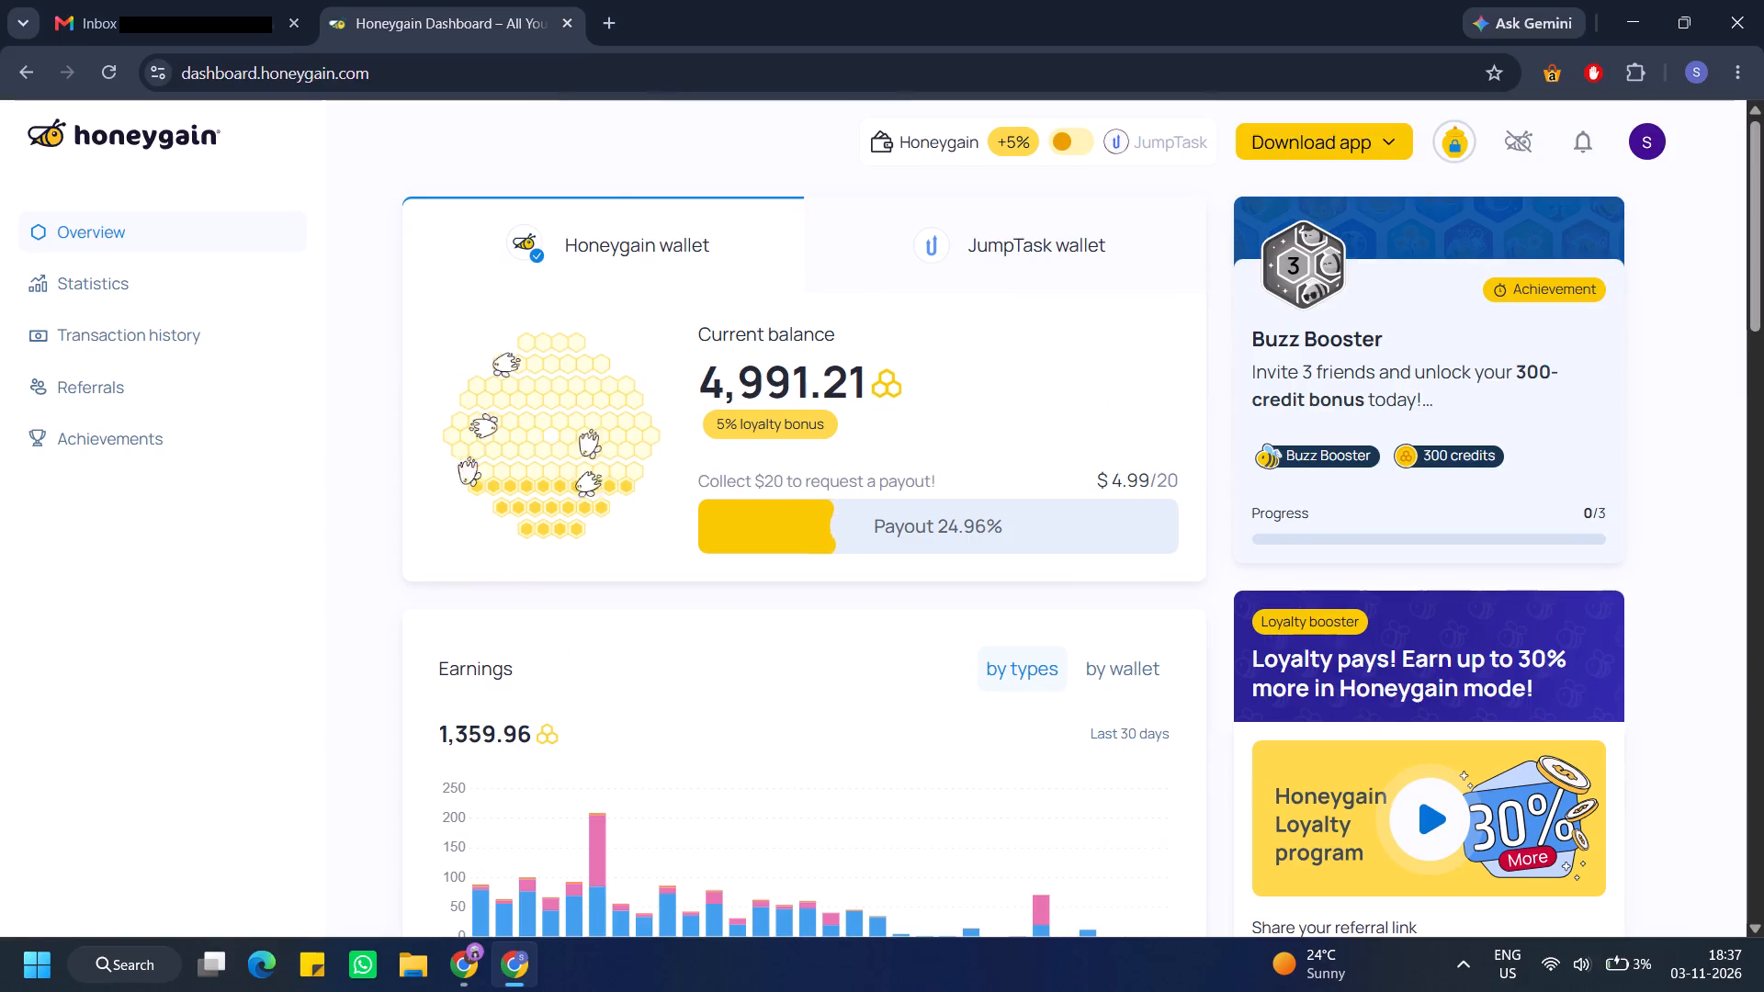
# Open the suggested untitled Google Sheets spreadsheet in a new browser tab.
pyautogui.moveTo(588, 10); pyautogui.dragTo(604, 18)
pyautogui.click(604, 18)
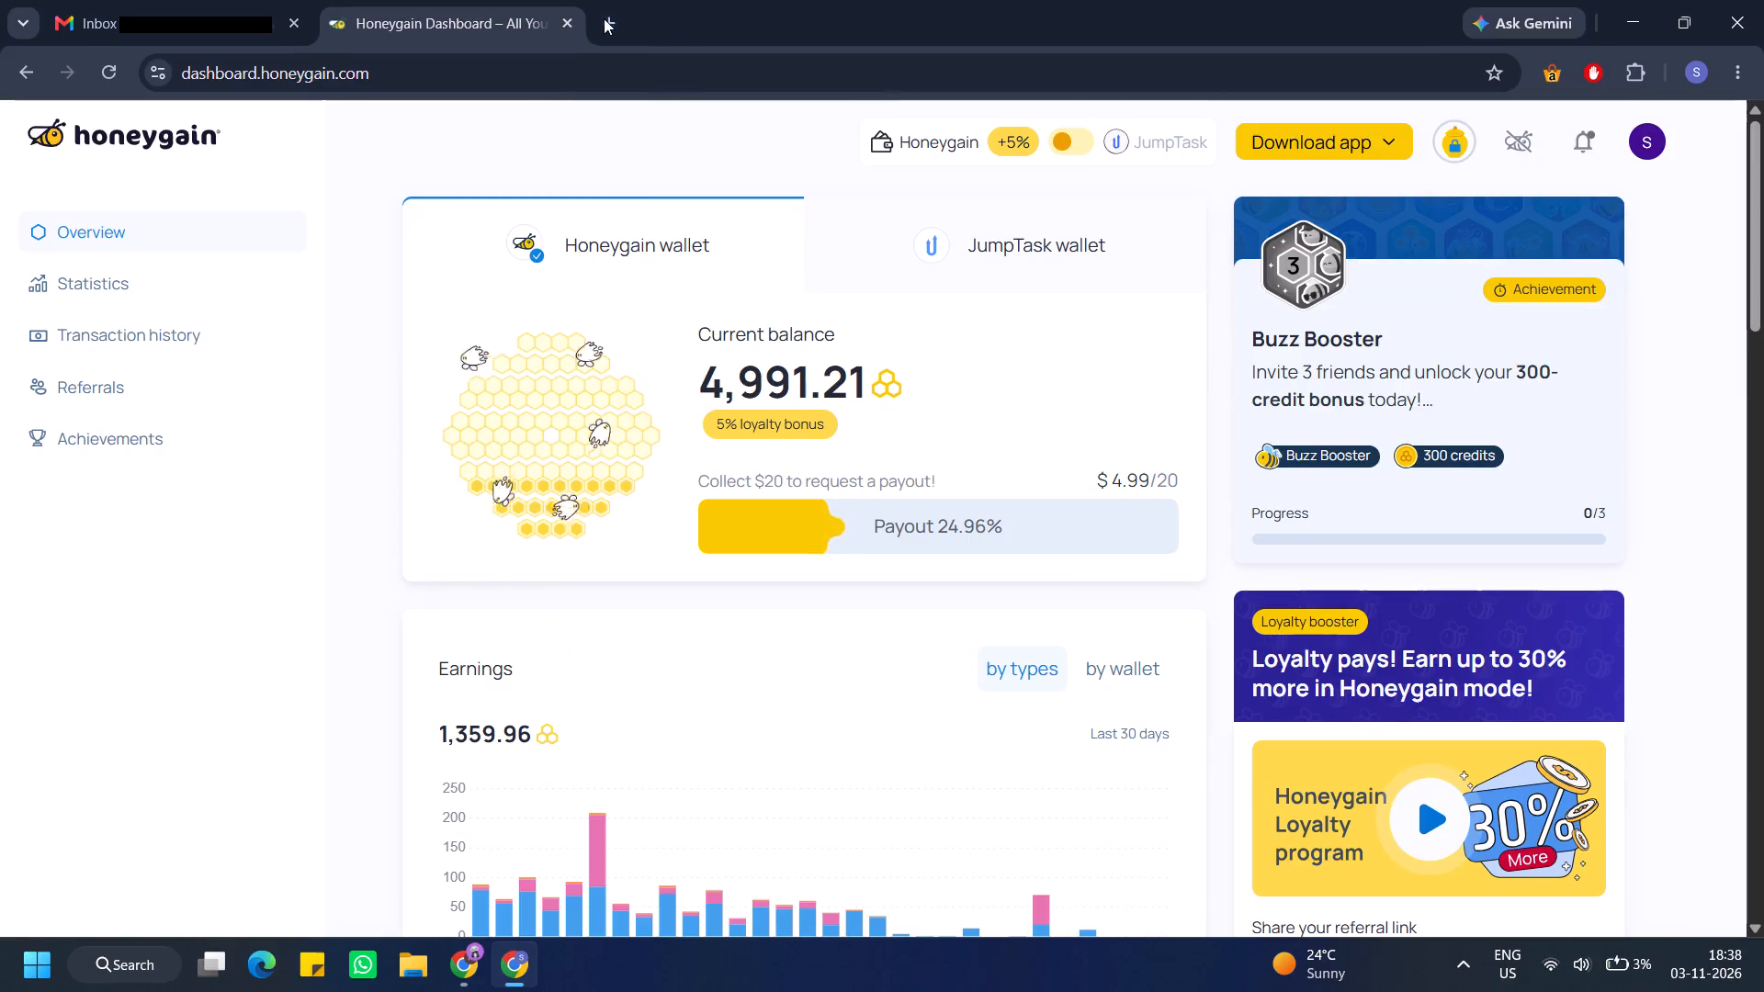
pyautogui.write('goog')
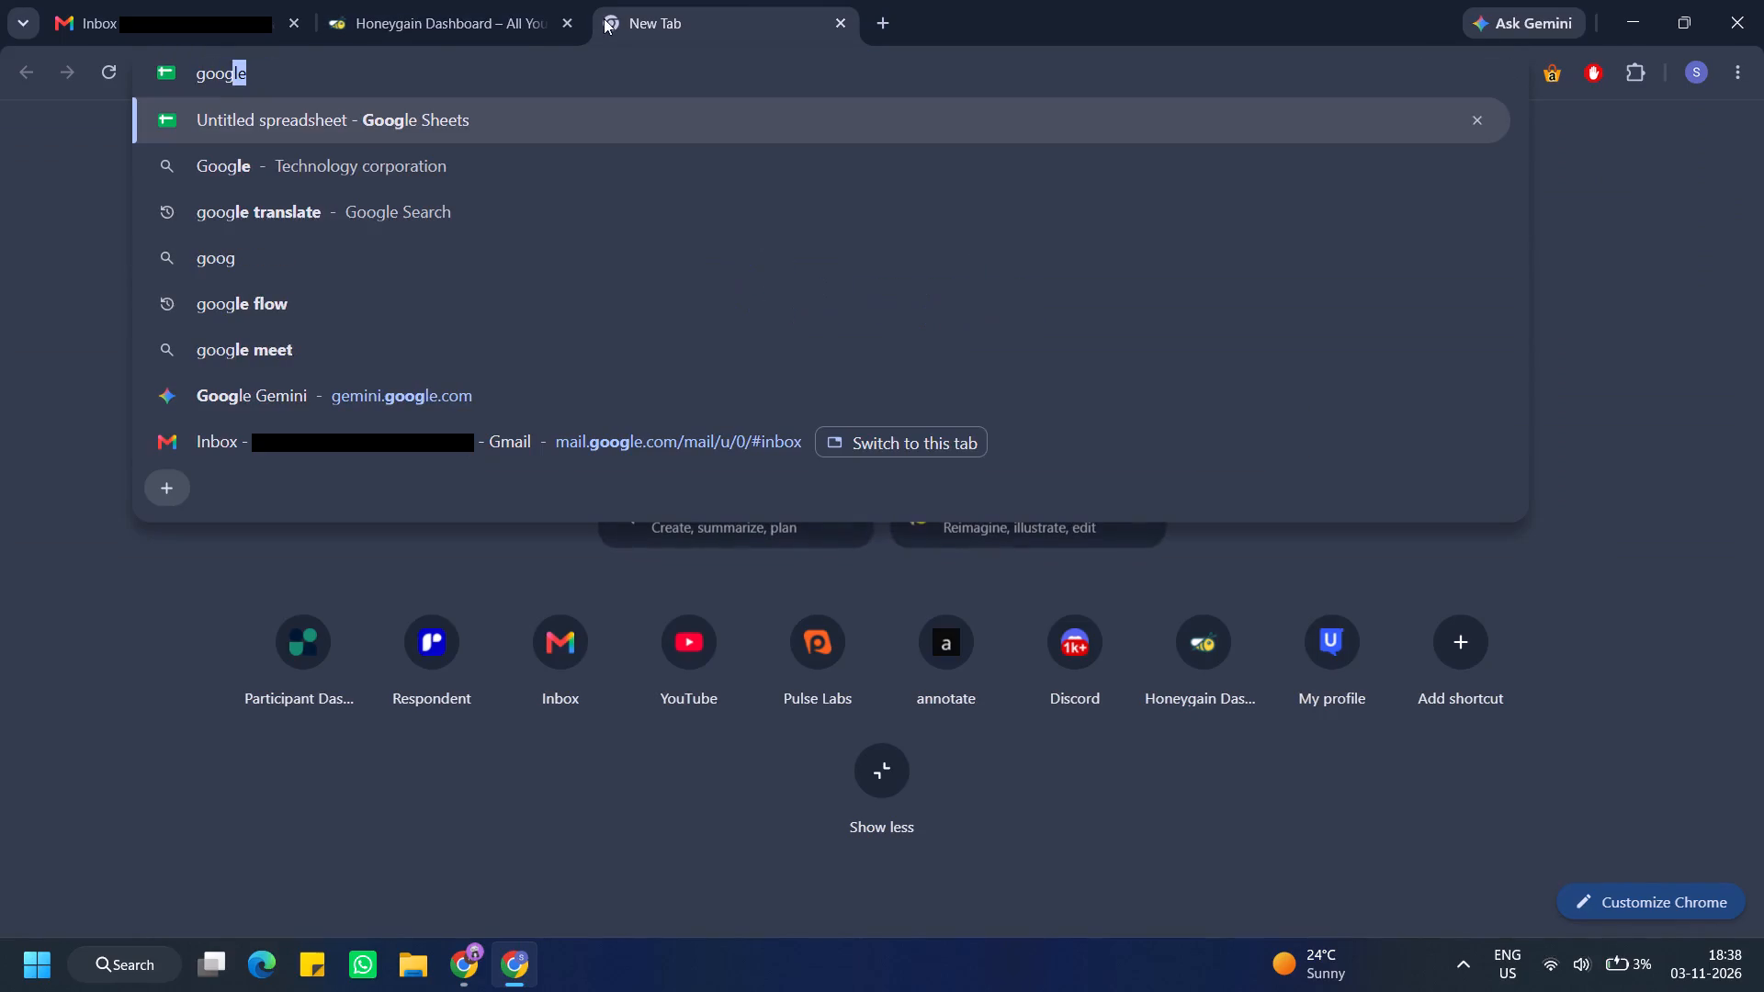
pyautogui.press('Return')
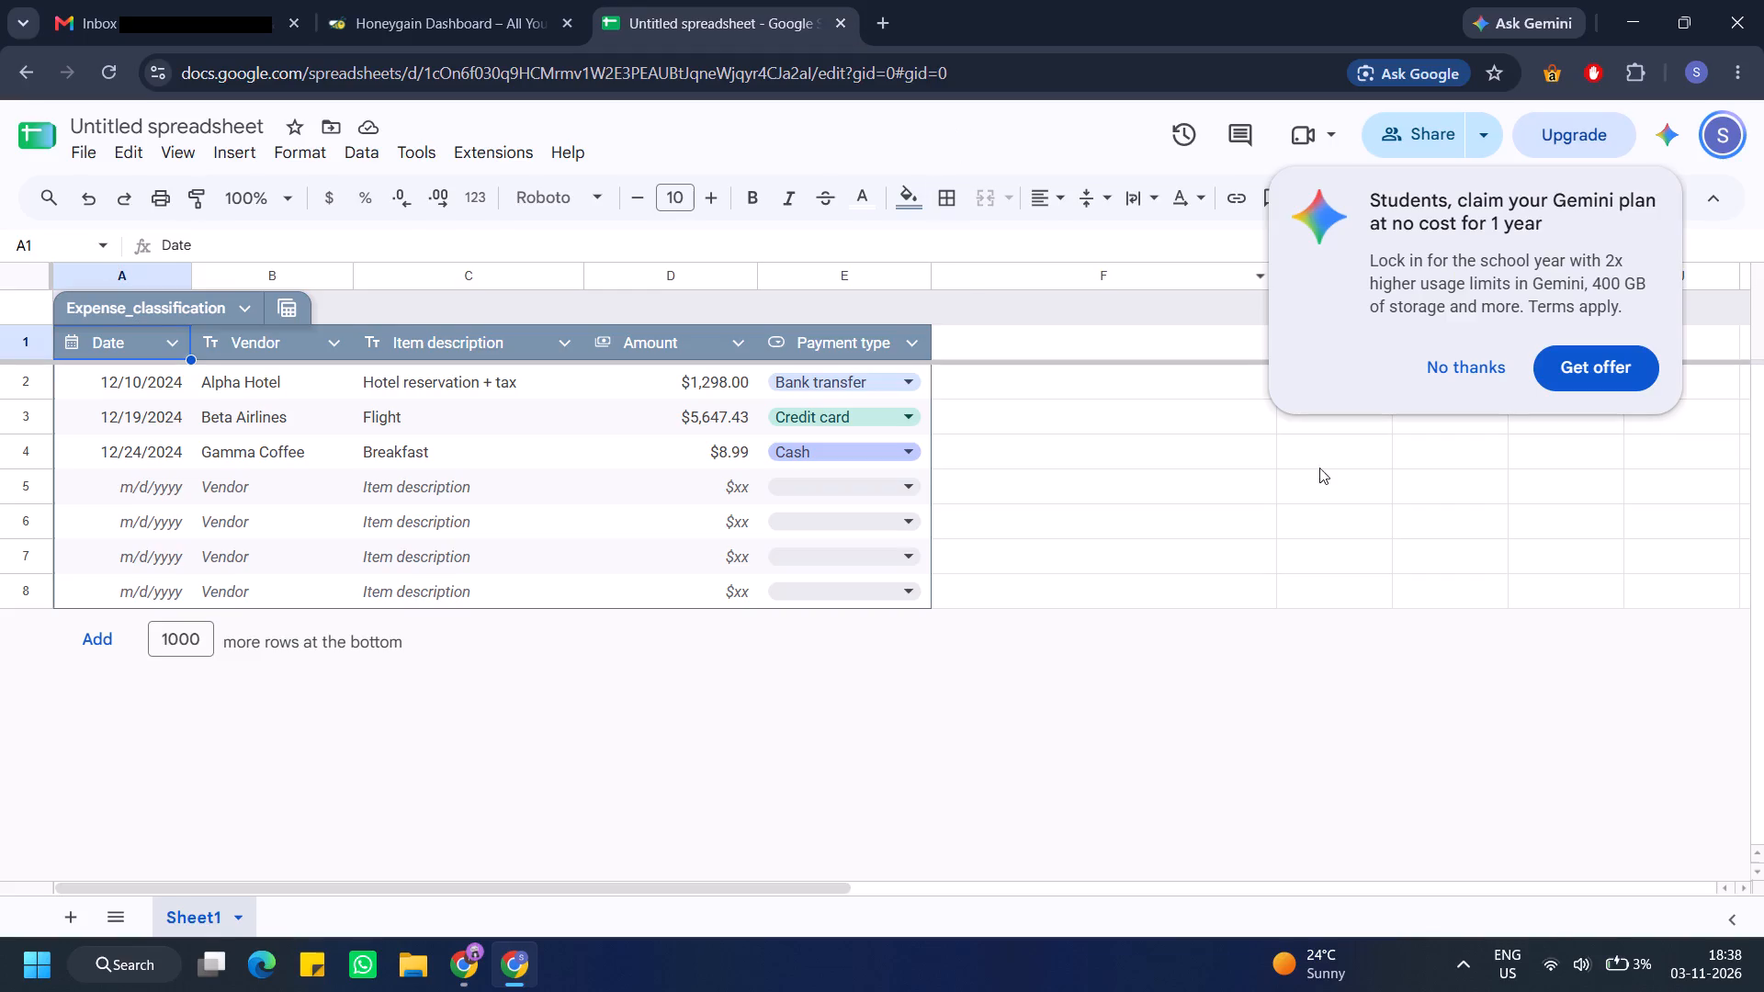
# Dismiss the Gemini student offer and go to the Sheets home page.
pyautogui.click(1443, 377)
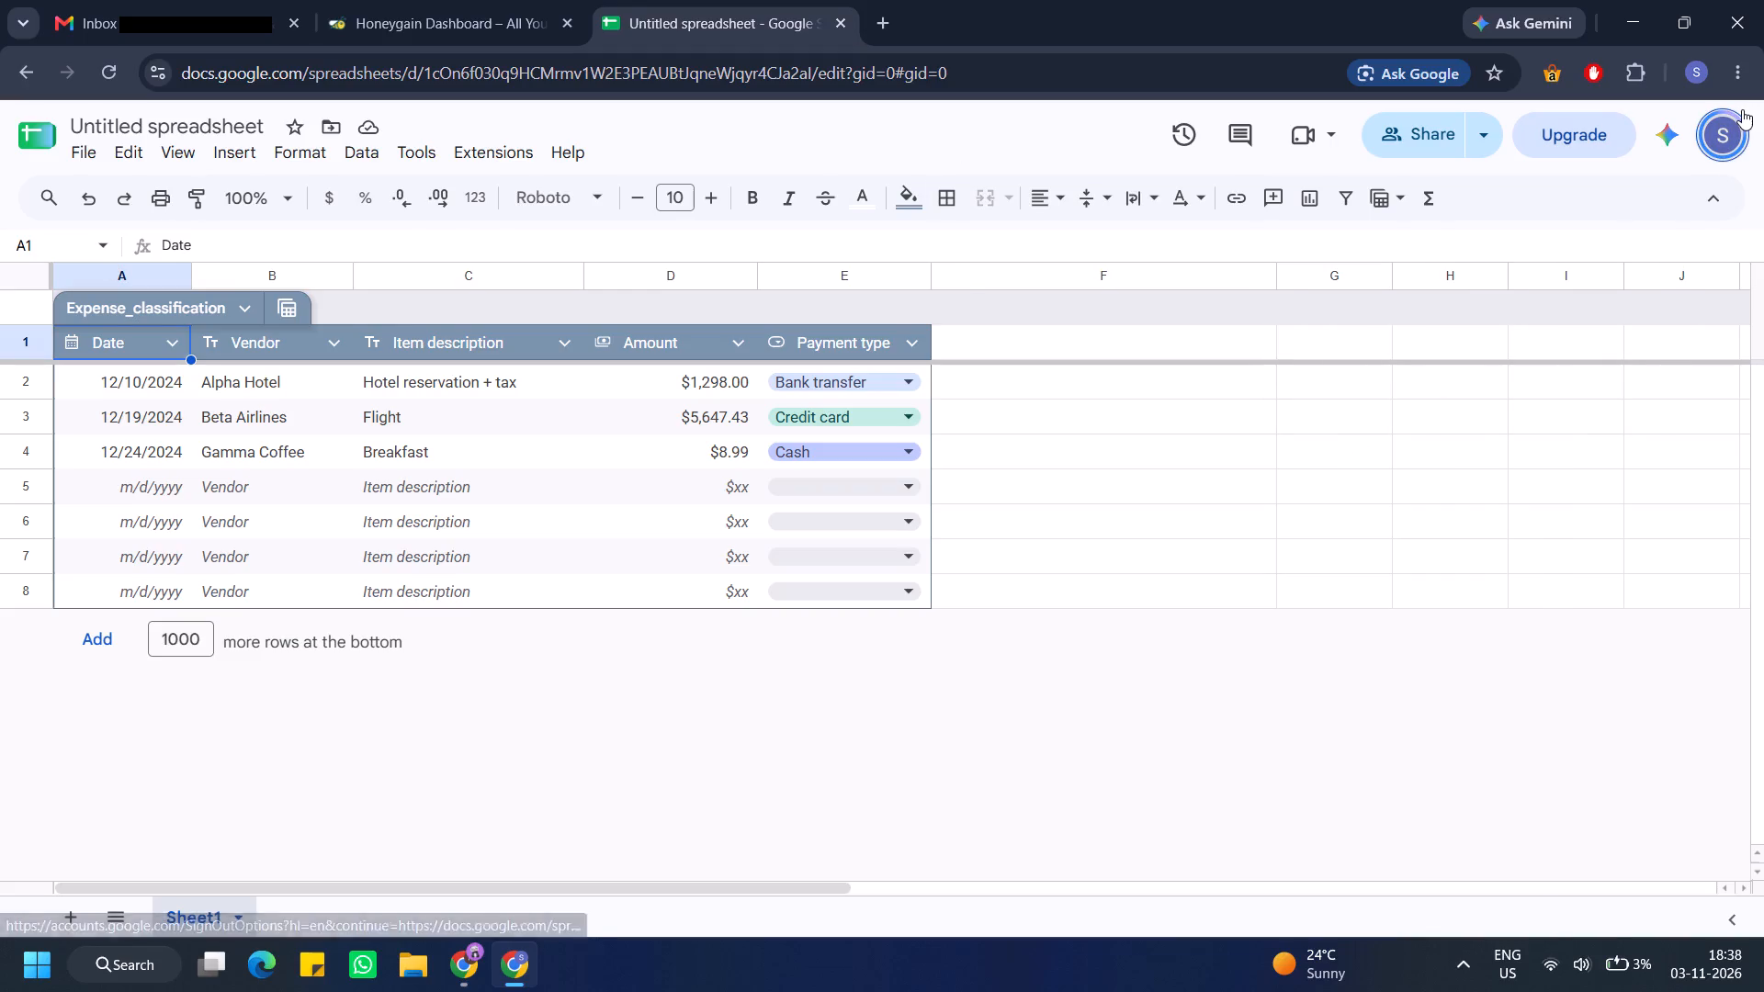
pyautogui.click(1742, 109)
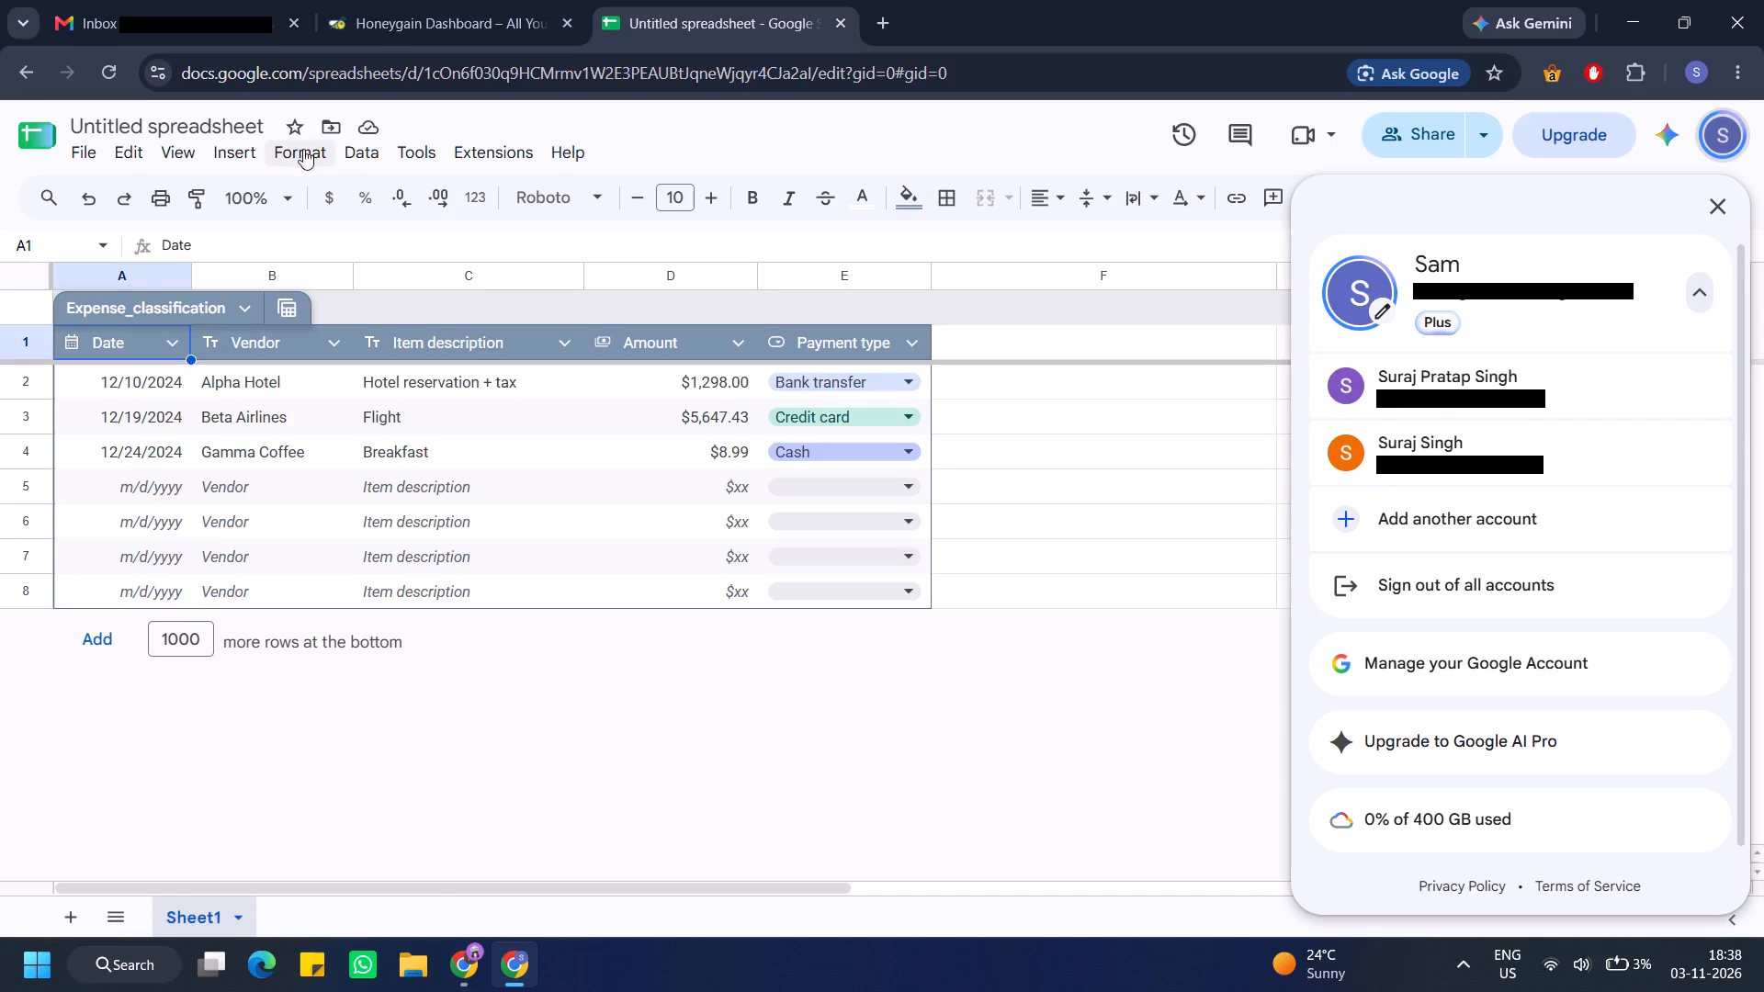
pyautogui.click(34, 145)
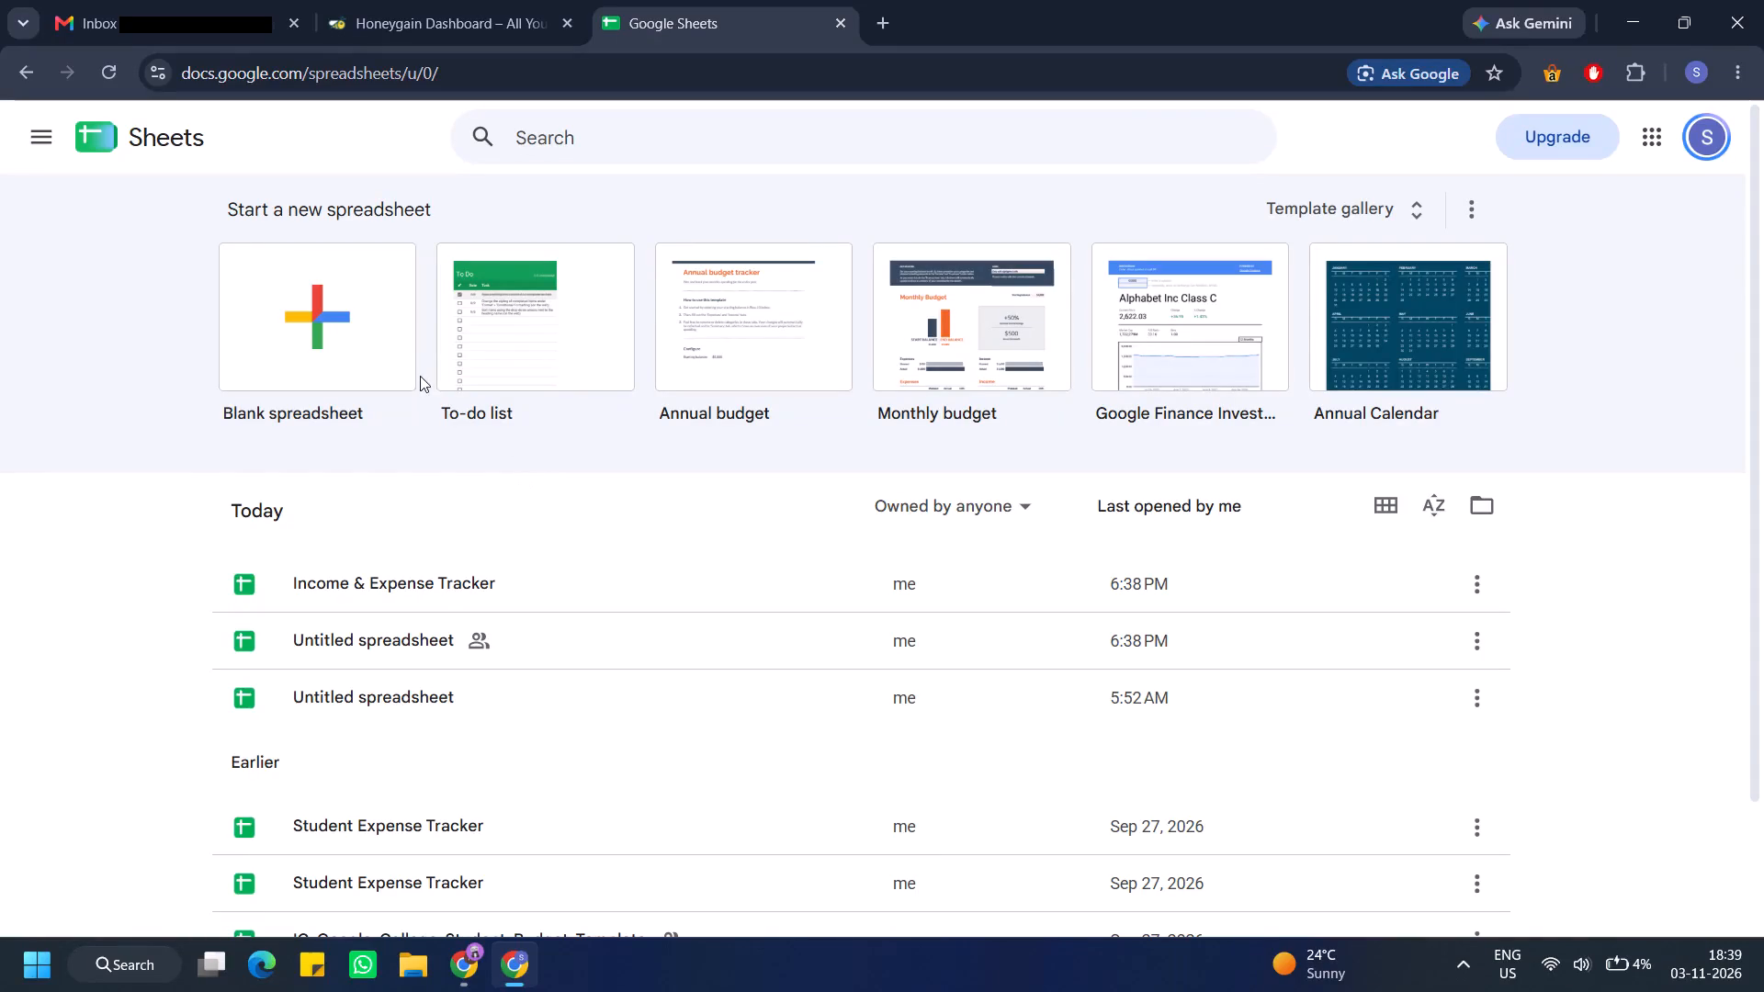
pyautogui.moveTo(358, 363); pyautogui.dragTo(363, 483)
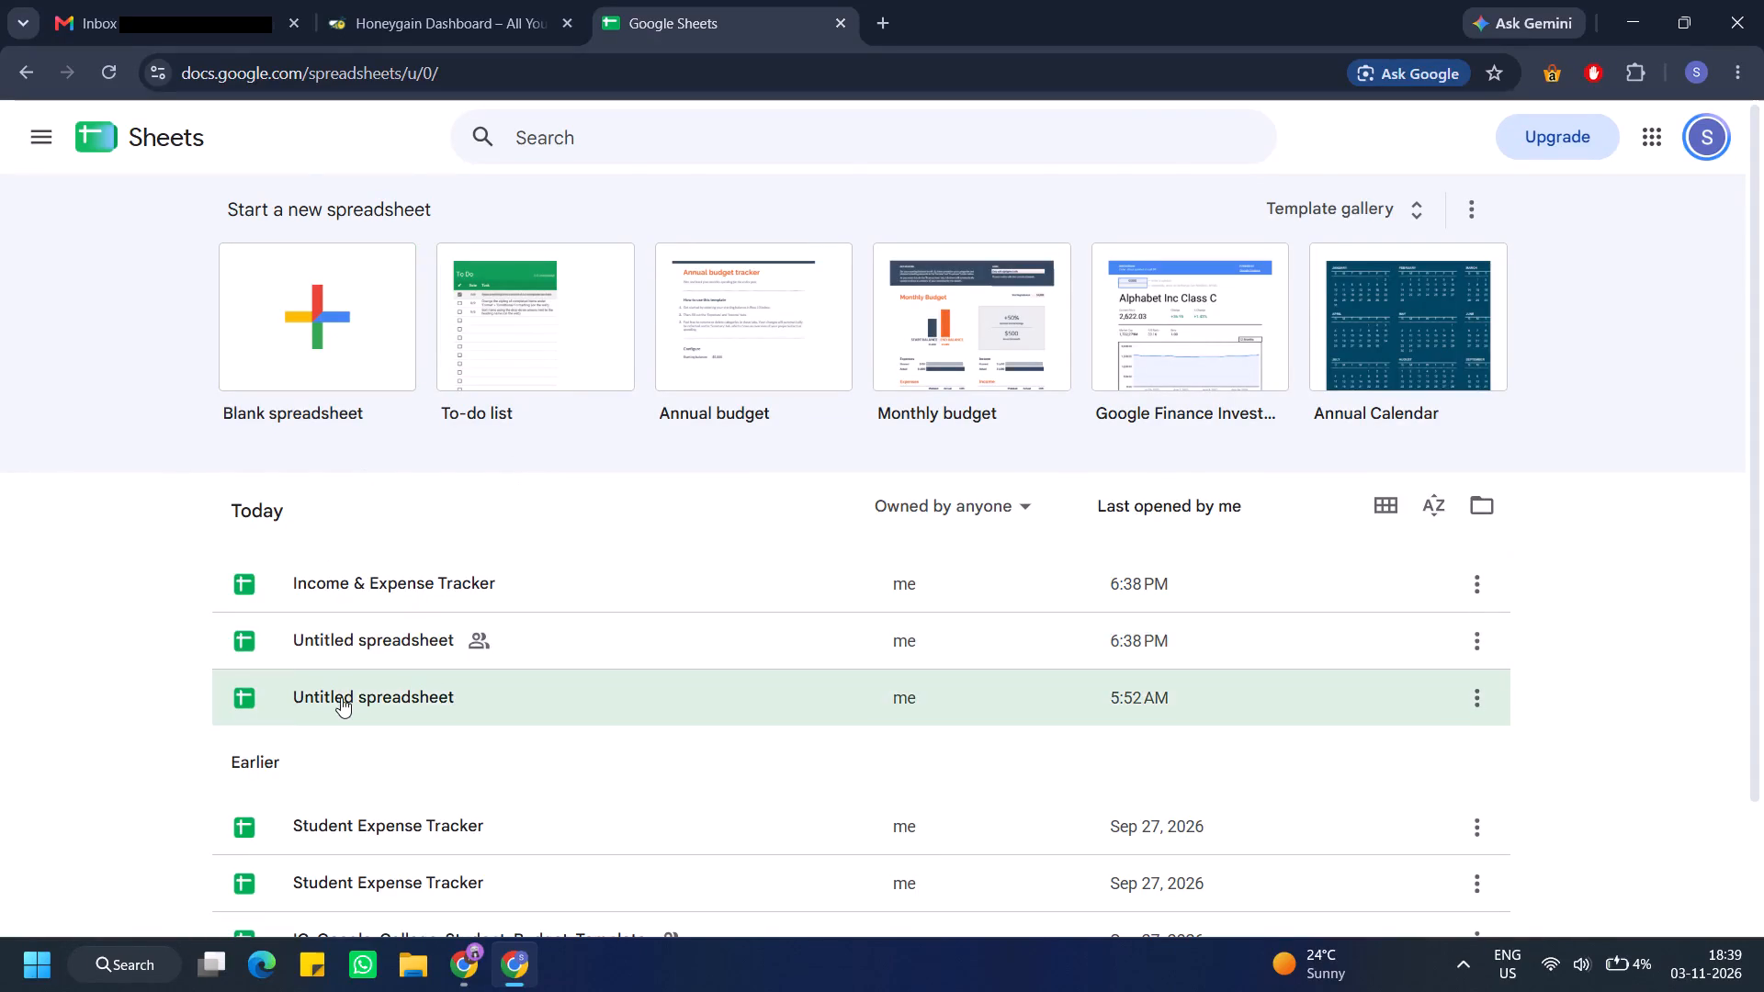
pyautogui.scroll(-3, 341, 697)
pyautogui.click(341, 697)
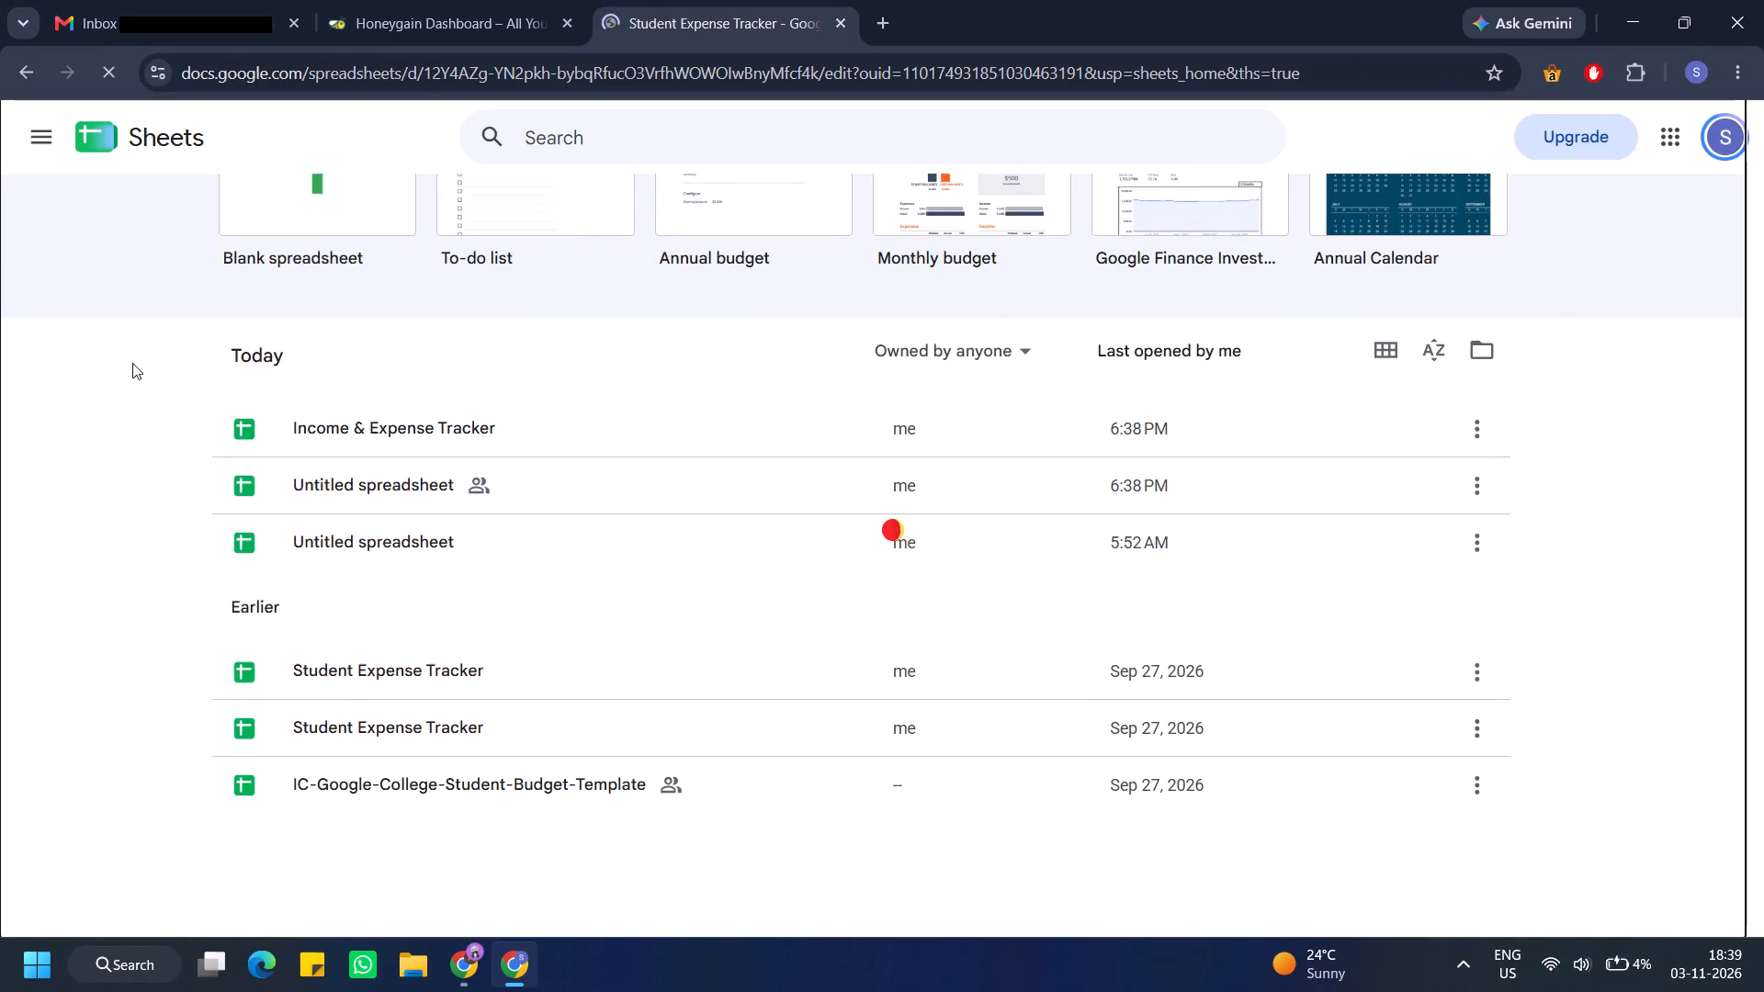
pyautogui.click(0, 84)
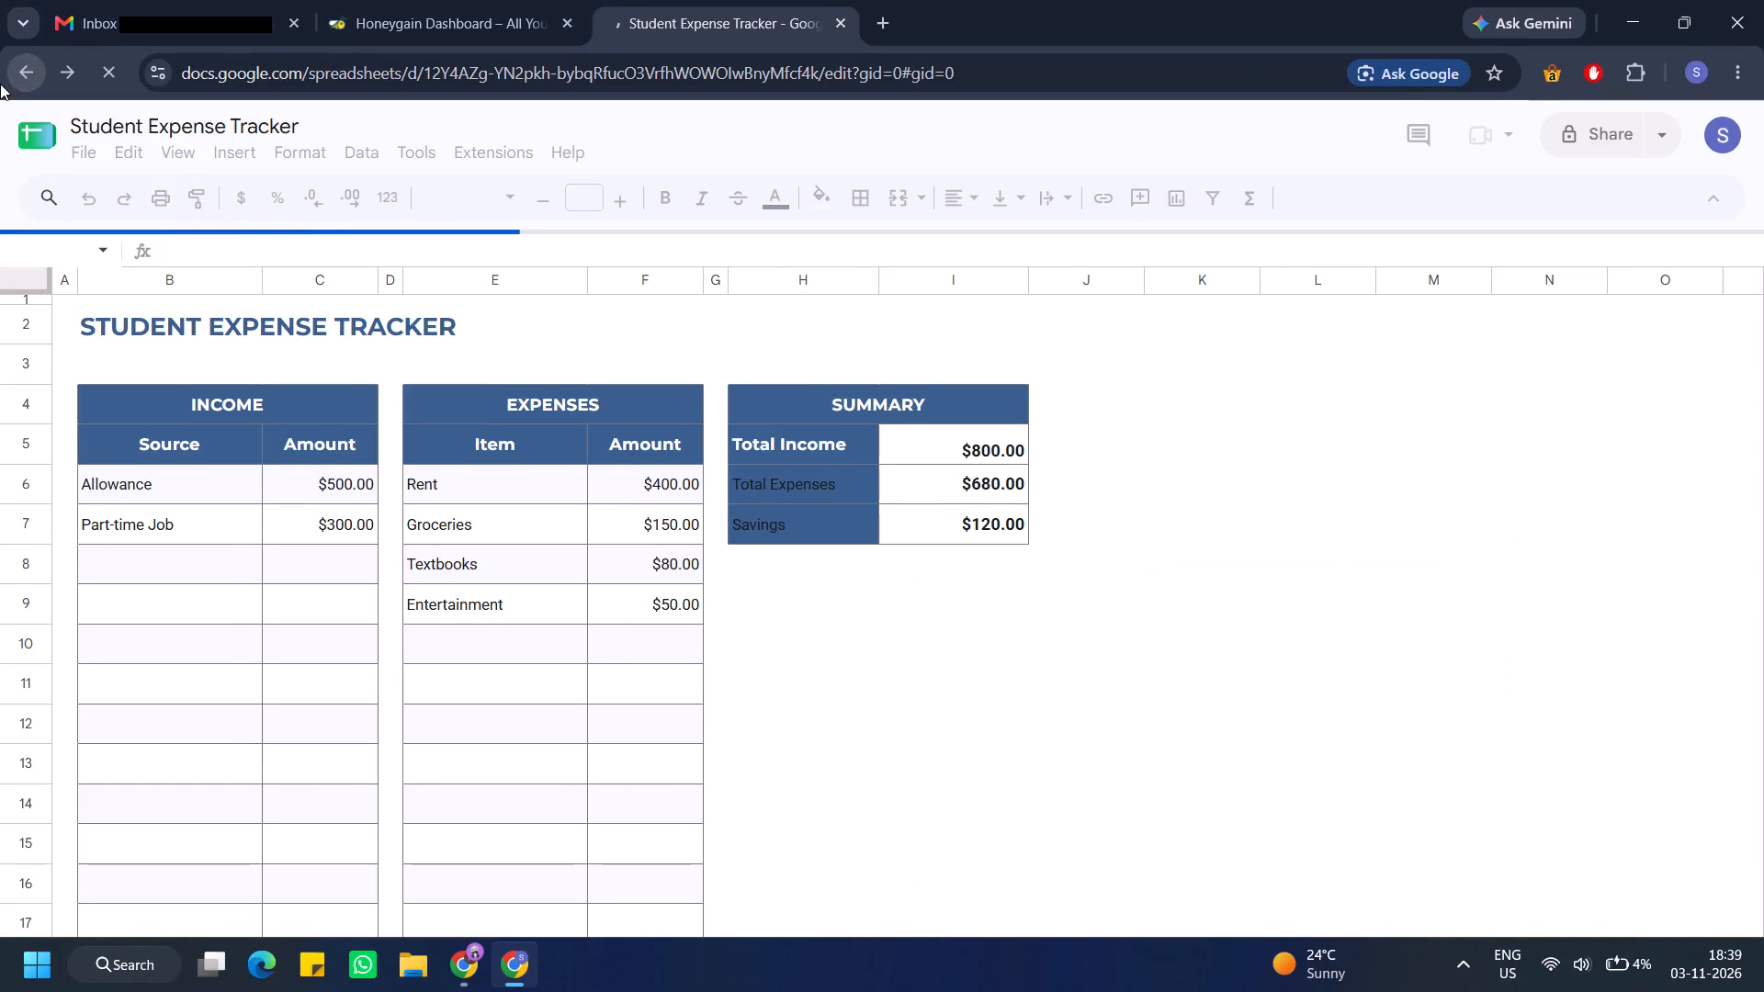
# Create a new blank spreadsheet from the Sheets home page.
pyautogui.click(336, 258)
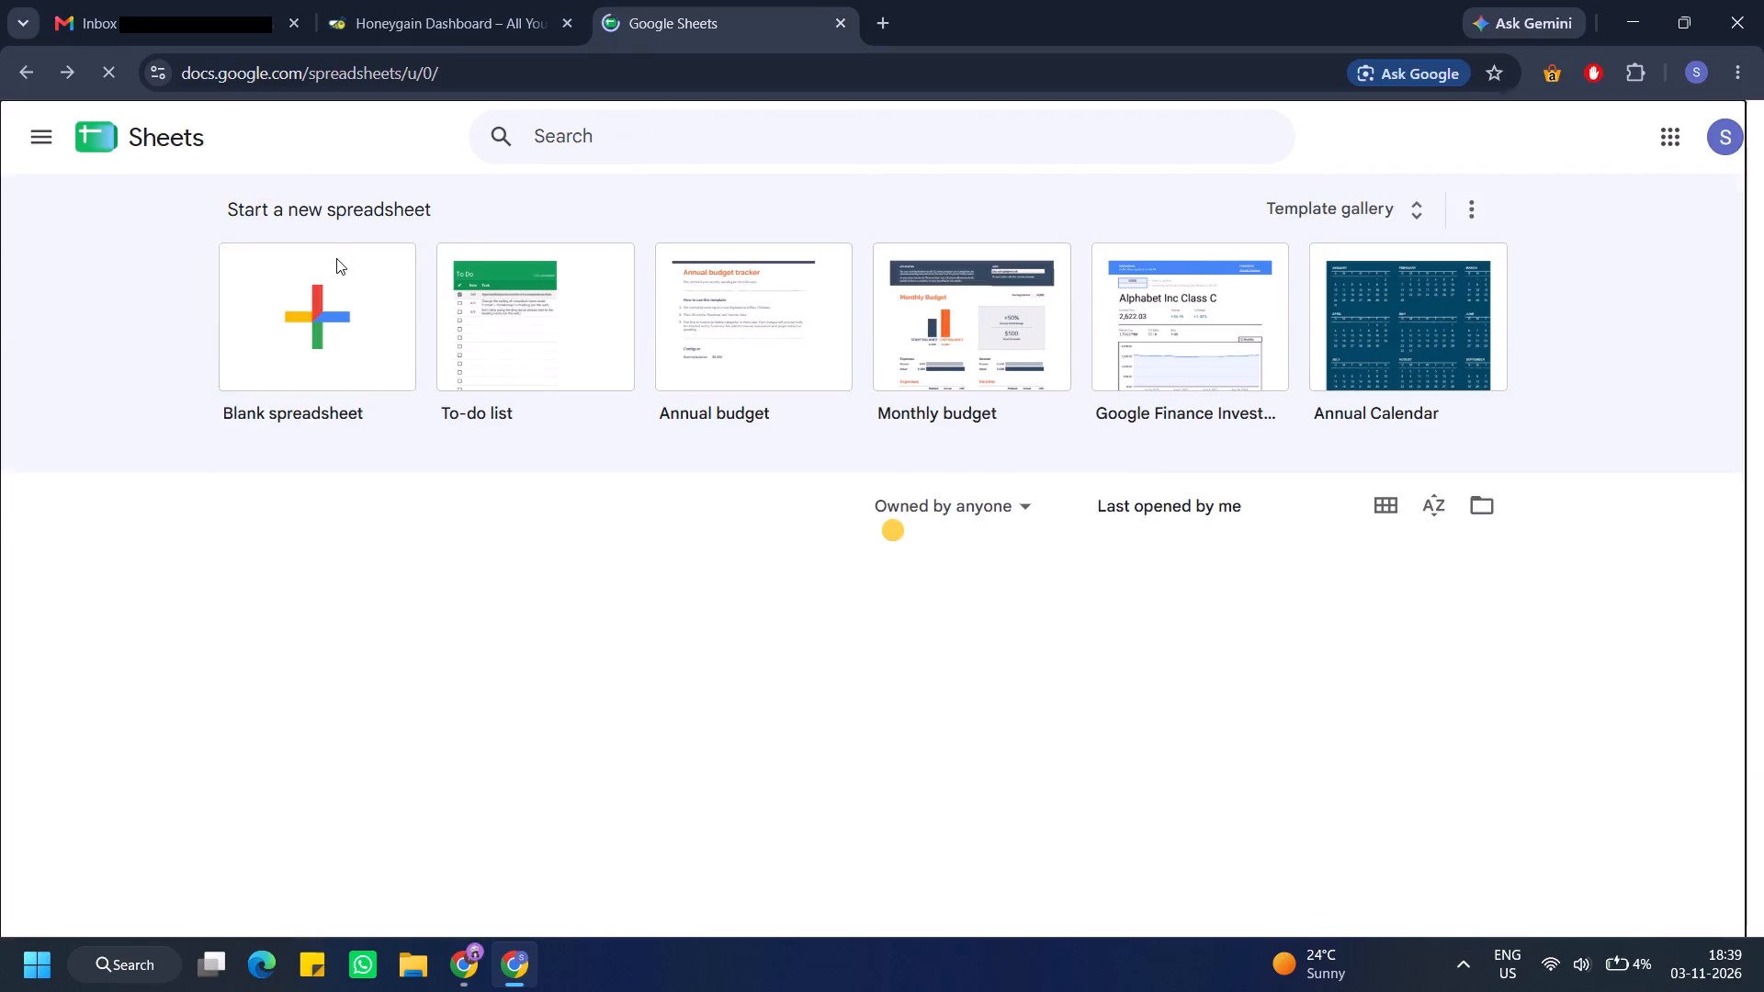
pyautogui.scroll(6, 582, 337)
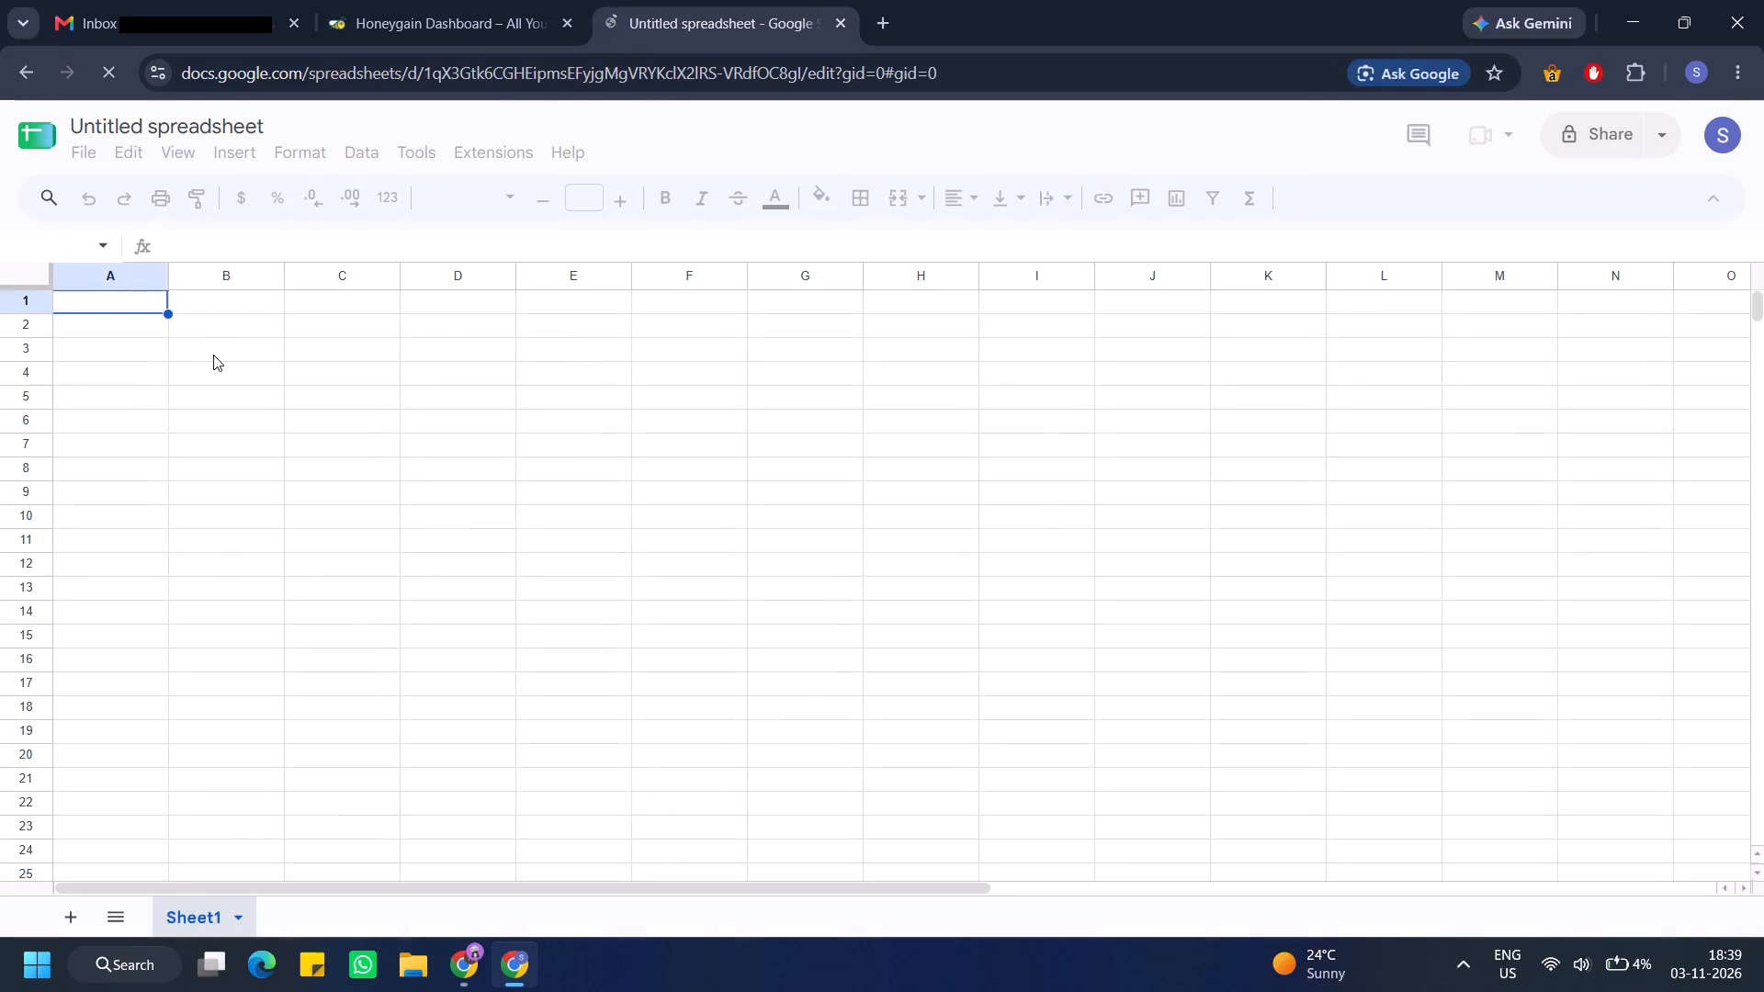
pyautogui.click(202, 351)
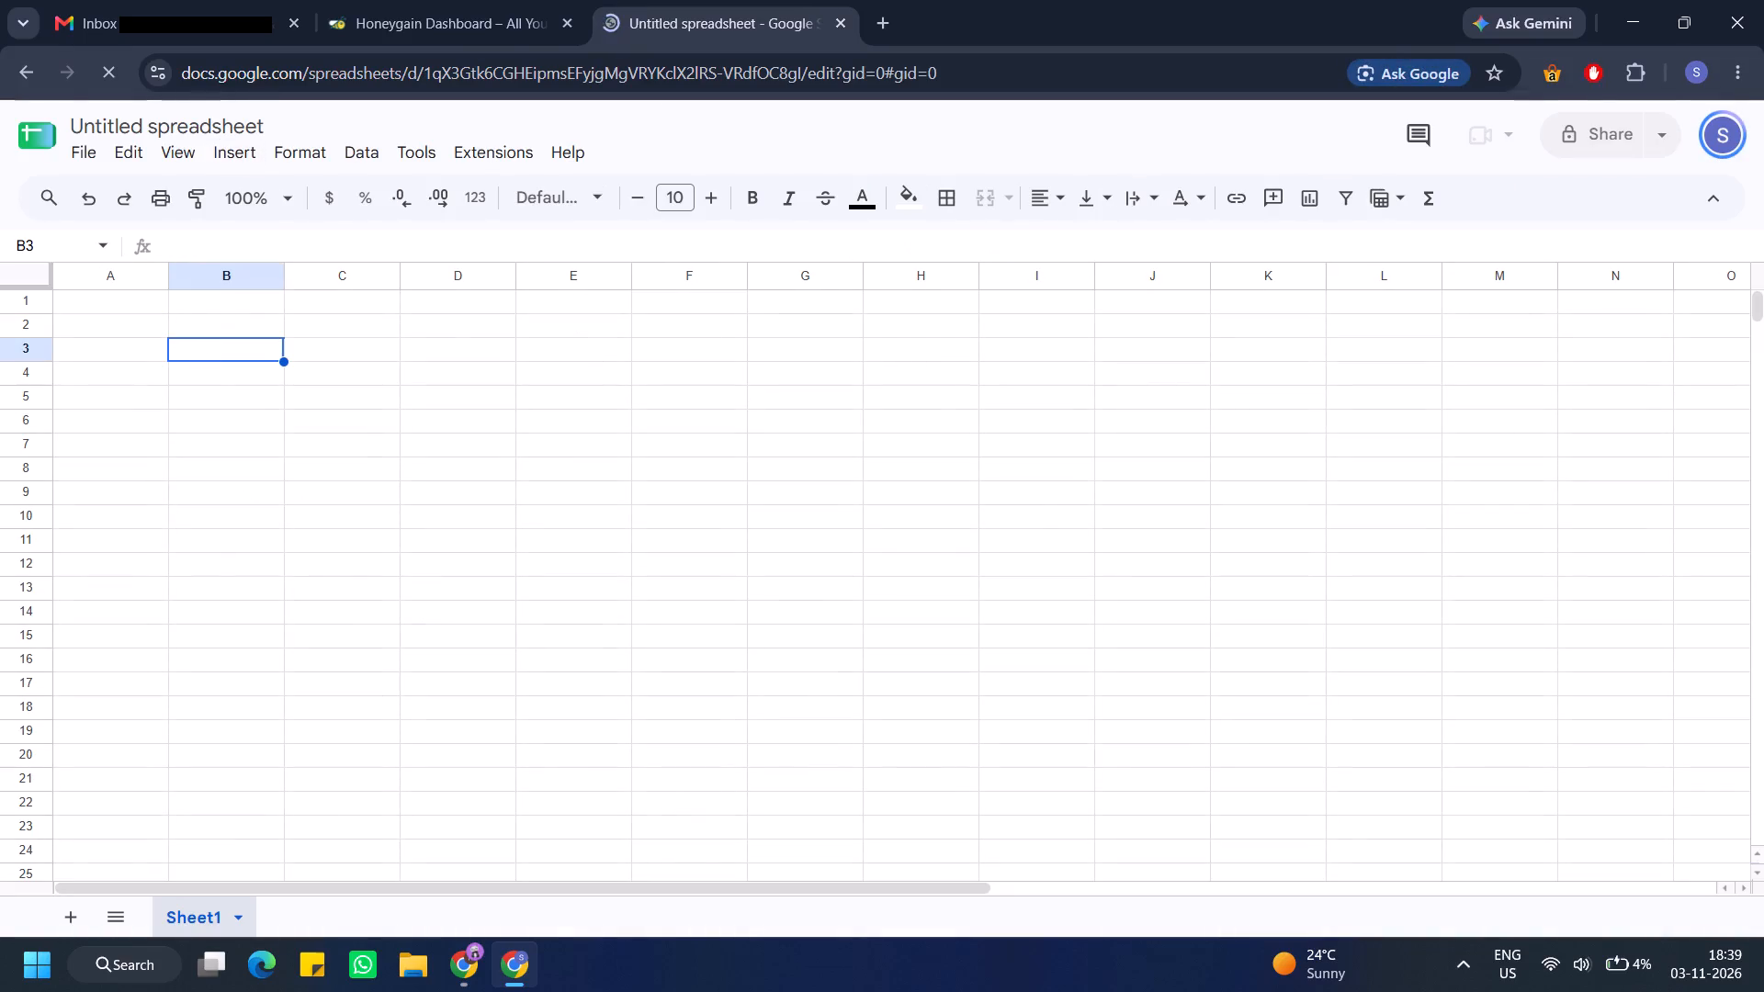
pyautogui.hotkey('ctrl', 'a')
# Rename the untitled spreadsheet as "November Earnings & Expenses".
pyautogui.click(217, 123)
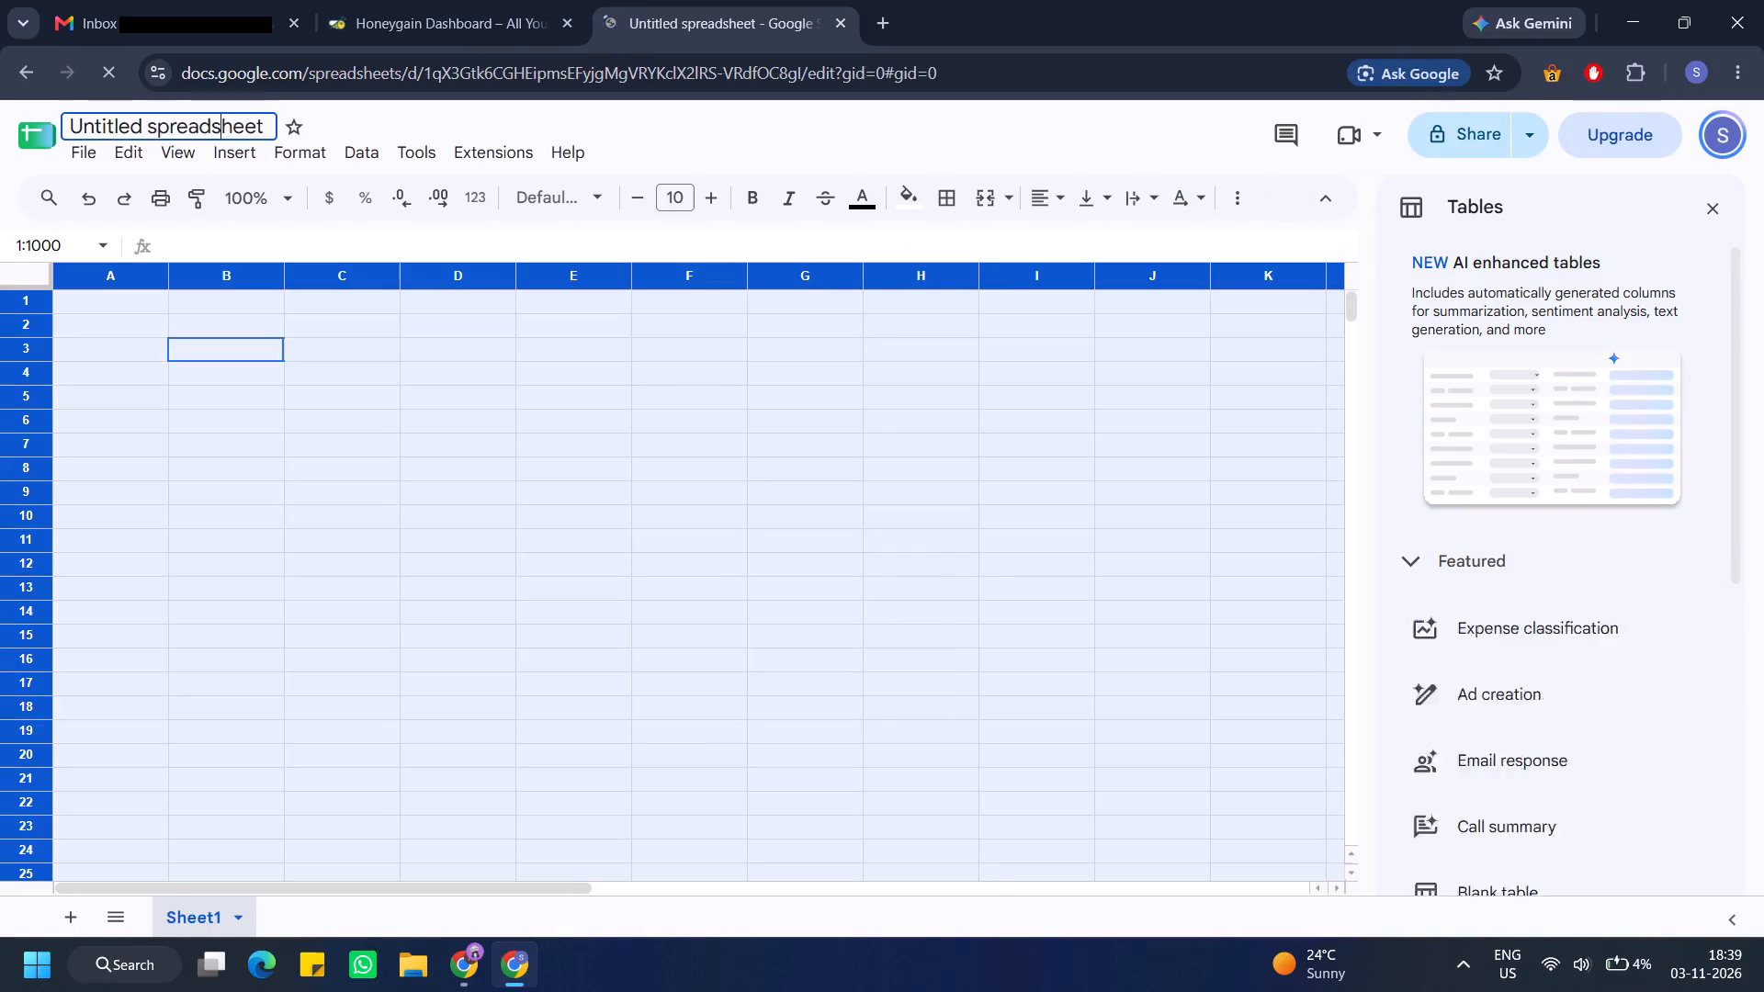
pyautogui.doubleClick(217, 123)
pyautogui.hotkey('ctrl', 'a')
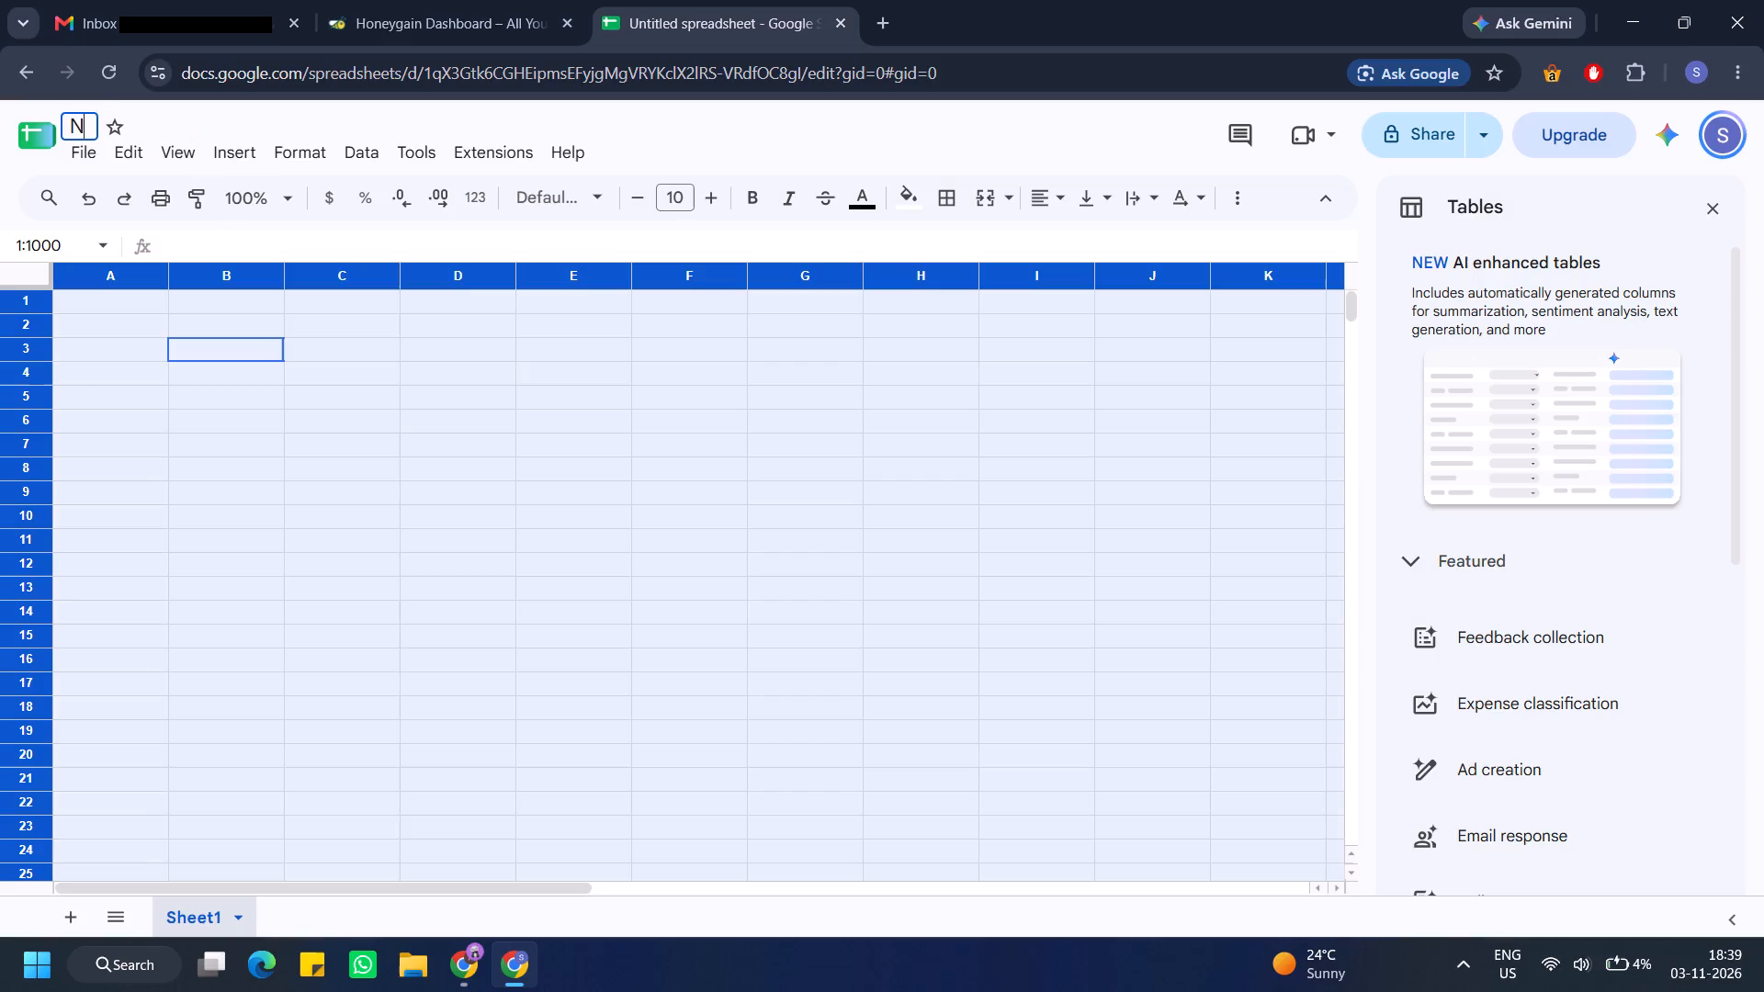
pyautogui.press('v')
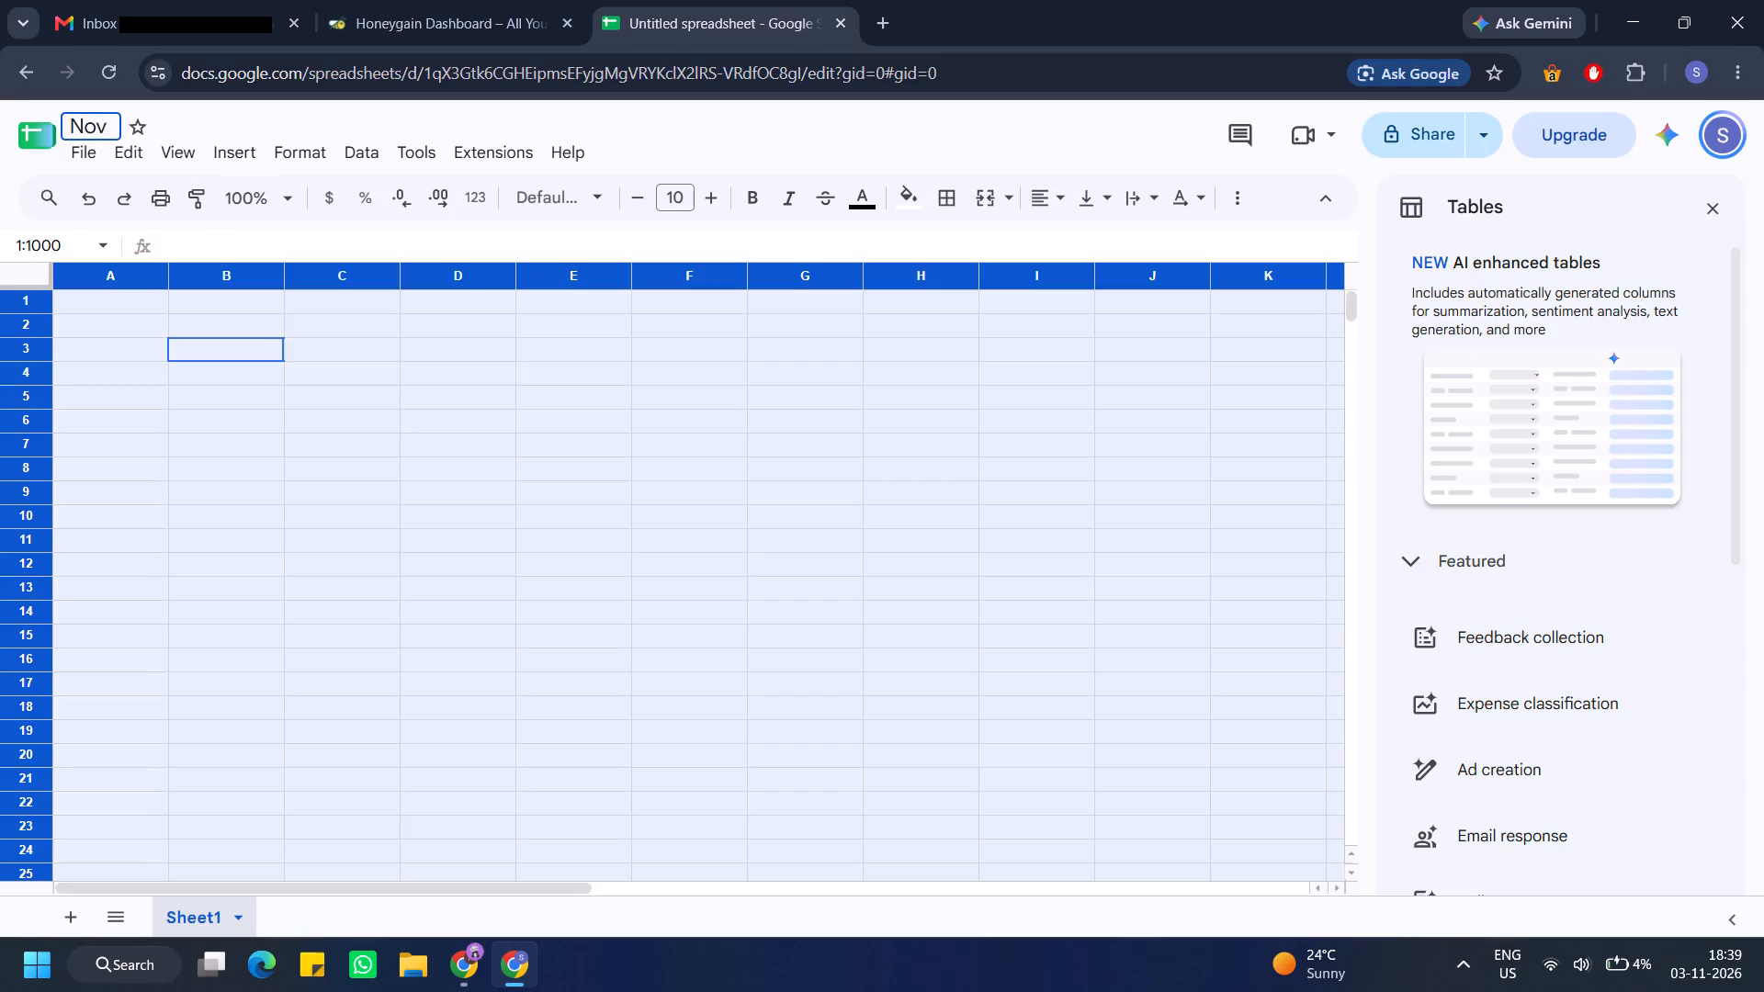
pyautogui.write('erm')
pyautogui.press('BackSpace')
pyautogui.press('BackSpace')
pyautogui.write('mber')
pyautogui.press('space')
pyautogui.press('BackSpace')
pyautogui.press('BackSpace')
pyautogui.press('BackSpace')
pyautogui.press('BackSpace')
pyautogui.press('BackSpace')
pyautogui.press('BackSpace')
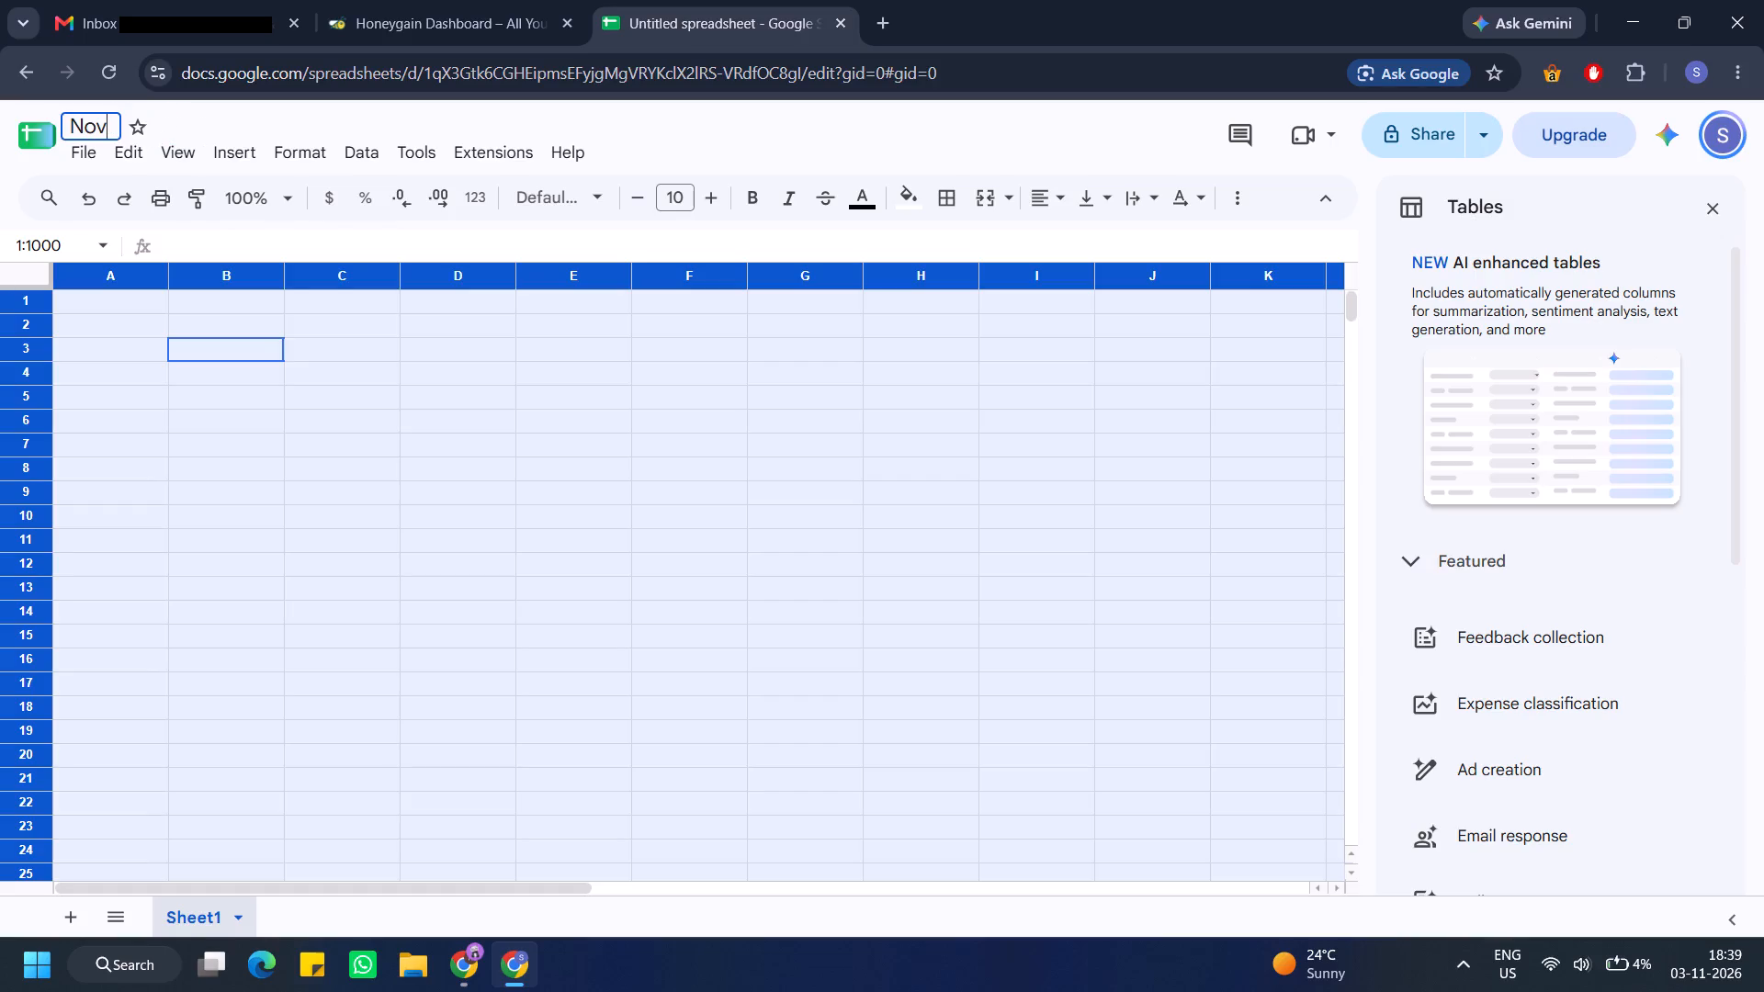
pyautogui.write('ember')
pyautogui.press('space')
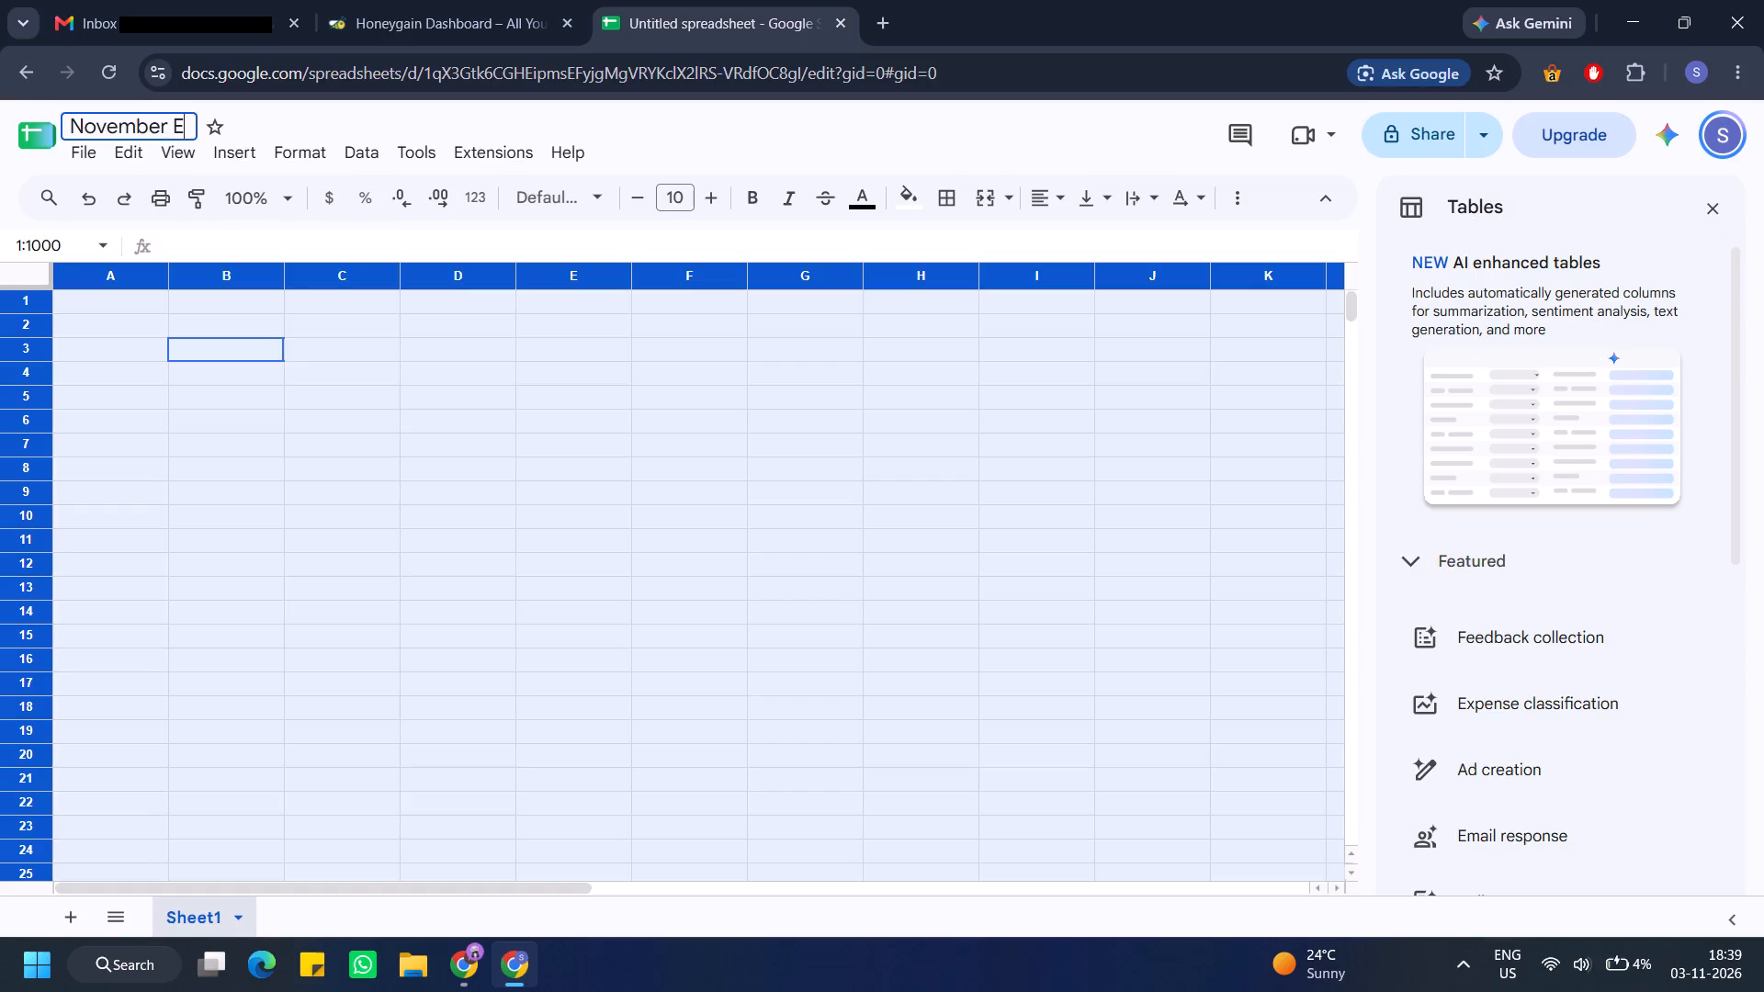
pyautogui.write('rnings and')
pyautogui.press('space')
pyautogui.press('p')
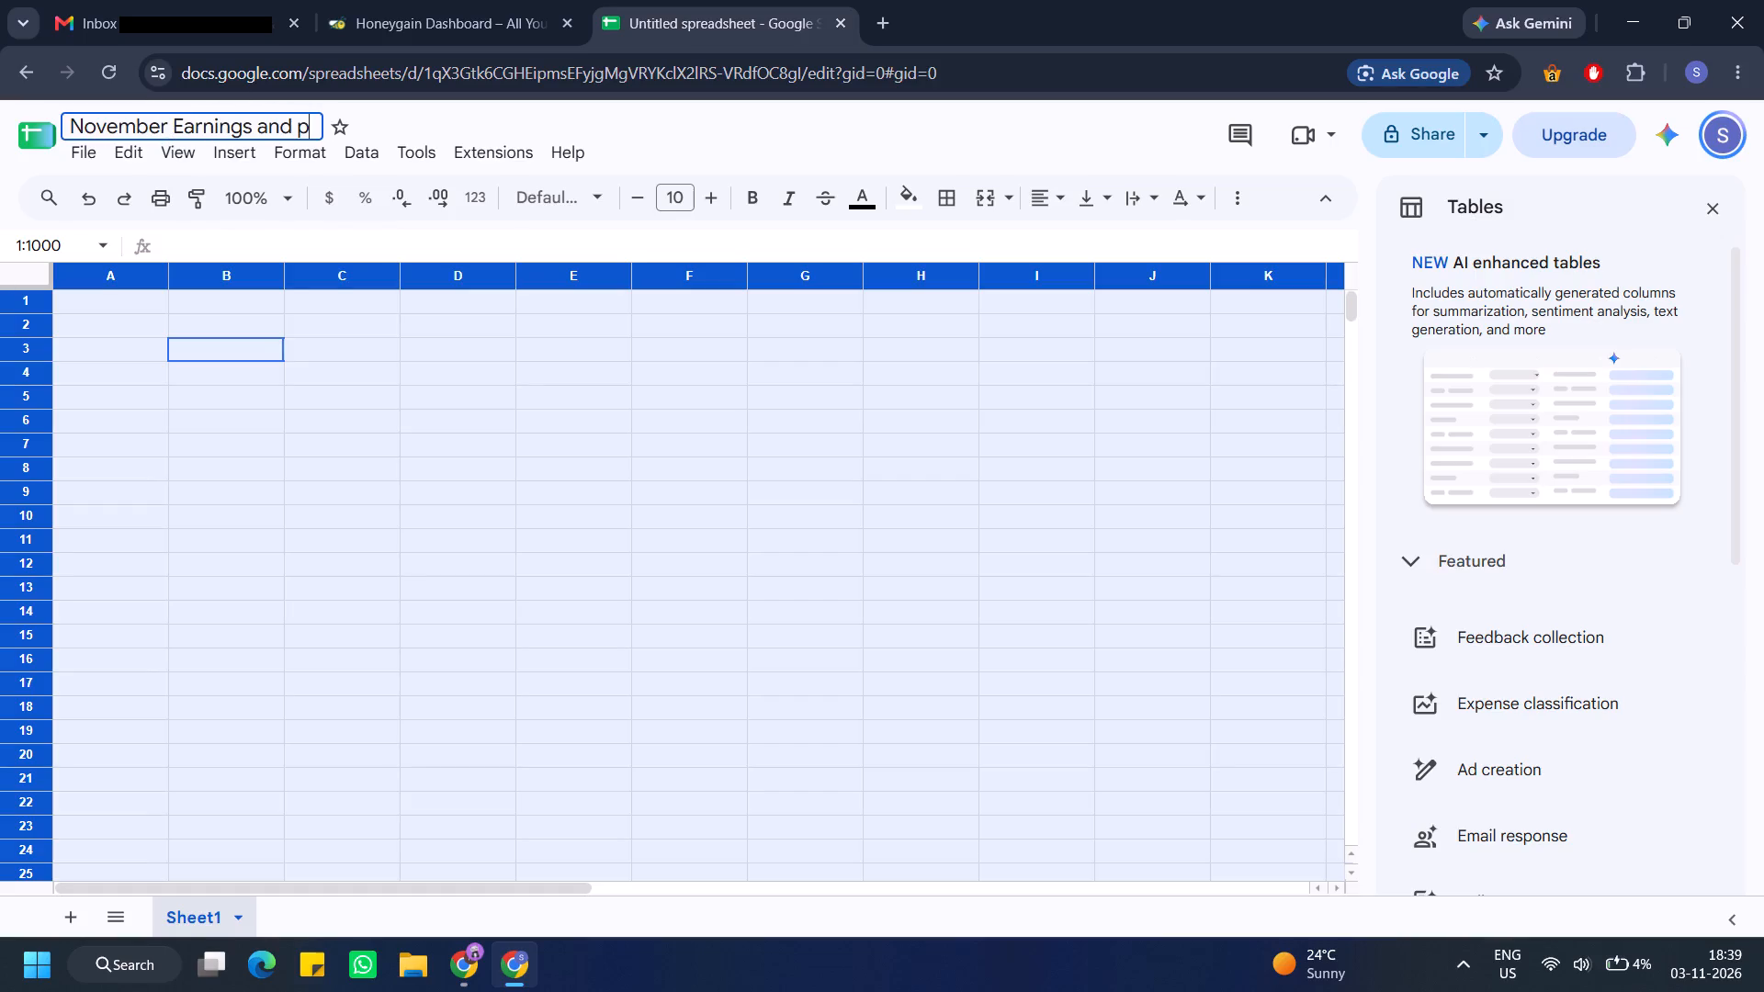
pyautogui.press('BackSpace')
pyautogui.write('spending')
pyautogui.press('space')
pyautogui.press('BackSpace')
pyautogui.press('BackSpace')
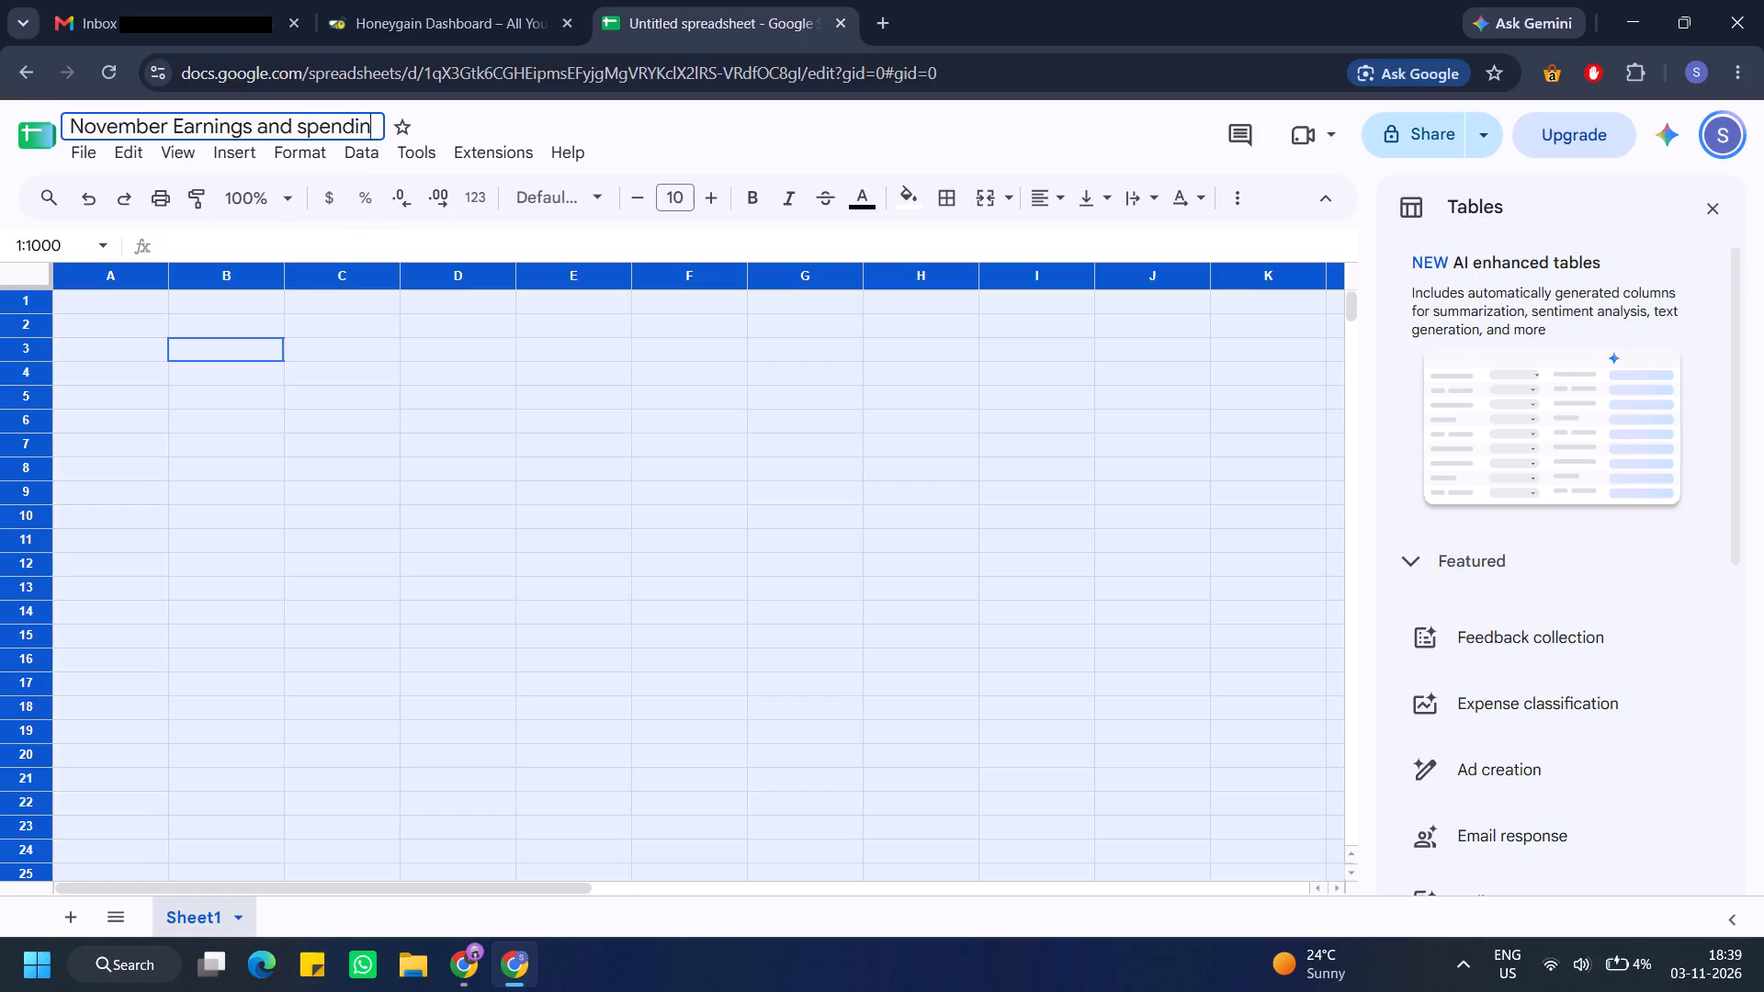
pyautogui.press('BackSpace')
pyautogui.press('BackSpace')
pyautogui.press('BackSpace')
pyautogui.press('BackSpace')
pyautogui.press('BackSpace')
pyautogui.press('BackSpace')
pyautogui.press('BackSpace')
pyautogui.press('BackSpace')
pyautogui.press('BackSpace')
pyautogui.press('BackSpace')
pyautogui.press('BackSpace')
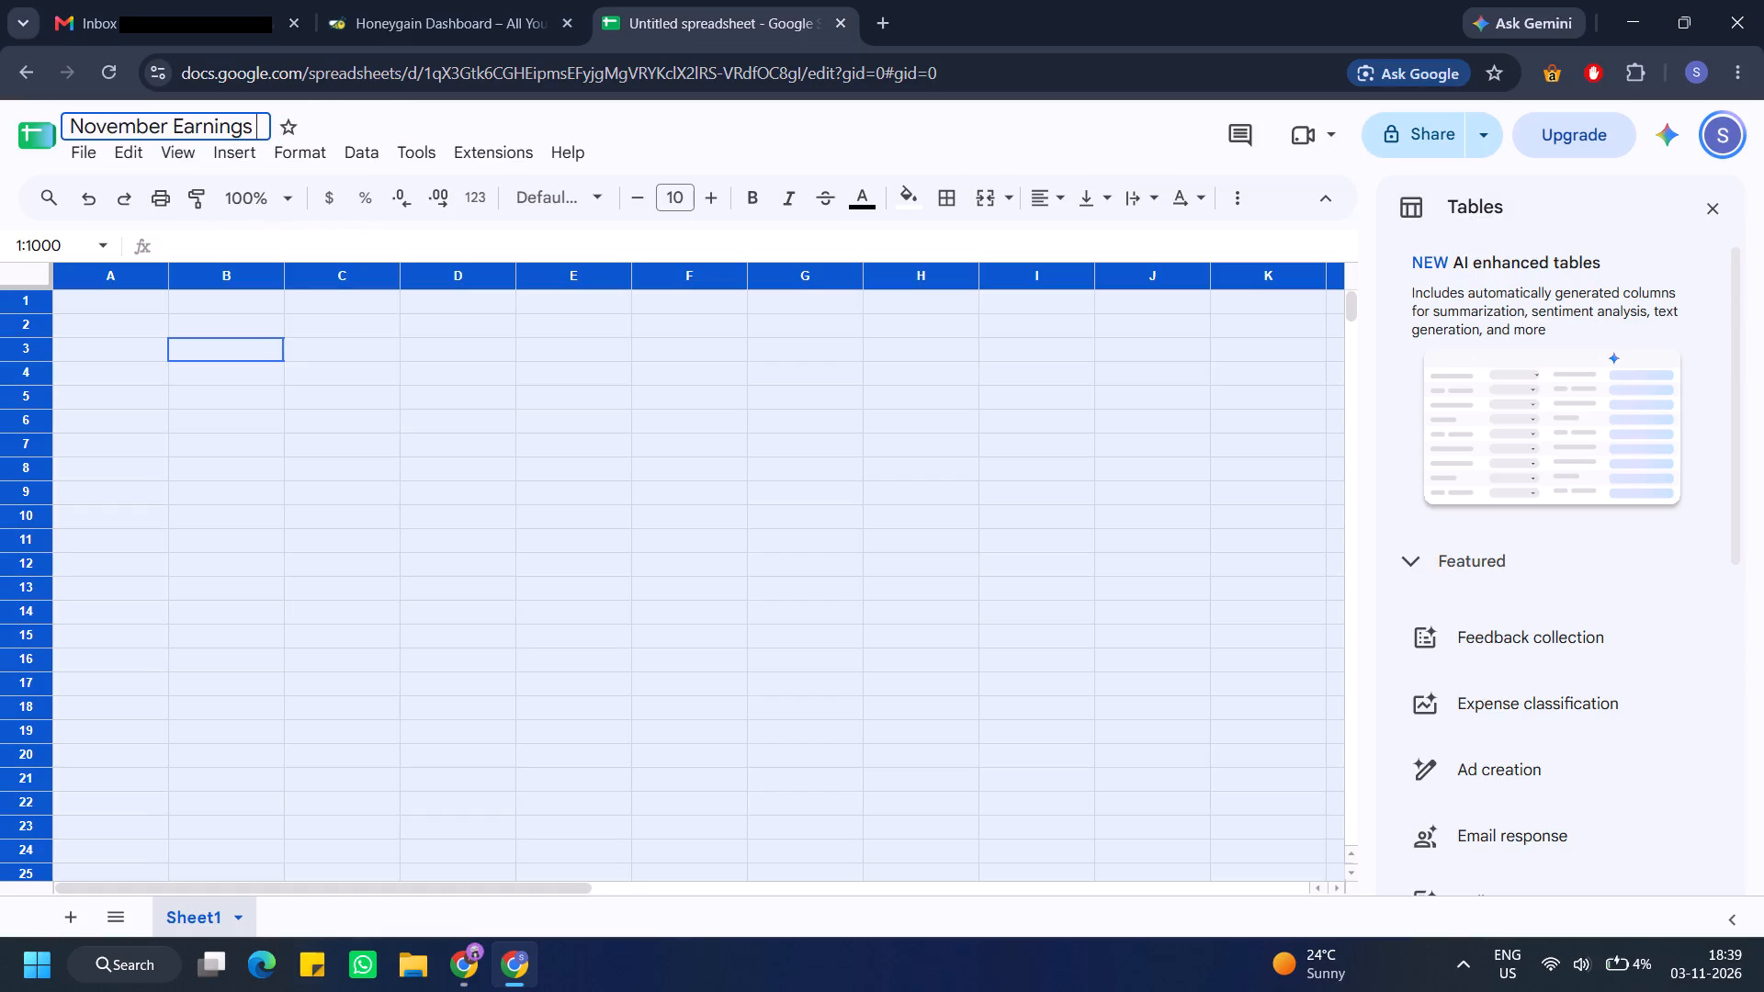
pyautogui.write('&')
pyautogui.press('space')
pyautogui.press('Return')
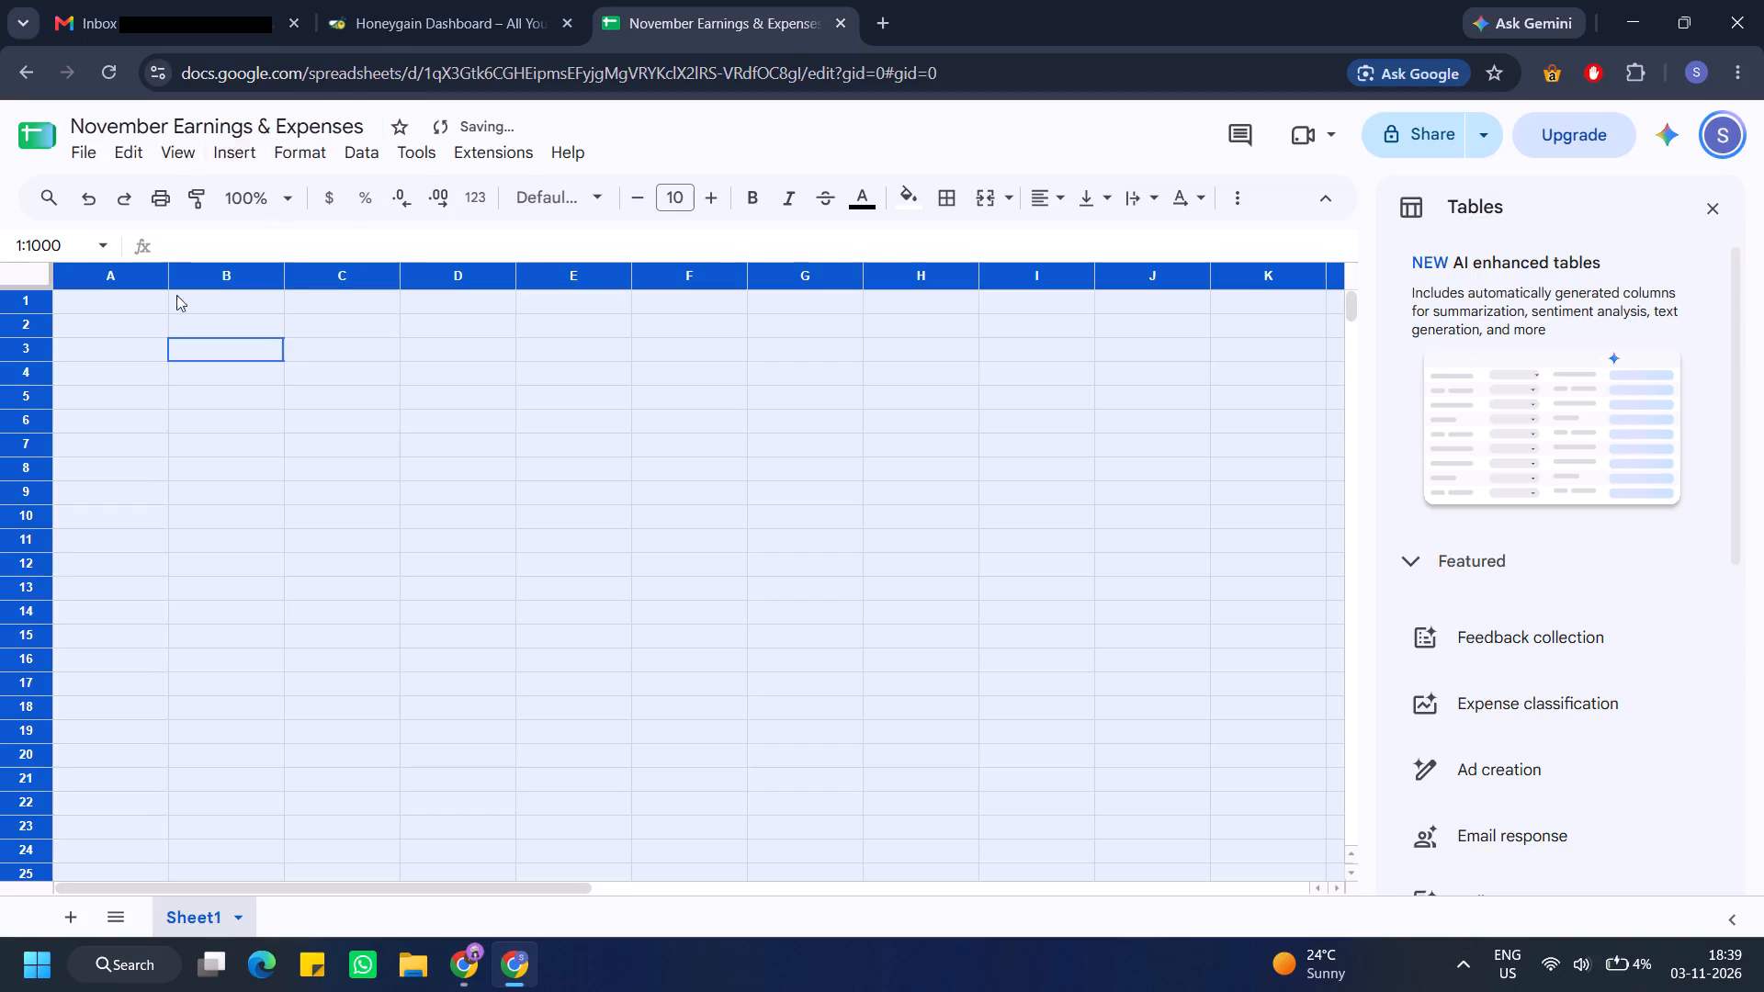
# Close the table template suggestions.
pyautogui.click(1707, 203)
# Merge cells B2 through H2 into one cell for the sheet's heading.
pyautogui.click(92, 601)
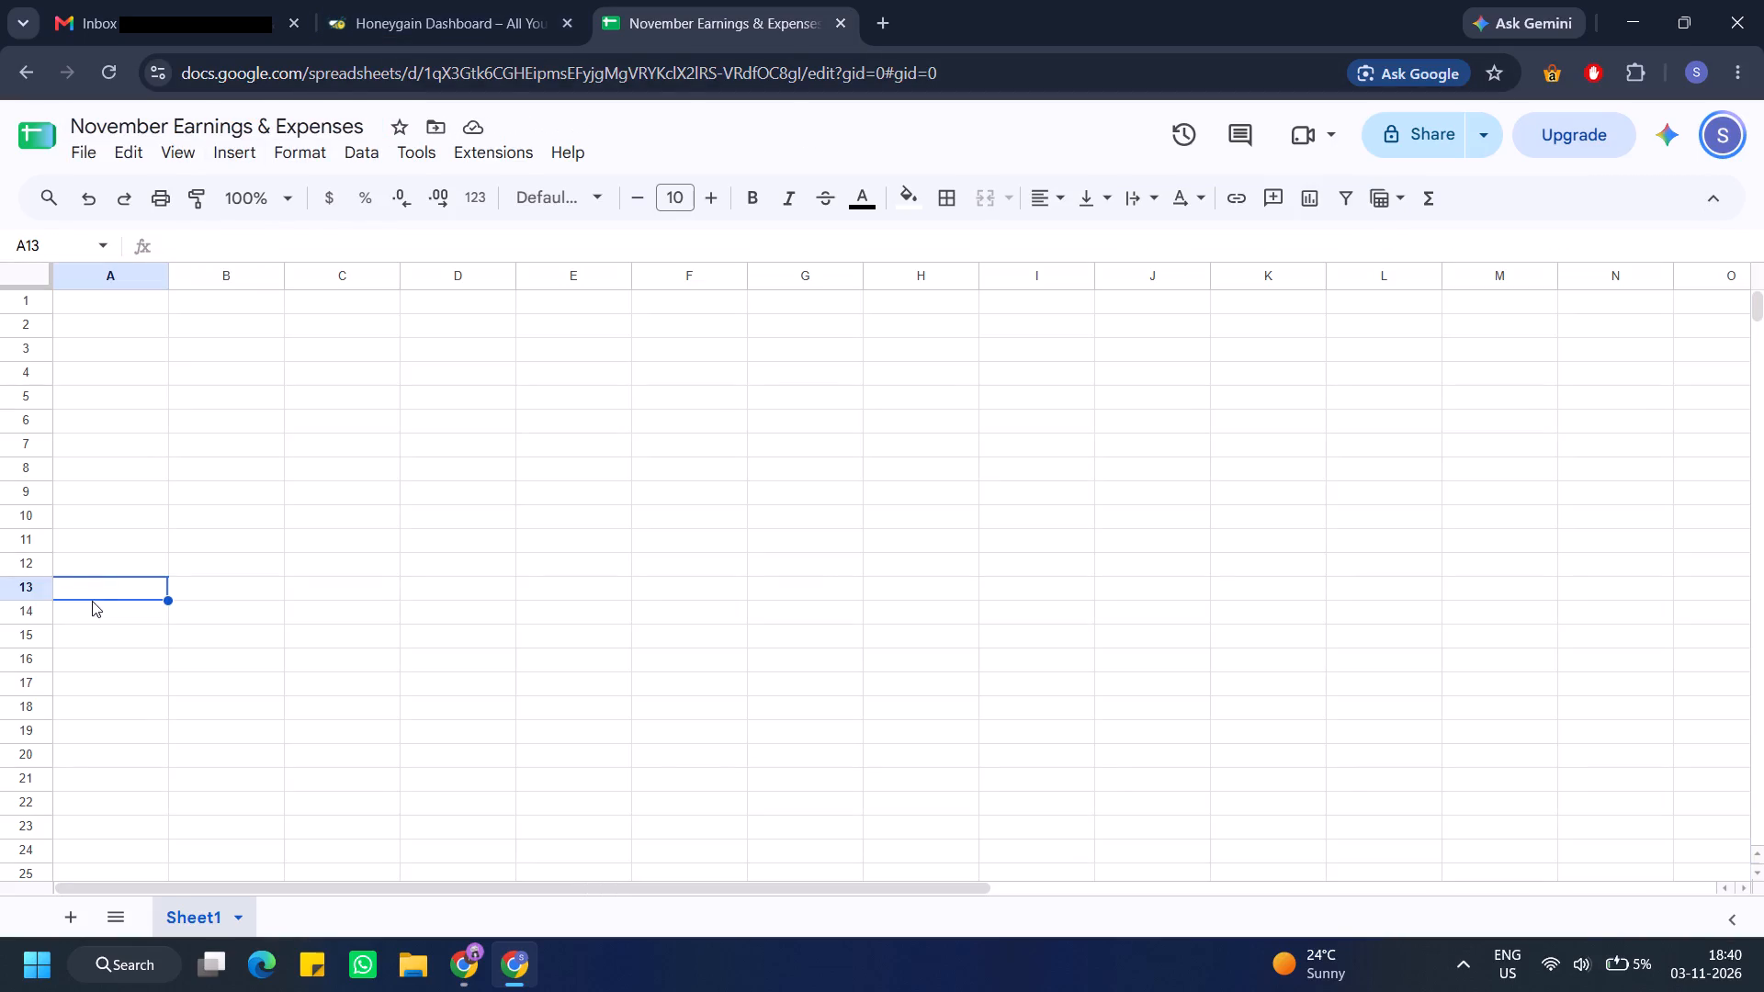
pyautogui.click(198, 368)
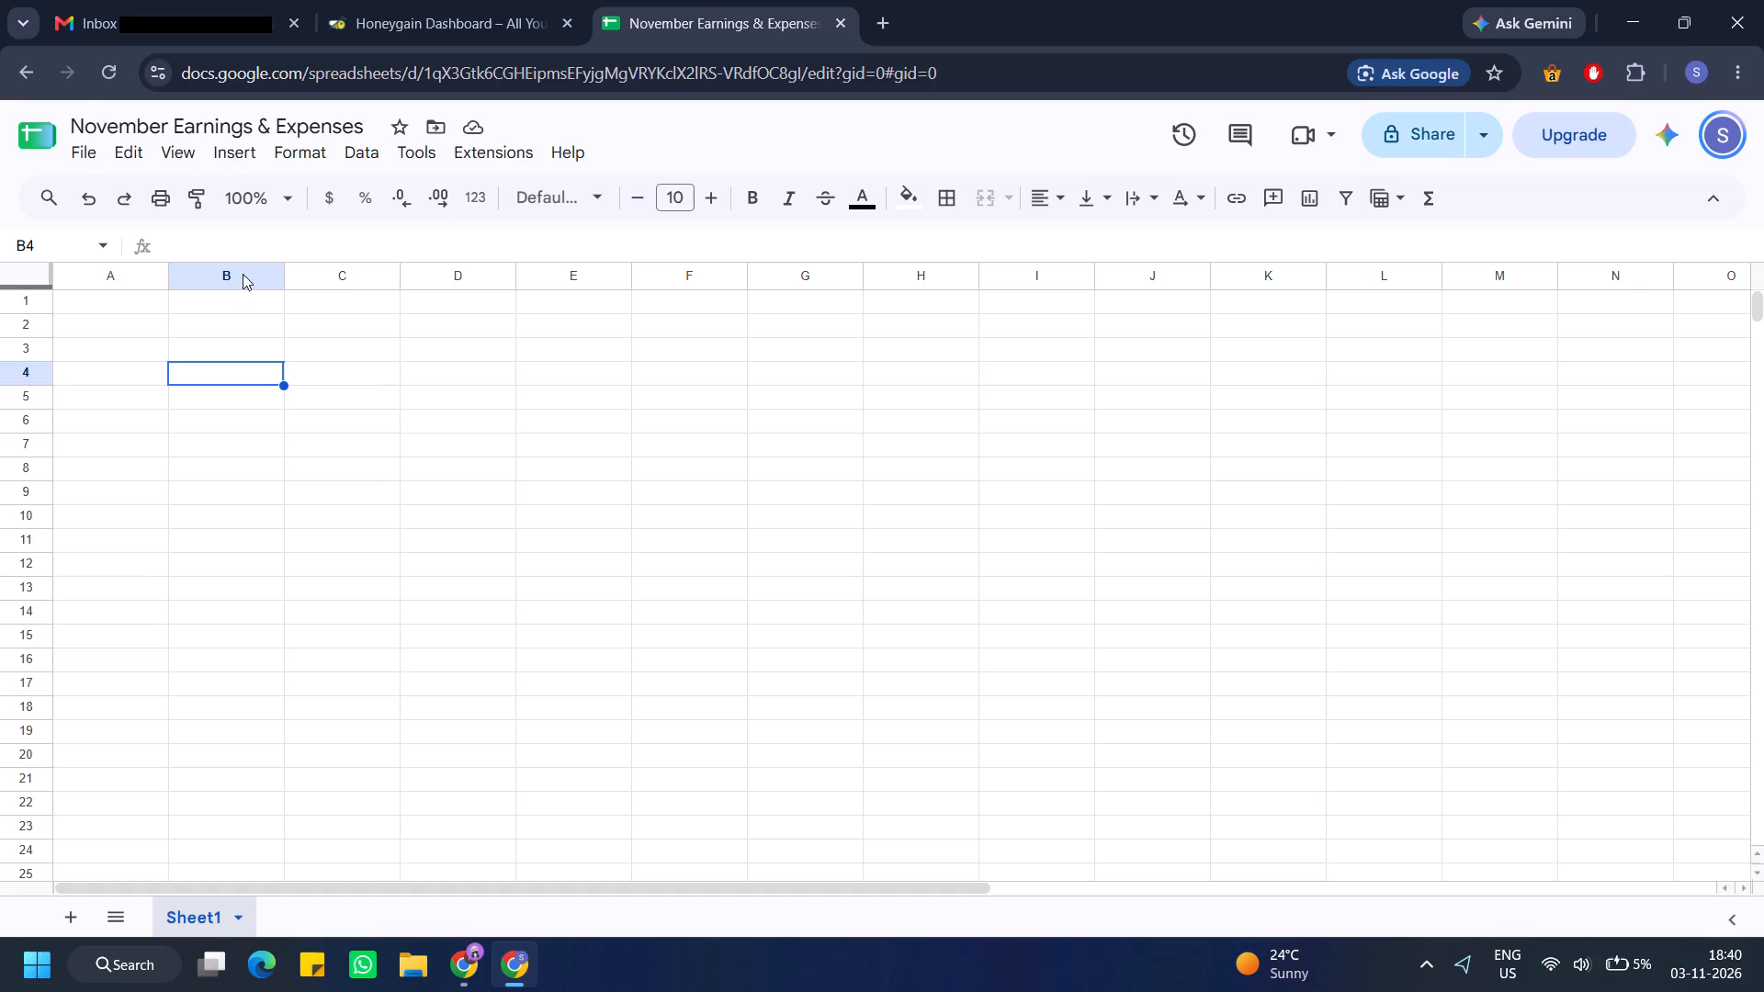
pyautogui.click(183, 337)
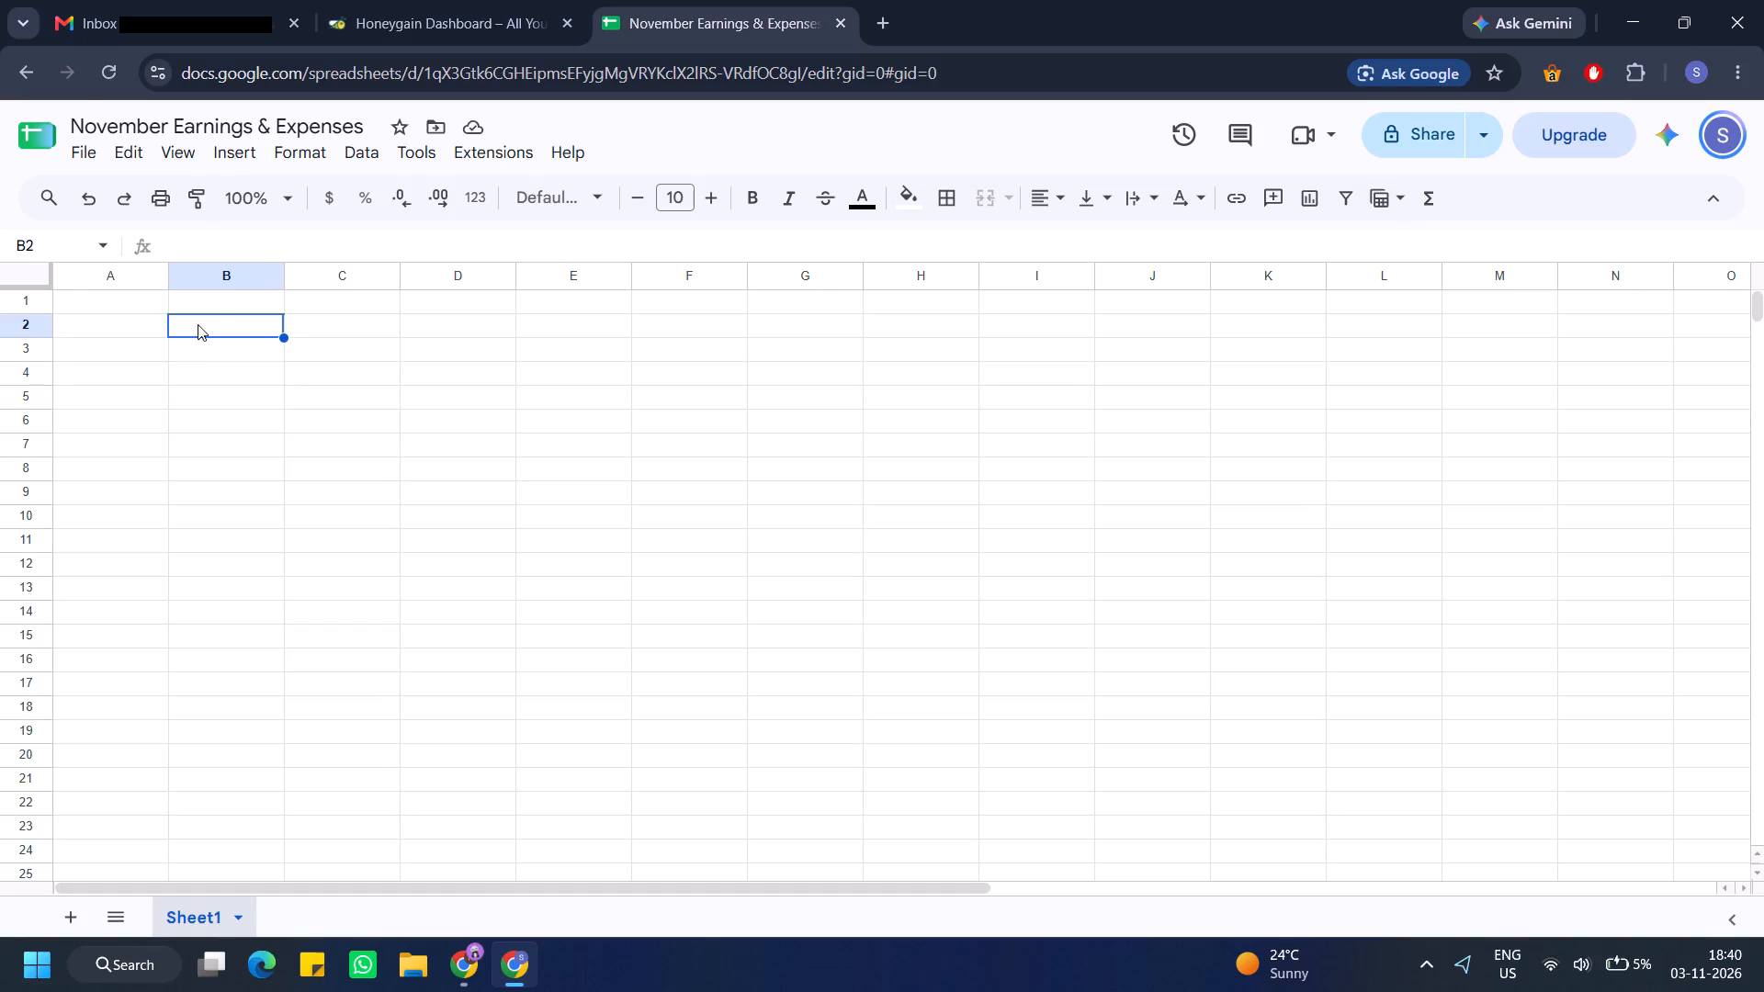
pyautogui.moveTo(218, 320); pyautogui.dragTo(873, 339)
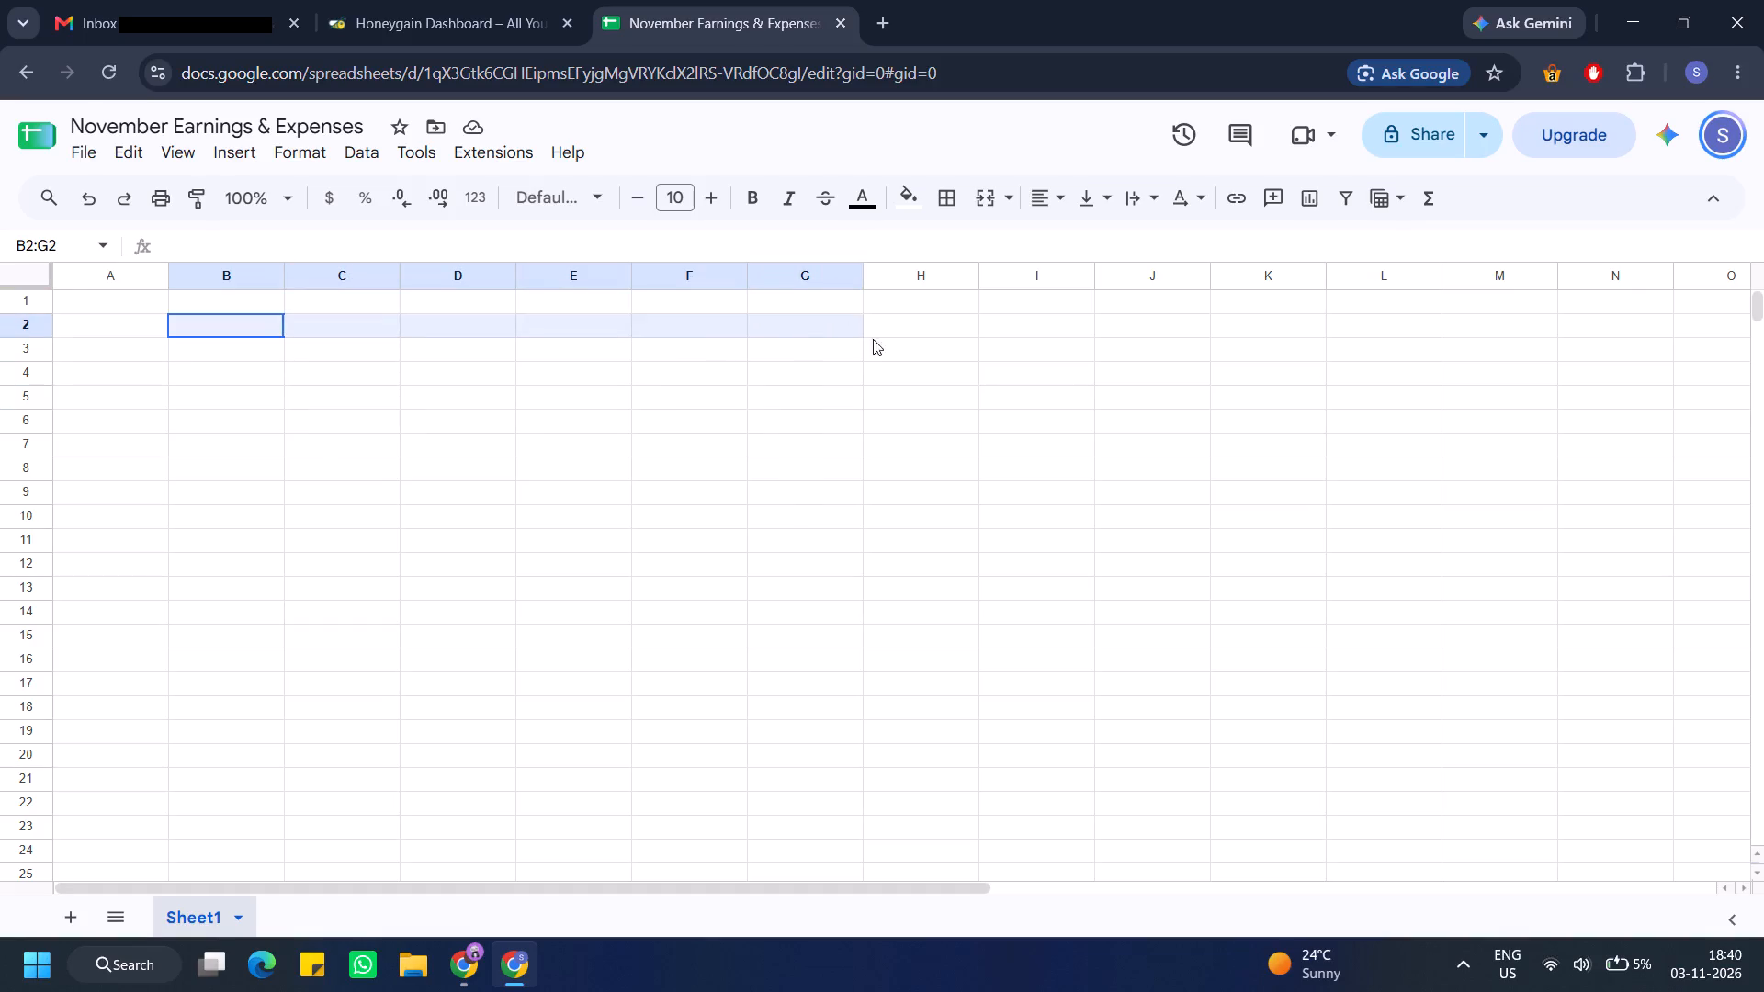
pyautogui.moveTo(873, 339); pyautogui.dragTo(914, 335)
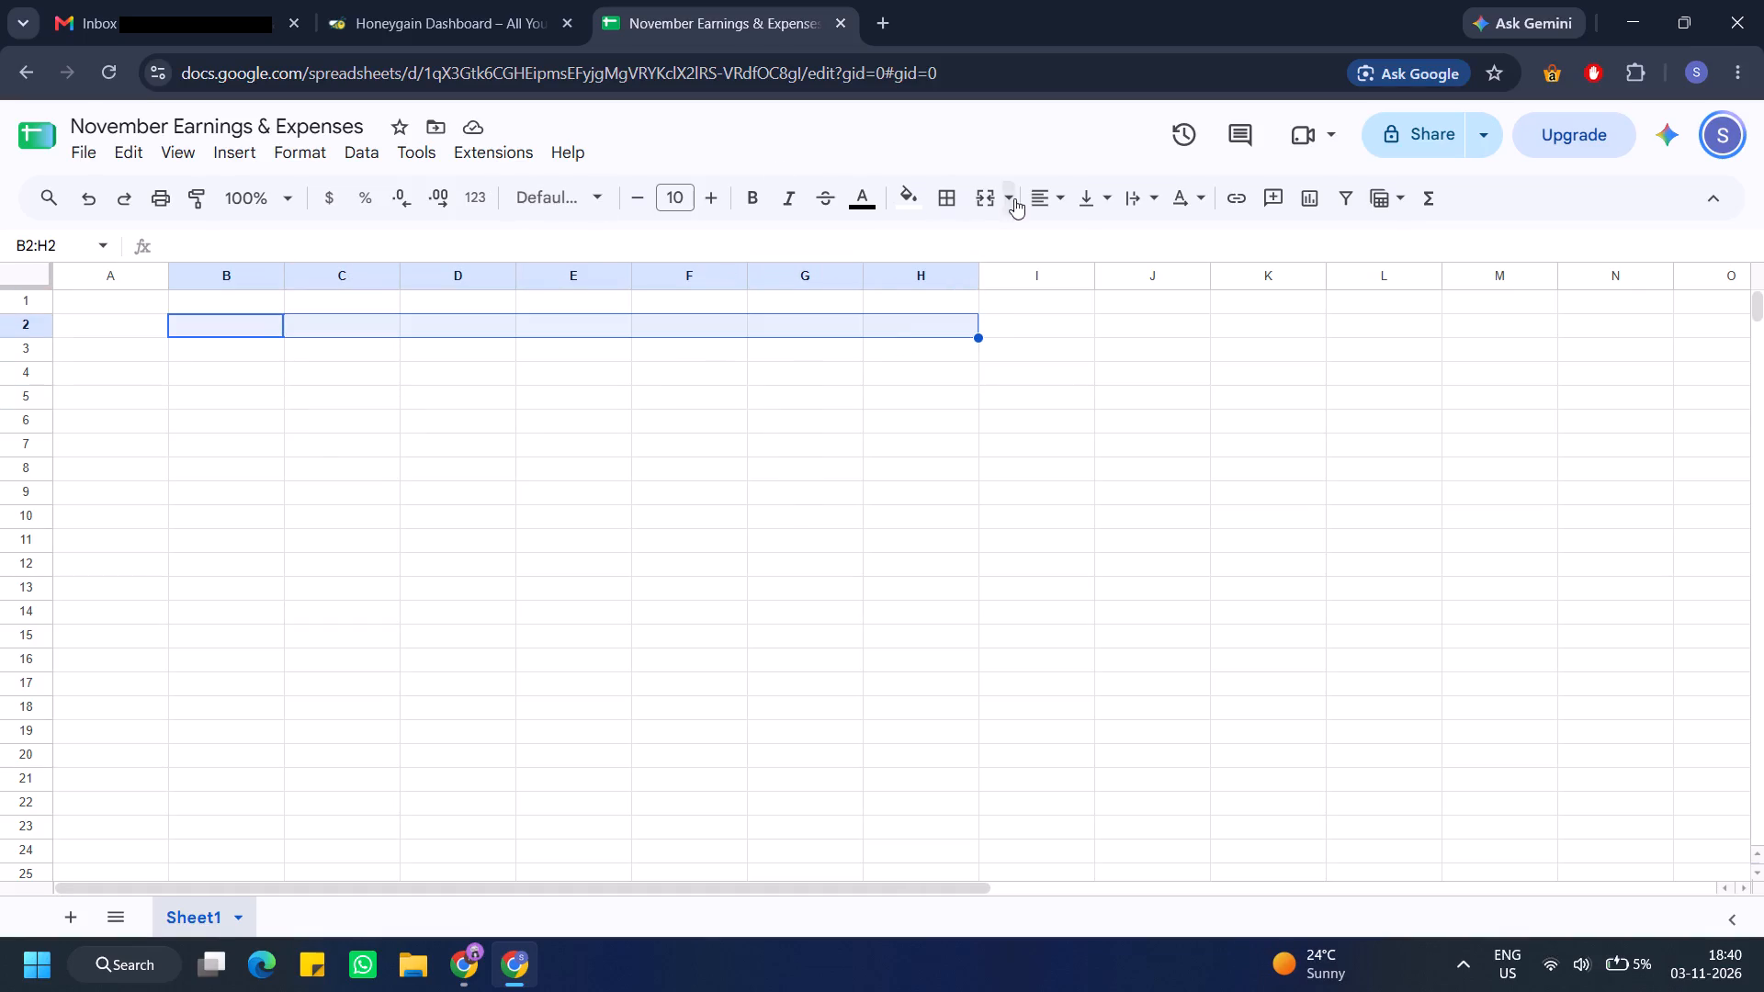
pyautogui.click(991, 198)
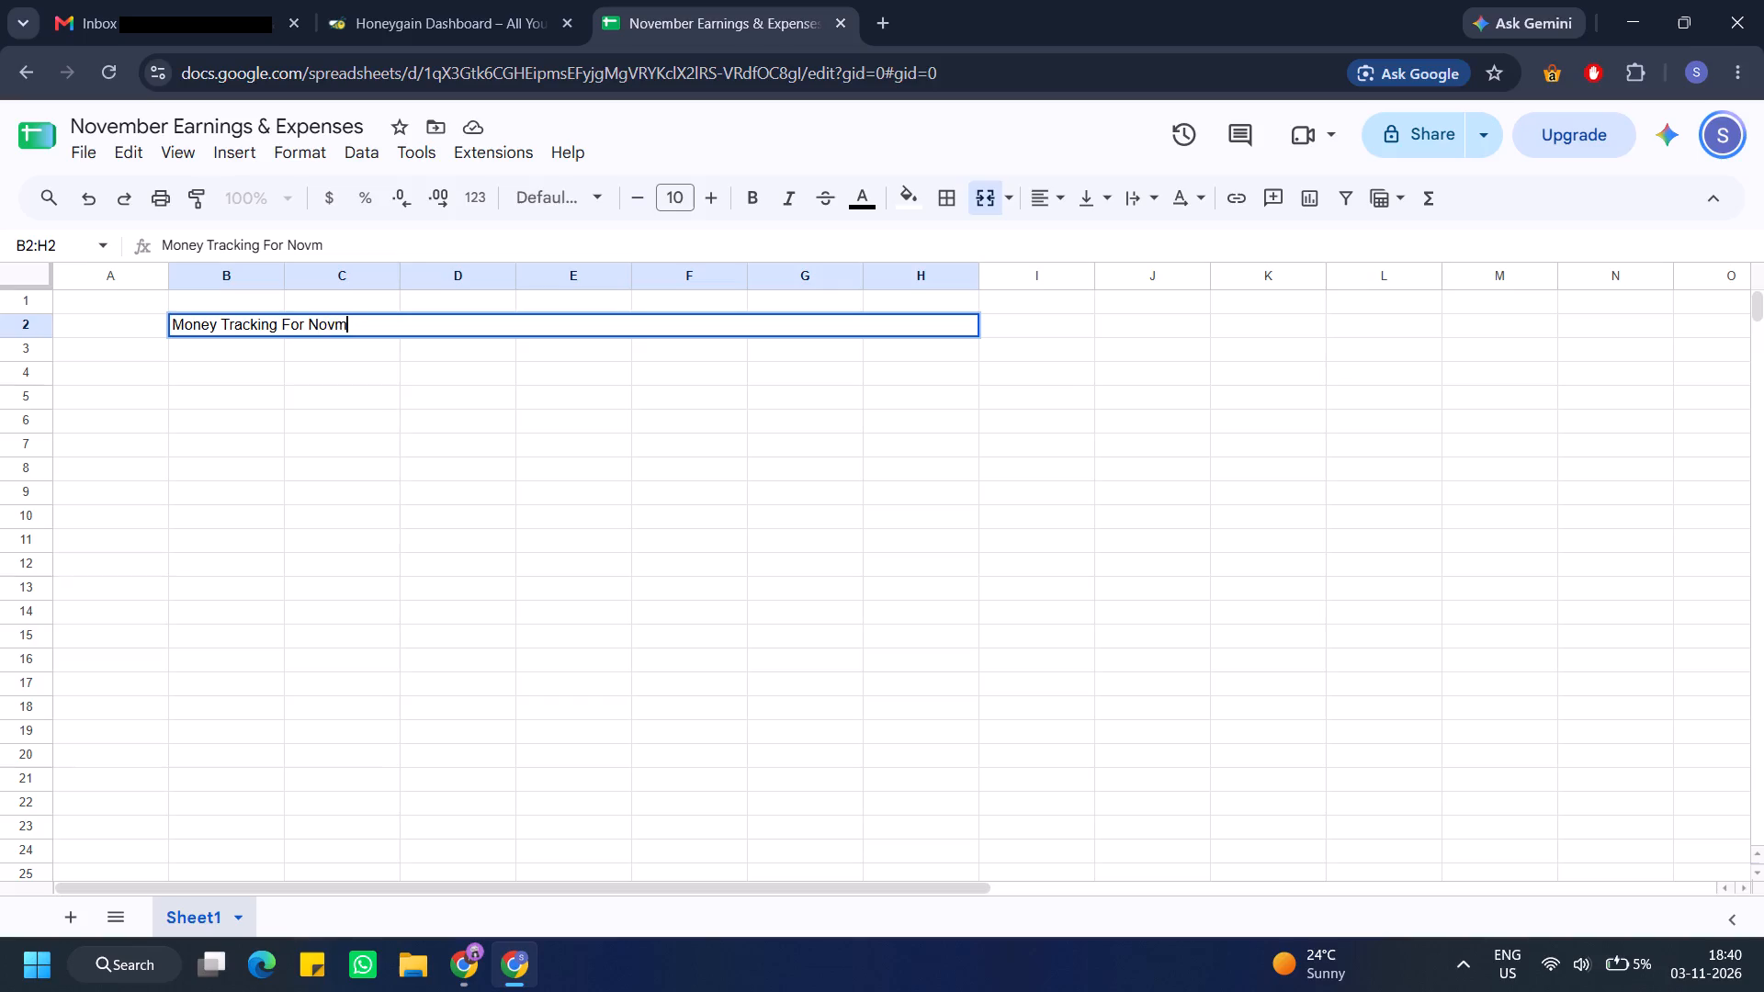
# Enter the heading "Money Tracking For November from all the Sources, and Expenses." in merged cell B2:H2.
pyautogui.press('BackSpace')
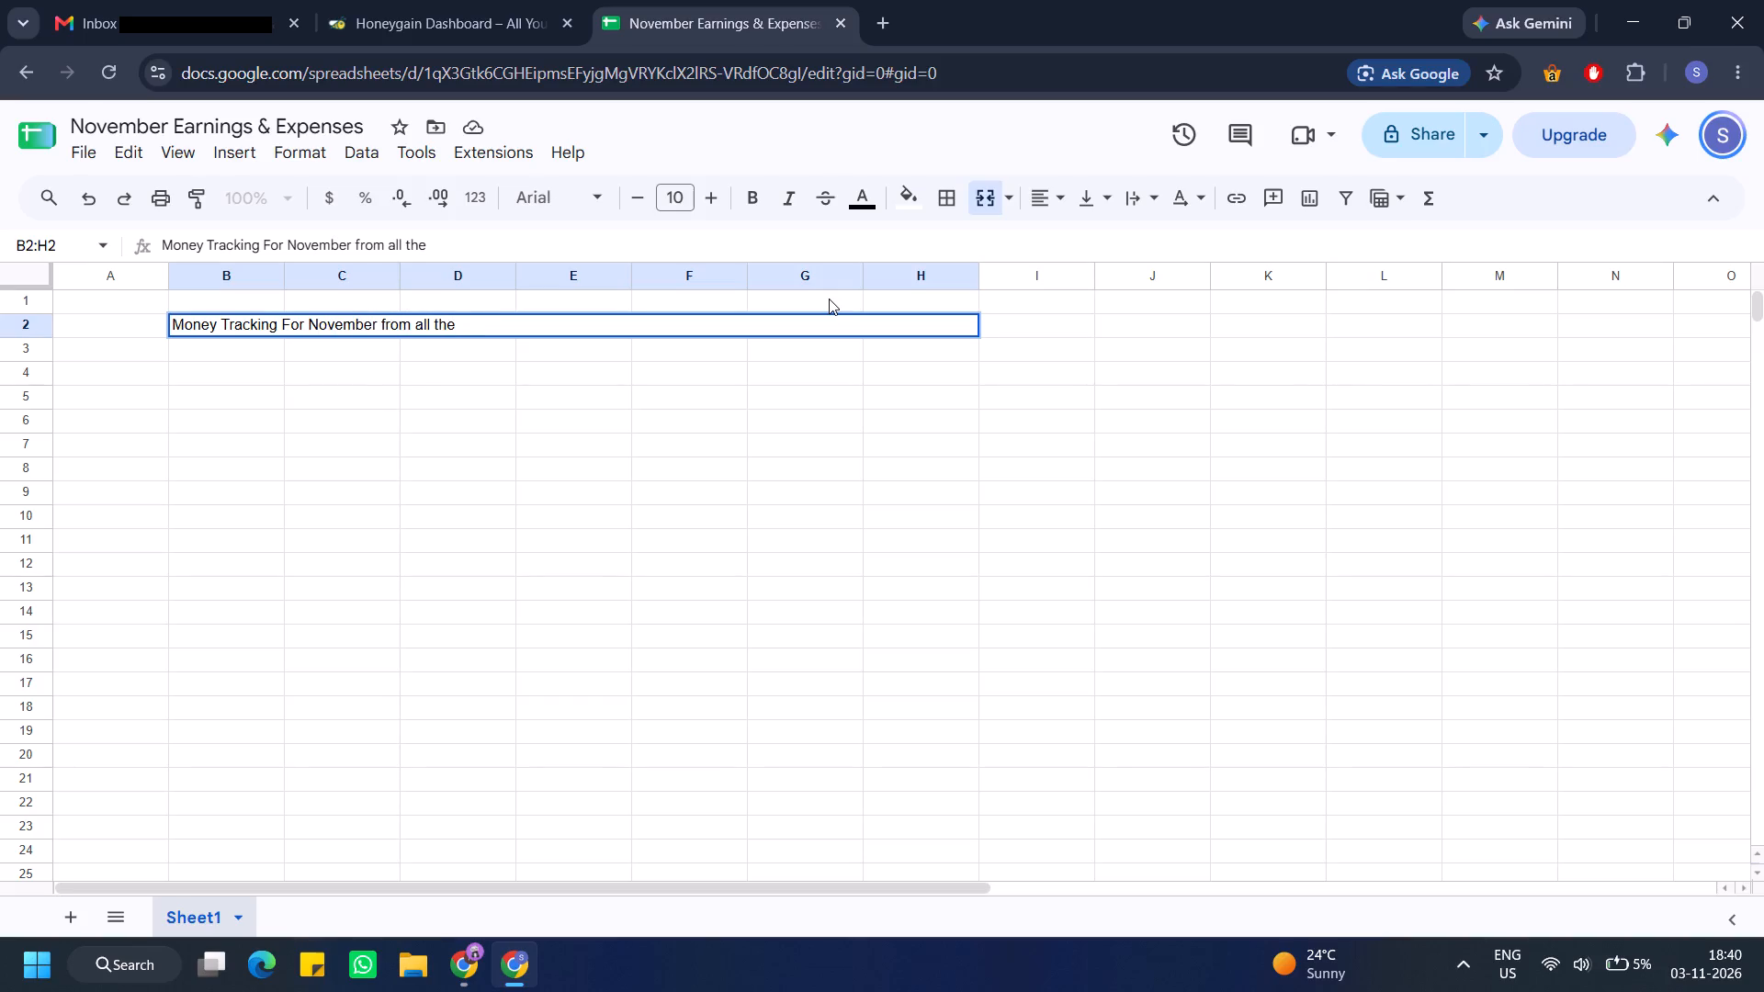
pyautogui.press('BackSpace')
pyautogui.press('BackSpace')
pyautogui.press('BackSpace')
pyautogui.write('ources')
pyautogui.press('space')
pyautogui.press('BackSpace')
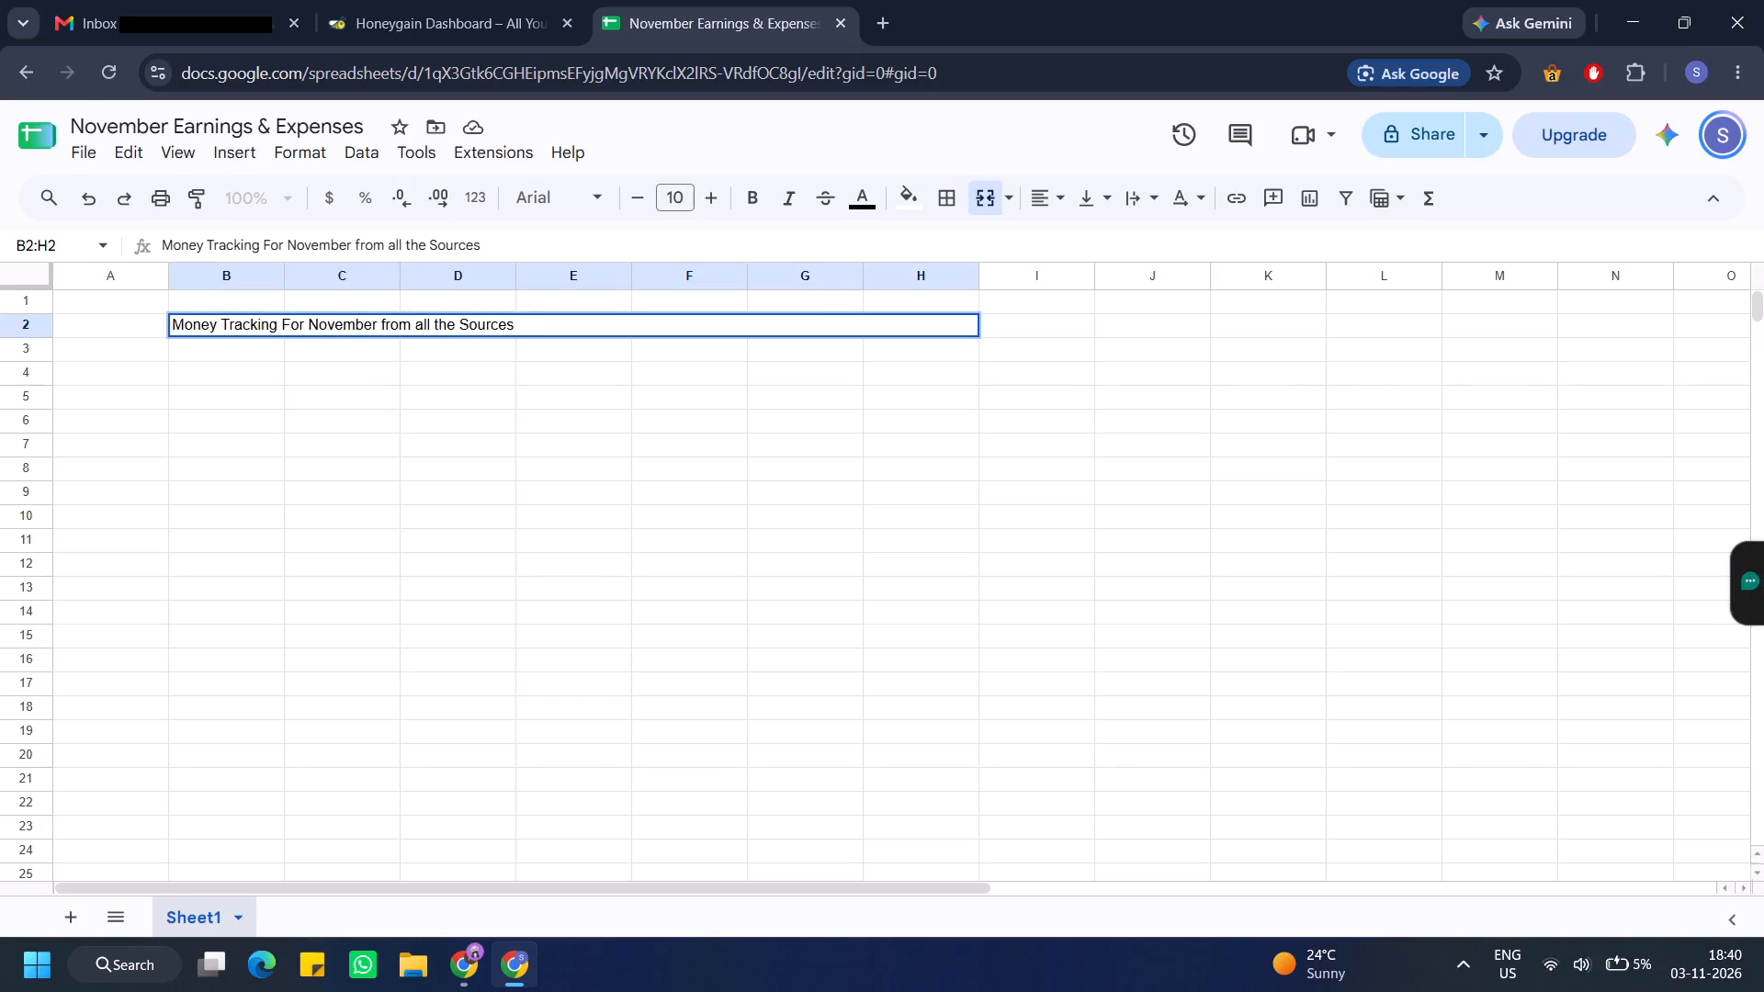
pyautogui.write(', and')
pyautogui.press('space')
pyautogui.write('xn')
pyautogui.press('BackSpace')
pyautogui.write('epnse')
pyautogui.press('space')
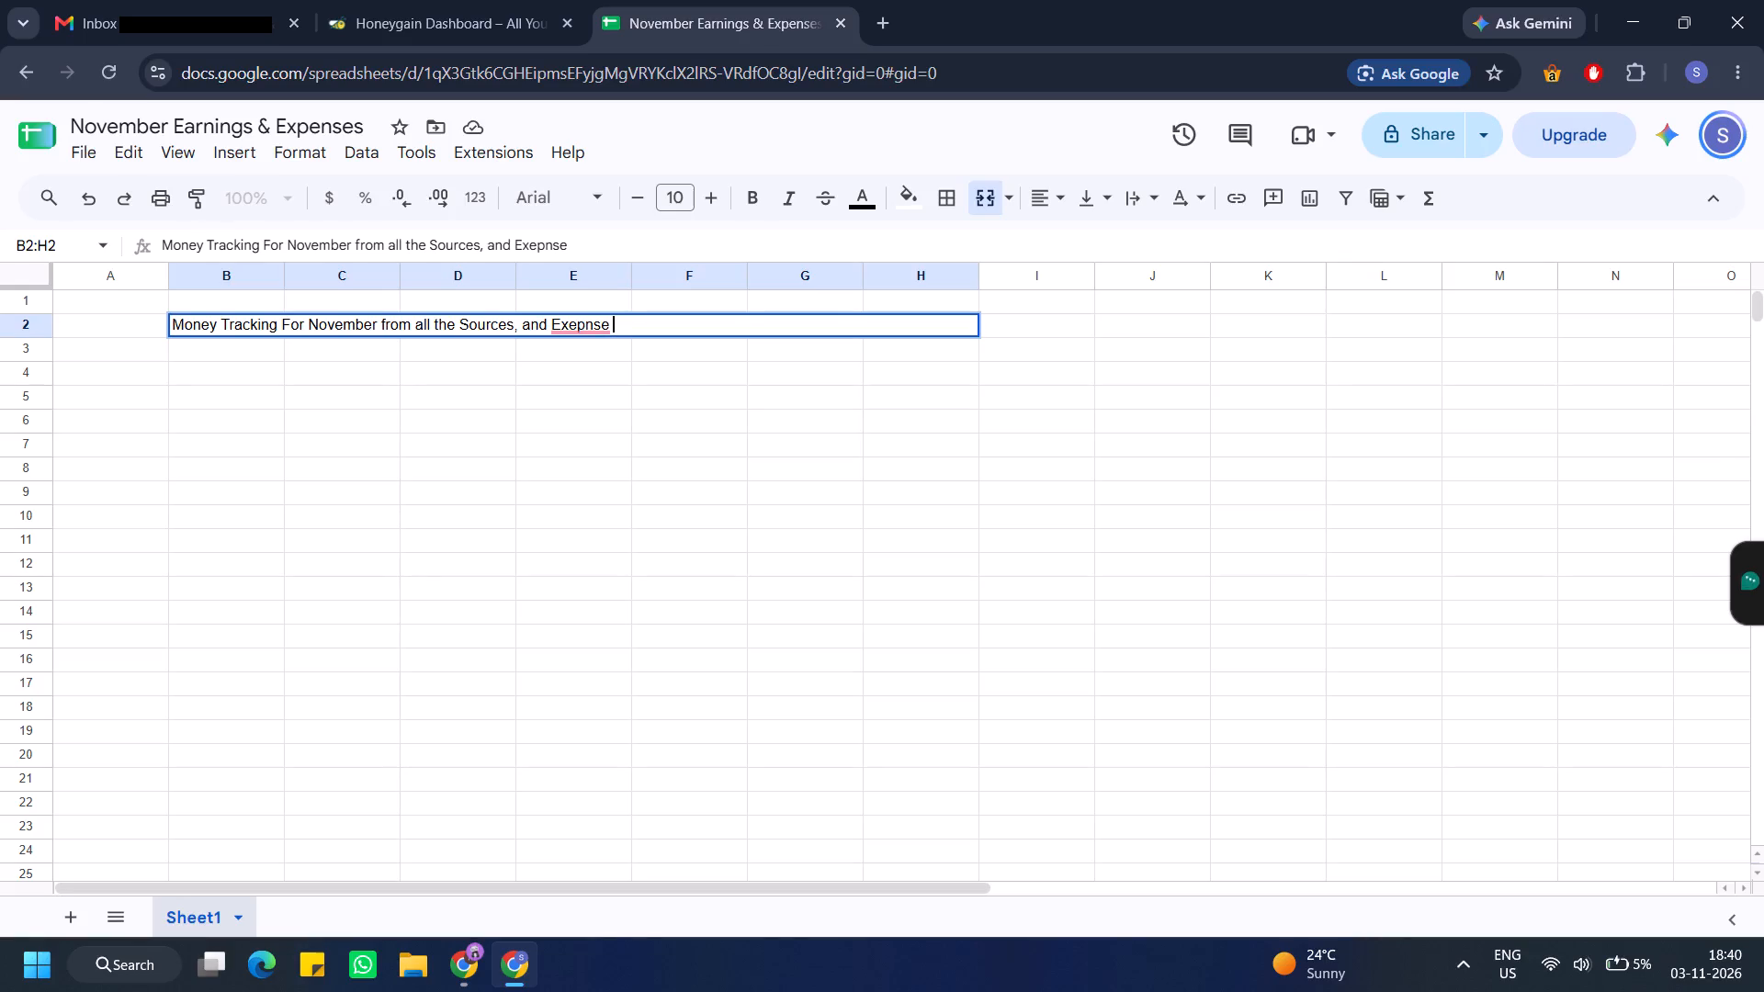
pyautogui.press('BackSpace')
pyautogui.press('BackSpace')
pyautogui.press('BackSpace')
pyautogui.press('BackSpace')
pyautogui.press('BackSpace')
pyautogui.press('BackSpace')
pyautogui.write('penses')
pyautogui.press('space')
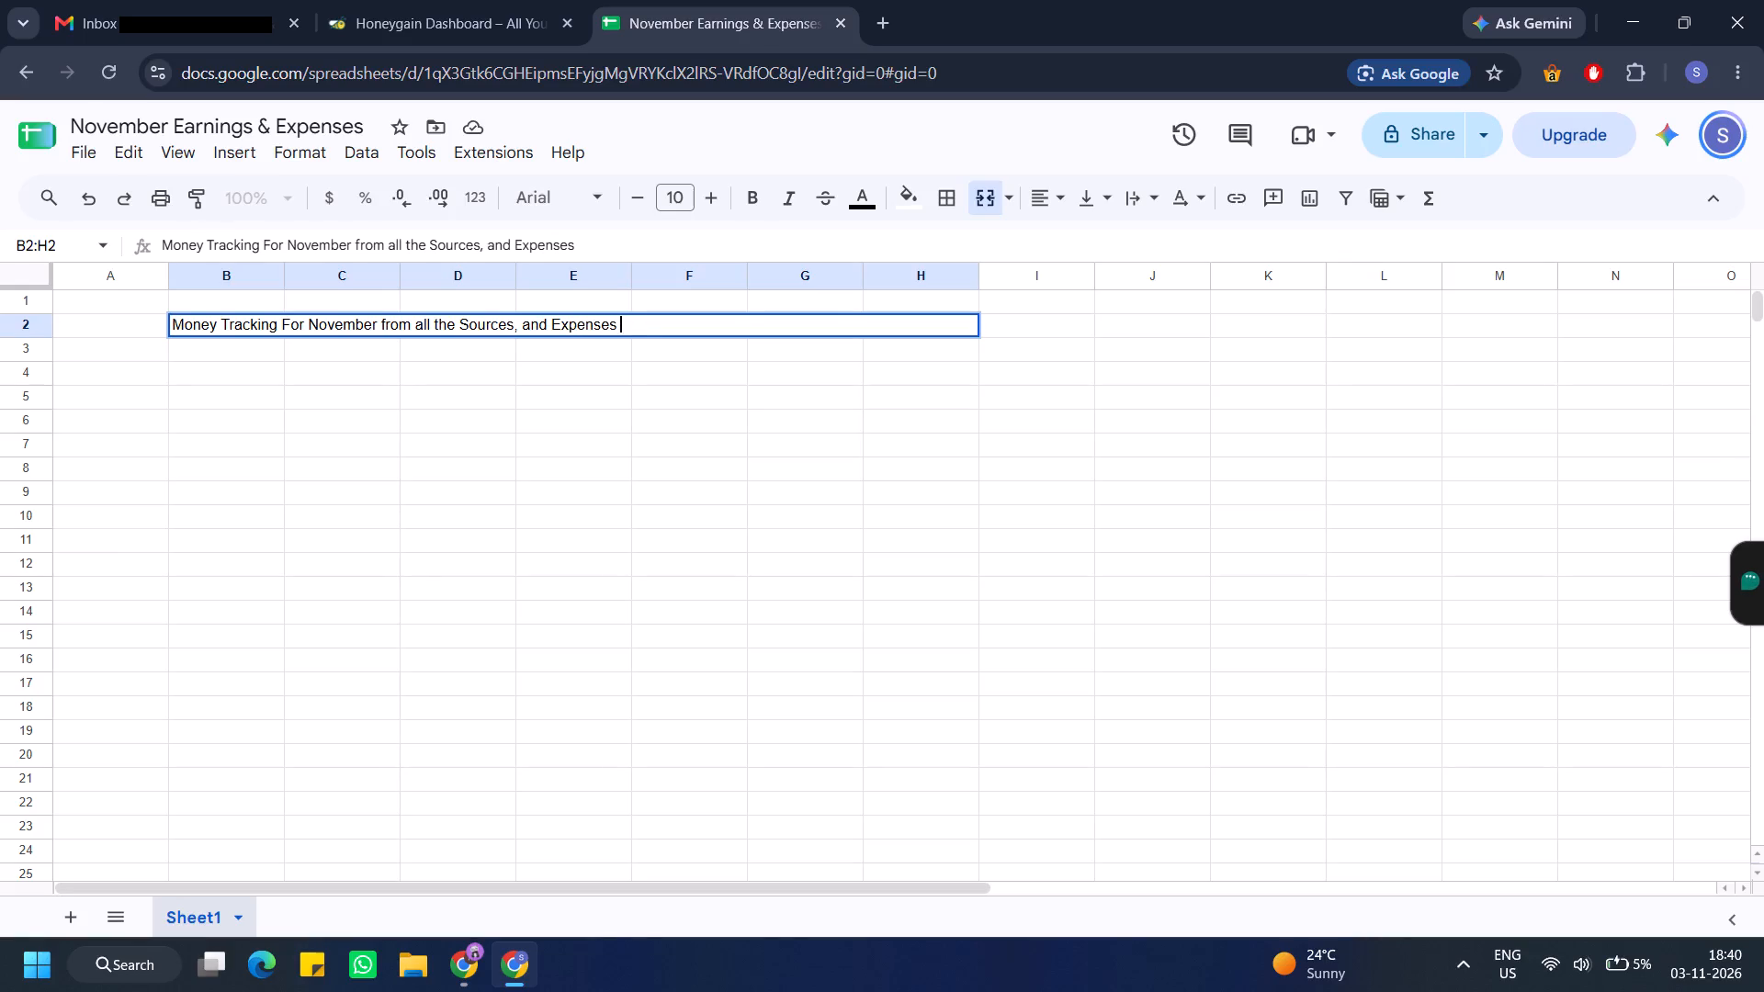
pyautogui.press('BackSpace')
pyautogui.press('.')
pyautogui.press('Return')
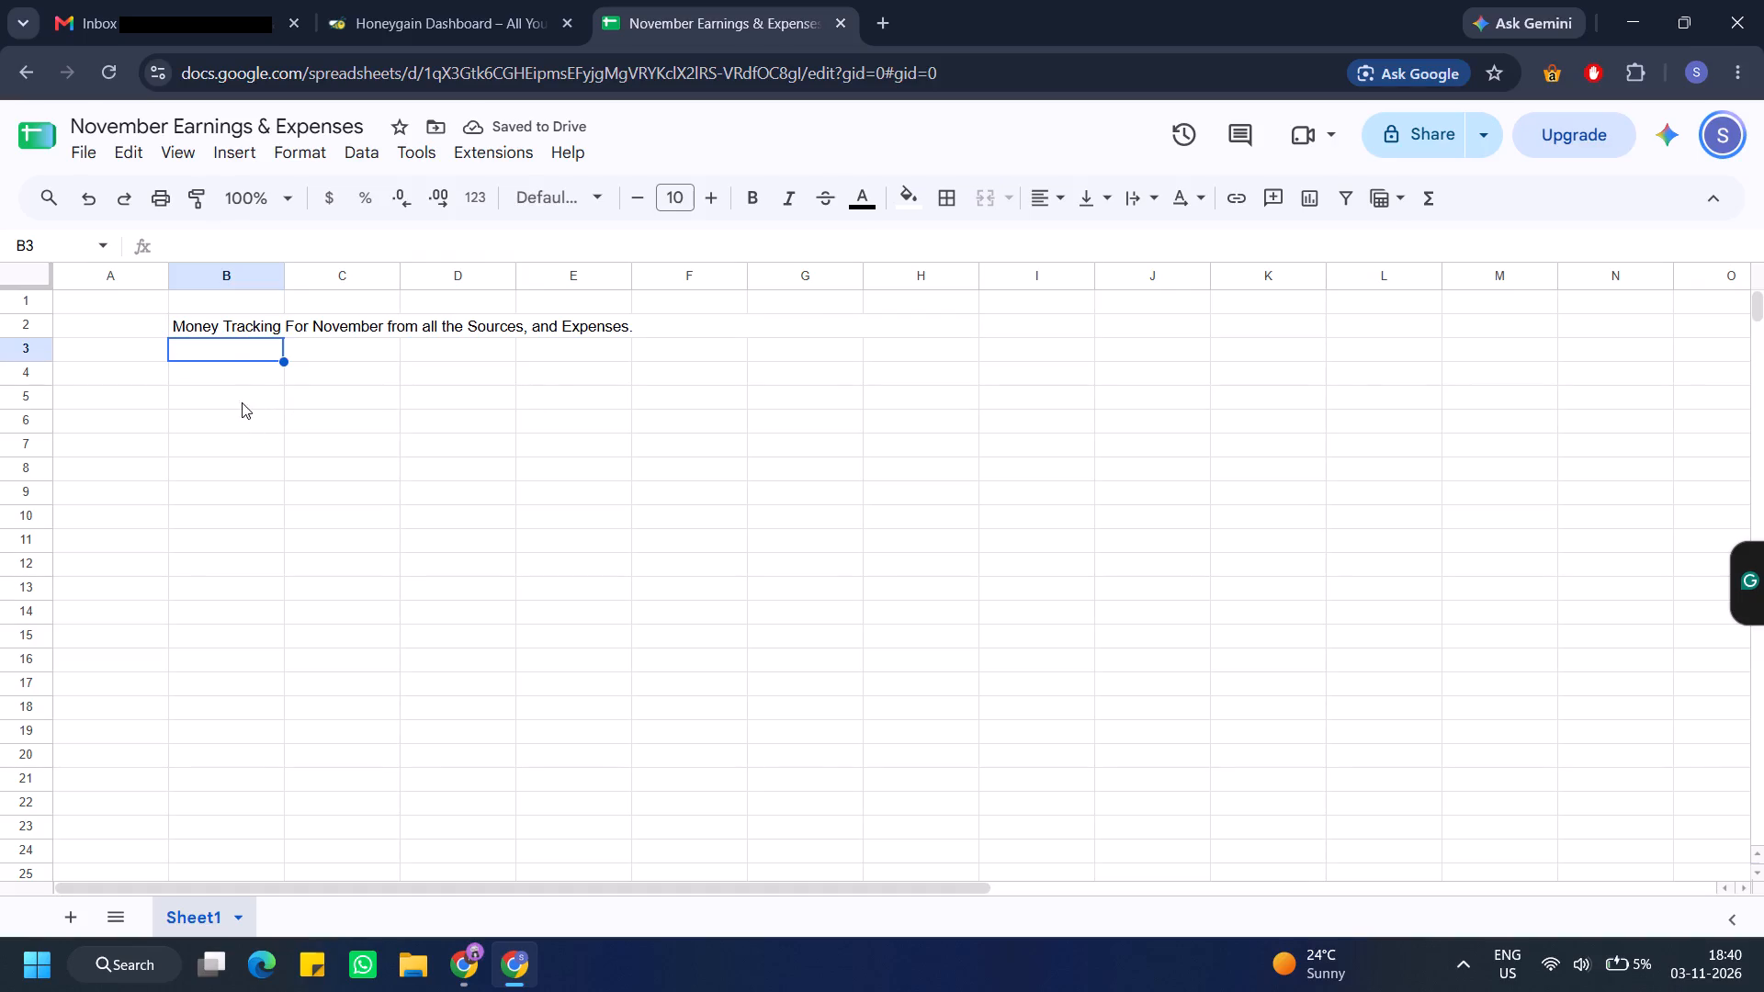
# Enter "1st November" in cell B3 and start the entry "2nd November" in cell B4.
pyautogui.write('12')
pyautogui.press('BackSpace')
pyautogui.write('st')
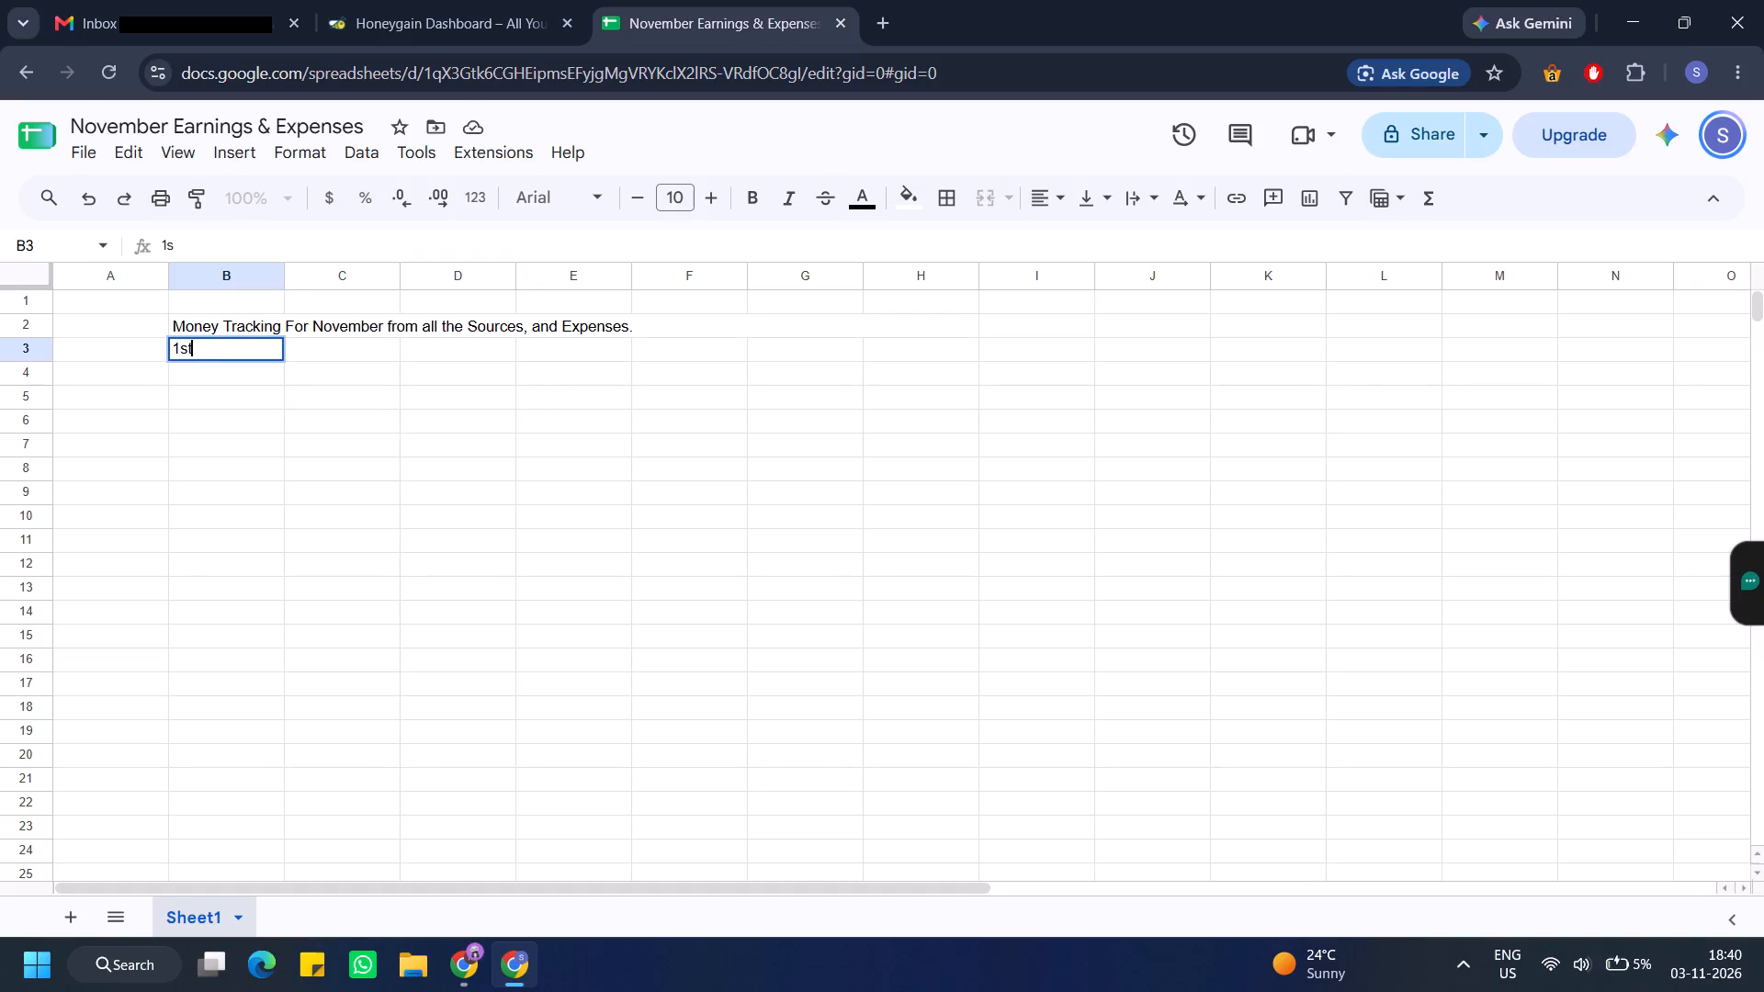
pyautogui.press('space')
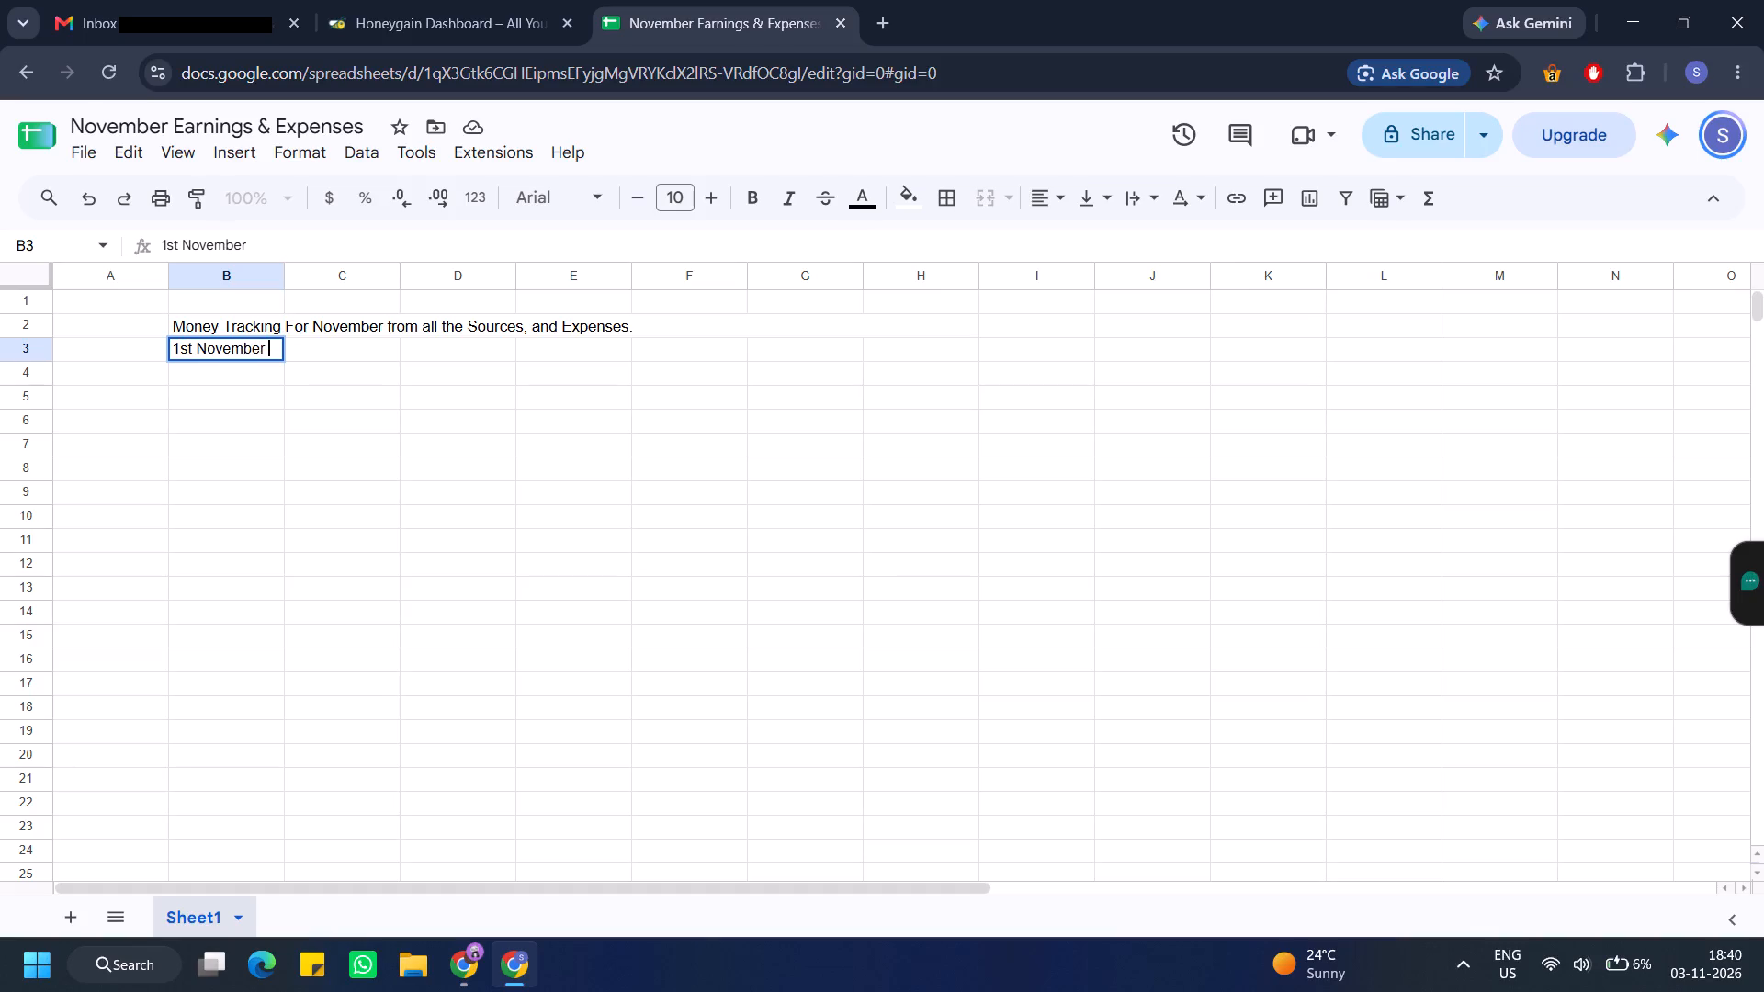
pyautogui.press('Down')
pyautogui.write('2nd')
pyautogui.press('space')
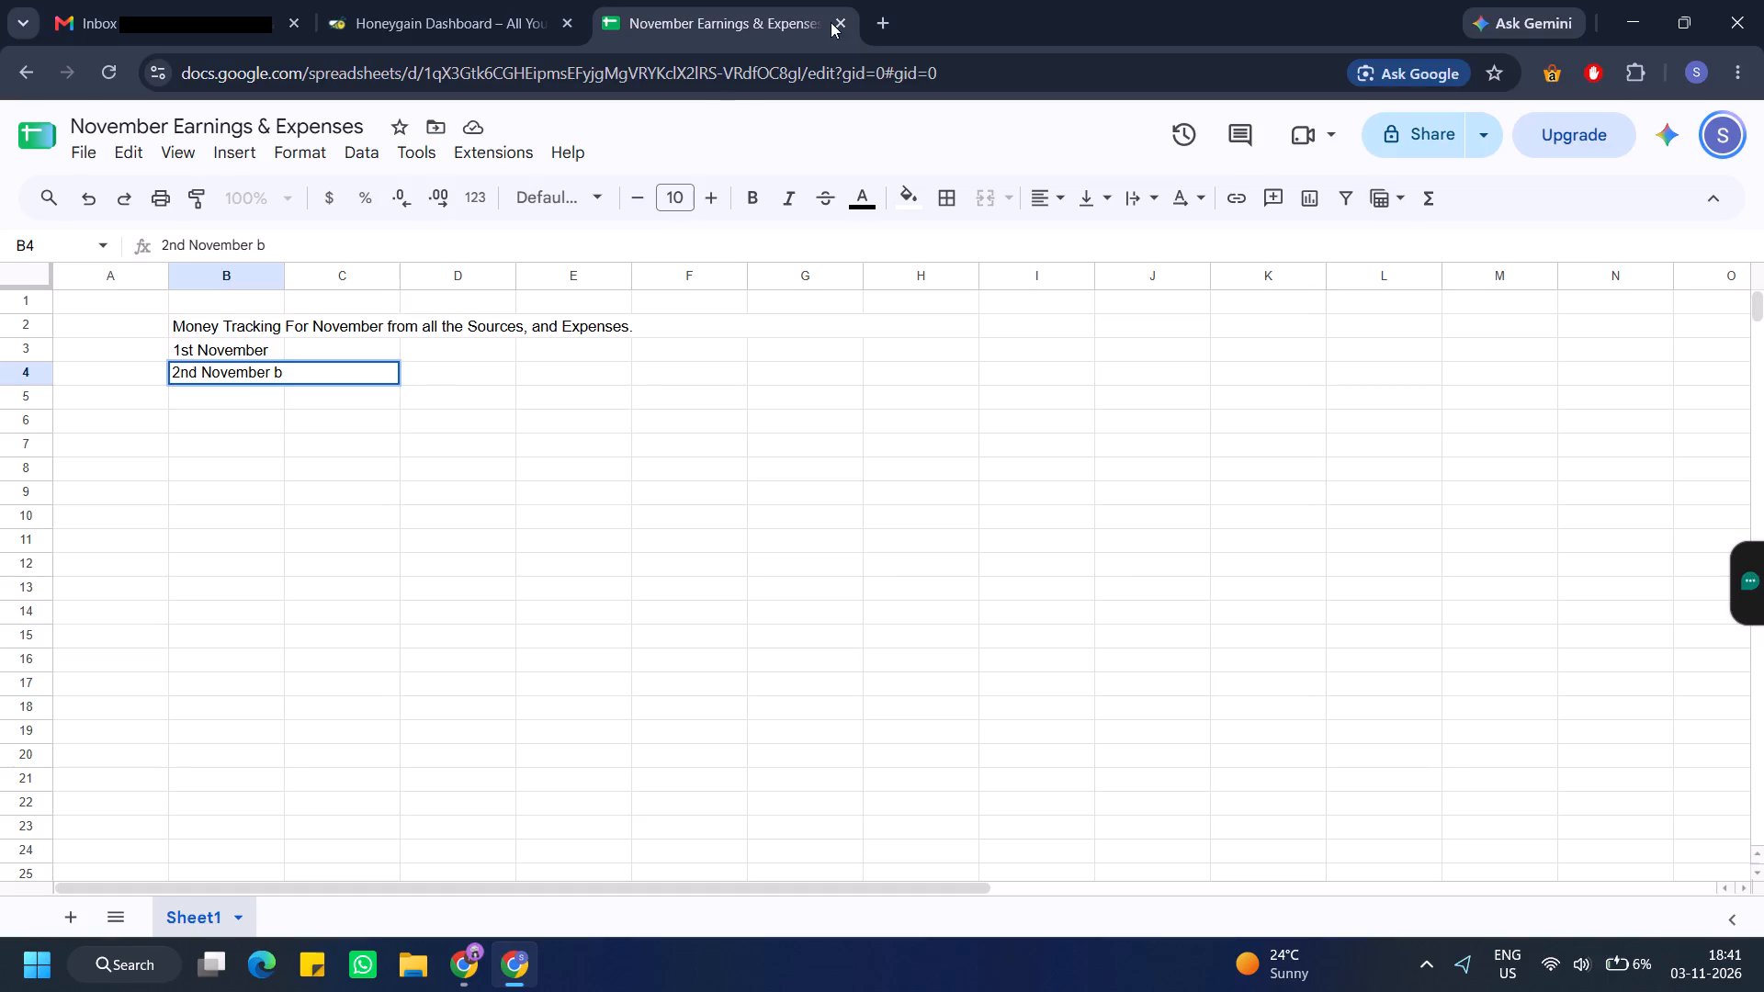
# Search the web for "november" in a new browser tab and copy the word "November" from the results page.
pyautogui.click(878, 24)
pyautogui.click(878, 24)
pyautogui.press('n')
pyautogui.write('ovember')
pyautogui.press('Return')
pyautogui.press('Return')
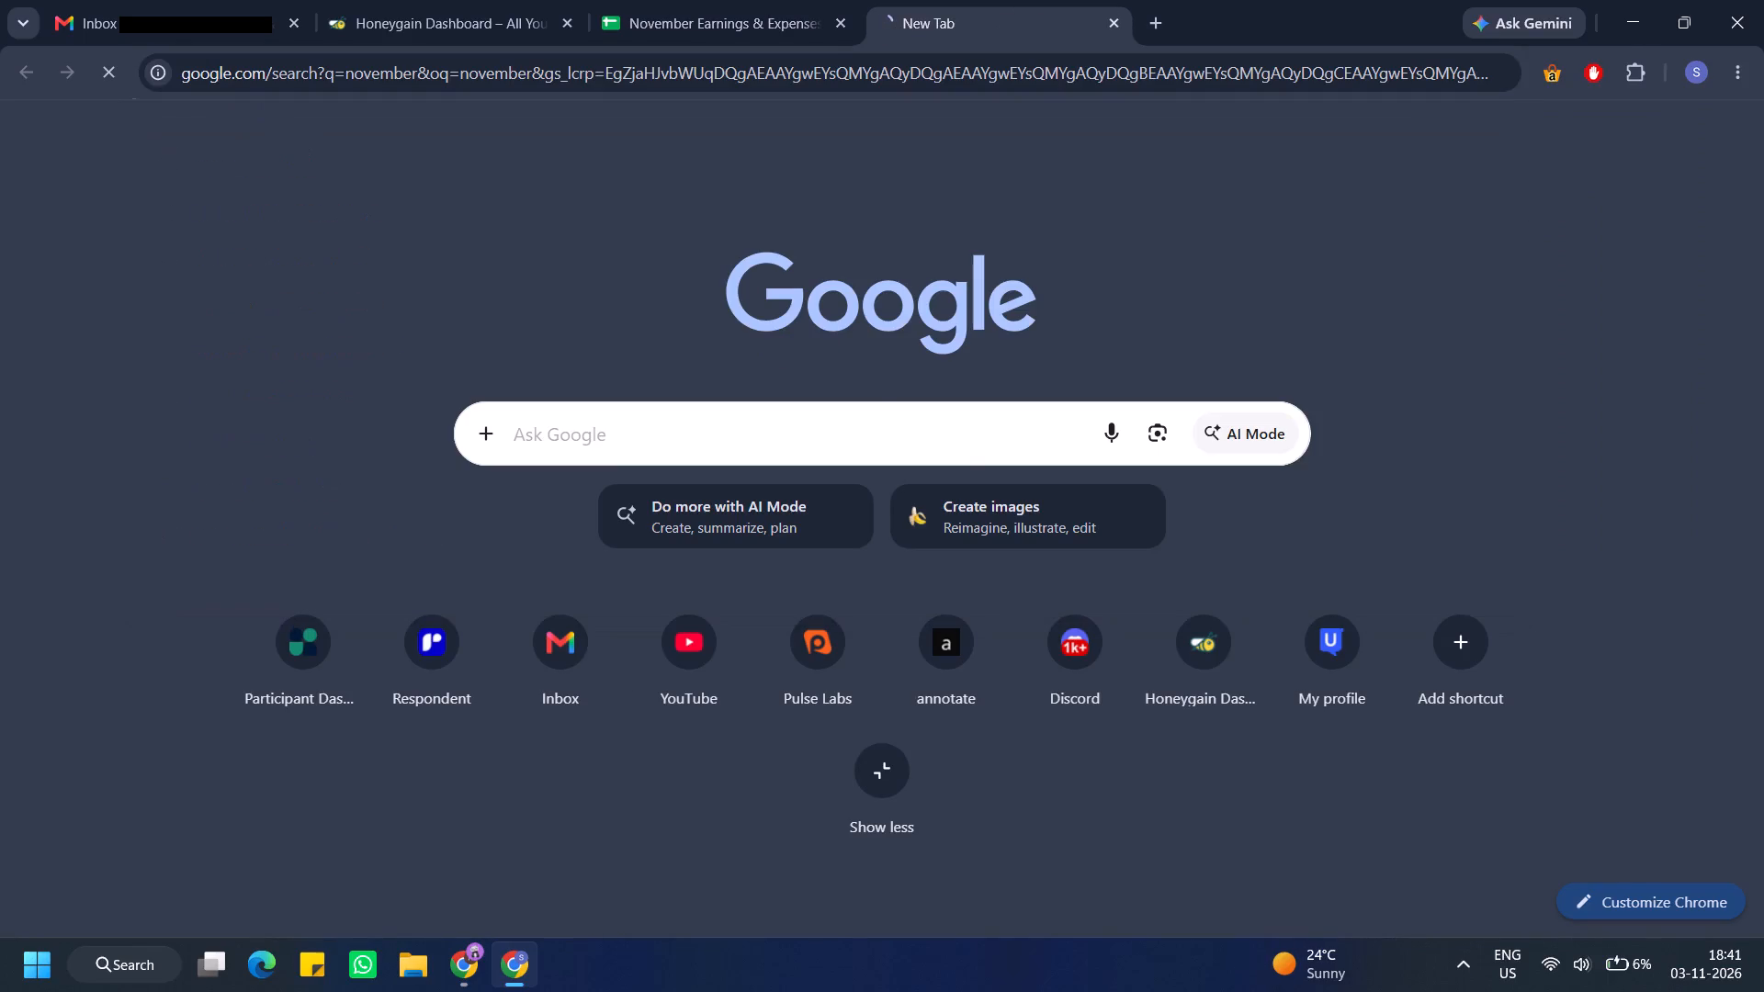
pyautogui.hotkey('ctrl', 'a')
pyautogui.hotkey('ctrl', 'c')
pyautogui.doubleClick(402, 343)
pyautogui.hotkey('ctrl', 'c')
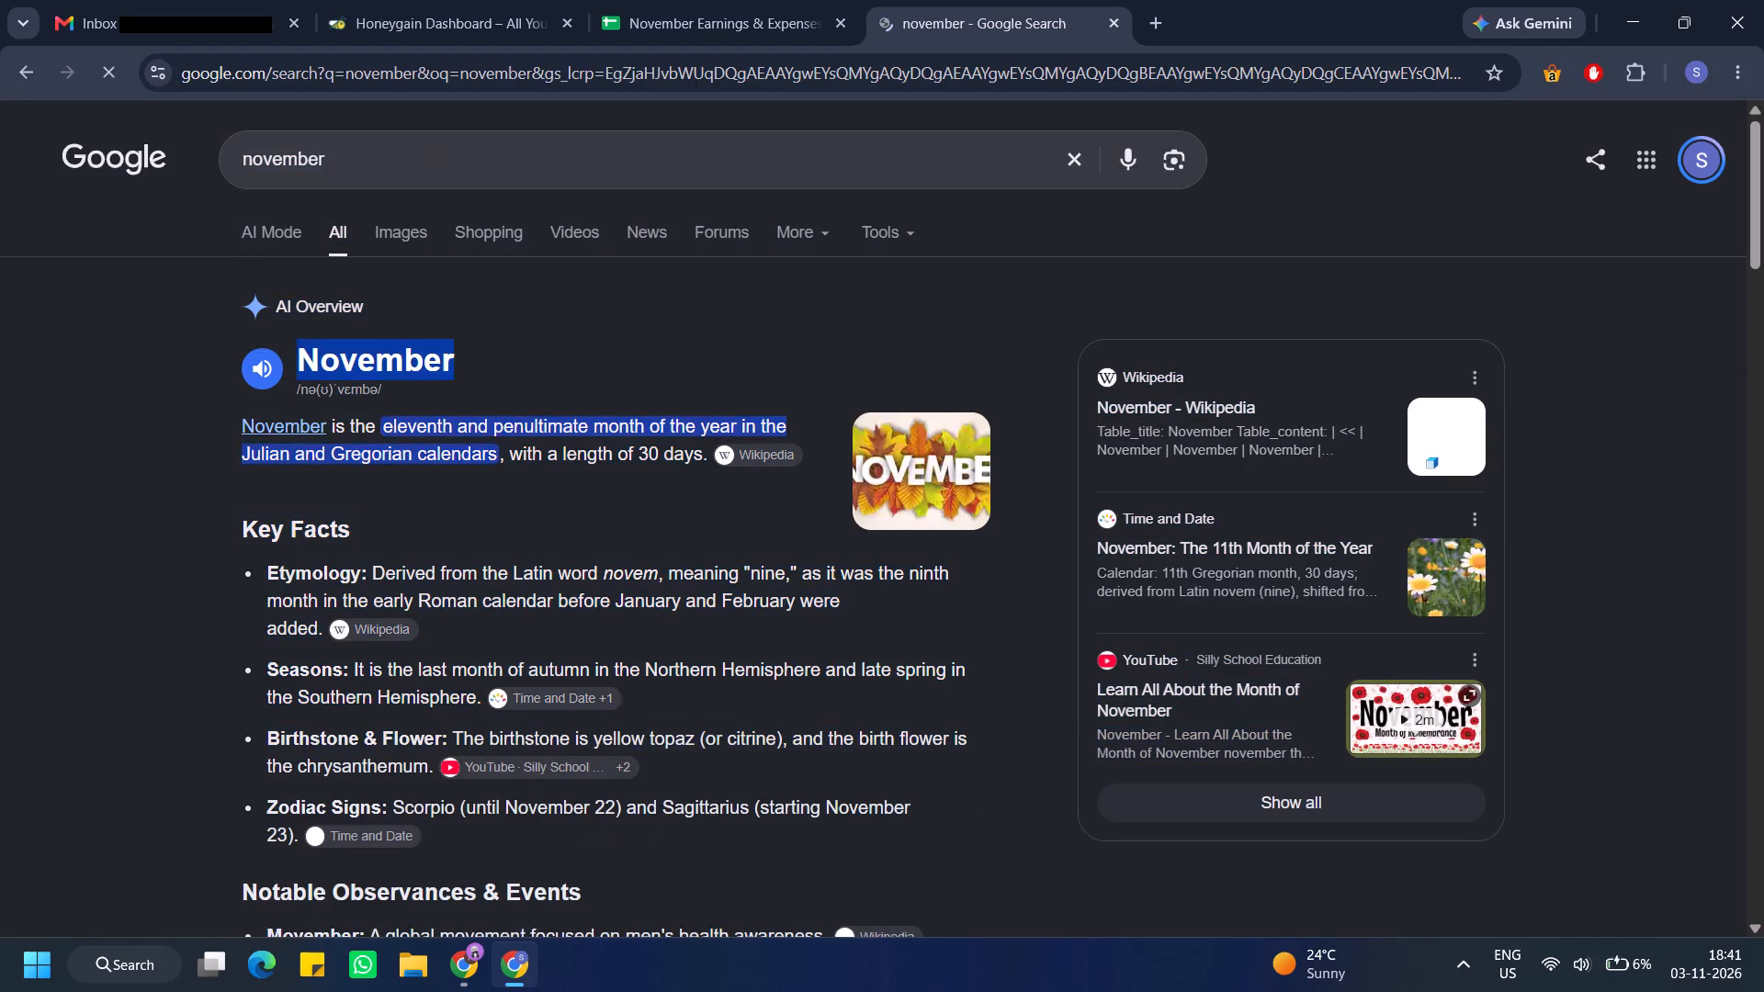
# Return to the spreadsheet and complete cell B4 as "2nd November".
pyautogui.click(755, 0)
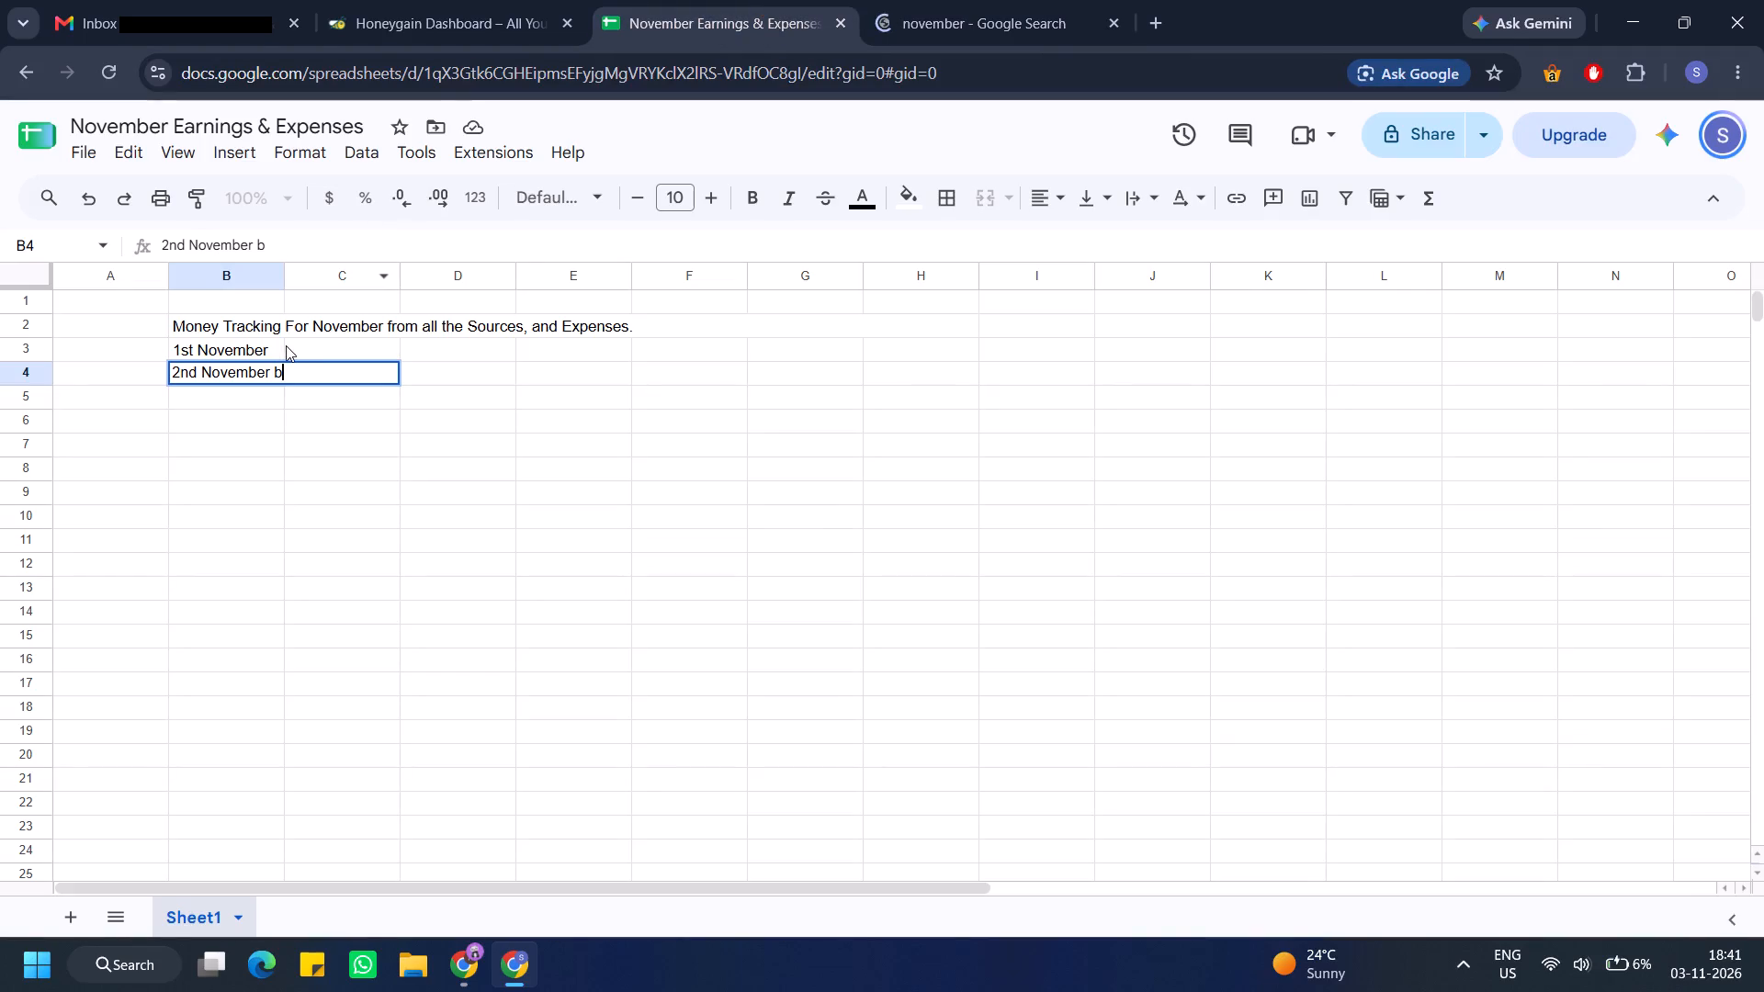
pyautogui.press('BackSpace')
pyautogui.press('Return')
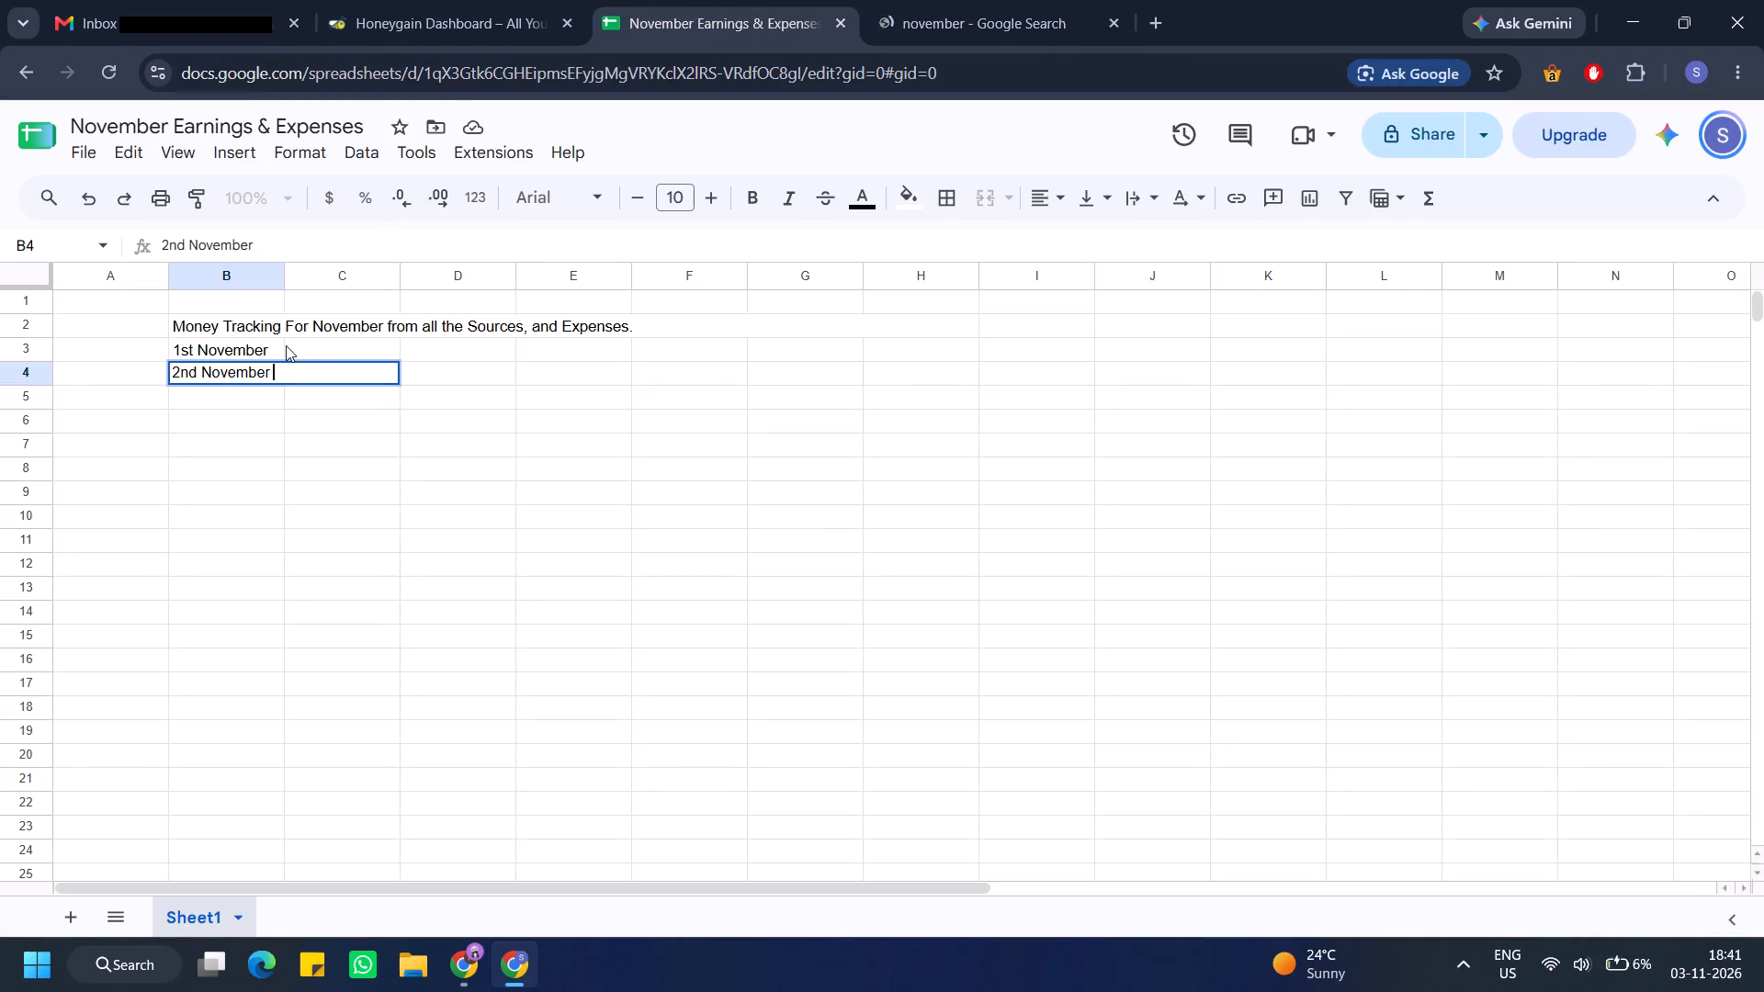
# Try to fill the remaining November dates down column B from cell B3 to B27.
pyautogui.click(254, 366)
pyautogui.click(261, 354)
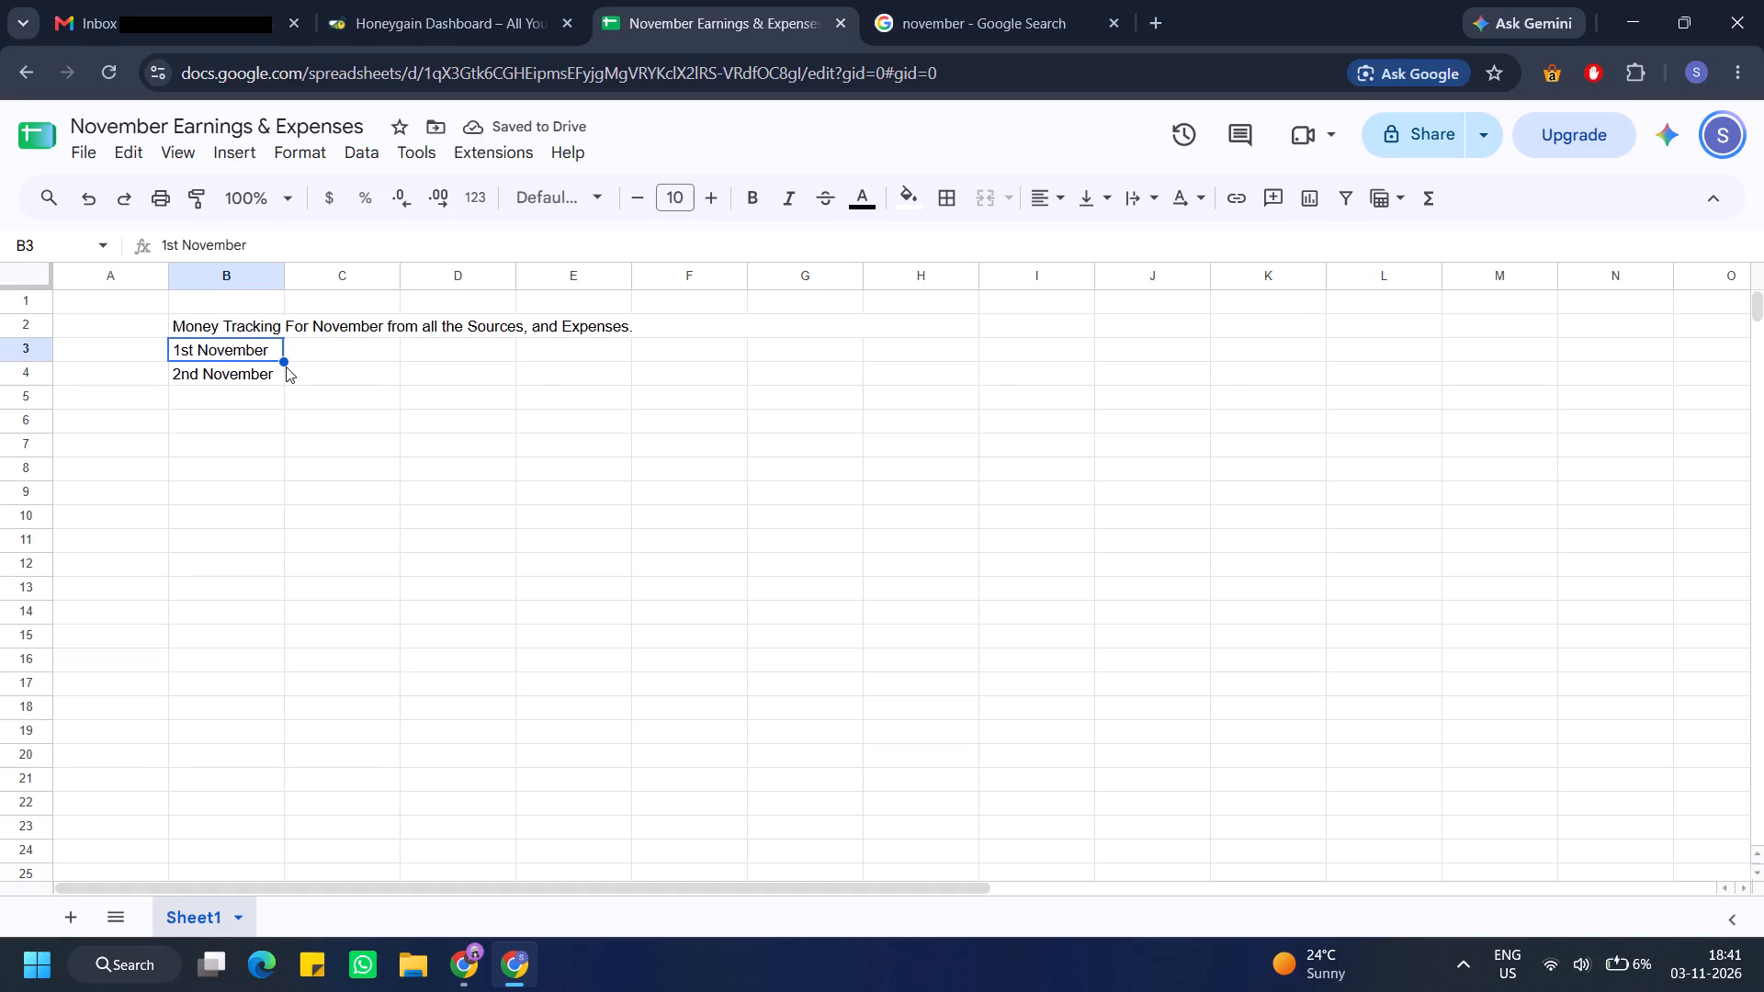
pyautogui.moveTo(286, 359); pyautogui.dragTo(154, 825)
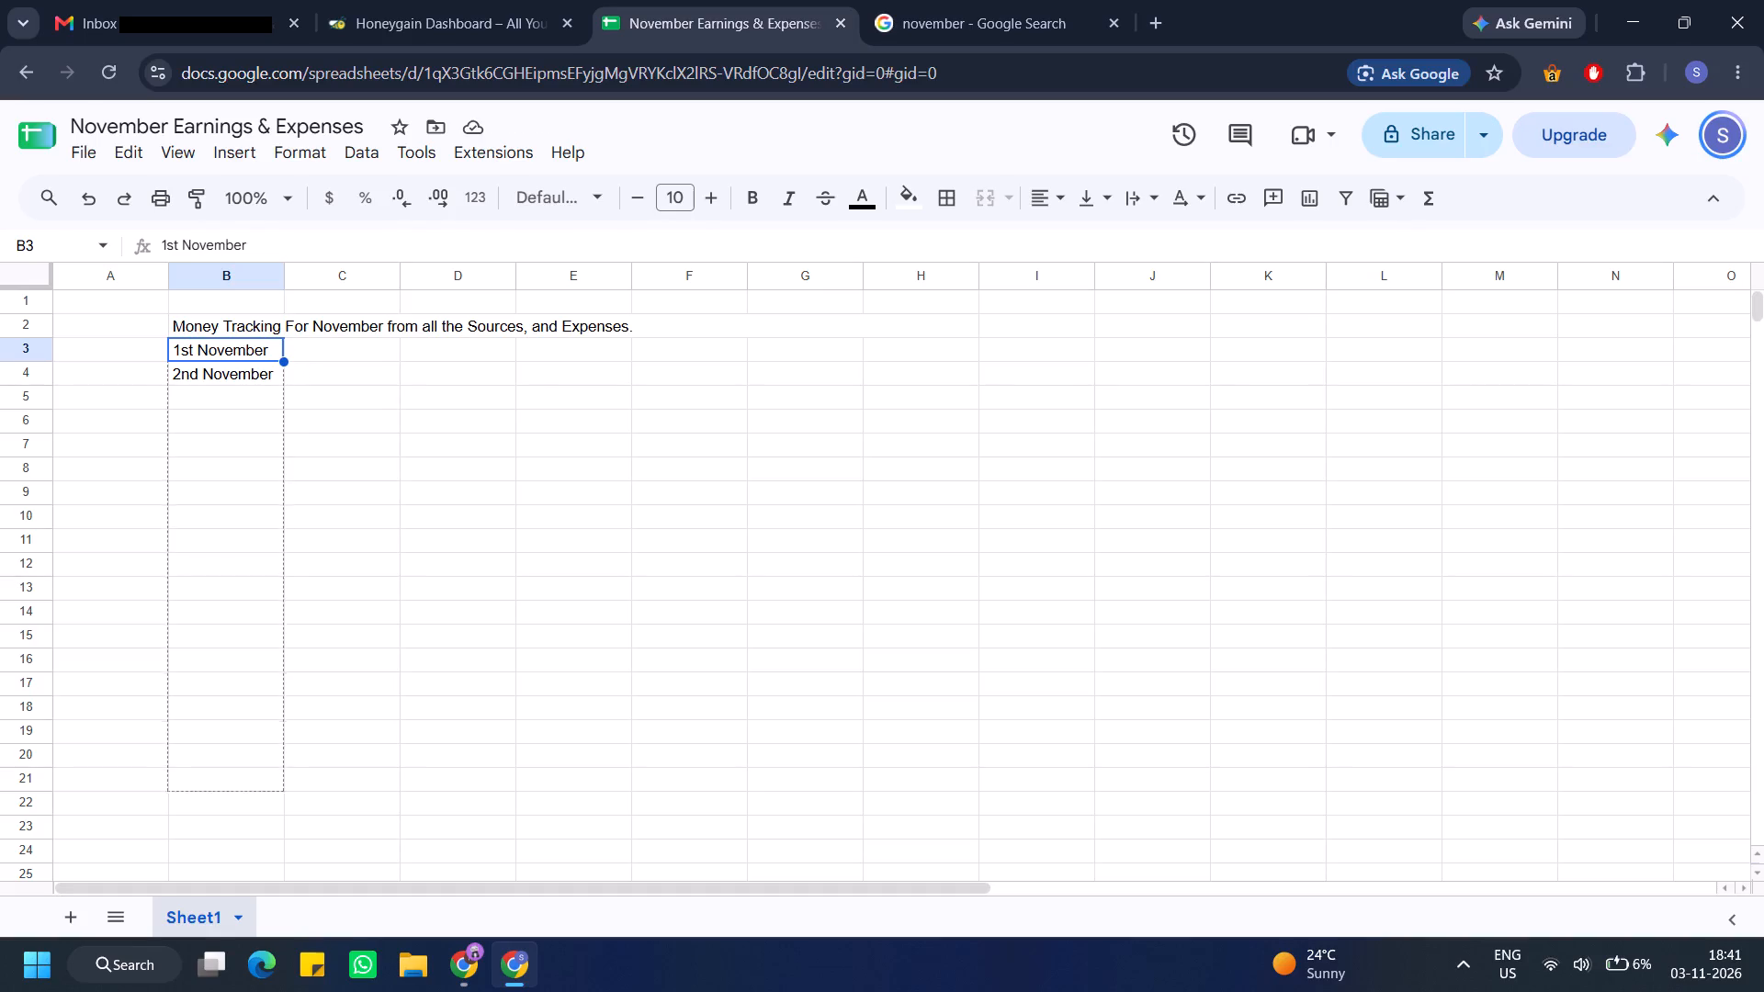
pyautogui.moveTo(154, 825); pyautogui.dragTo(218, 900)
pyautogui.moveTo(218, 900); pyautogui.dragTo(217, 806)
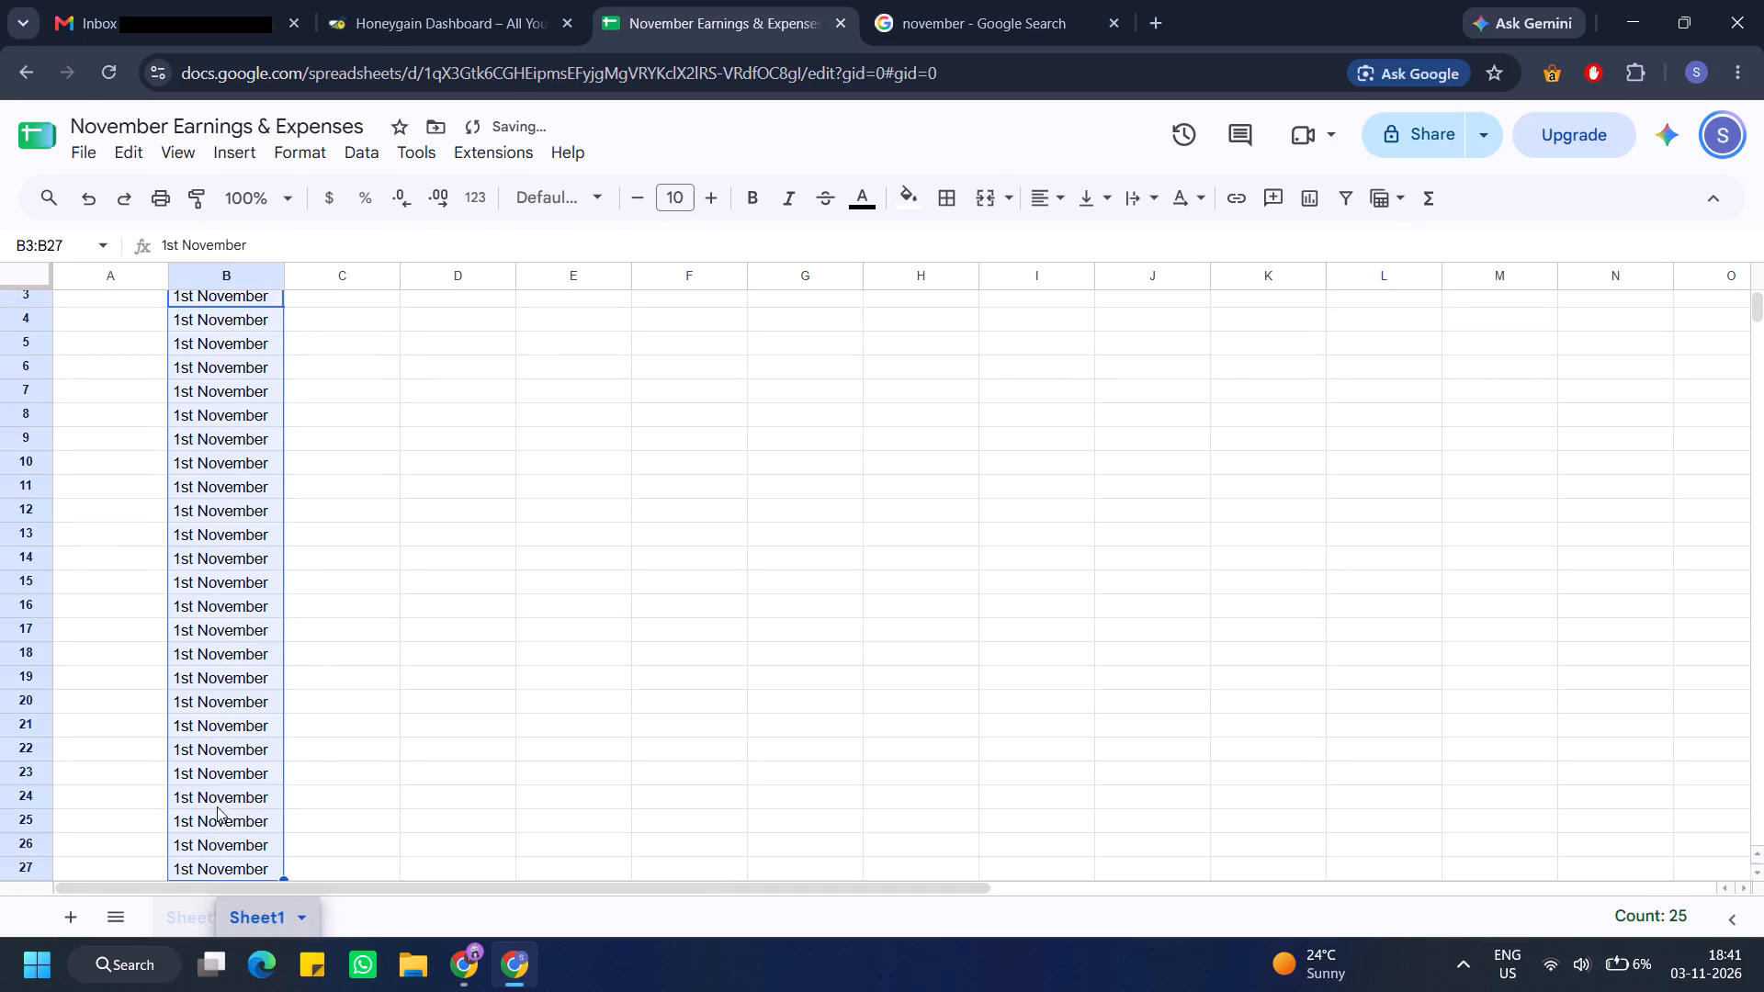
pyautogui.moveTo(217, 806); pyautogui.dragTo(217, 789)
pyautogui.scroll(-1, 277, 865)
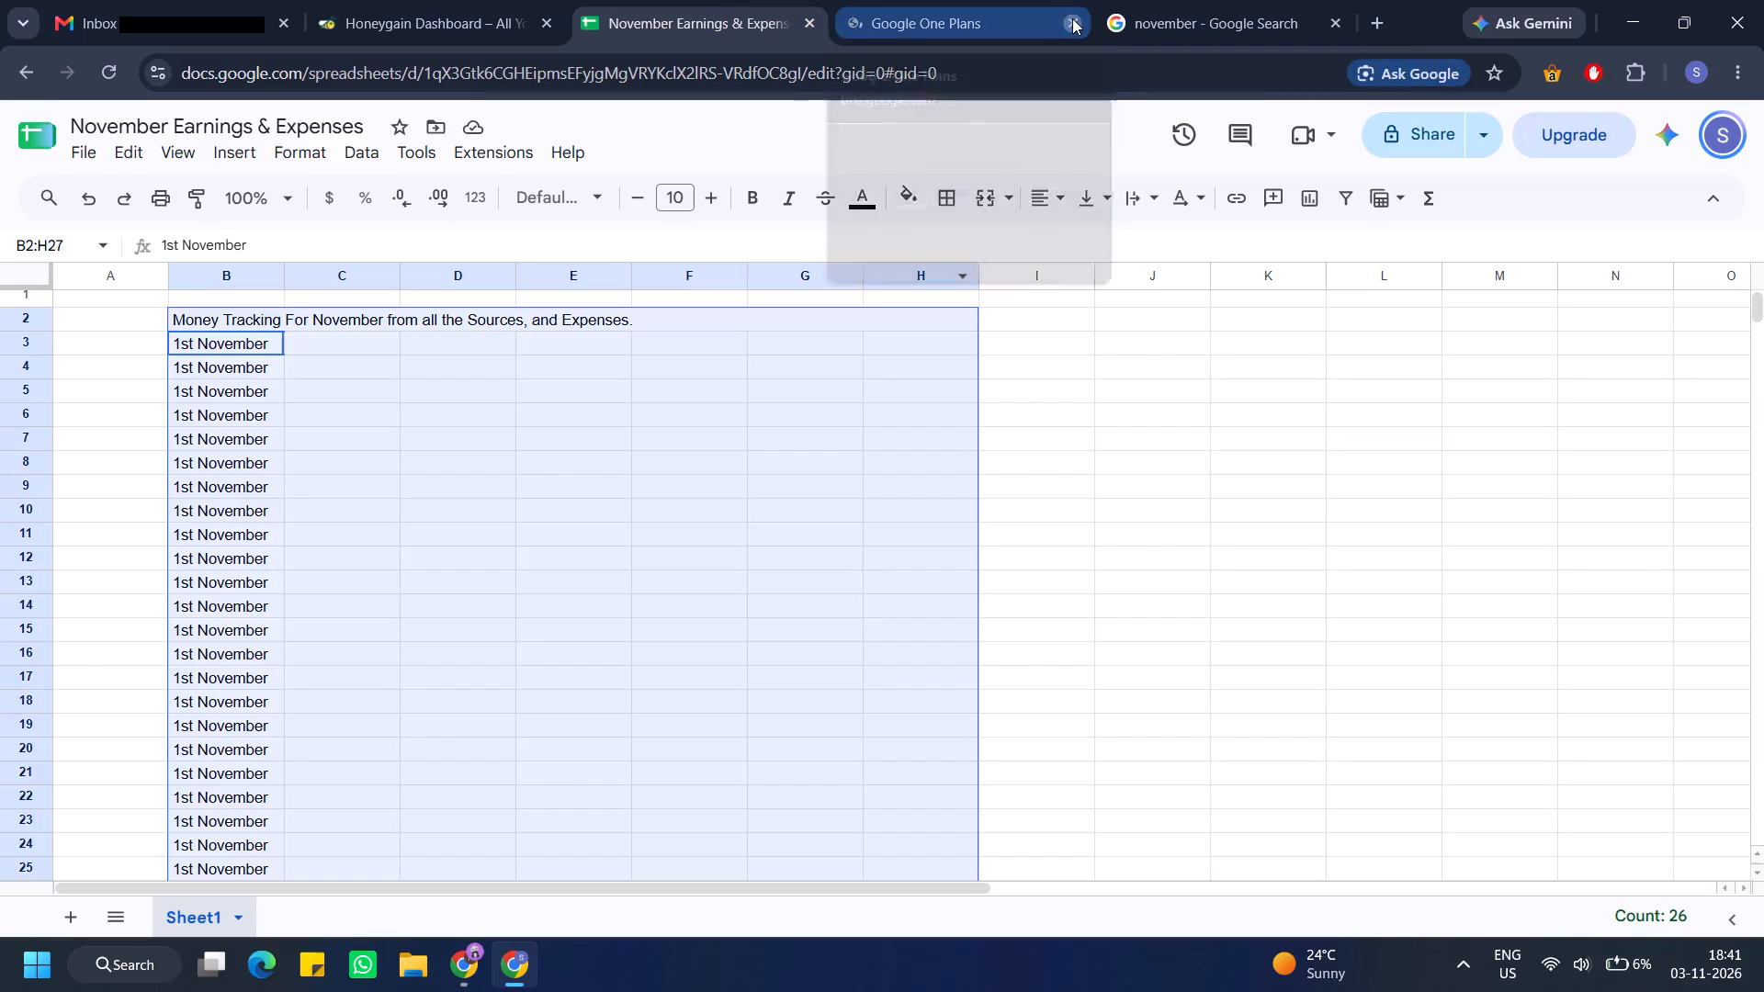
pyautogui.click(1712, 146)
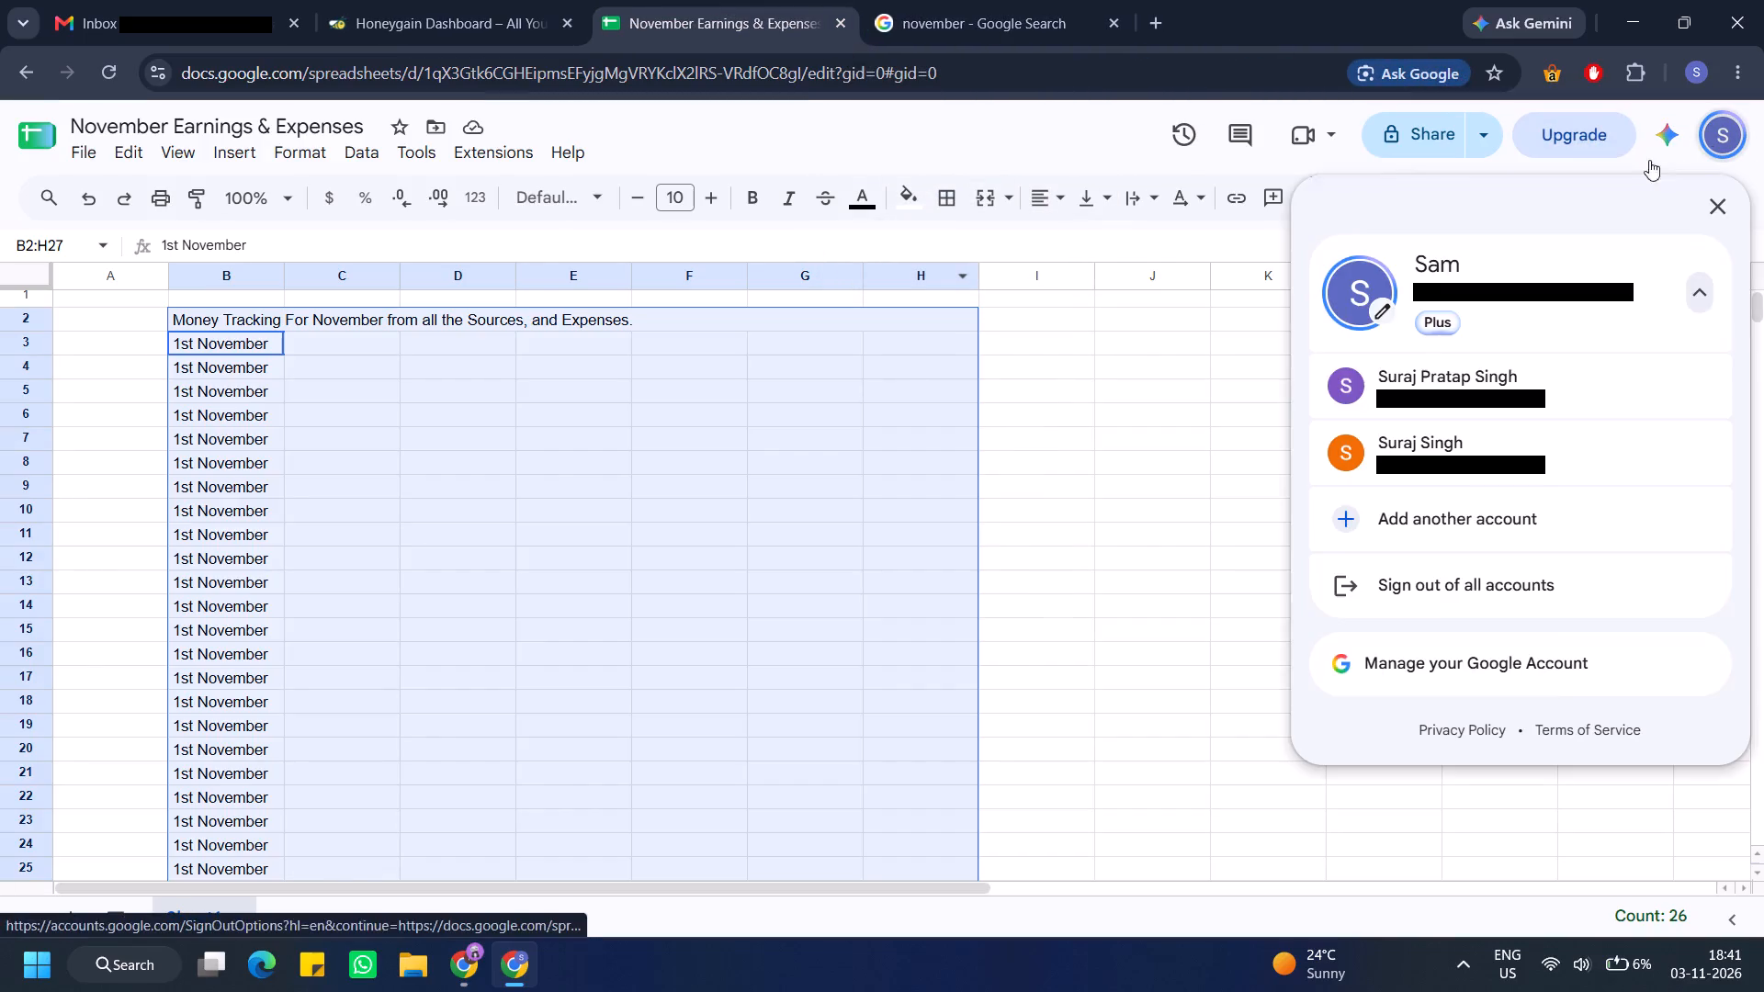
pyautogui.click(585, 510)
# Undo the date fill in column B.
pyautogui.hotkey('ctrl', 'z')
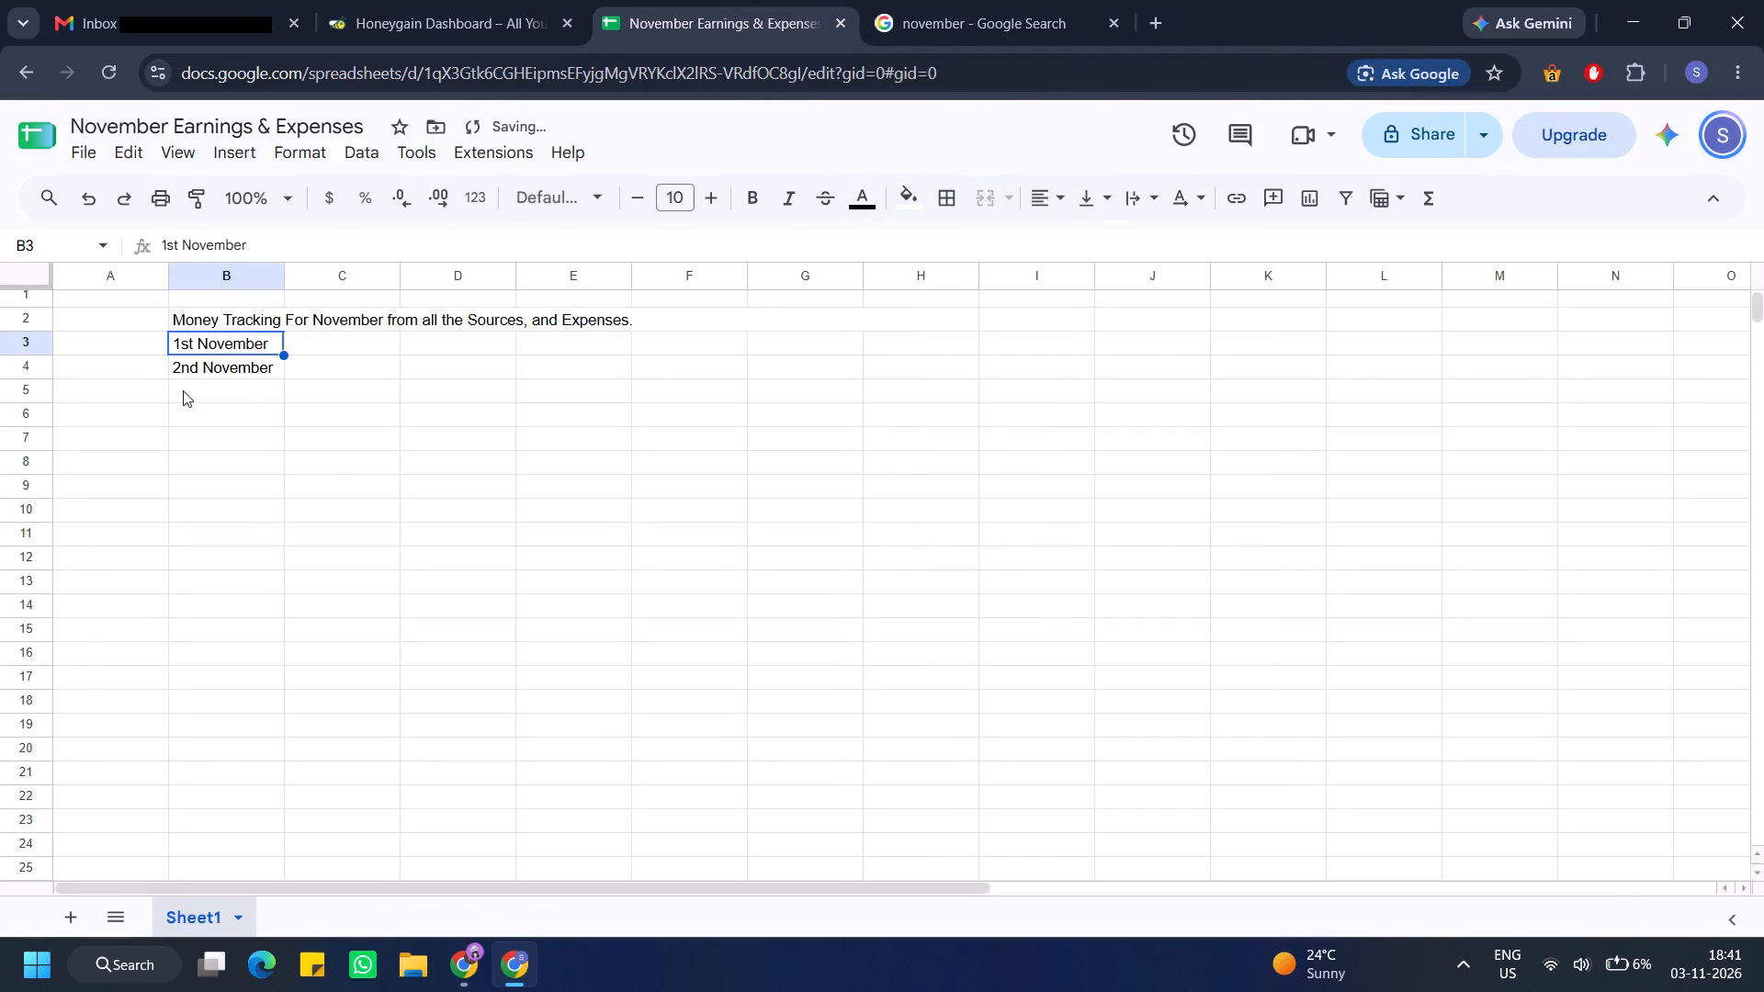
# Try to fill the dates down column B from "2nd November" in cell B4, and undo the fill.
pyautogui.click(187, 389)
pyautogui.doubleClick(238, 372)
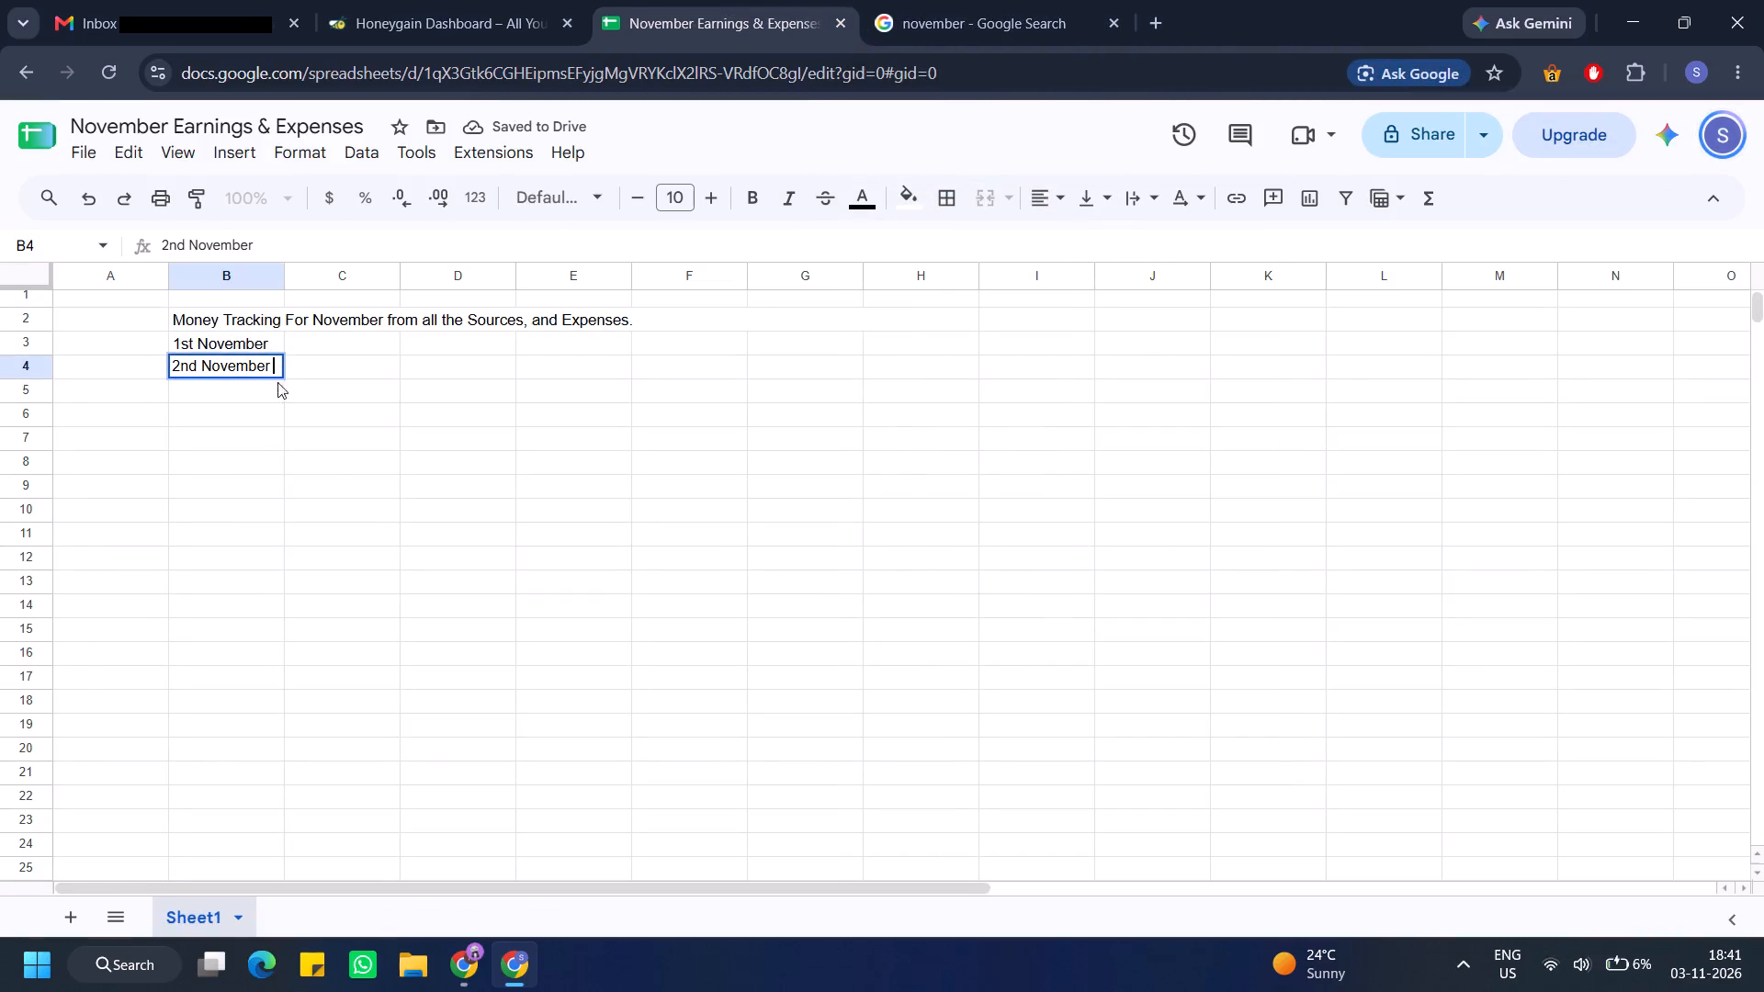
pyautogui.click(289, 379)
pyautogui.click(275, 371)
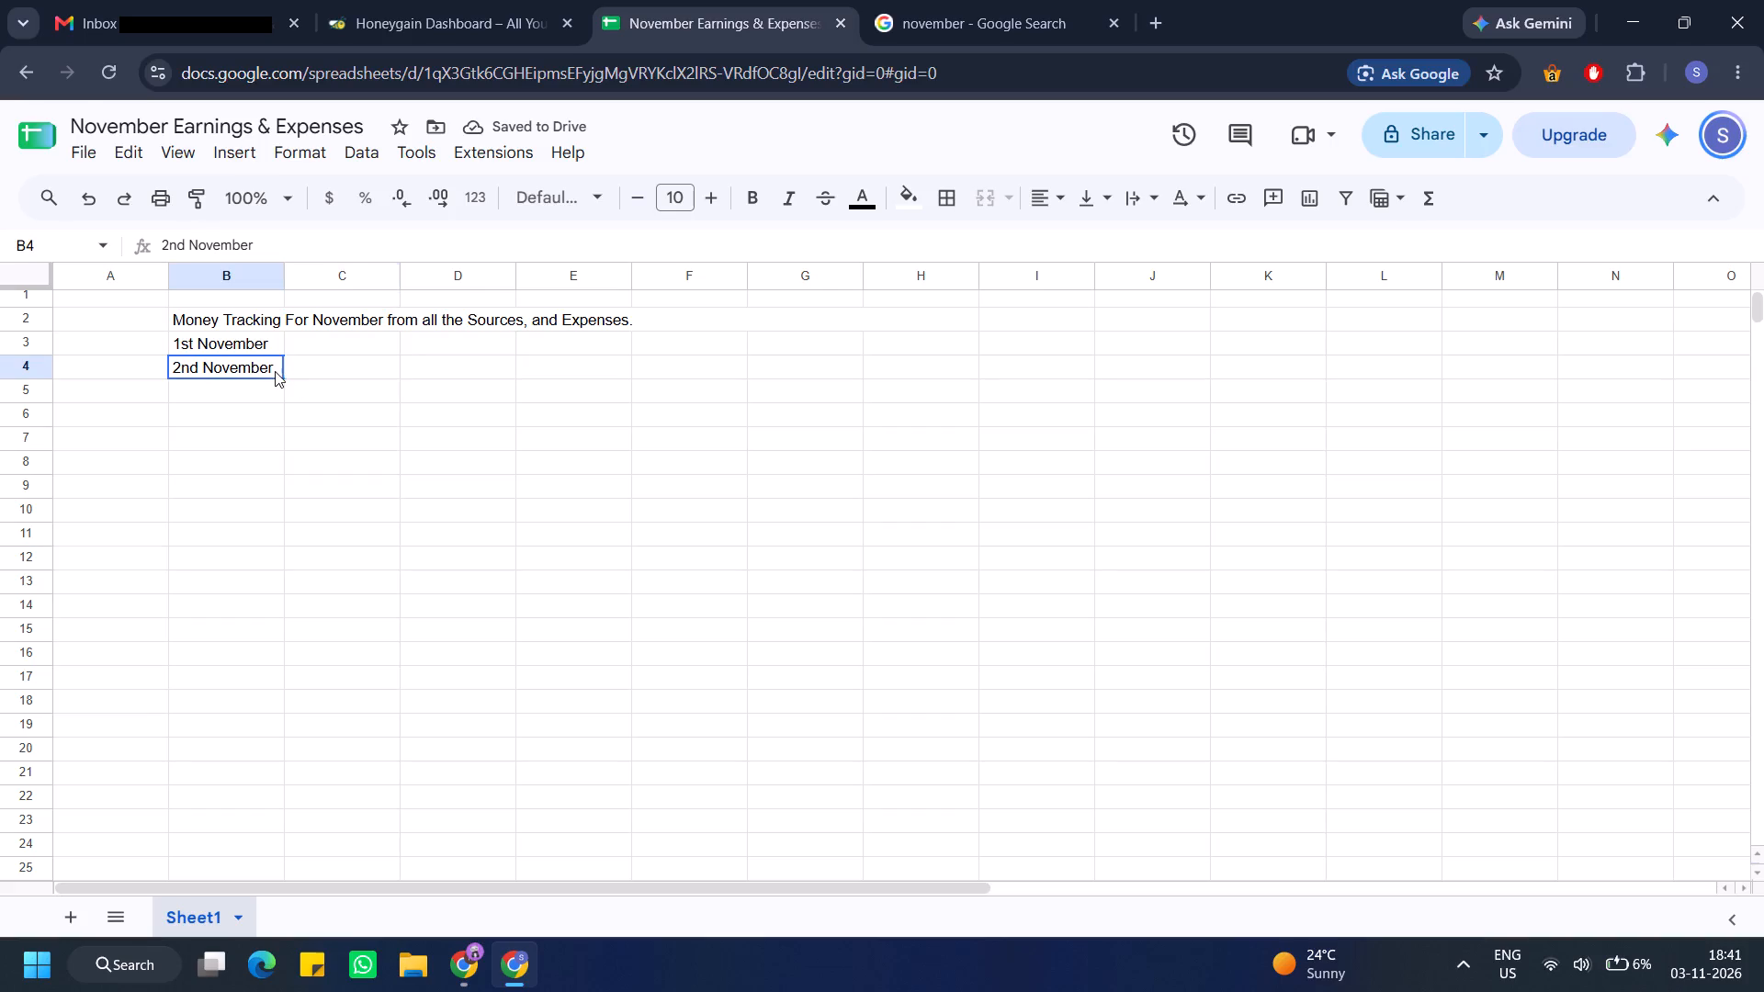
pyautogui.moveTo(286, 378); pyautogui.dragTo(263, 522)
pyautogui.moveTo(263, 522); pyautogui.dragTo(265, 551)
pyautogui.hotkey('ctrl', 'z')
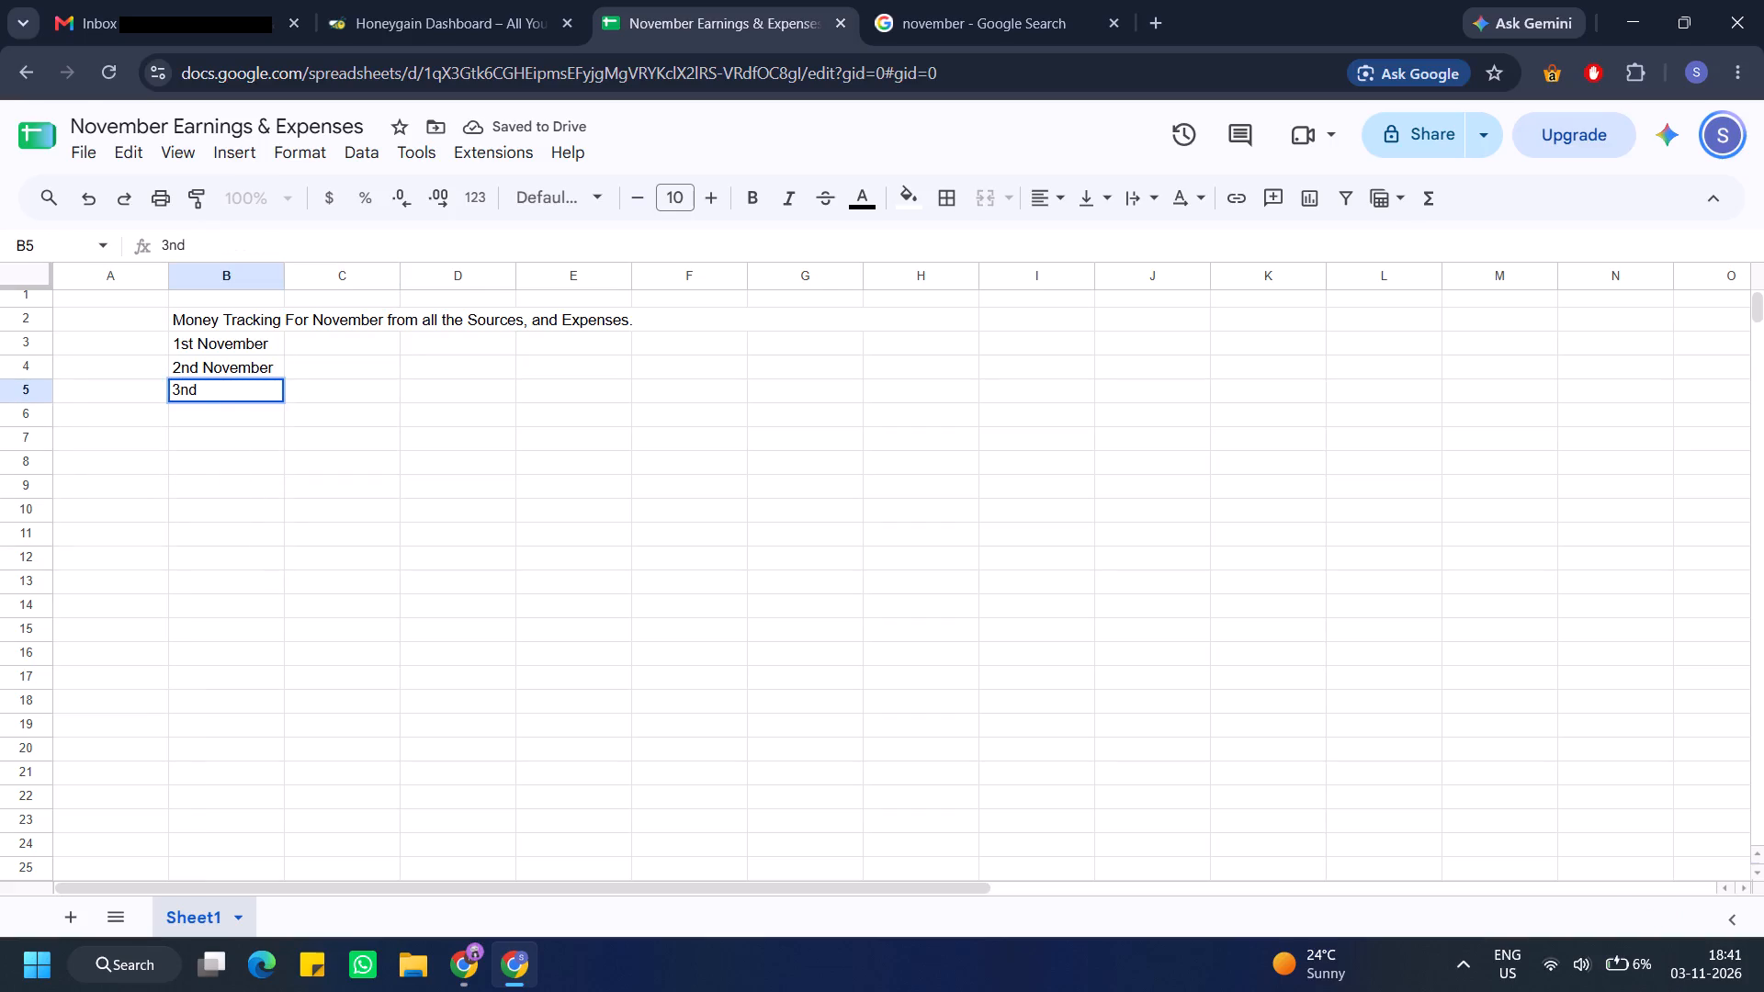
# Complete cell B5 as "3nd November" using the copied month name.
pyautogui.hotkey('ctrl', 'v')
pyautogui.press('Return')
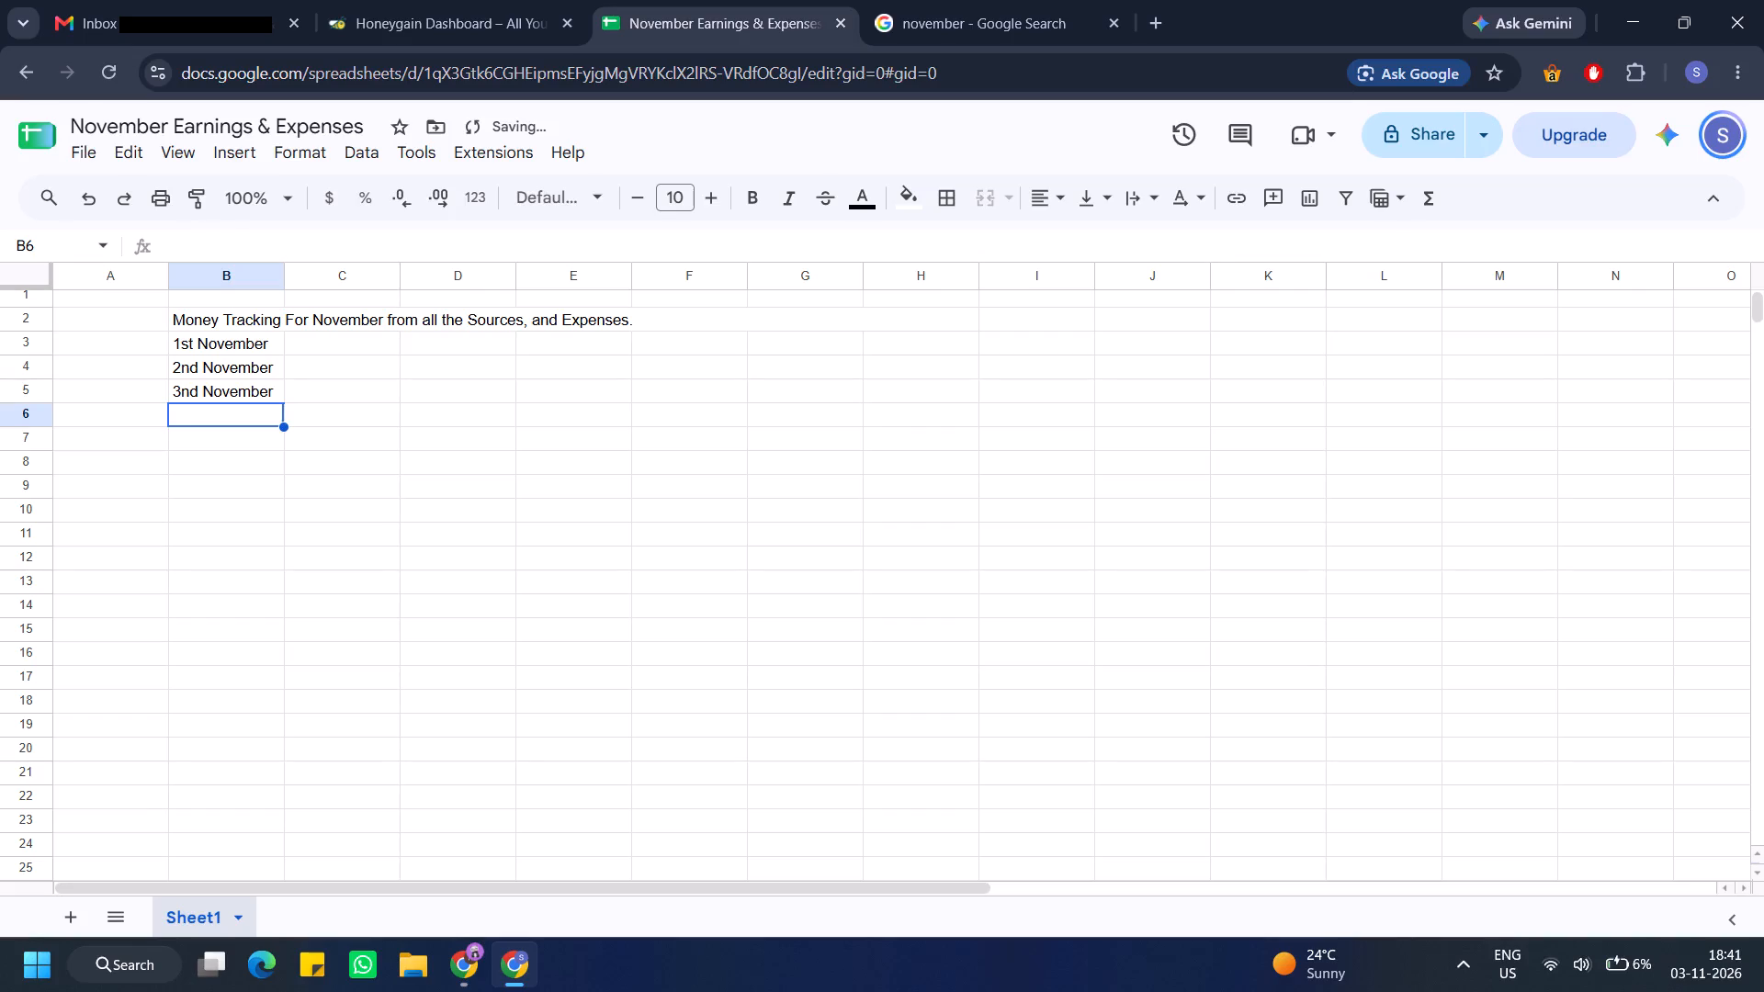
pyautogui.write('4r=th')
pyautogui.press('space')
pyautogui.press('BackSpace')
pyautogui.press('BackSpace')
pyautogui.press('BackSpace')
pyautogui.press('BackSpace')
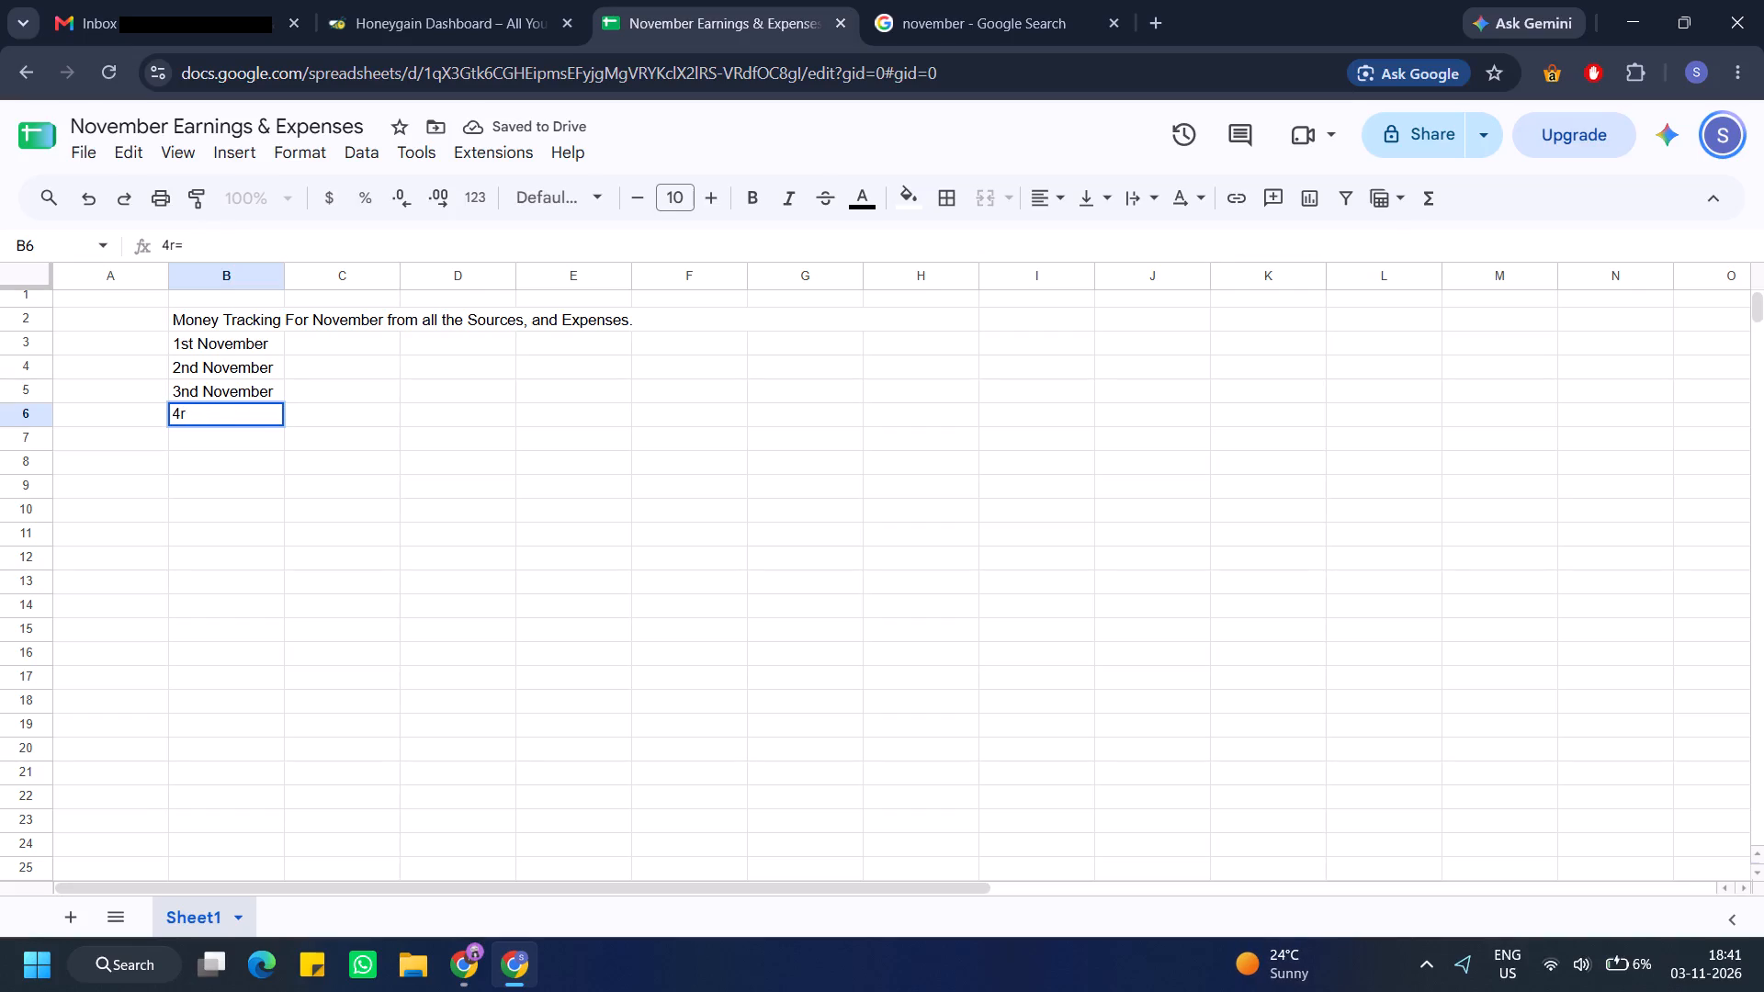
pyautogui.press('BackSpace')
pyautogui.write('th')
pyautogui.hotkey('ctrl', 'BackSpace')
# Correct the date in cell B5 to "3rd November".
pyautogui.press('Up')
pyautogui.press('Left')
pyautogui.press('Right')
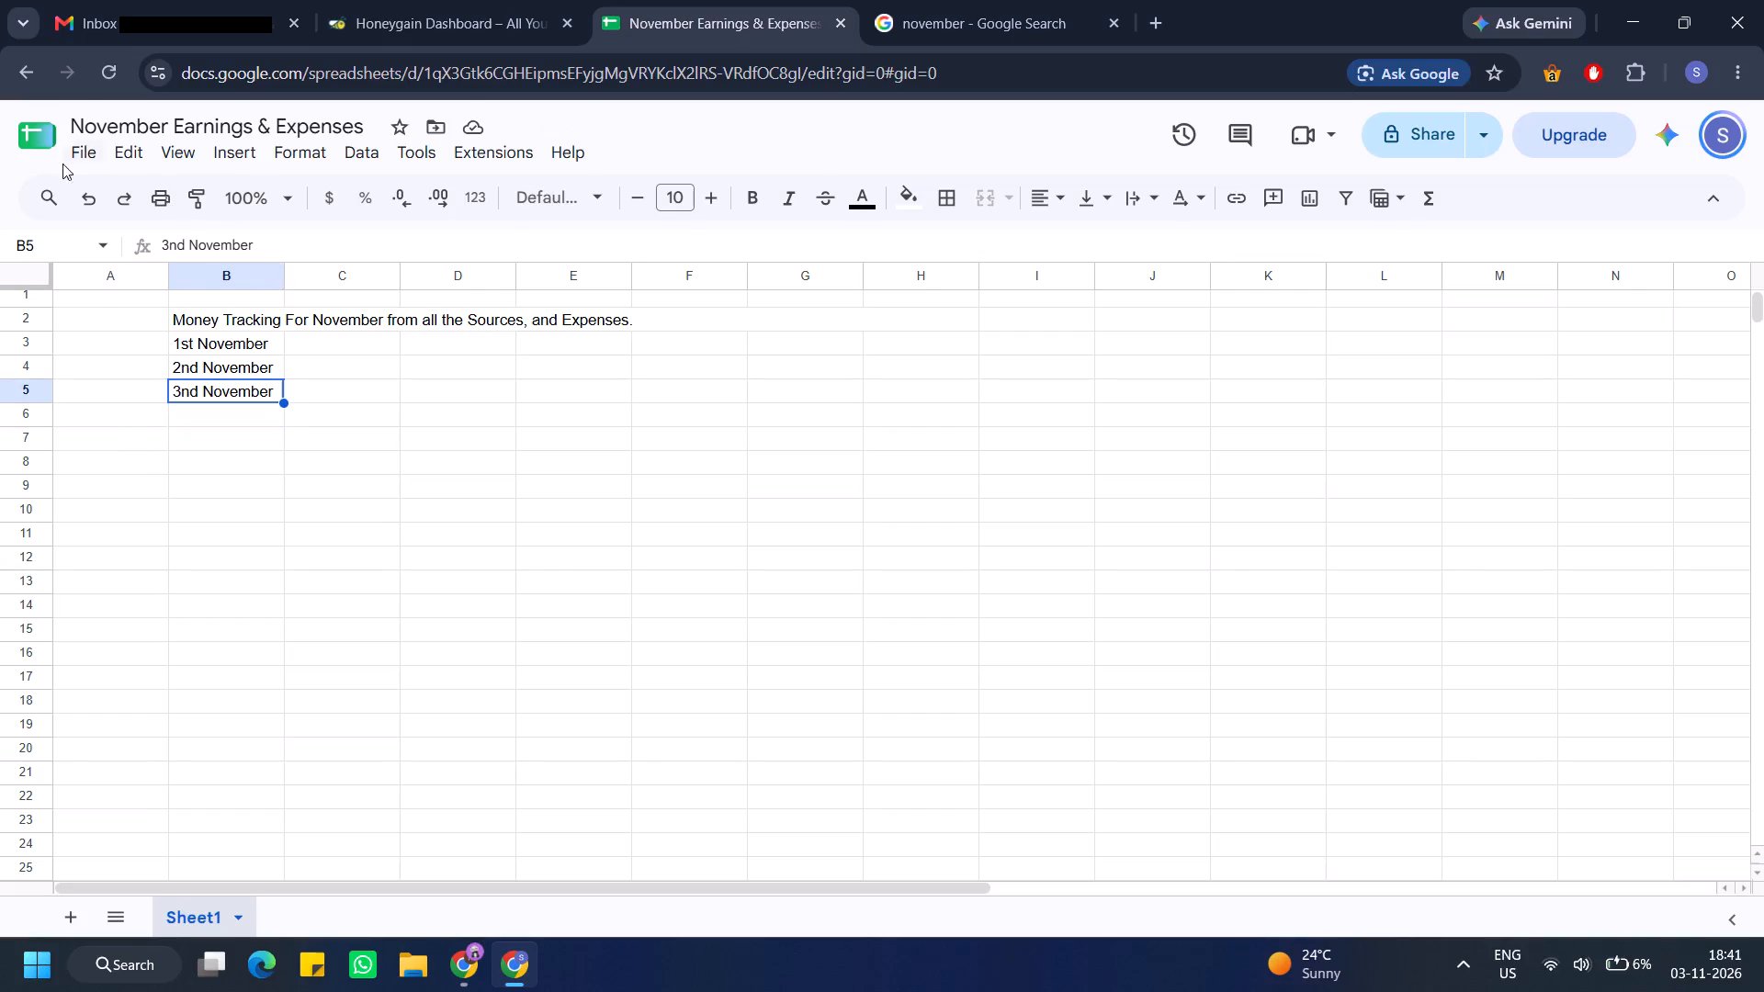
pyautogui.click(186, 240)
pyautogui.press('BackSpace')
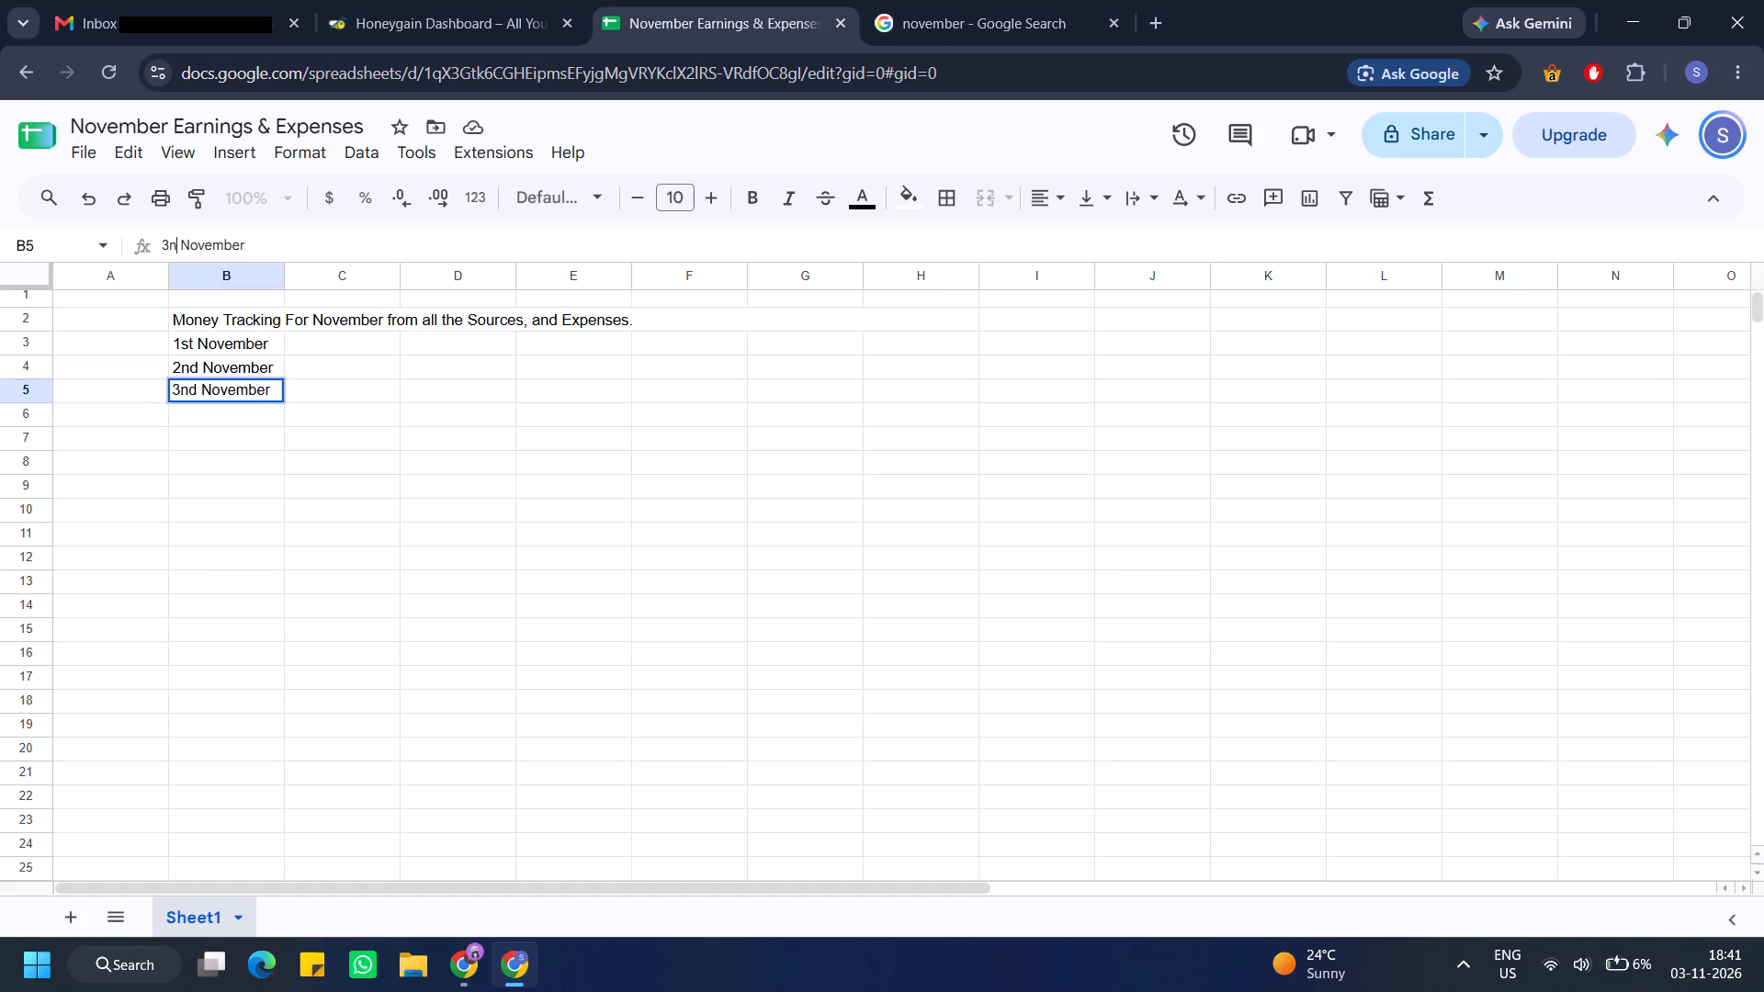
pyautogui.press('BackSpace')
pyautogui.write('rd')
pyautogui.press('space')
pyautogui.press('BackSpace')
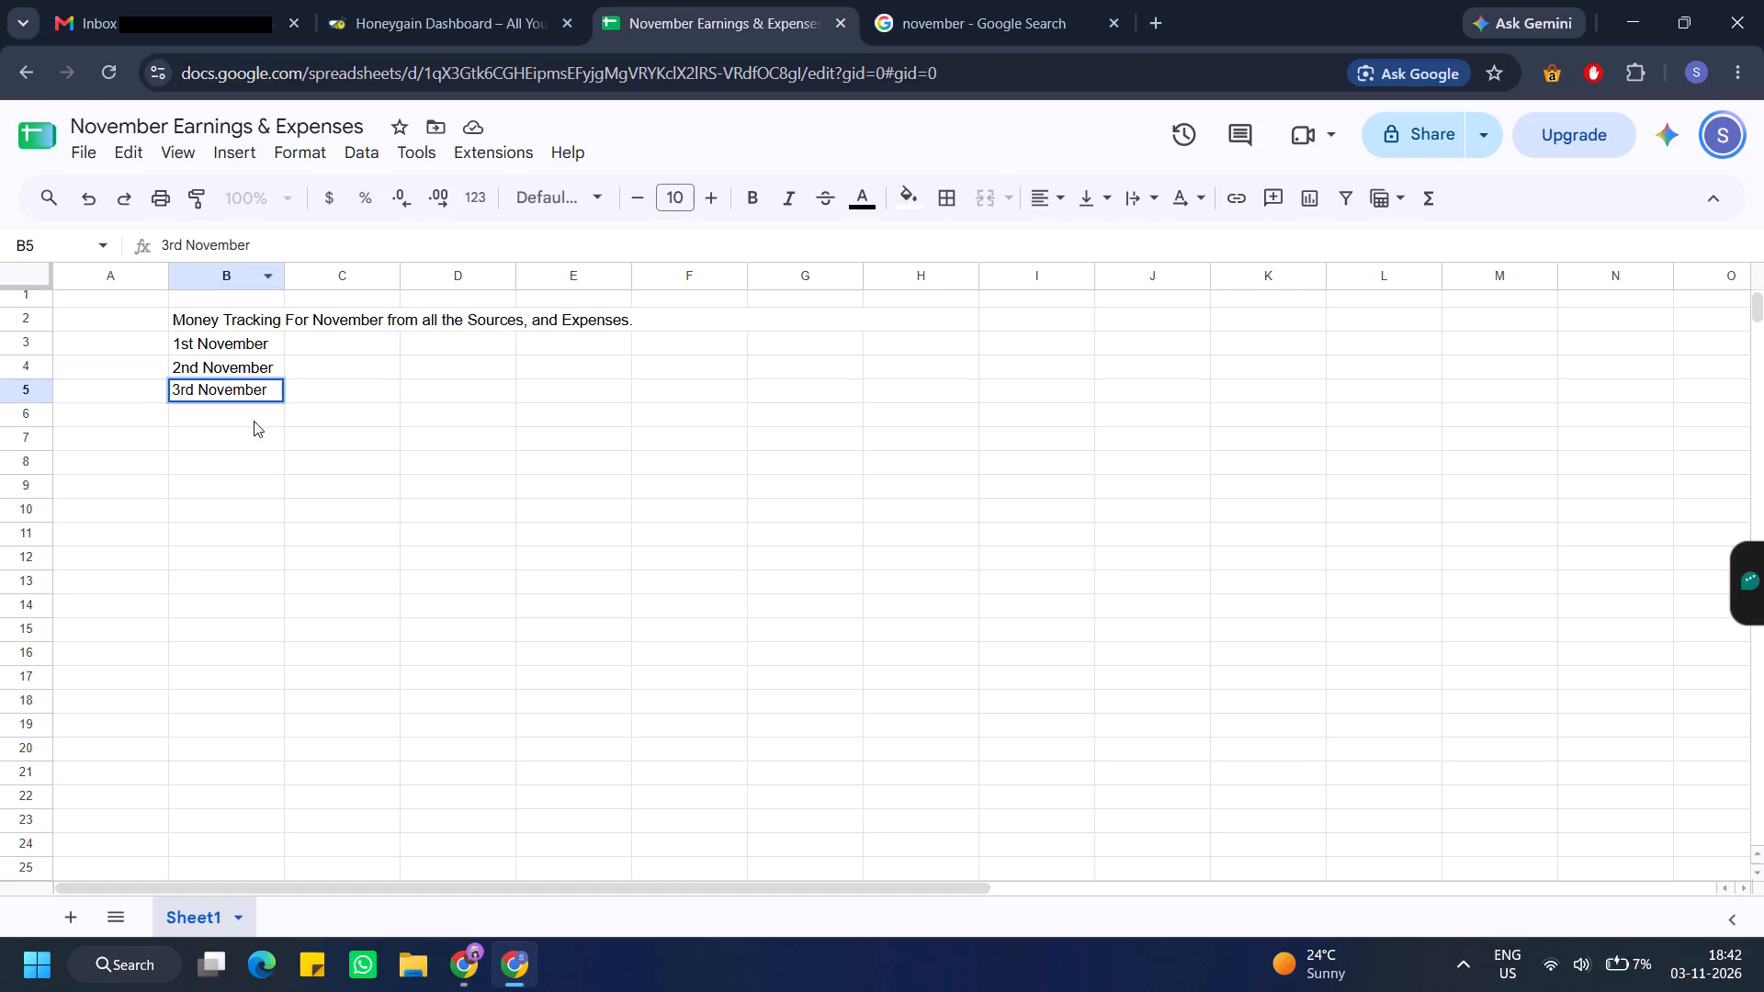
# Enter "4th November" followed by a line break in cell B6, using the copied month name.
pyautogui.click(256, 422)
pyautogui.write('4th')
pyautogui.press('space')
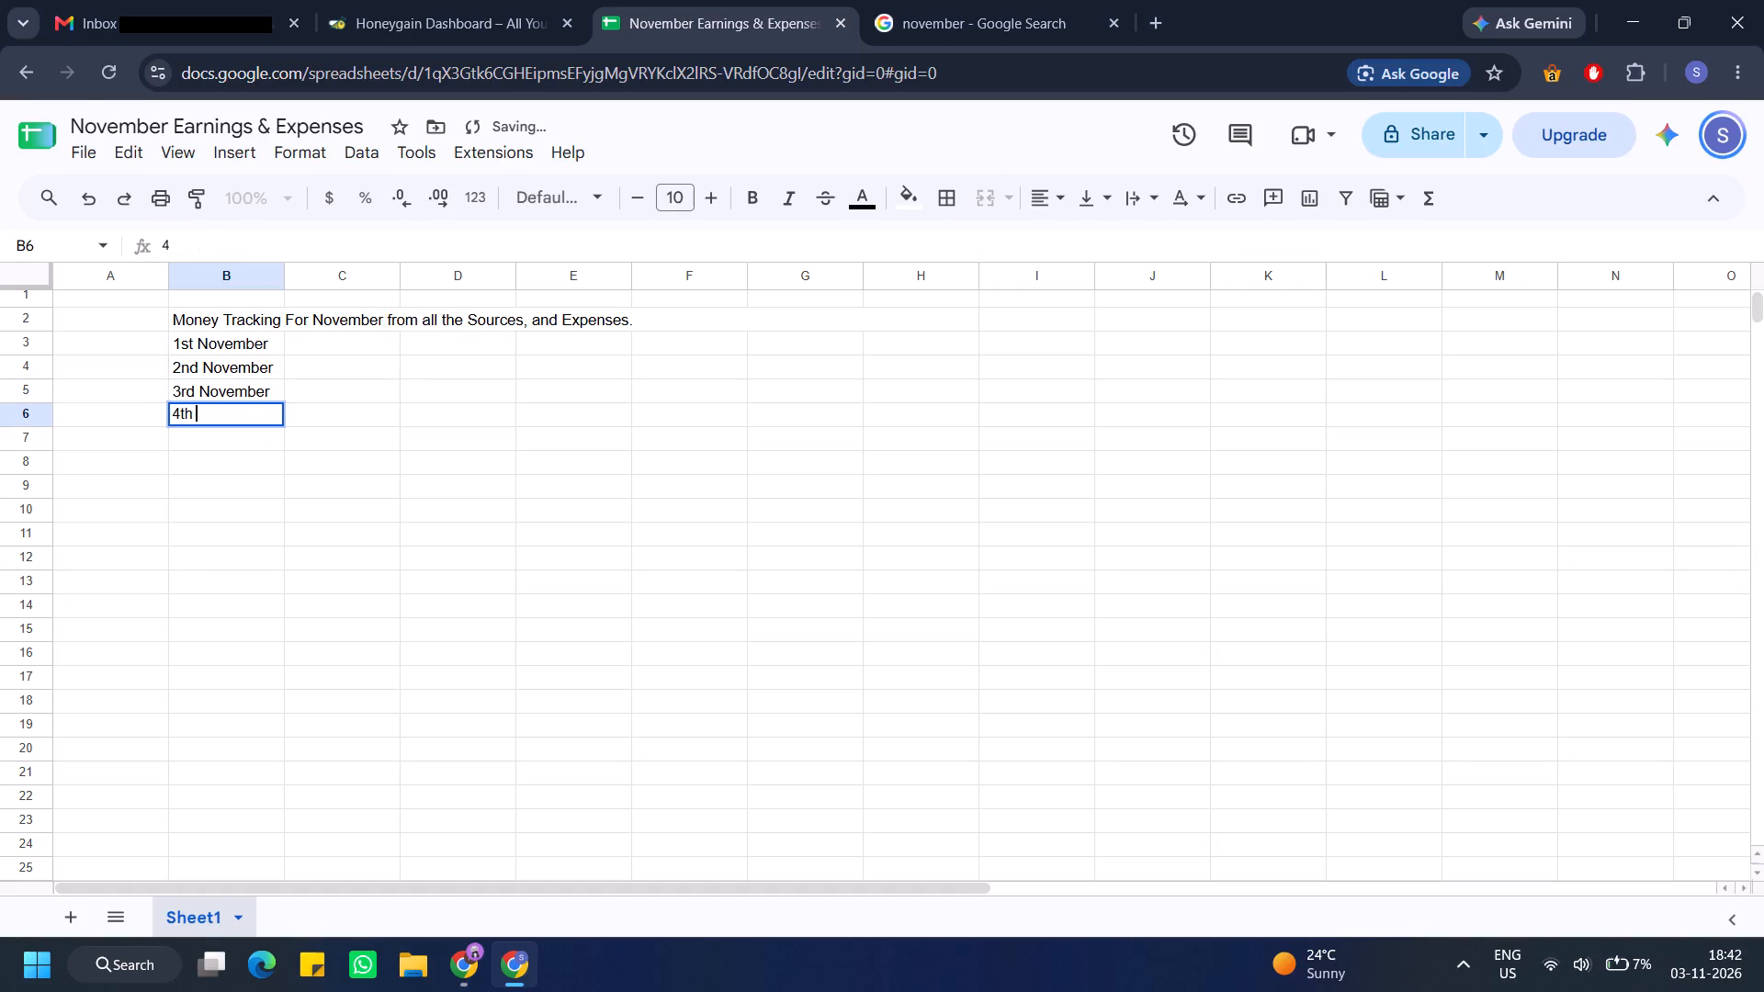
pyautogui.hotkey('ctrl', 'v')
pyautogui.hotkey('ctrl', 'Return')
pyautogui.press('5')
pyautogui.press('BackSpace')
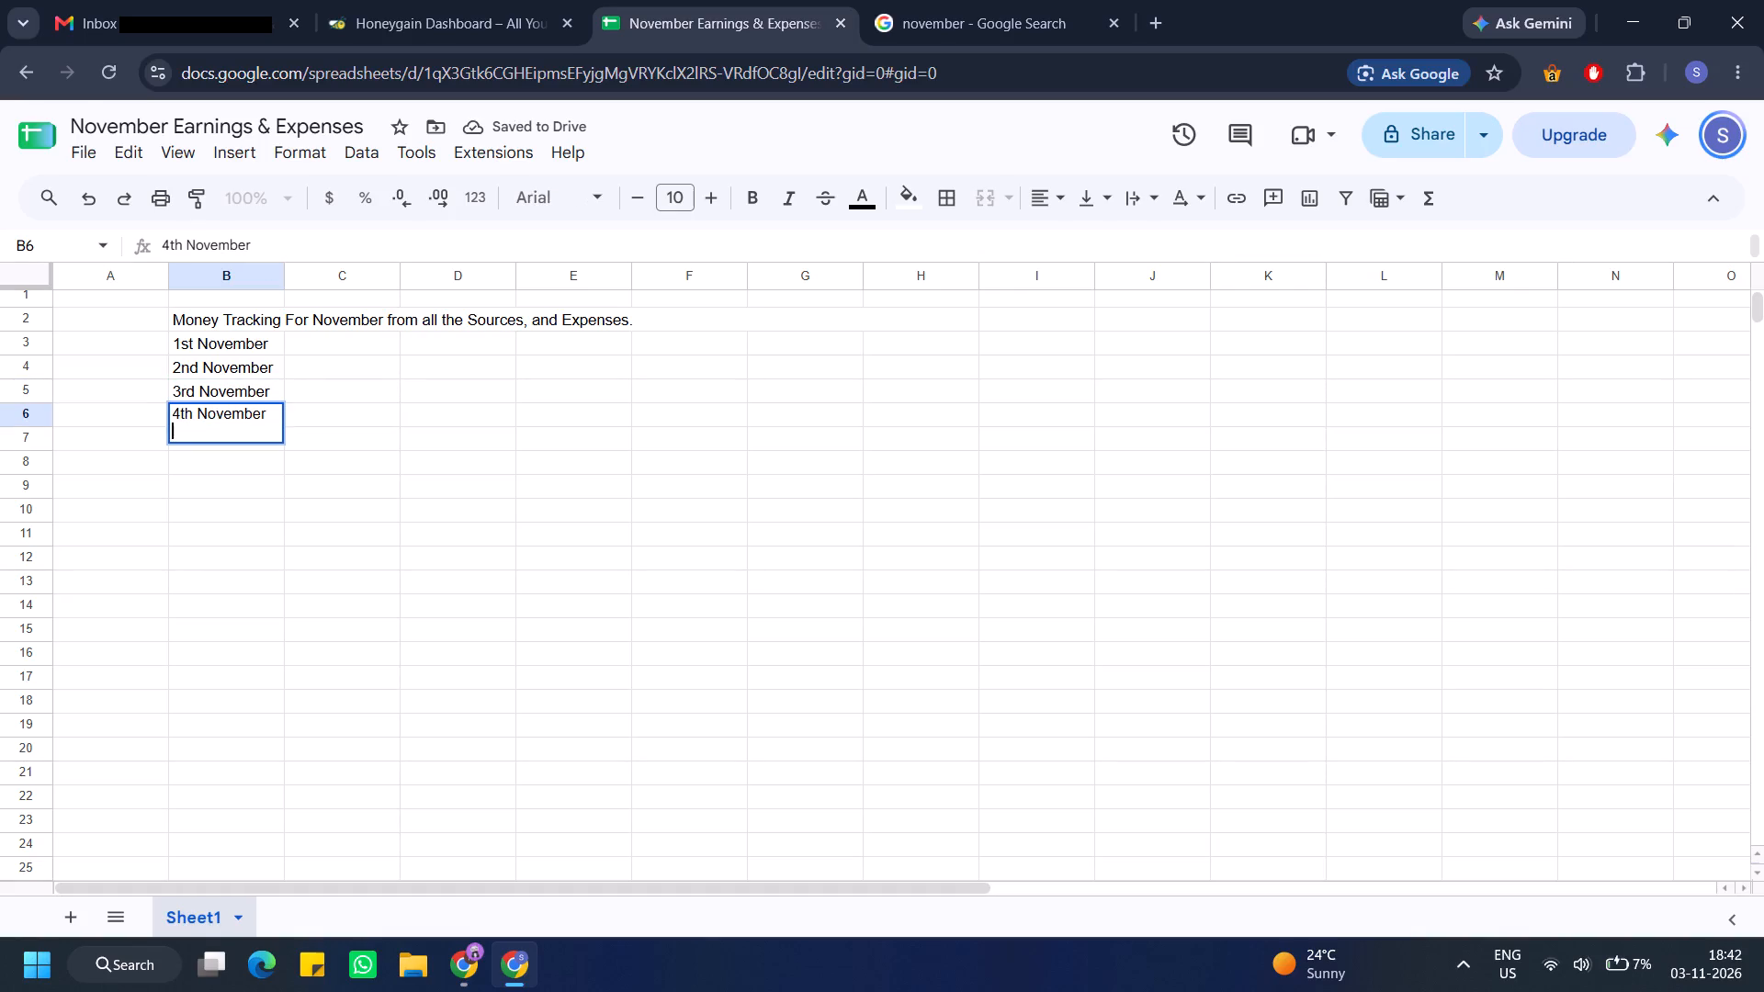
pyautogui.press('Return')
# Enter "5th November" in cell B7 and "6th November" in cell B8, using the copied month name.
pyautogui.press('5')
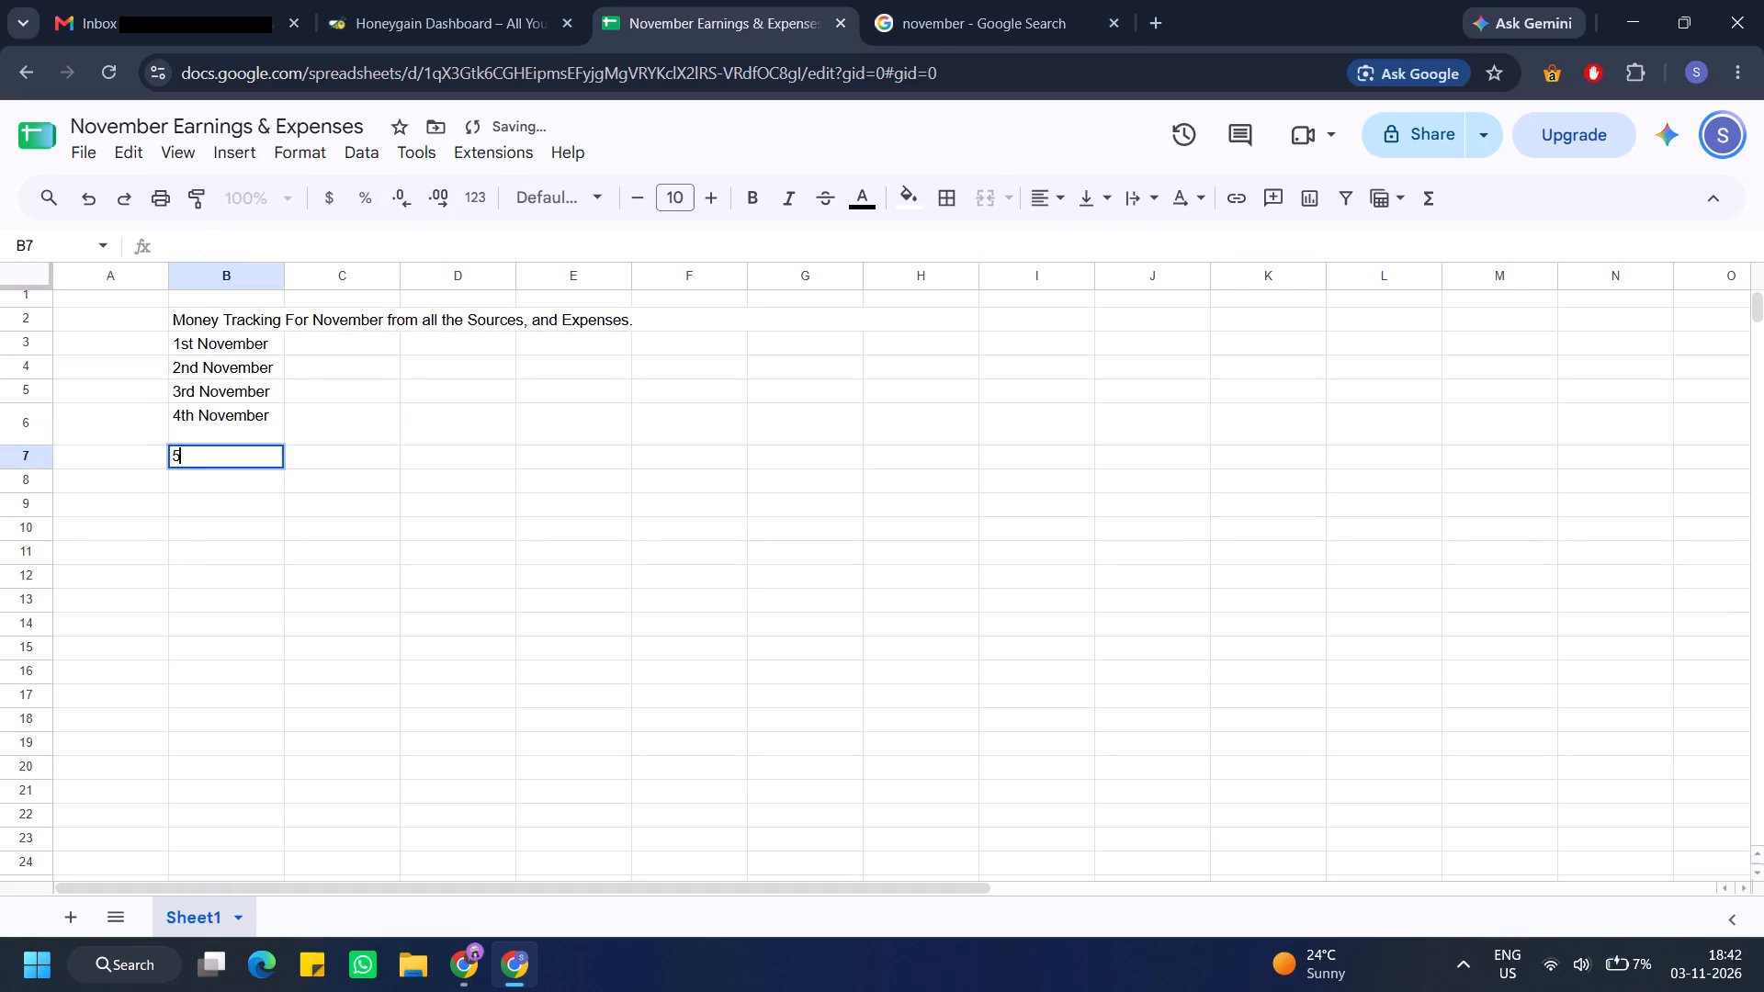
pyautogui.write('th')
pyautogui.press('space')
pyautogui.hotkey('ctrl', 'v')
pyautogui.press('Return')
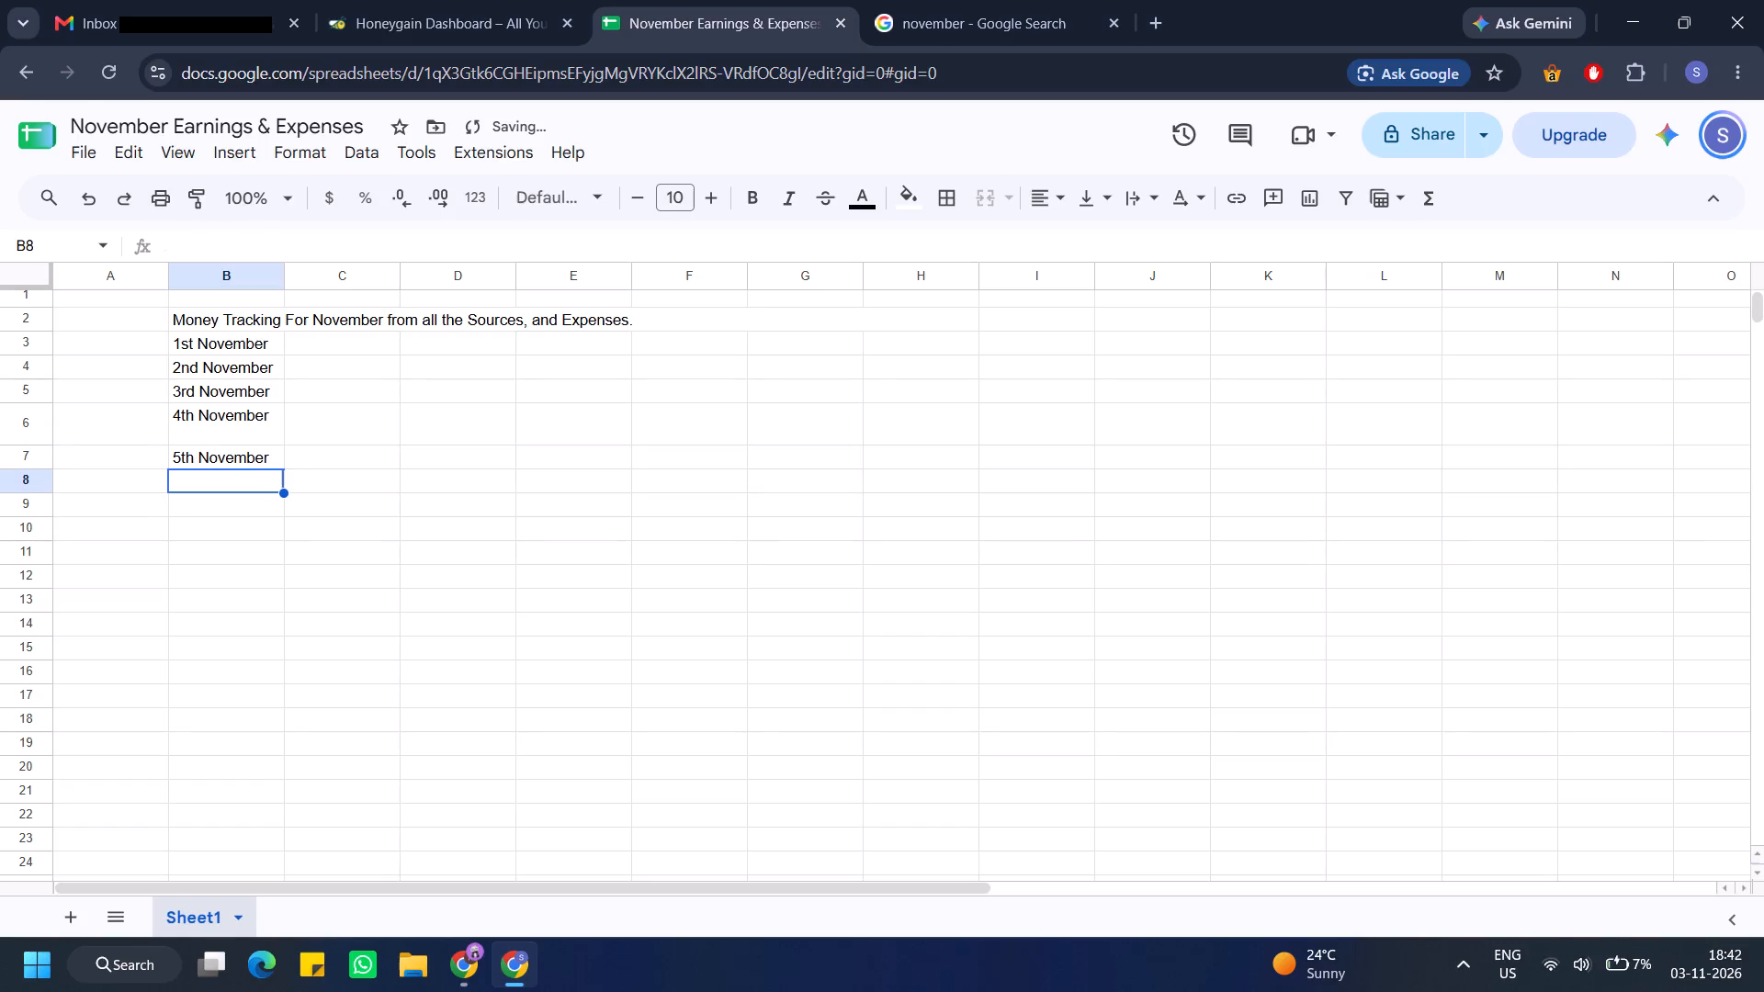
pyautogui.write('6th')
pyautogui.press('space')
pyautogui.hotkey('ctrl', 'v')
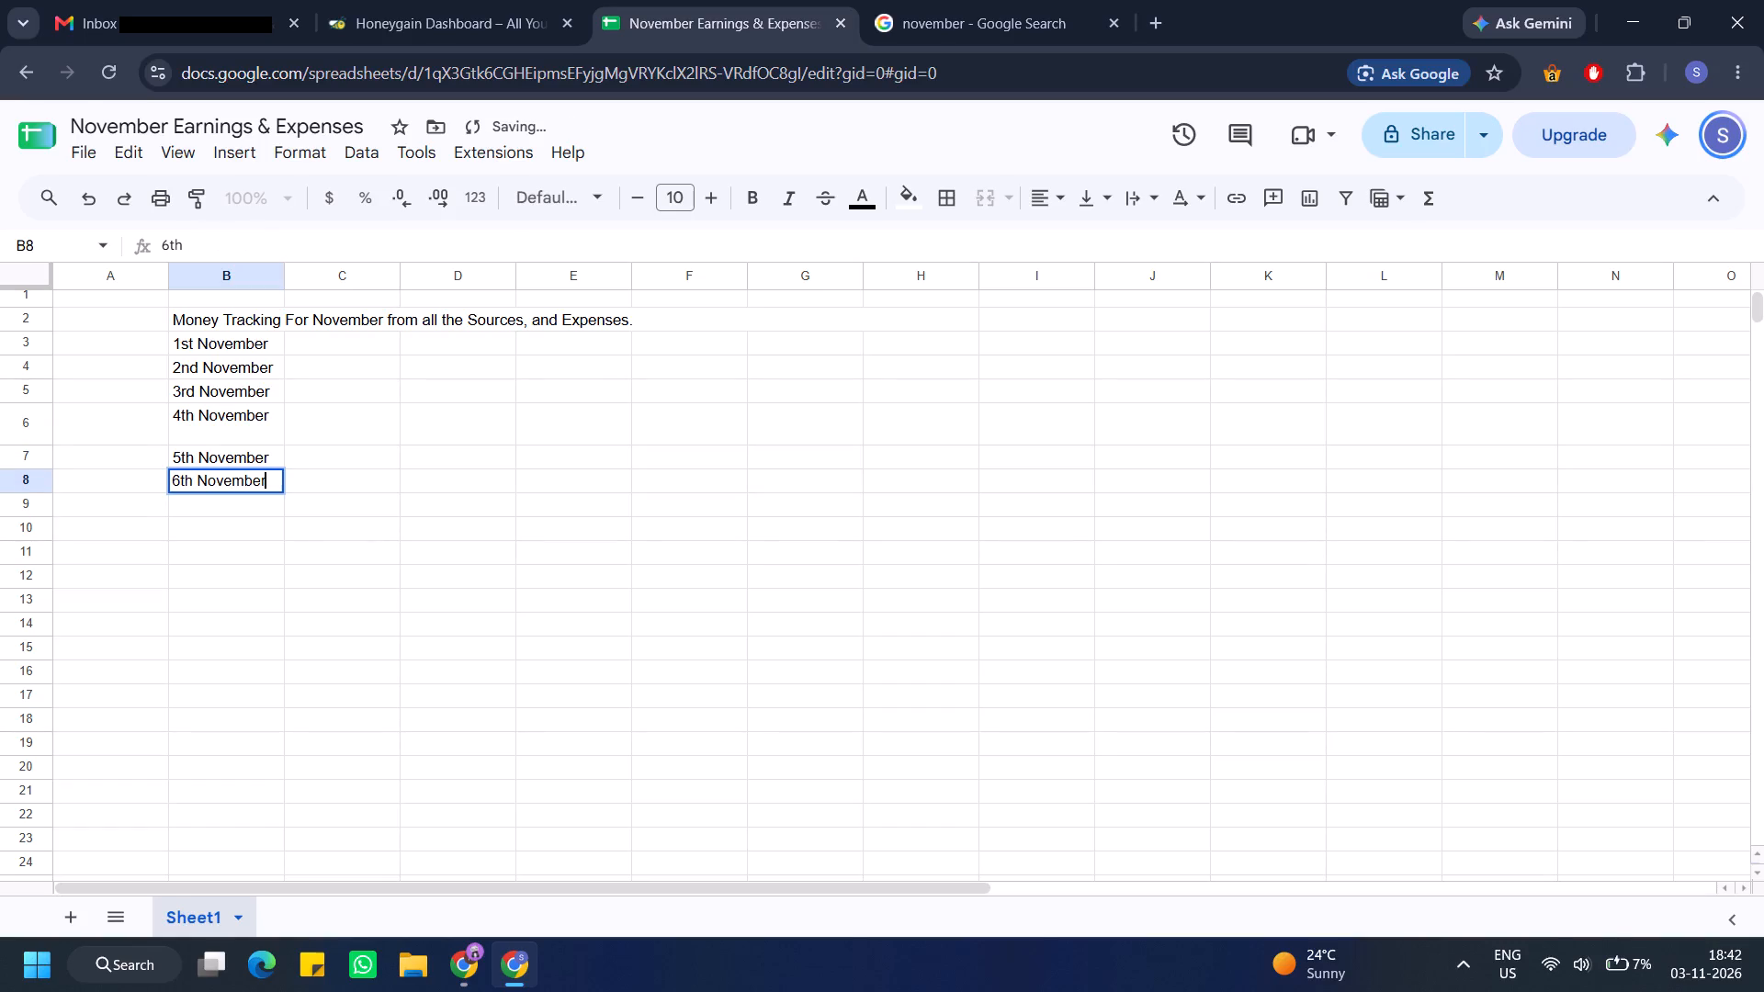
pyautogui.press('Return')
# Enter "7th November" in cell B9 and "8th November" in cell B10, using the copied month name.
pyautogui.write('7th')
pyautogui.press('space')
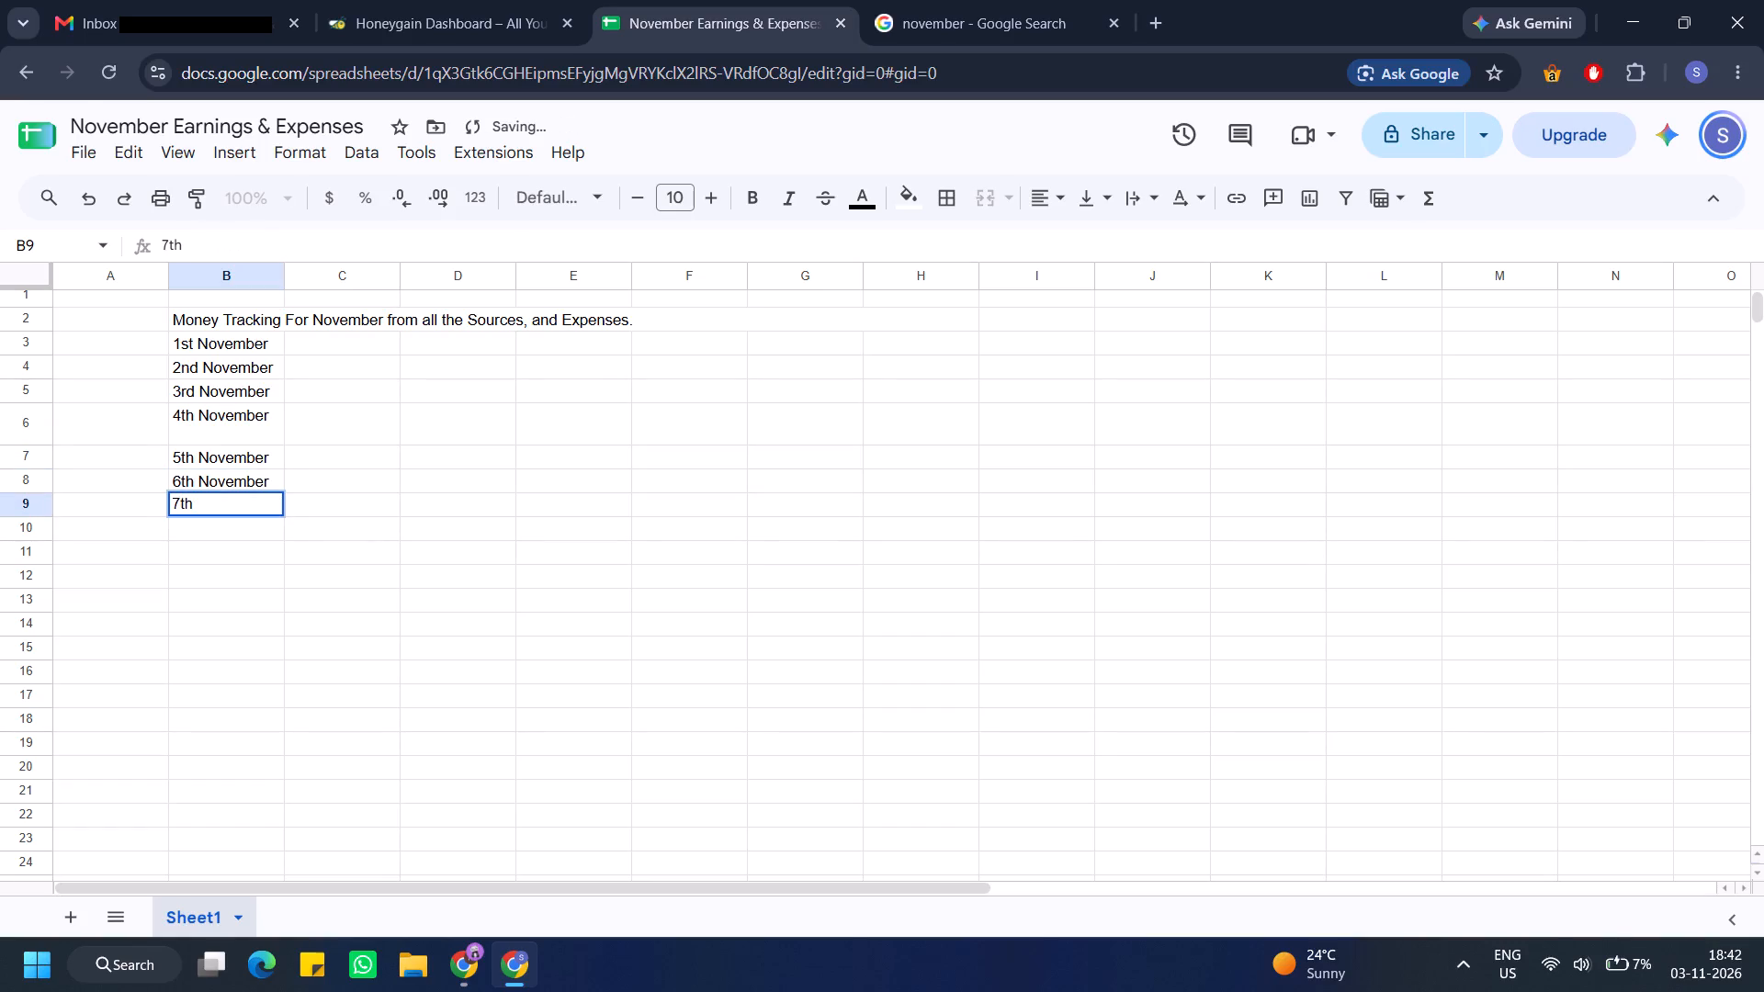
pyautogui.hotkey('ctrl', 'v')
pyautogui.press('Return')
pyautogui.write('8th')
pyautogui.press('space')
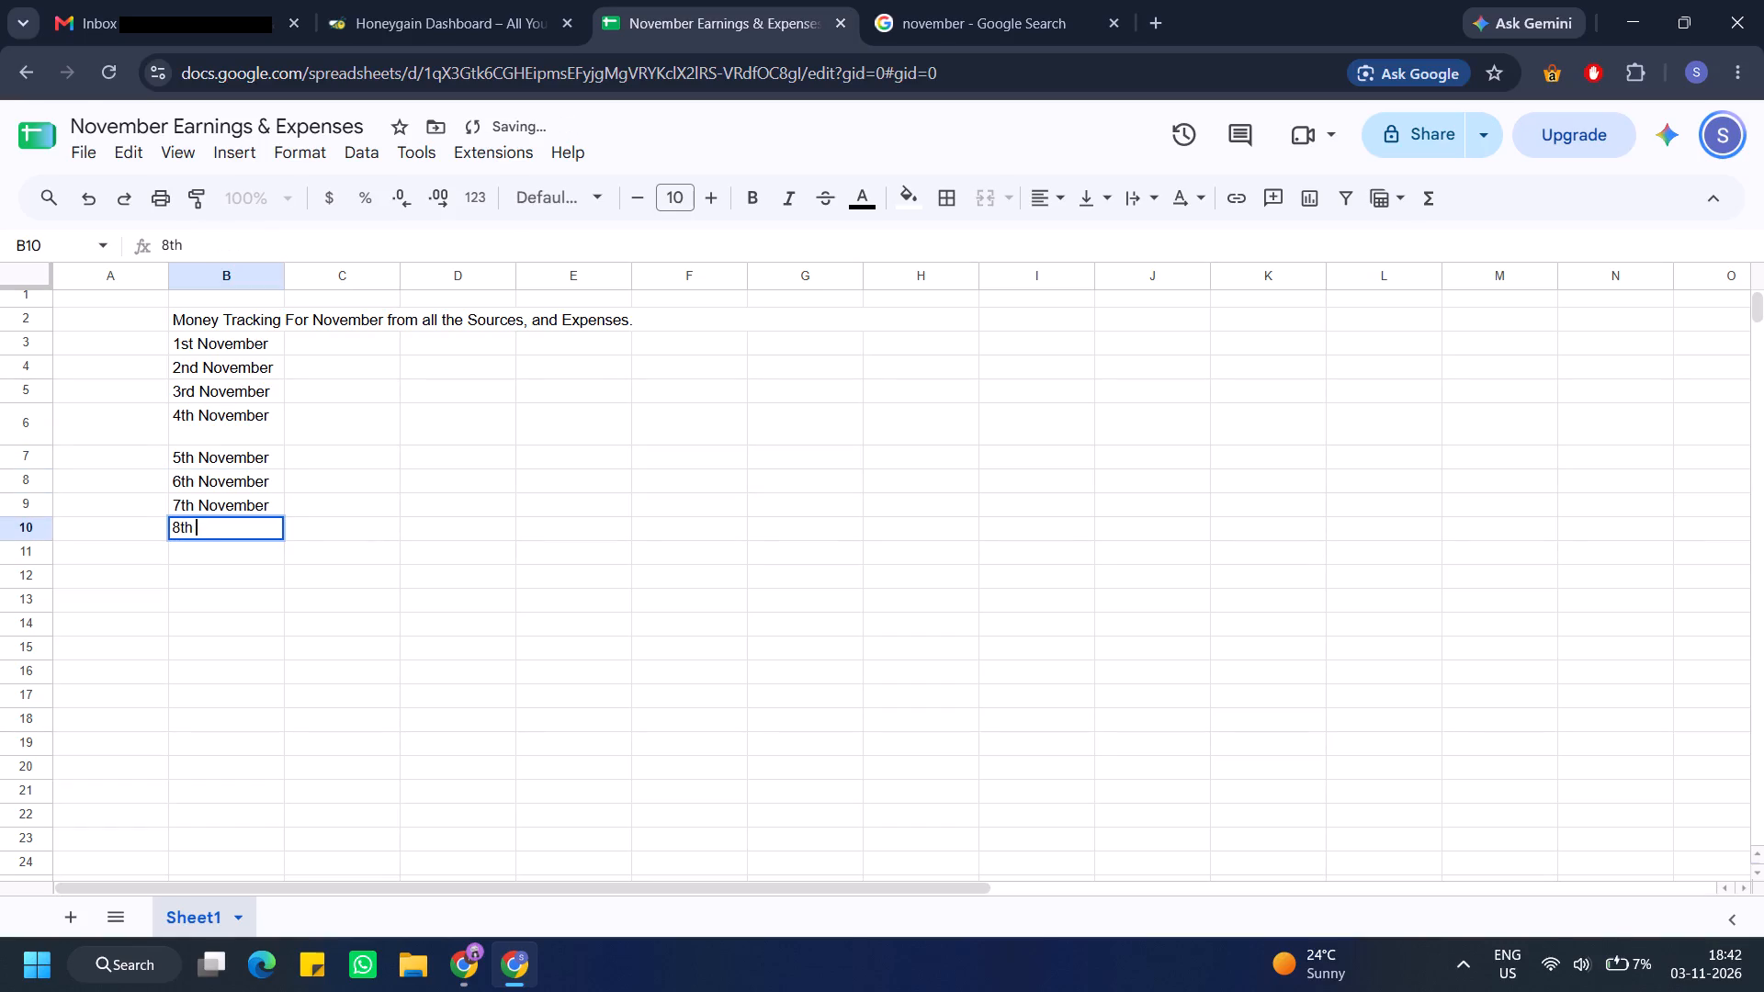
pyautogui.hotkey('ctrl', 'v')
pyautogui.press('Return')
# Enter "9th November" in cell B11, below the 8th November date.
pyautogui.write('9th')
pyautogui.press('Return')
pyautogui.press('BackSpace')
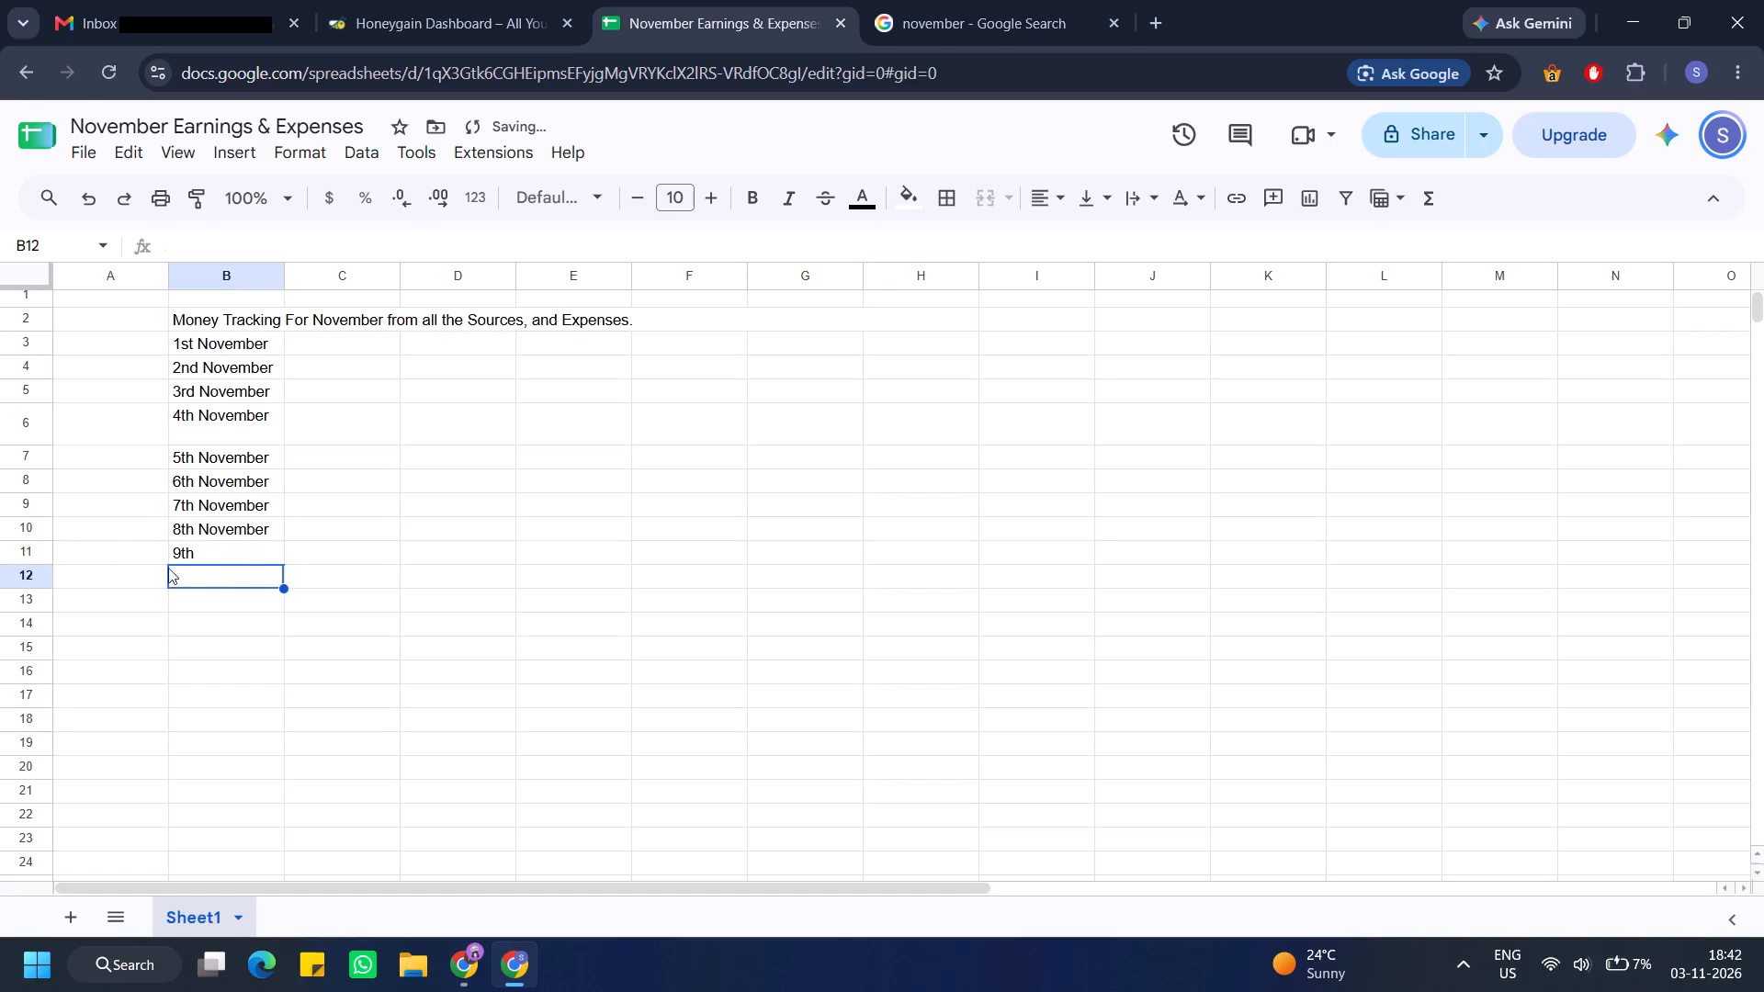
pyautogui.click(241, 536)
pyautogui.click(238, 552)
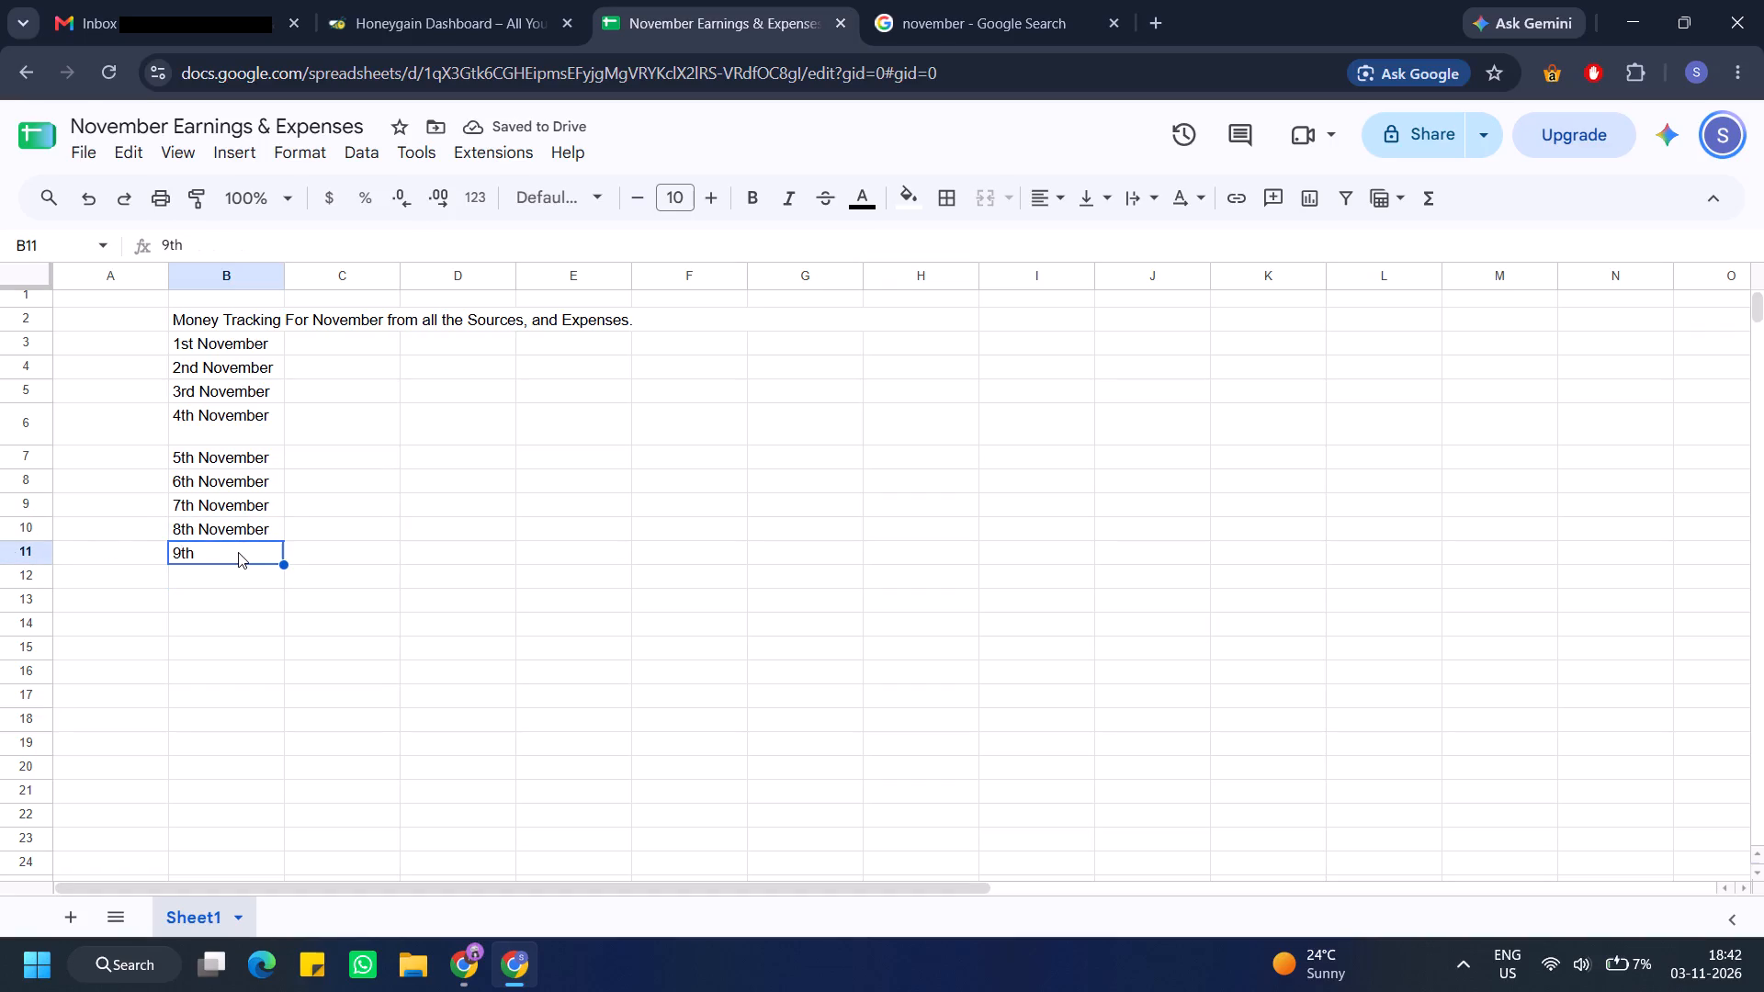
pyautogui.click(236, 254)
pyautogui.write('be')
pyautogui.press('BackSpace')
pyautogui.press('BackSpace')
pyautogui.write('vember')
pyautogui.press('space')
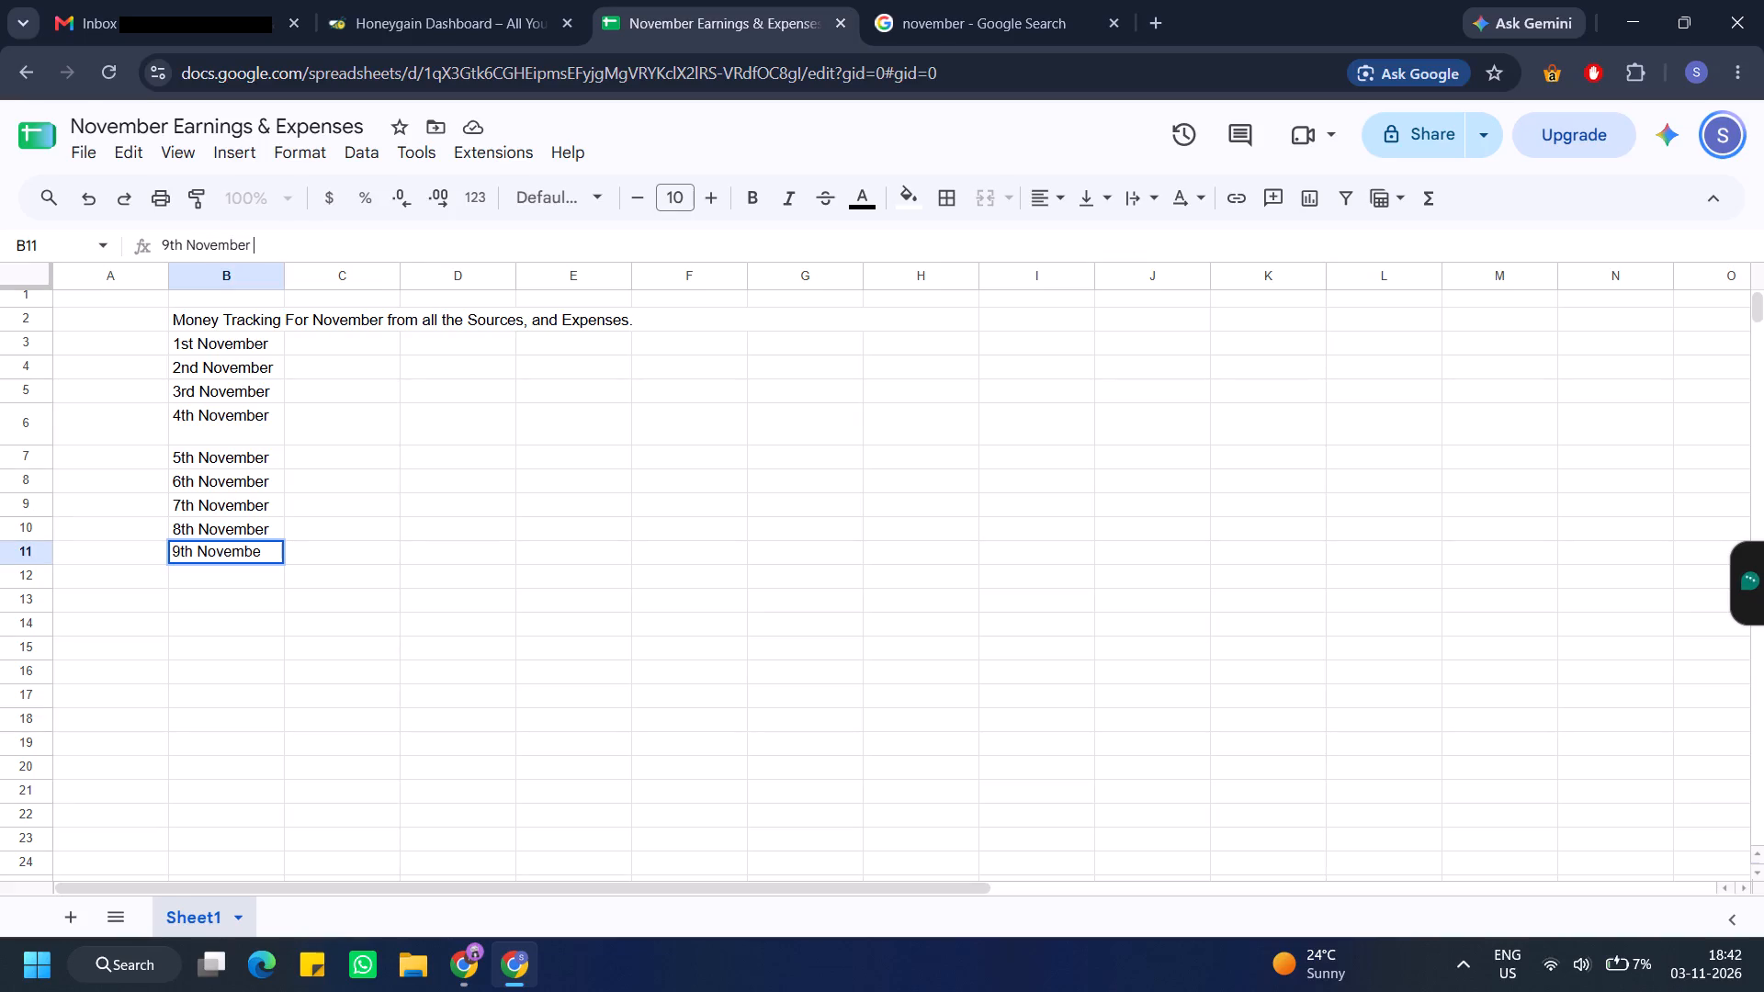
pyautogui.press('Return')
# Enter "10th November" in cell B12, using the copied month name.
pyautogui.write('10t5h')
pyautogui.press('BackSpace')
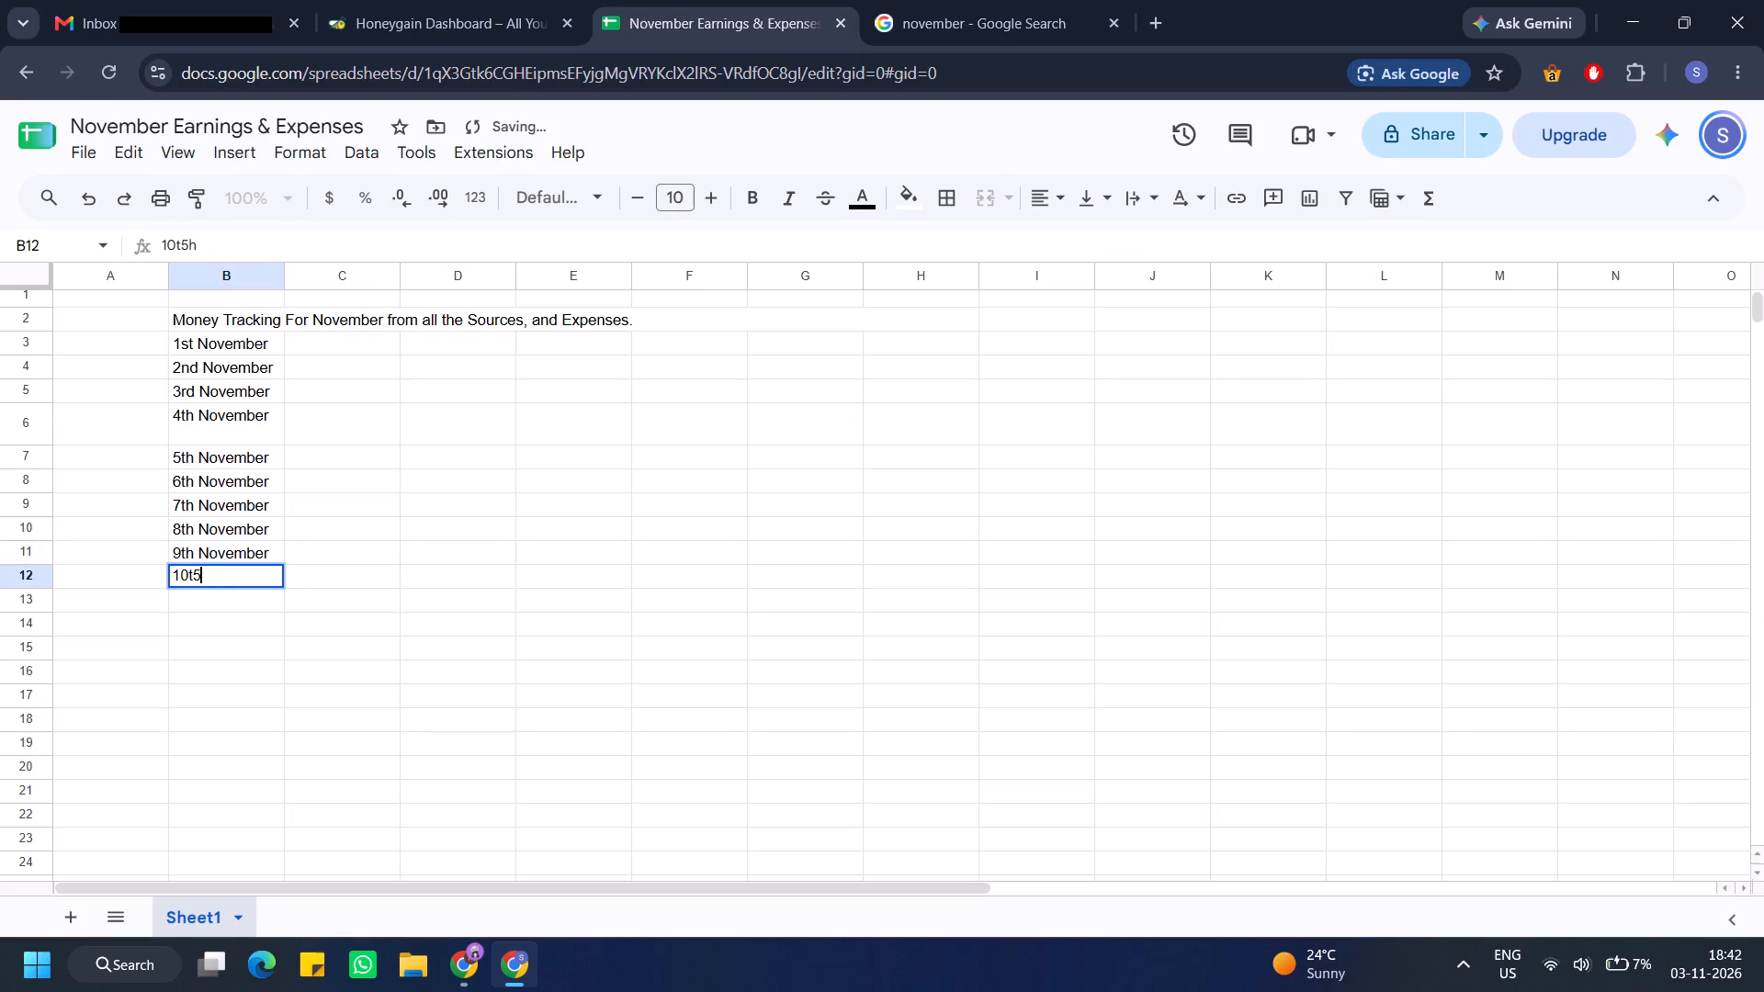
pyautogui.press('BackSpace')
pyautogui.press('BackSpace')
pyautogui.write('th')
pyautogui.press('space')
pyautogui.hotkey('ctrl', 'v')
pyautogui.press('Return')
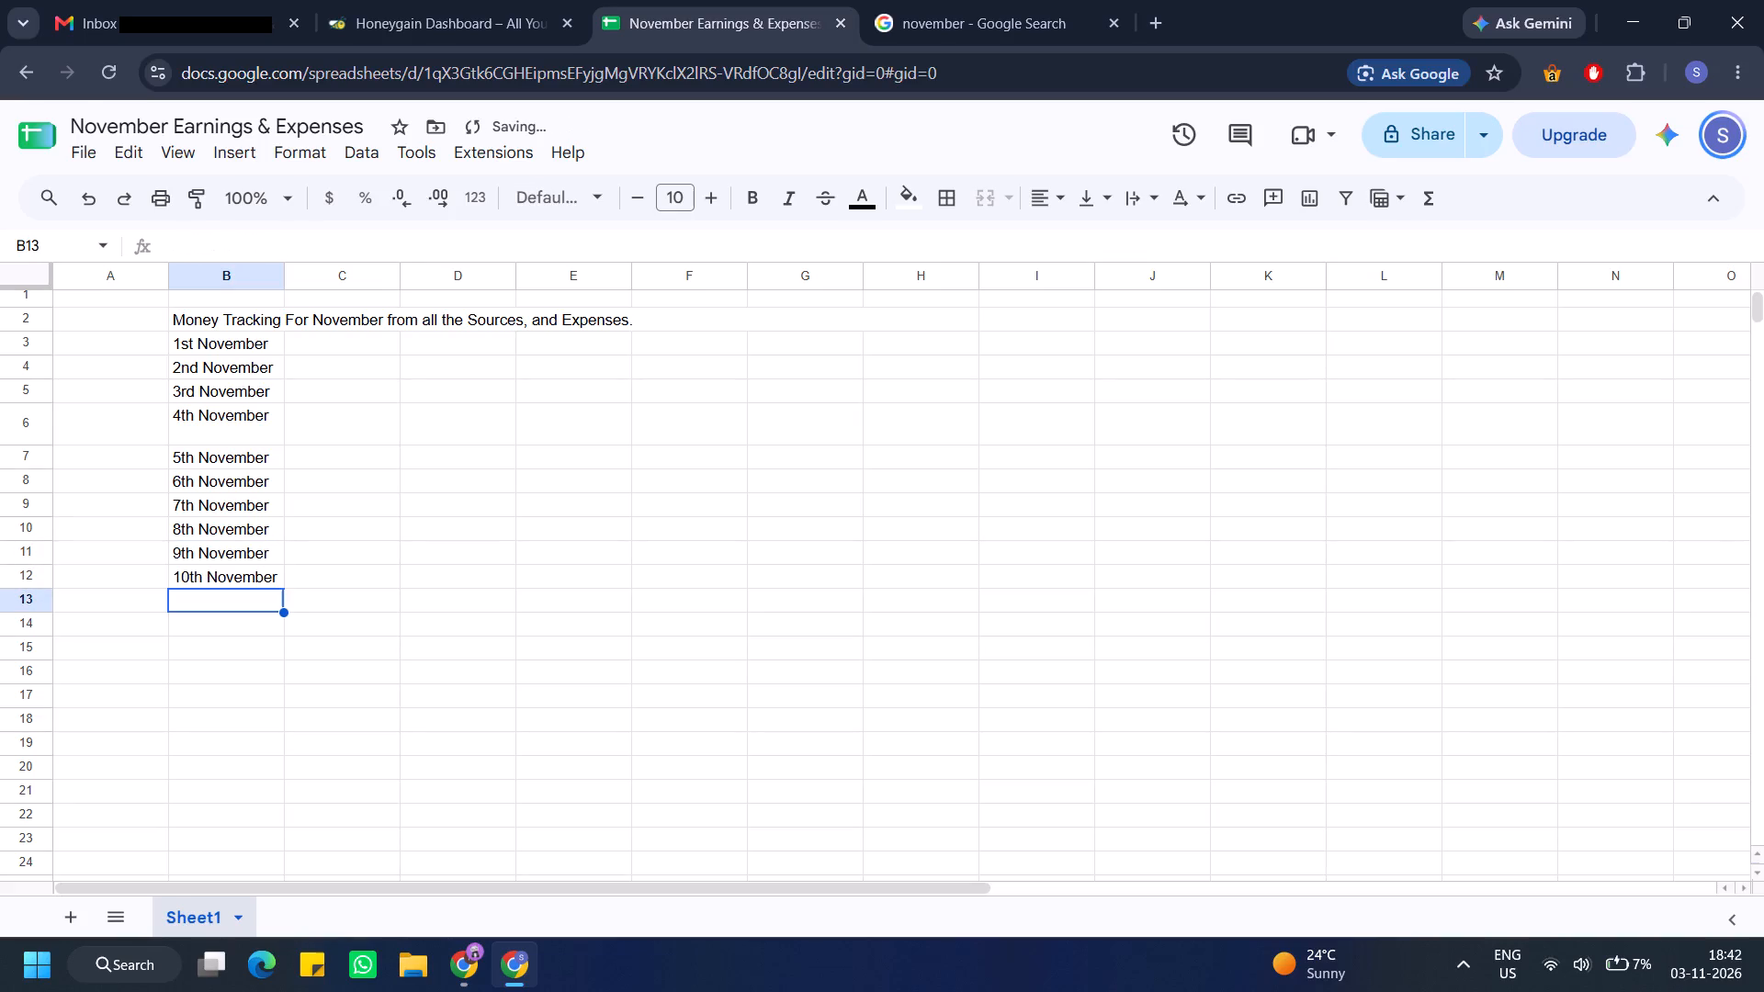
# Remove the extra line break after "4th November" in cell B6.
pyautogui.click(187, 414)
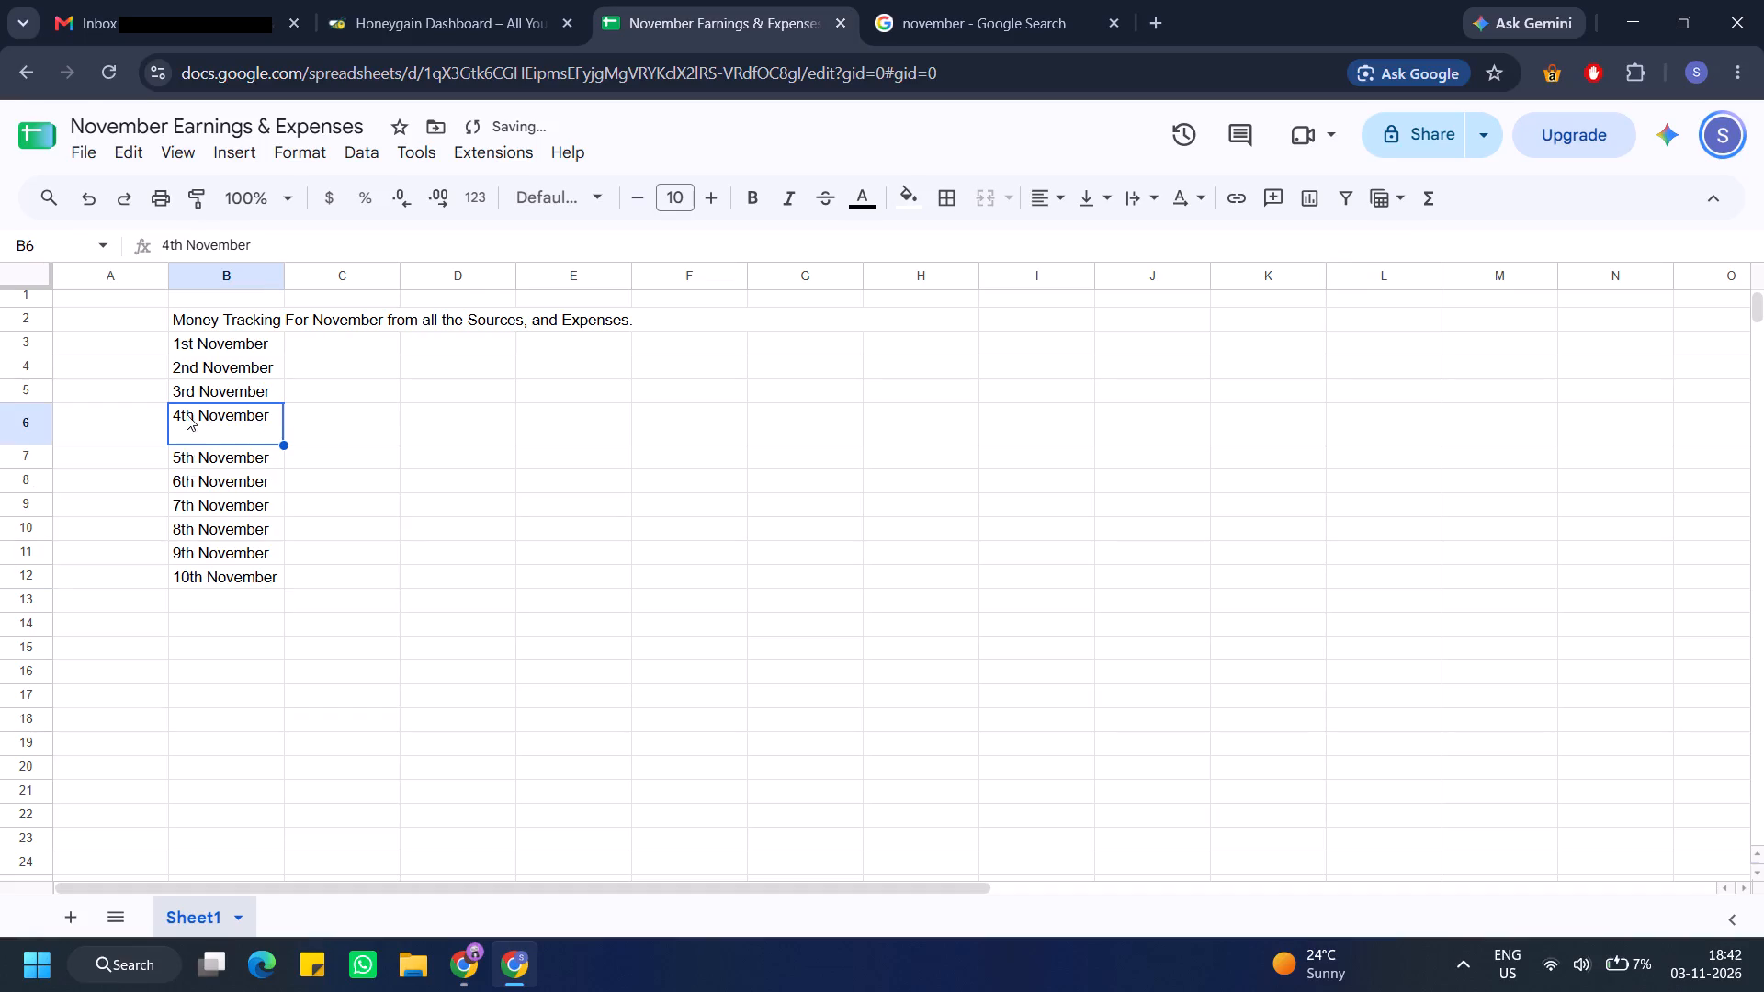
pyautogui.click(285, 233)
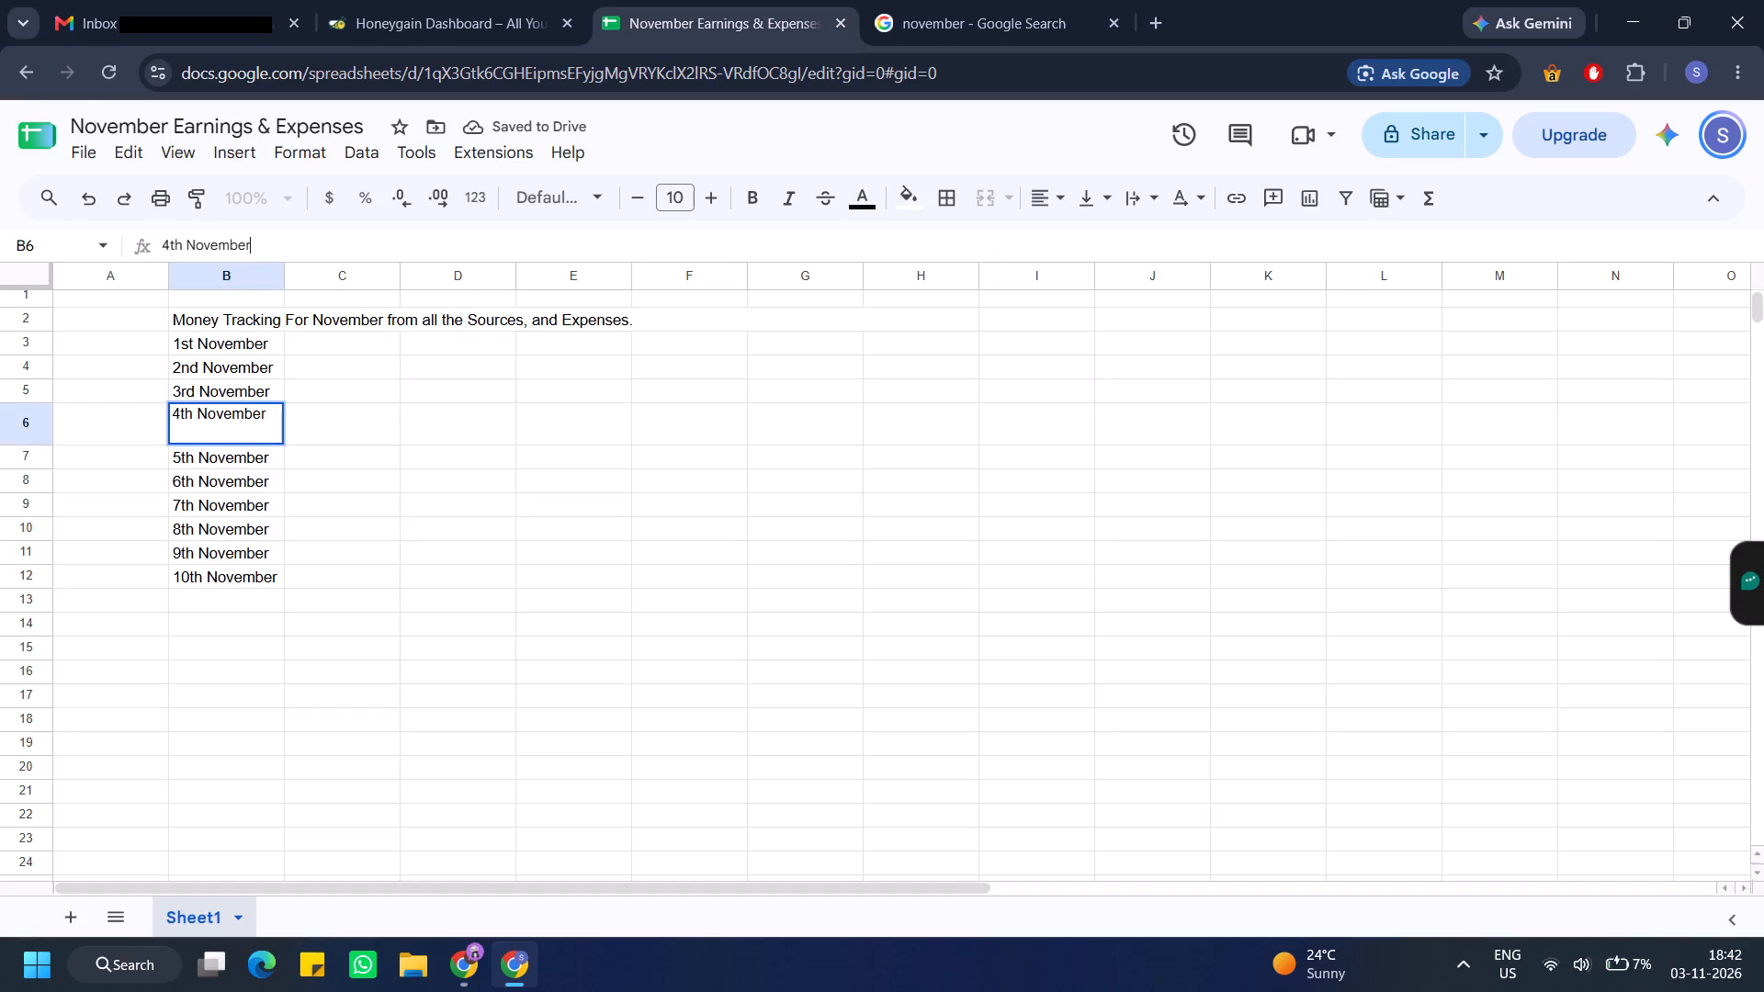
pyautogui.click(187, 432)
pyautogui.press('BackSpace')
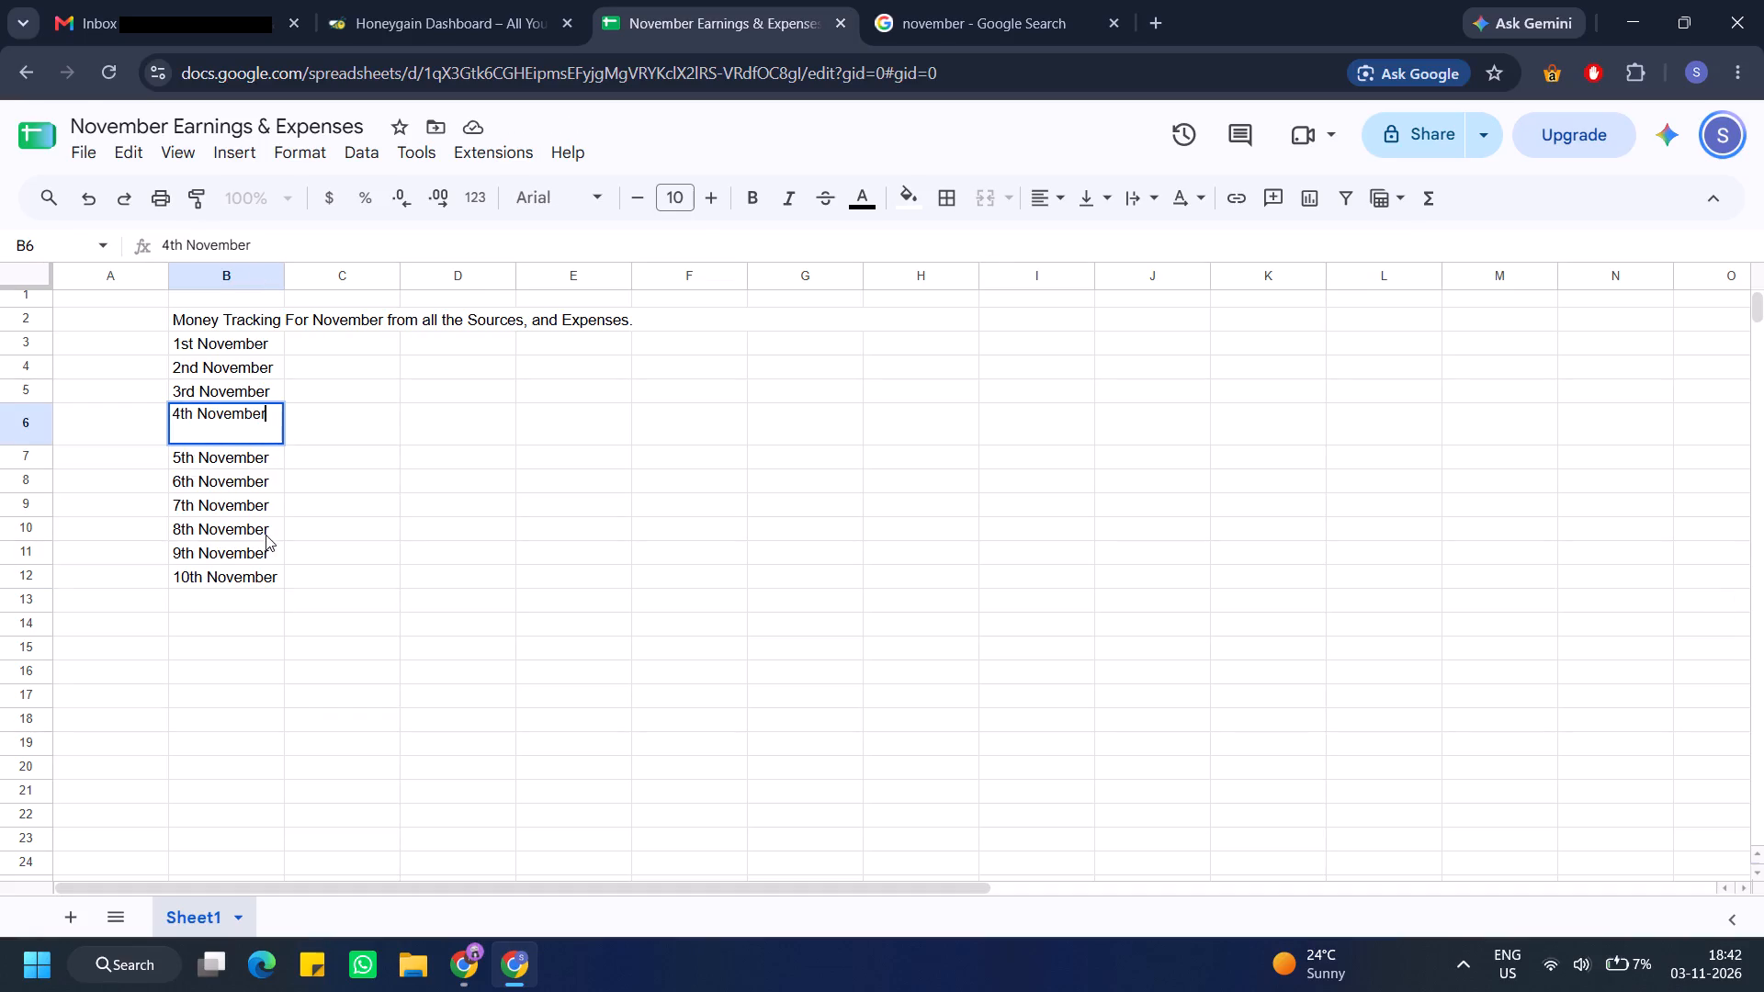
pyautogui.click(266, 535)
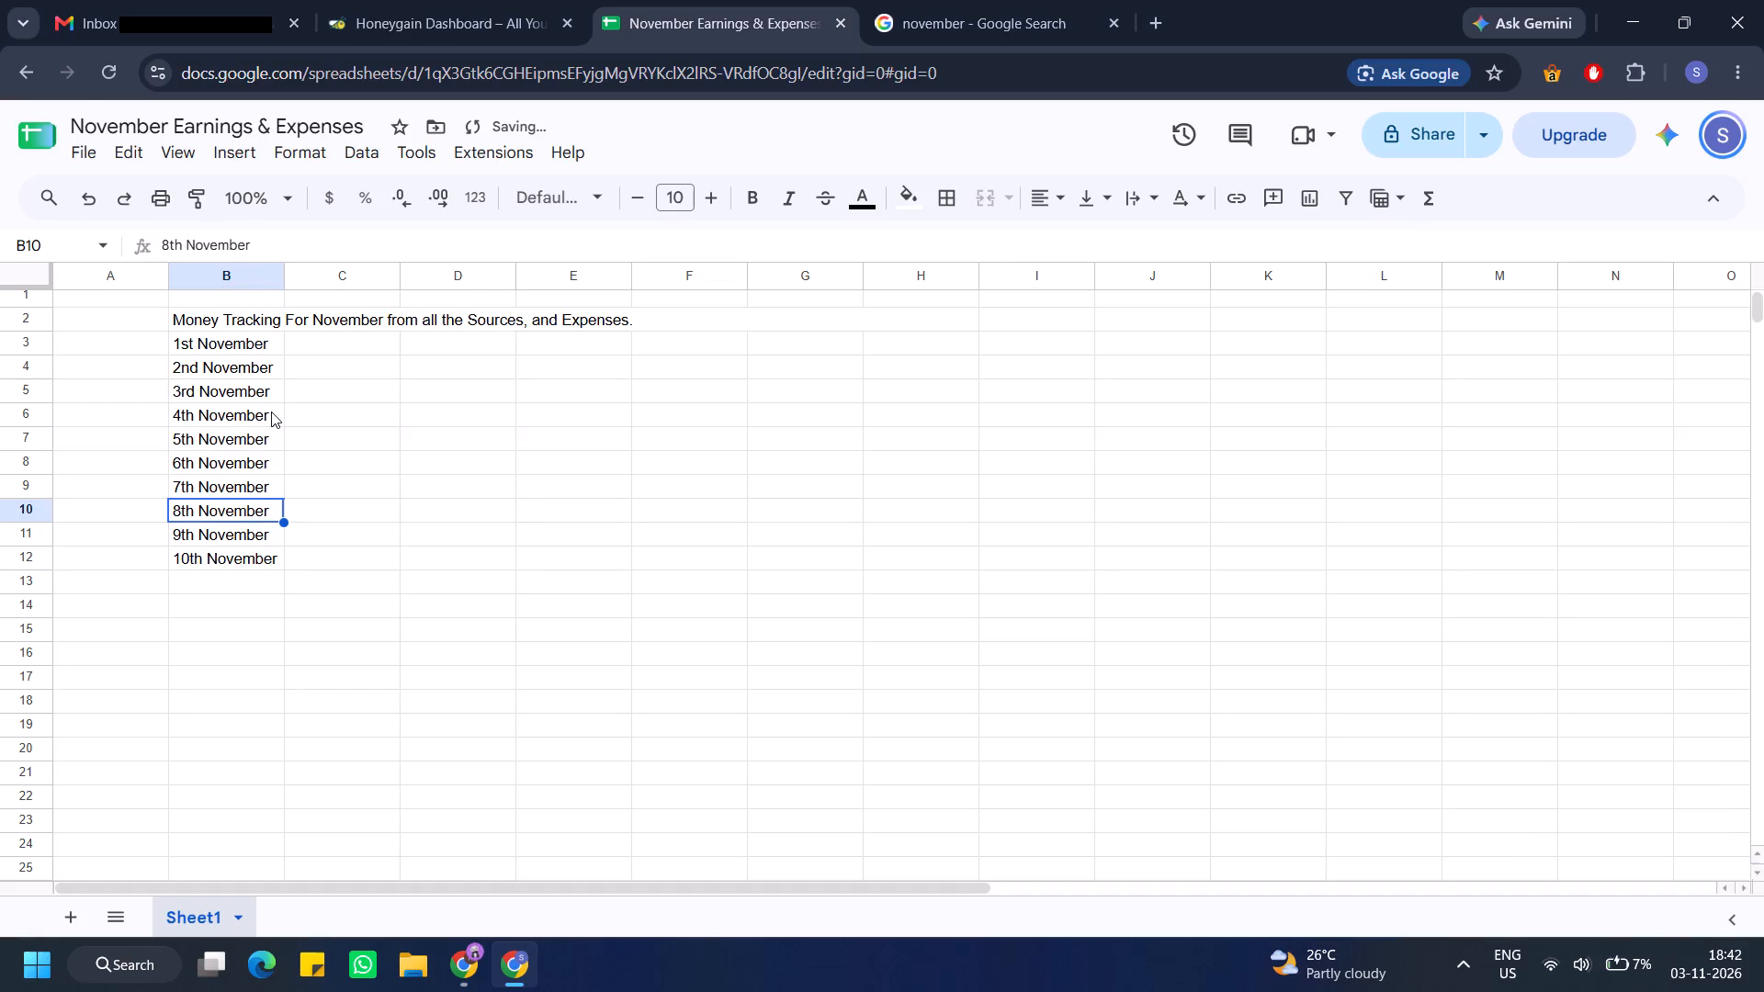
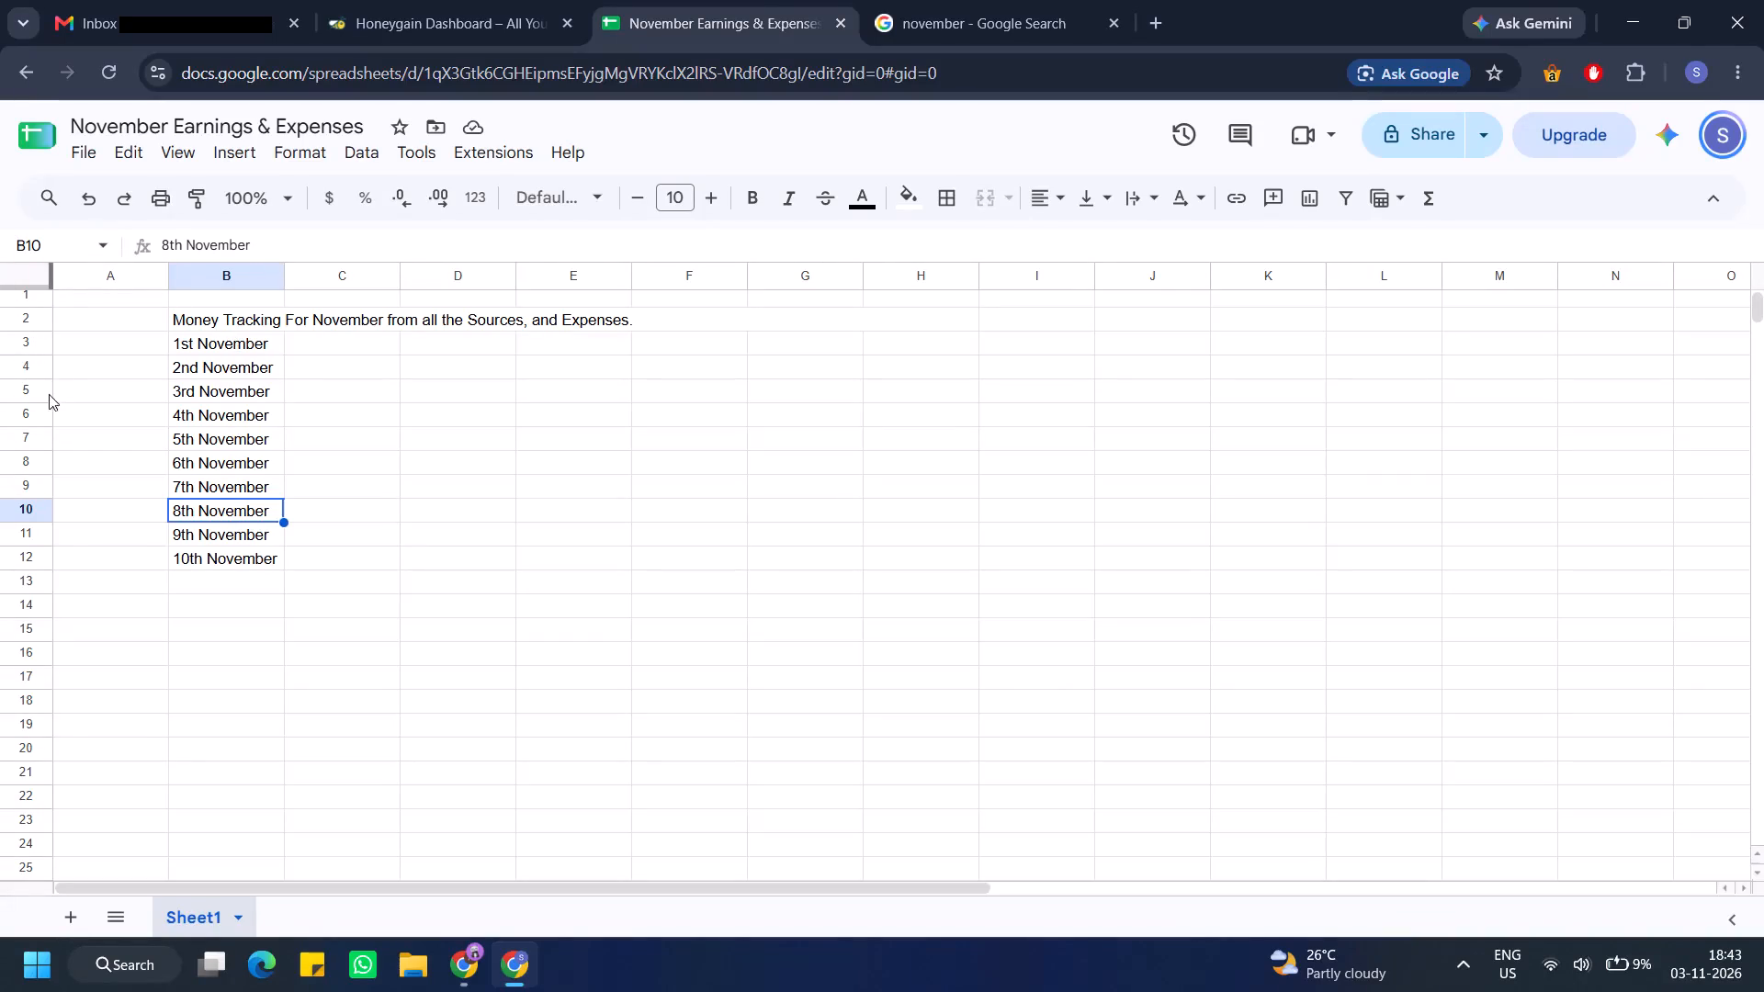
# Move the date list, 1st to 10th November, down one row so it starts in row 4.
pyautogui.moveTo(153, 337); pyautogui.dragTo(256, 535)
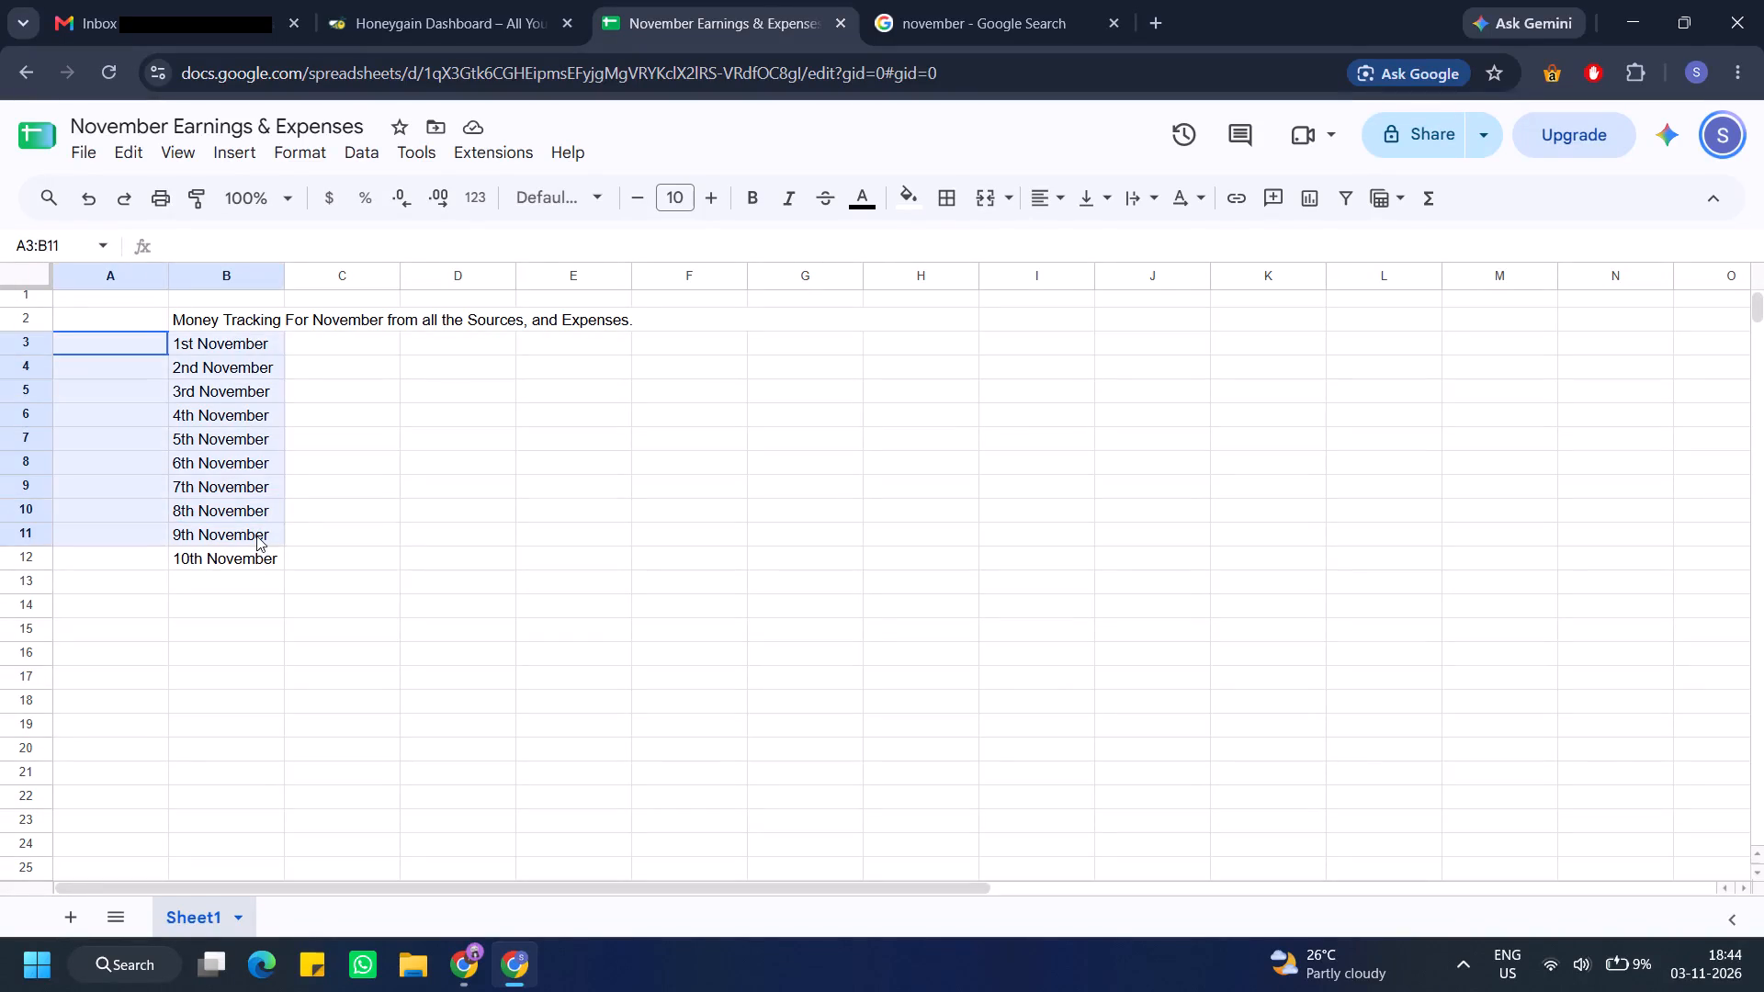
pyautogui.moveTo(256, 535); pyautogui.dragTo(256, 570)
pyautogui.hotkey('ctrl', 'x')
pyautogui.click(124, 371)
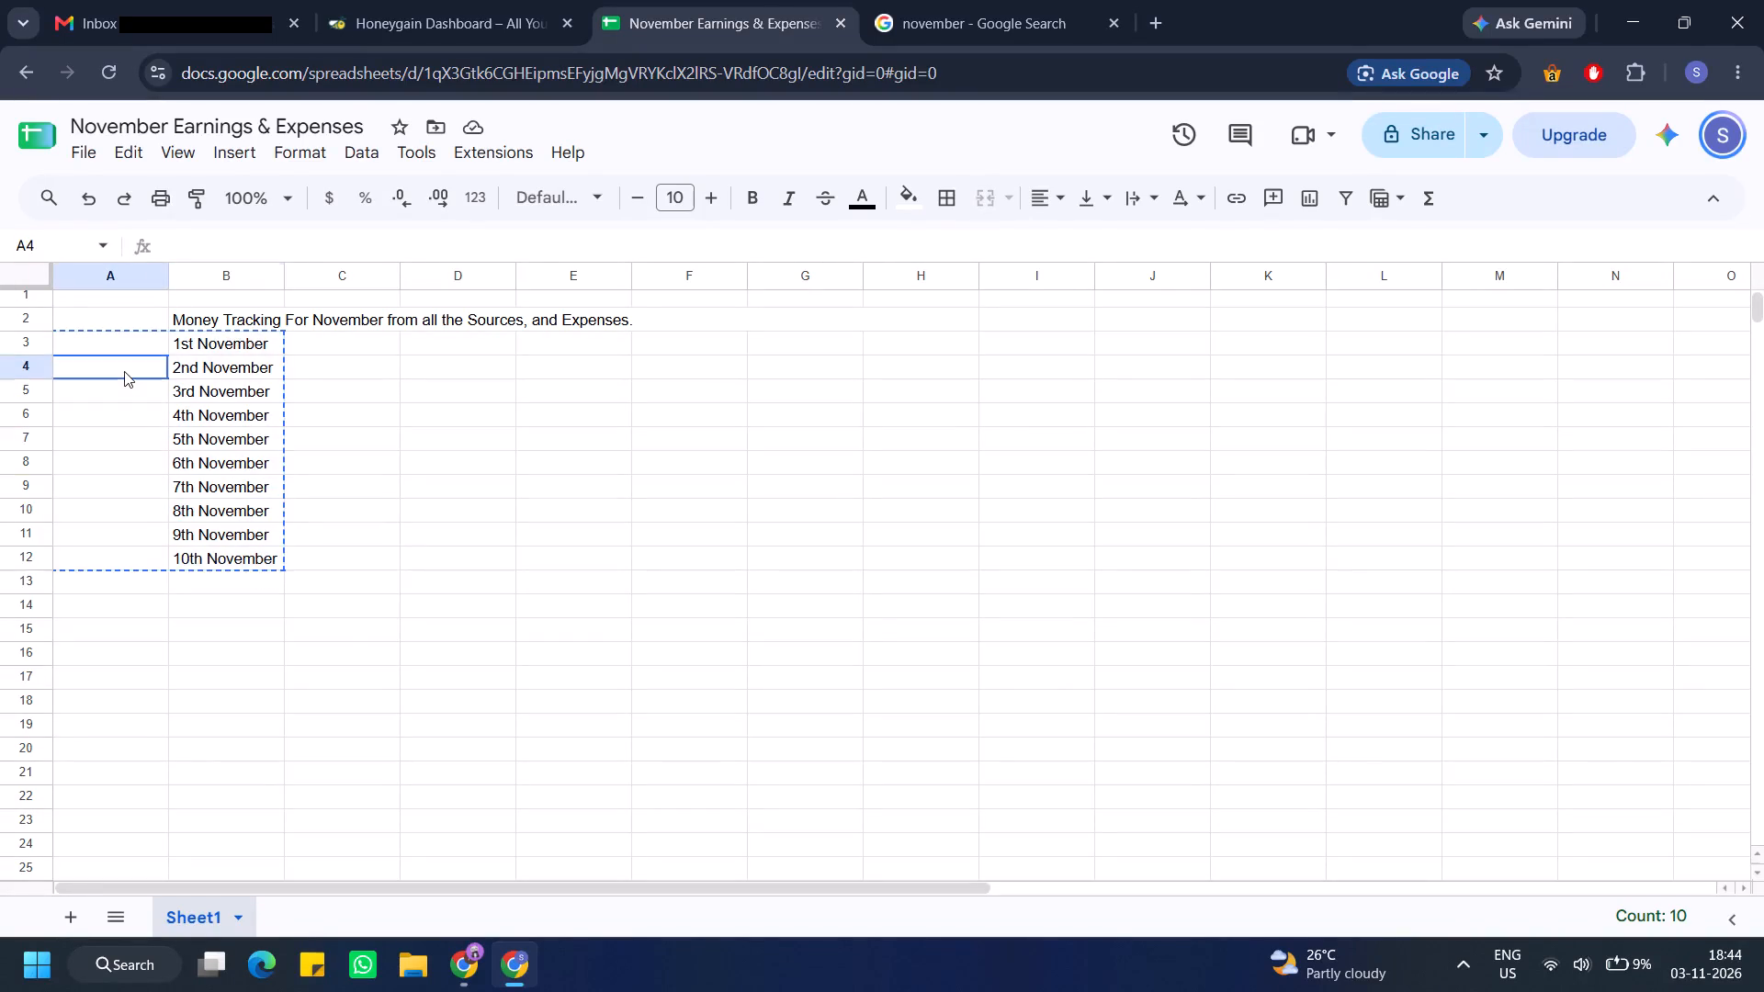
pyautogui.hotkey('ctrl', 'v')
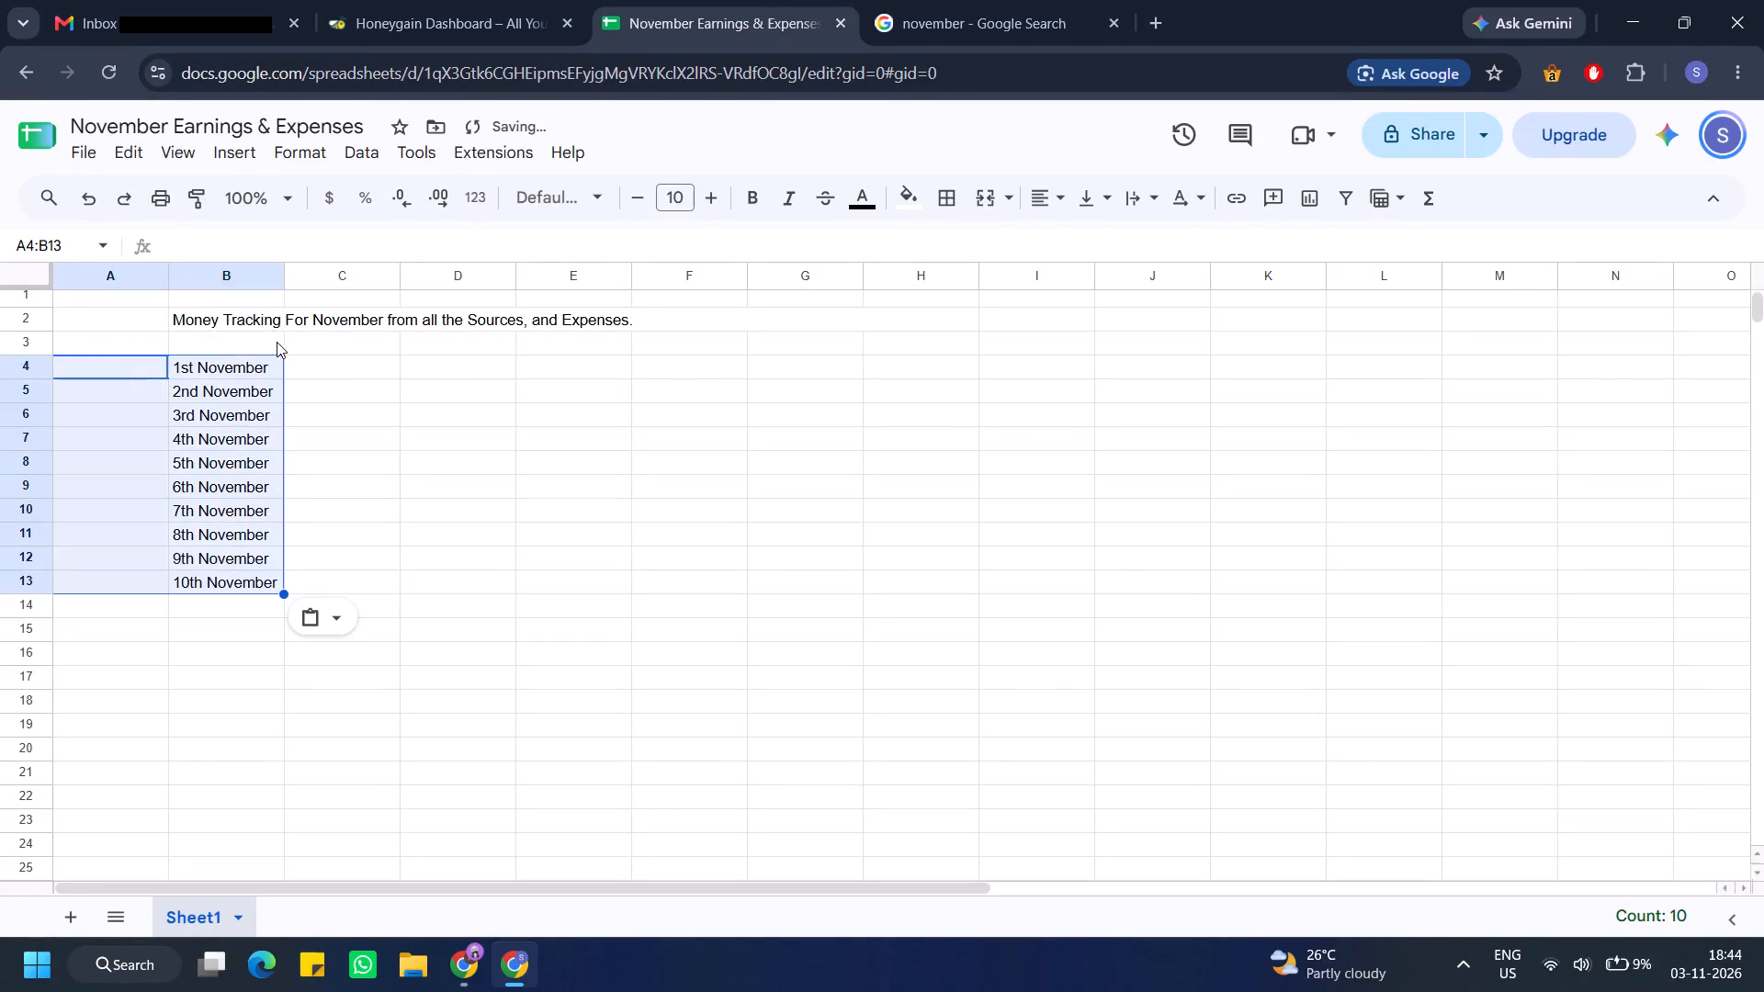
# Add the column headers "Dates" in cell B3 and "Source" in cell C3.
pyautogui.press('BackSpace')
pyautogui.press('BackSpace')
pyautogui.press('BackSpace')
pyautogui.press('BackSpace')
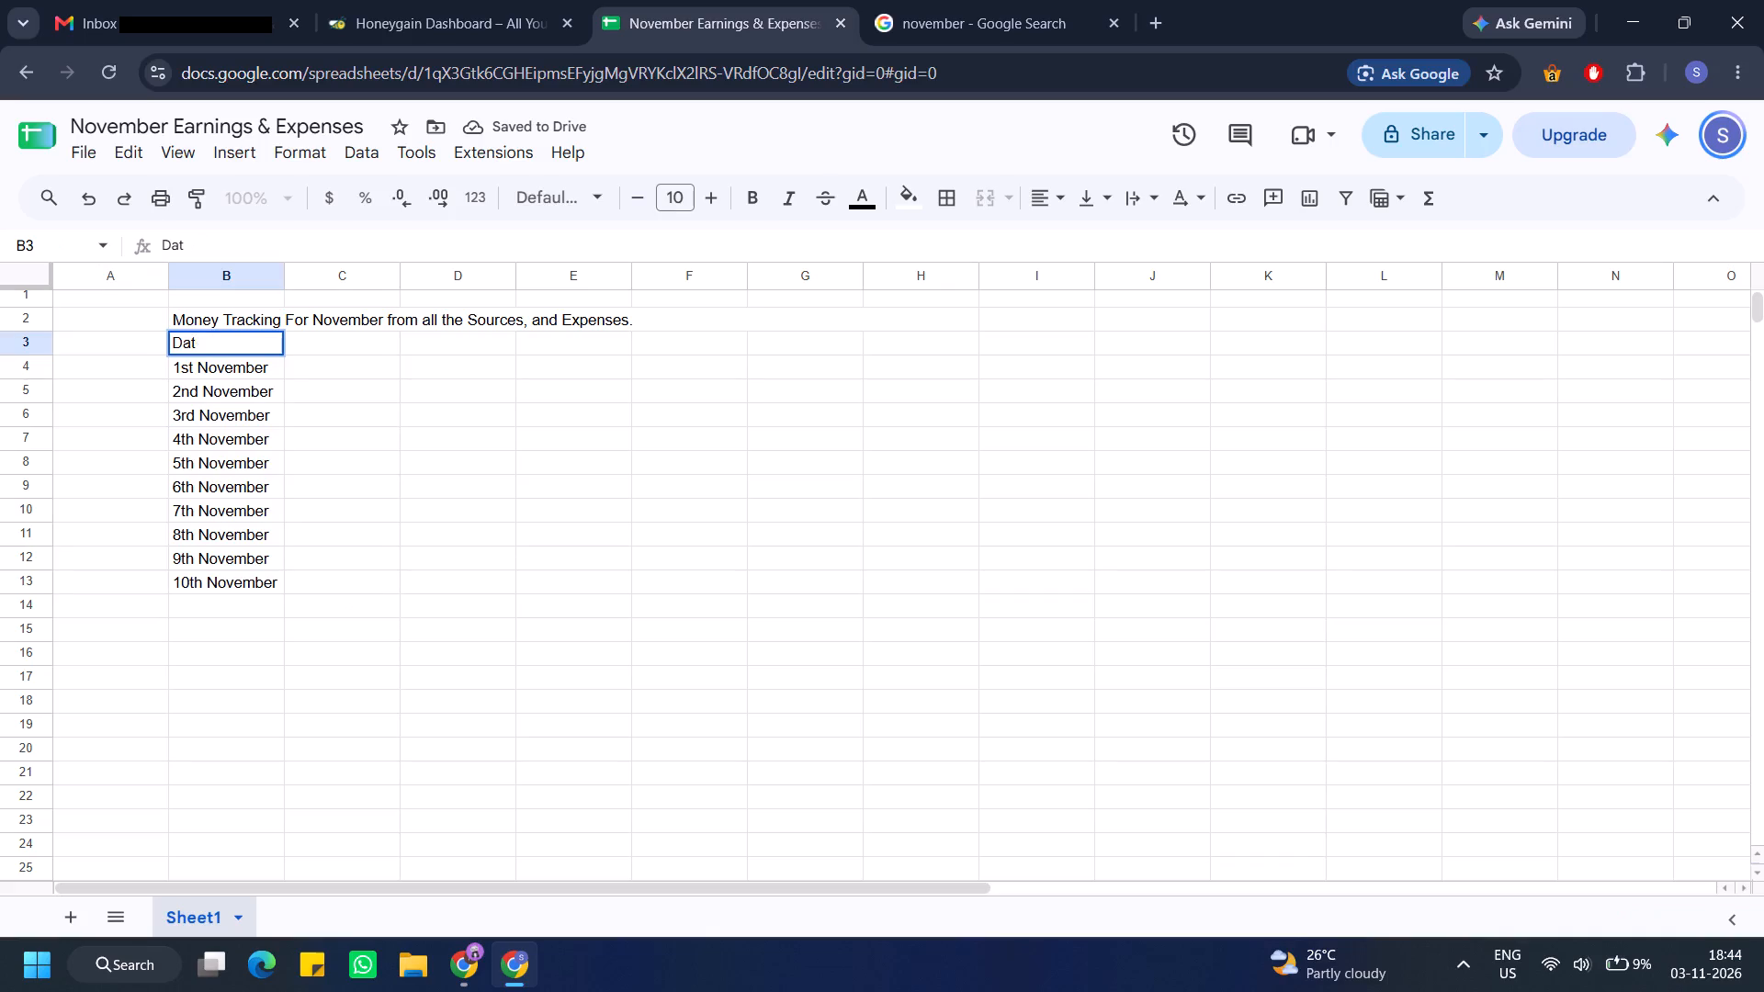
pyautogui.write('tes')
pyautogui.press('space')
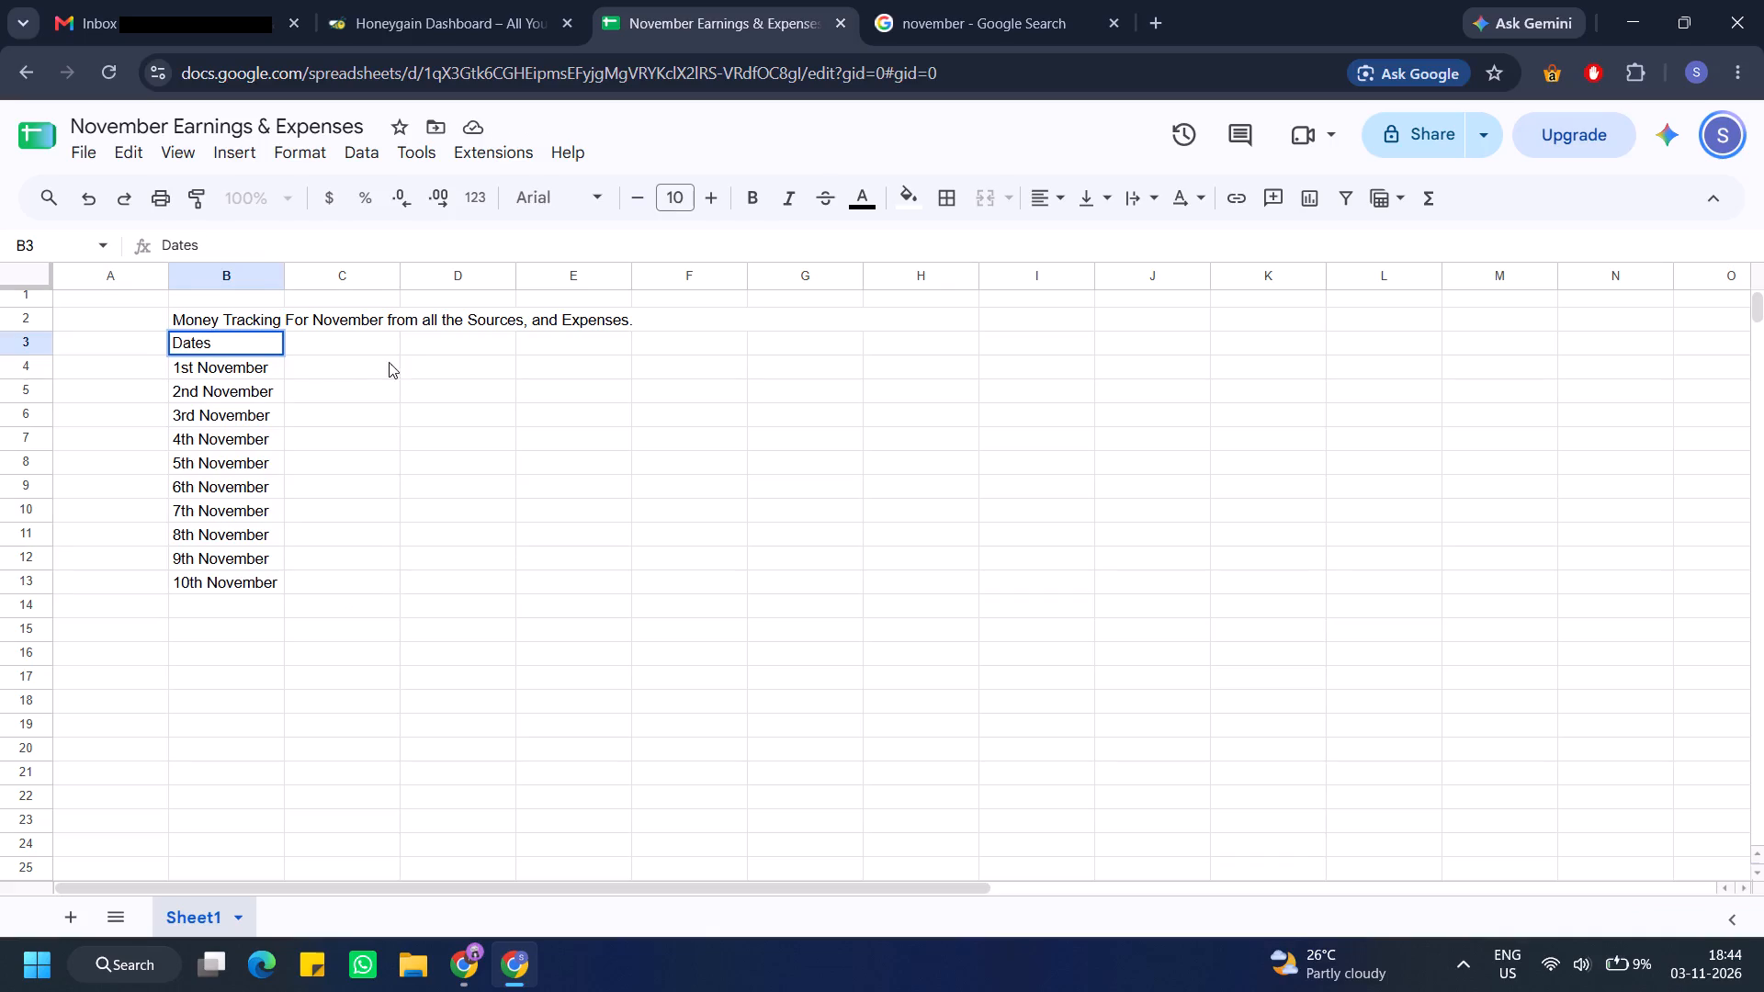
pyautogui.doubleClick(392, 355)
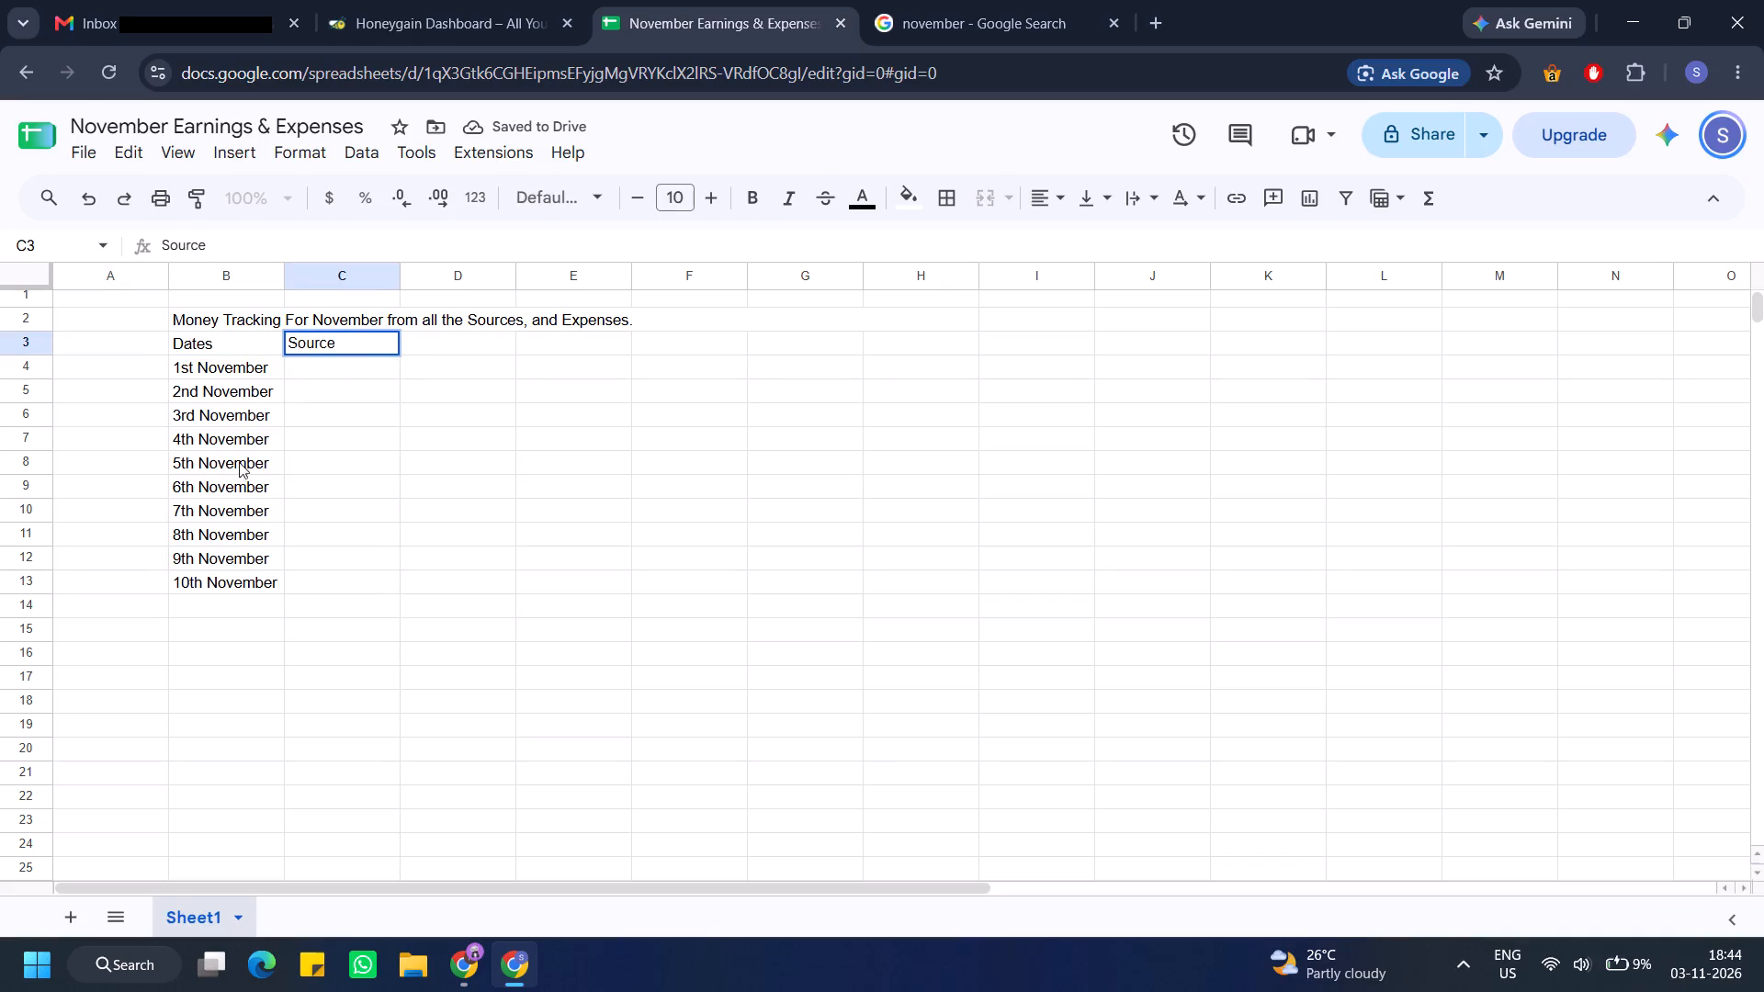
# Enter "Atlas Capture" under the Source header in cell C4.
pyautogui.click(309, 365)
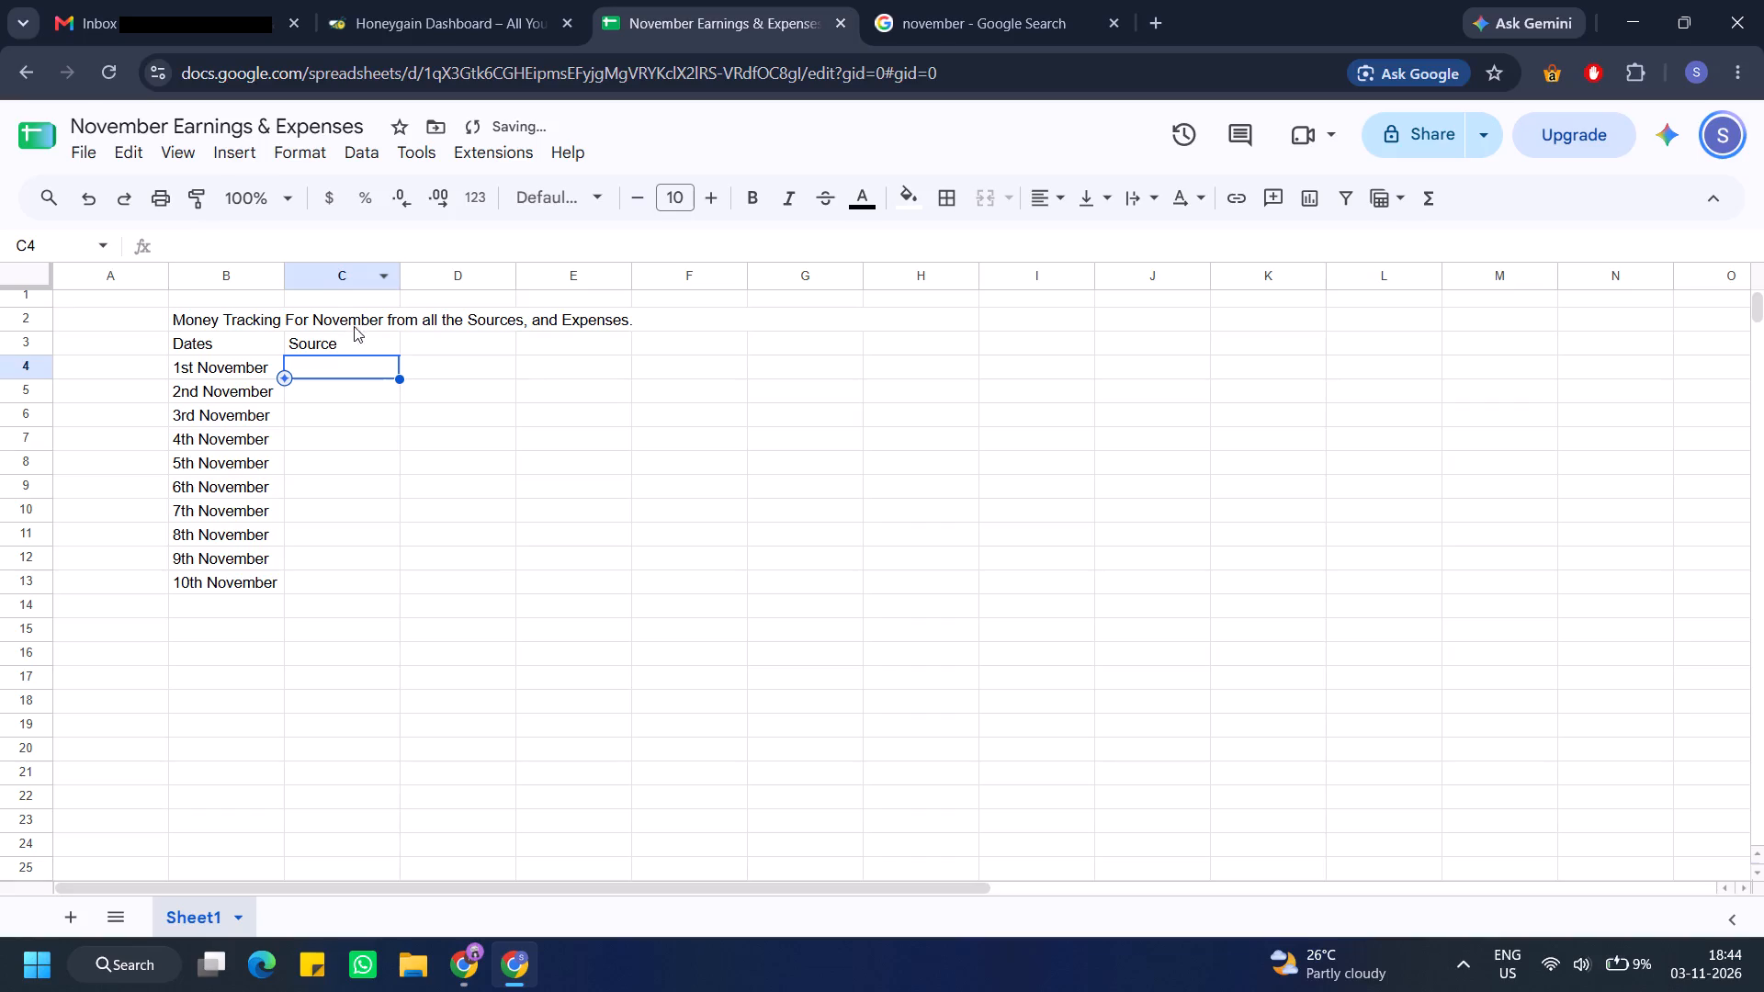
pyautogui.click(331, 347)
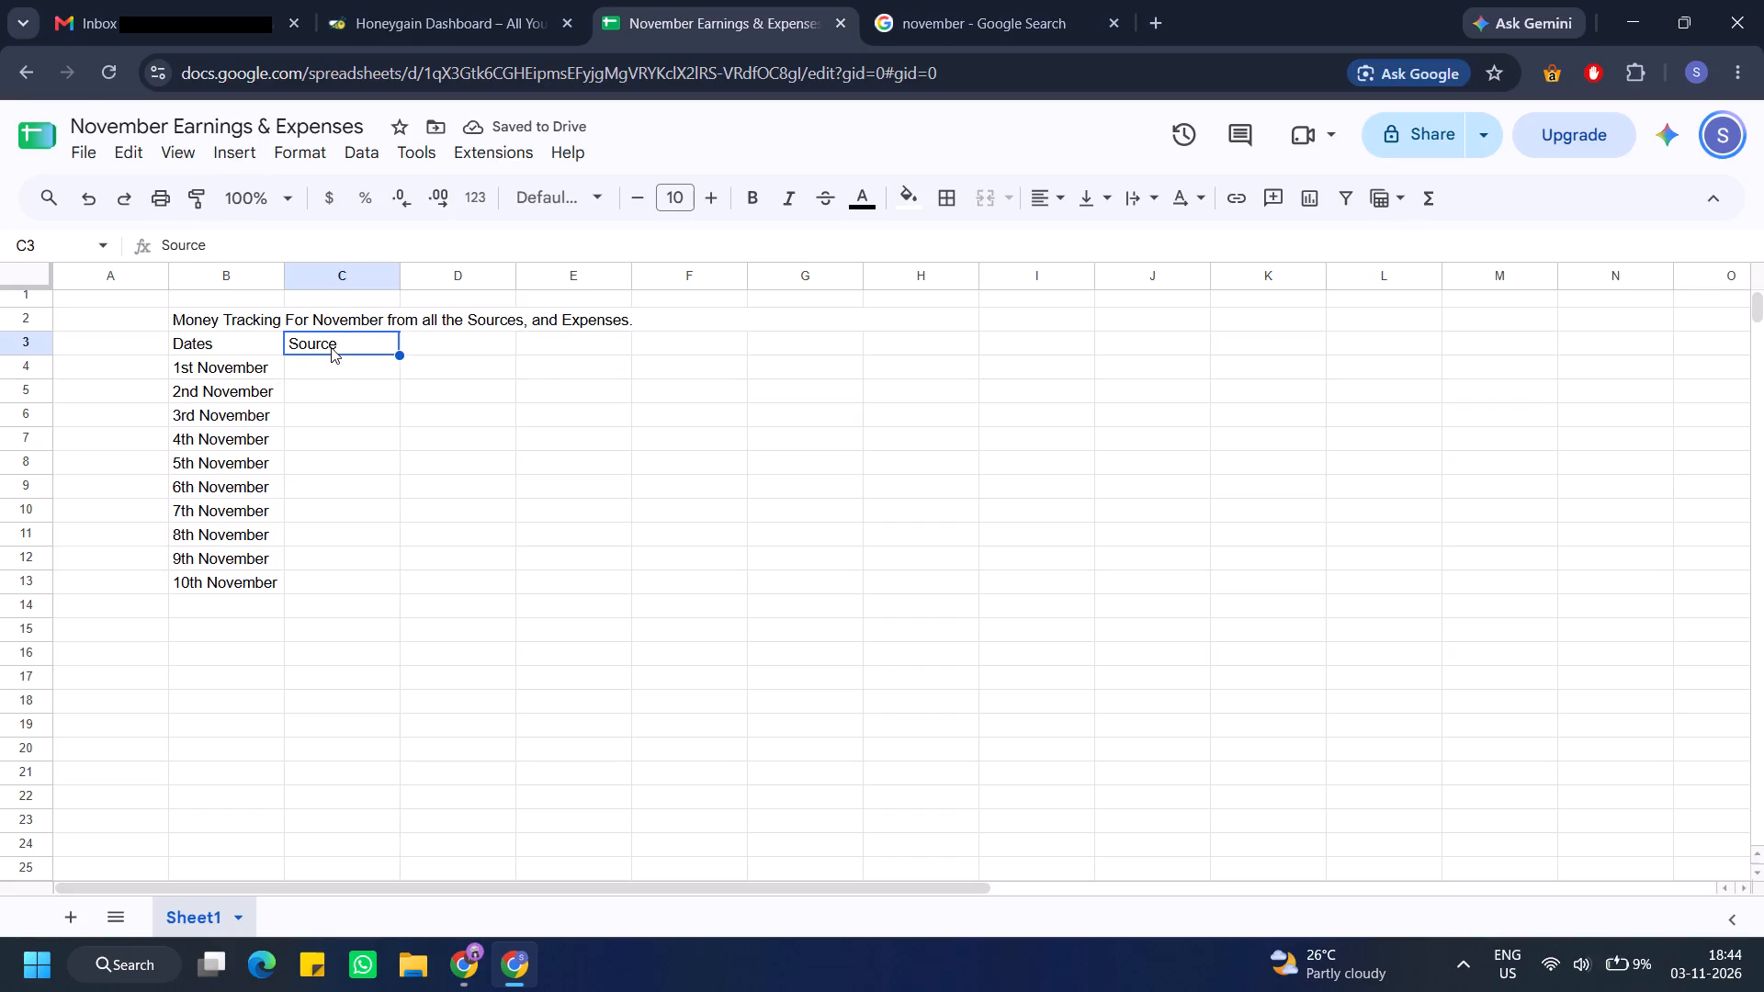
pyautogui.write('tlas')
pyautogui.press('space')
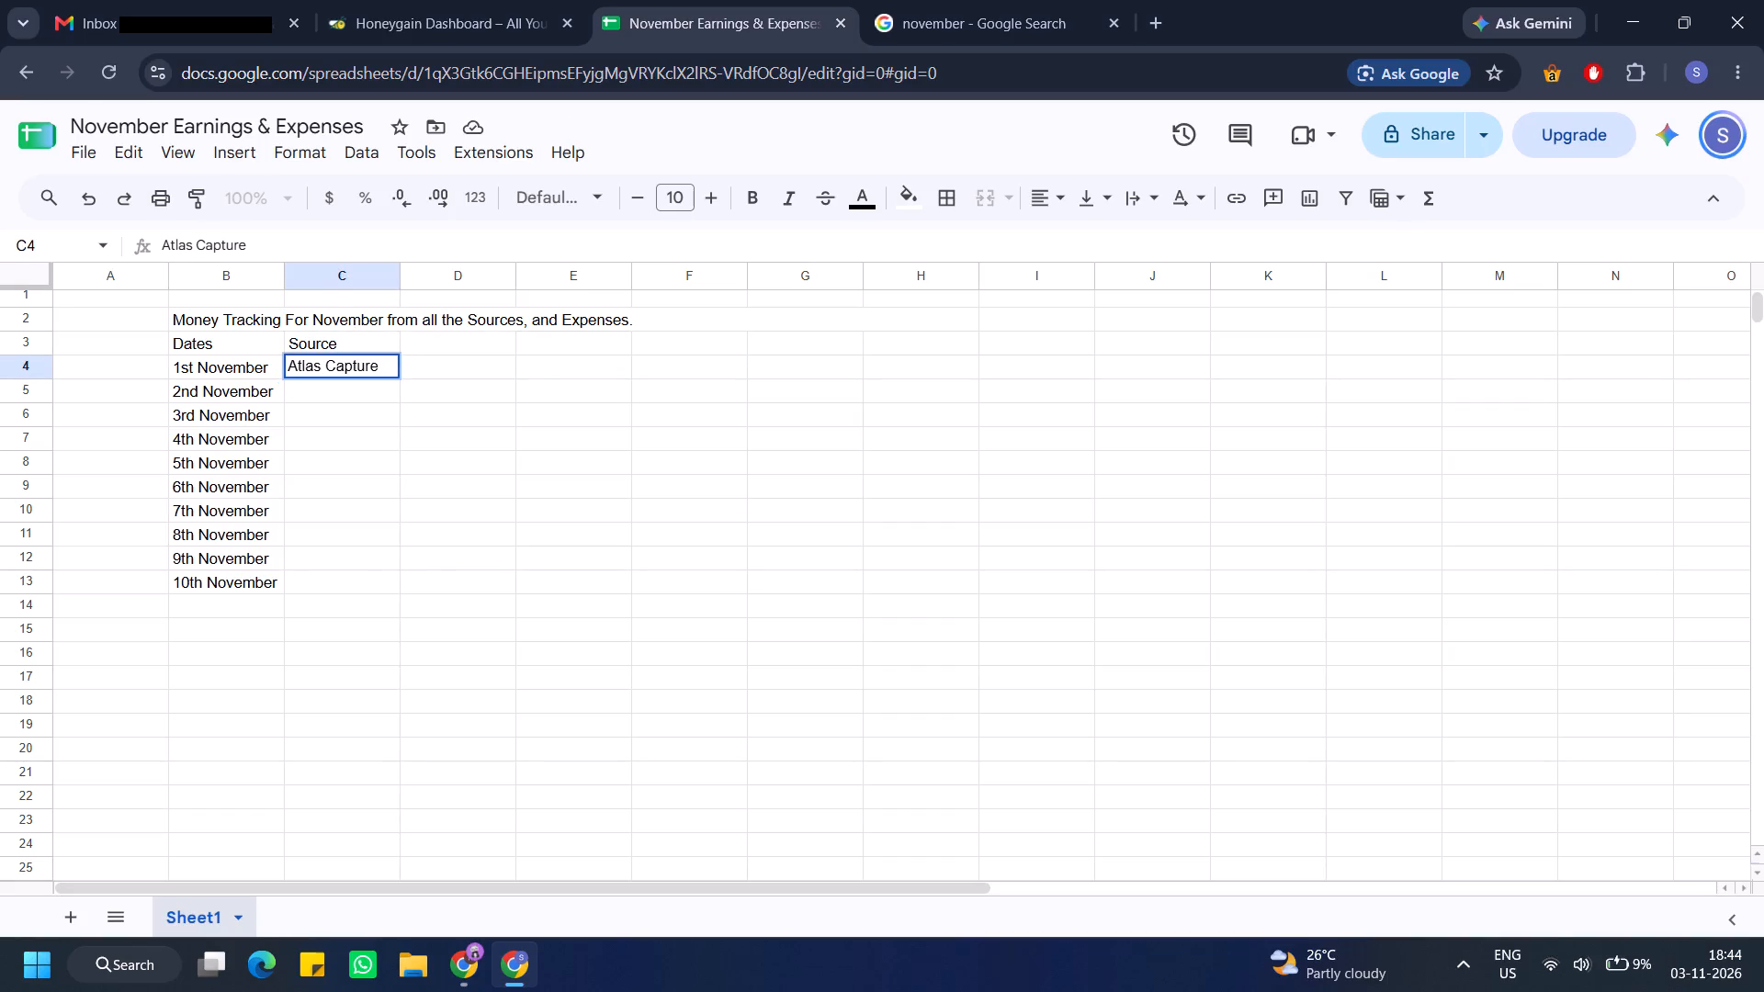
pyautogui.click(442, 359)
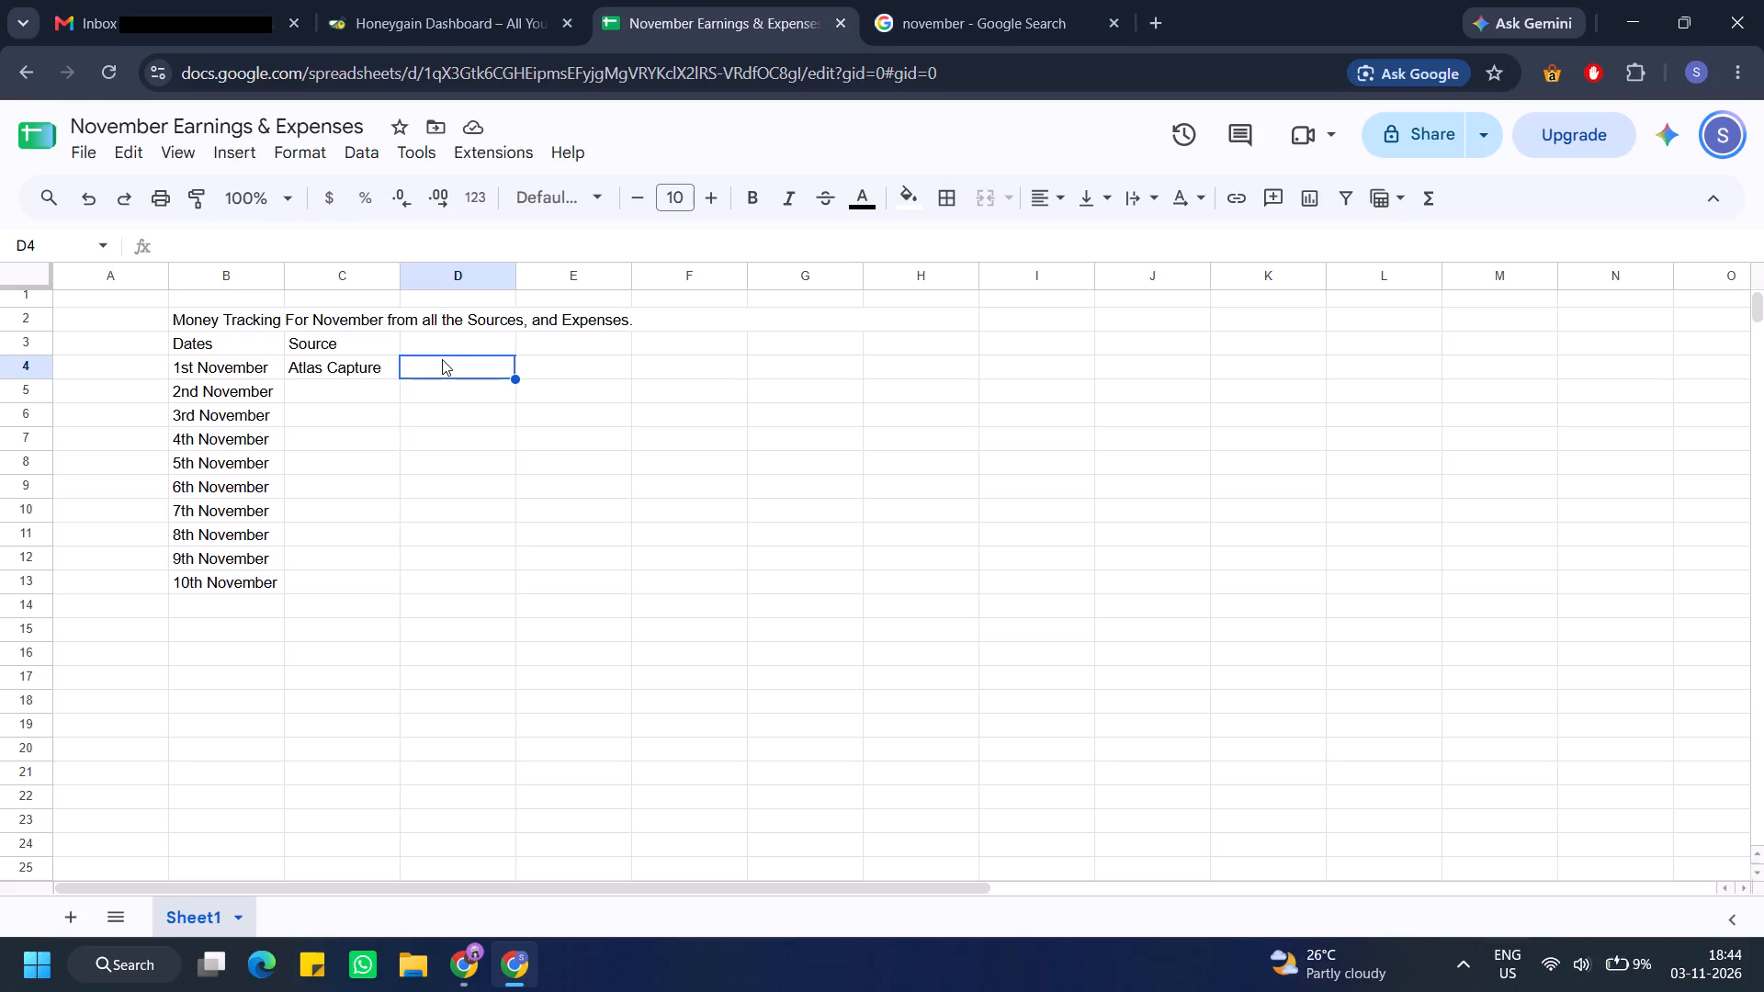
# Add the header "Money" in row 3 and place it in cell E3, leaving D3 empty.
pyautogui.click(455, 336)
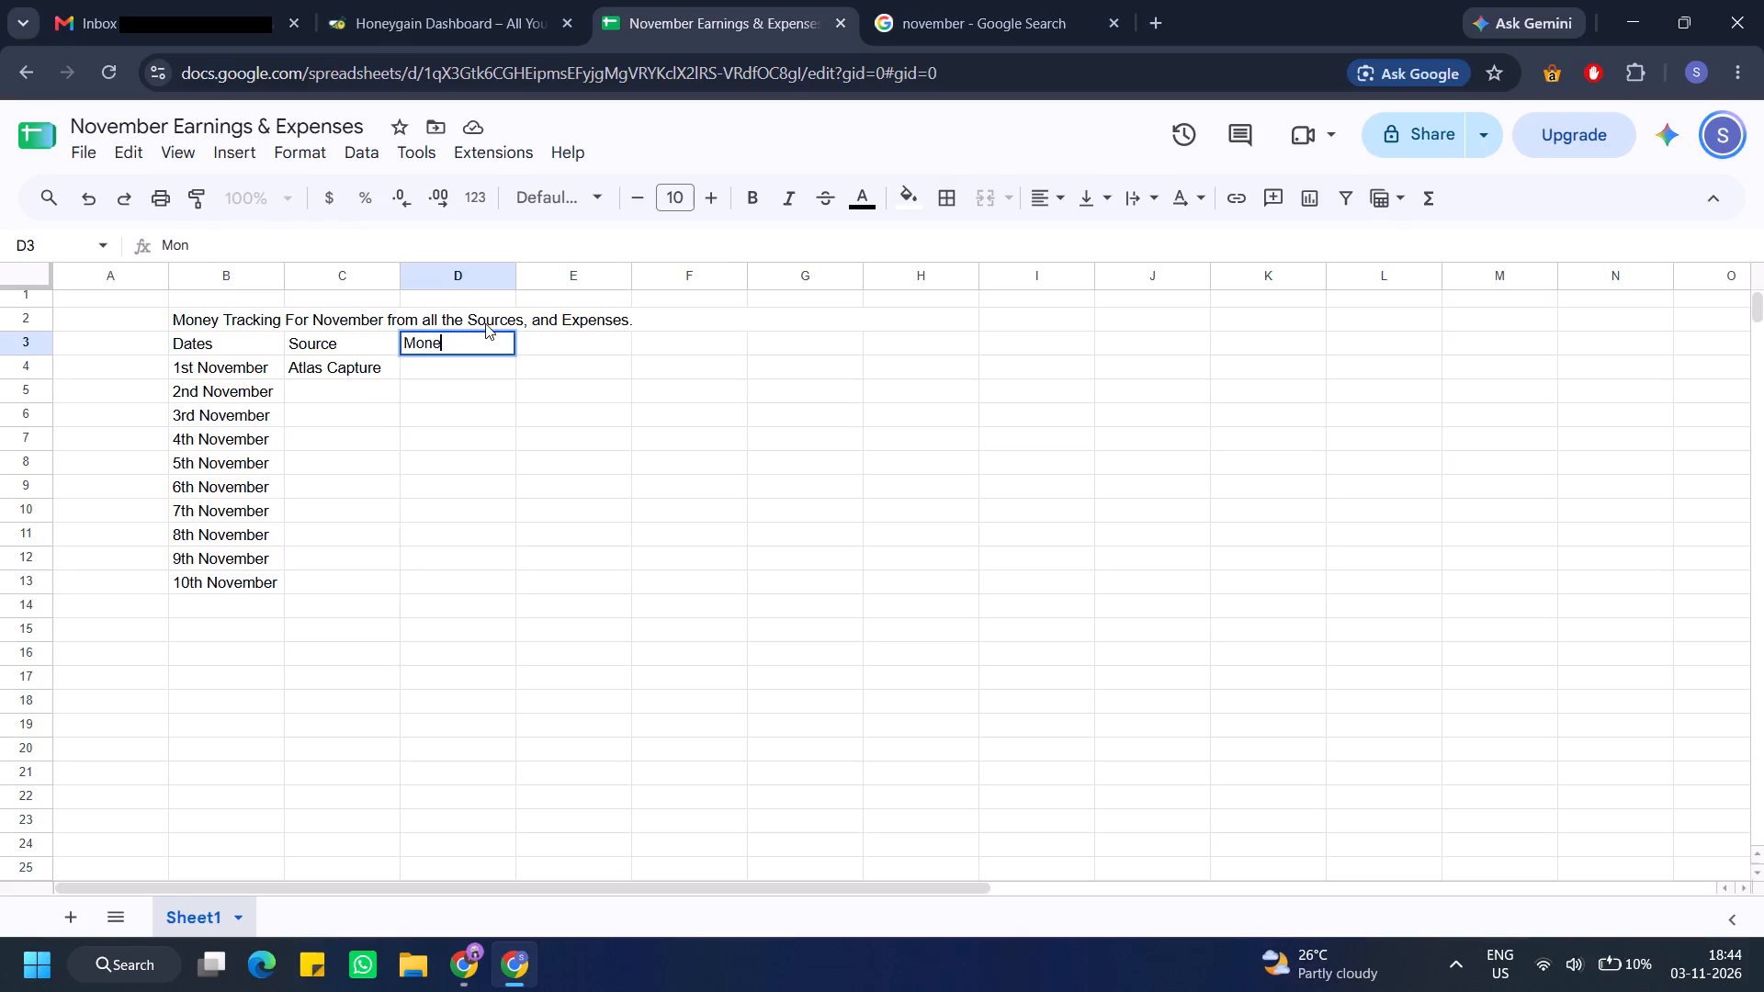
pyautogui.hotkey('ctrl', 'a')
pyautogui.hotkey('ctrl', 'x')
pyautogui.click(571, 338)
pyautogui.hotkey('ctrl', 'v')
# Move "Atlas Capture" from cell C4 to C5, in the 2nd November row.
pyautogui.moveTo(431, 369); pyautogui.dragTo(363, 401)
pyautogui.click(363, 401)
pyautogui.click(363, 401)
pyautogui.click(363, 385)
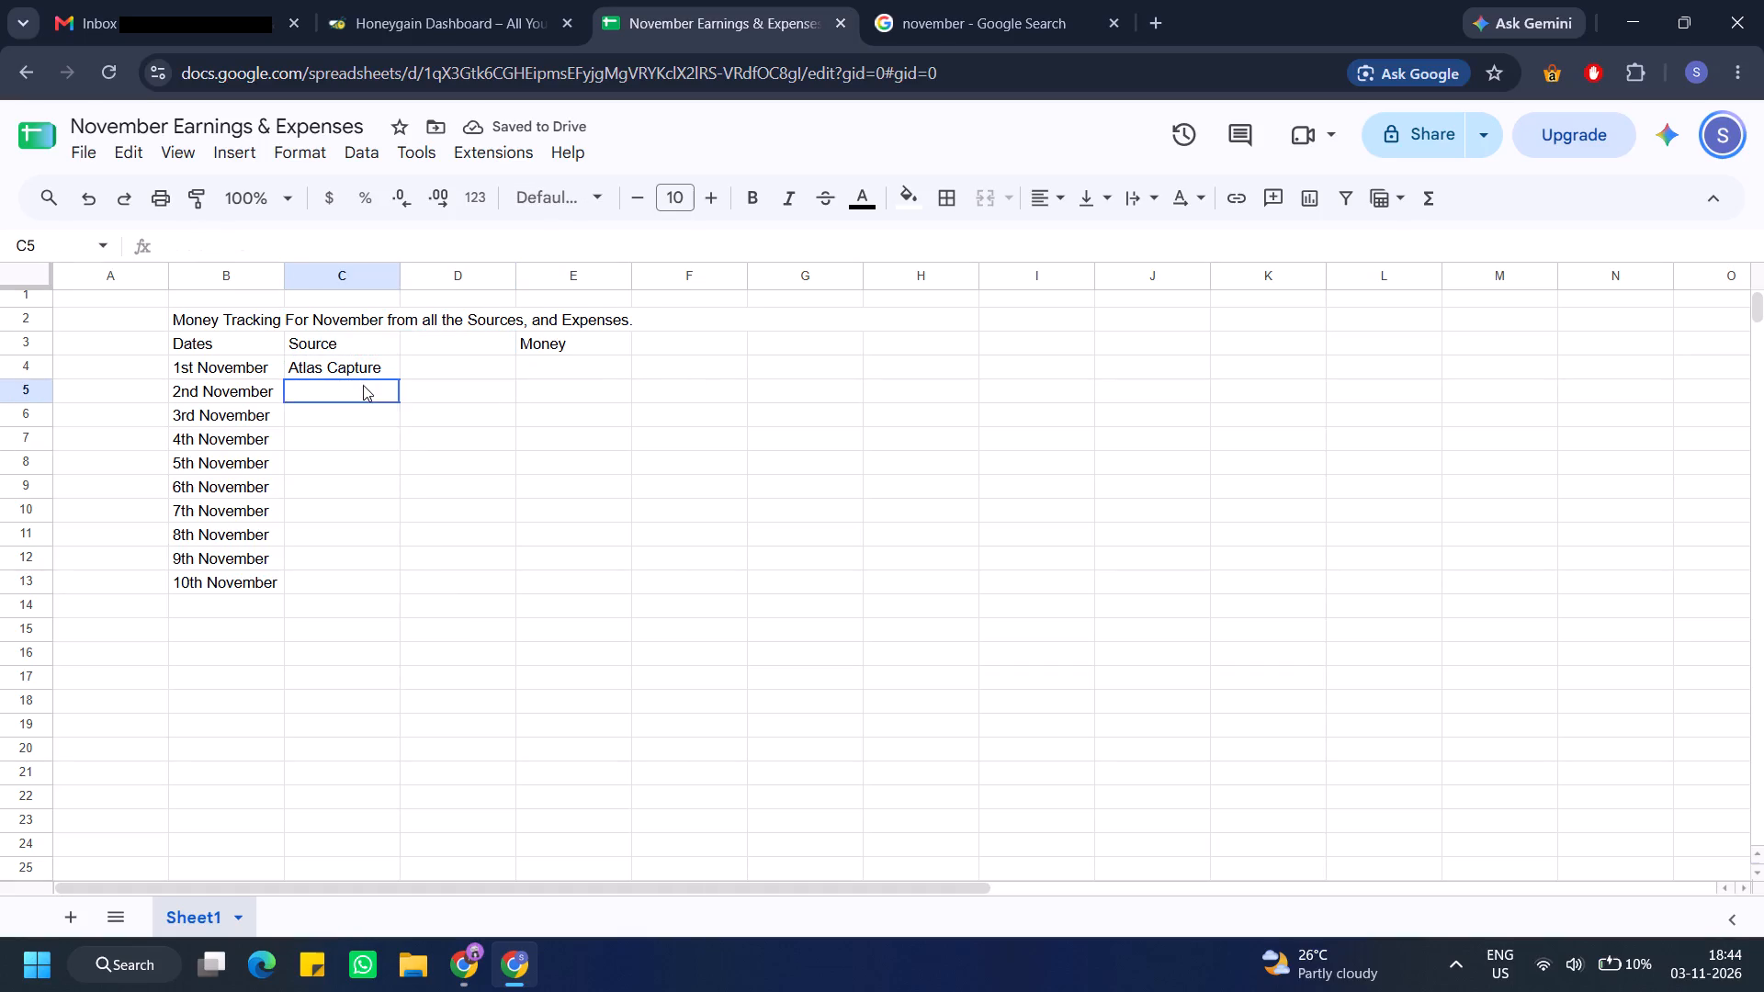
pyautogui.click(381, 366)
pyautogui.hotkey('ctrl', 'x')
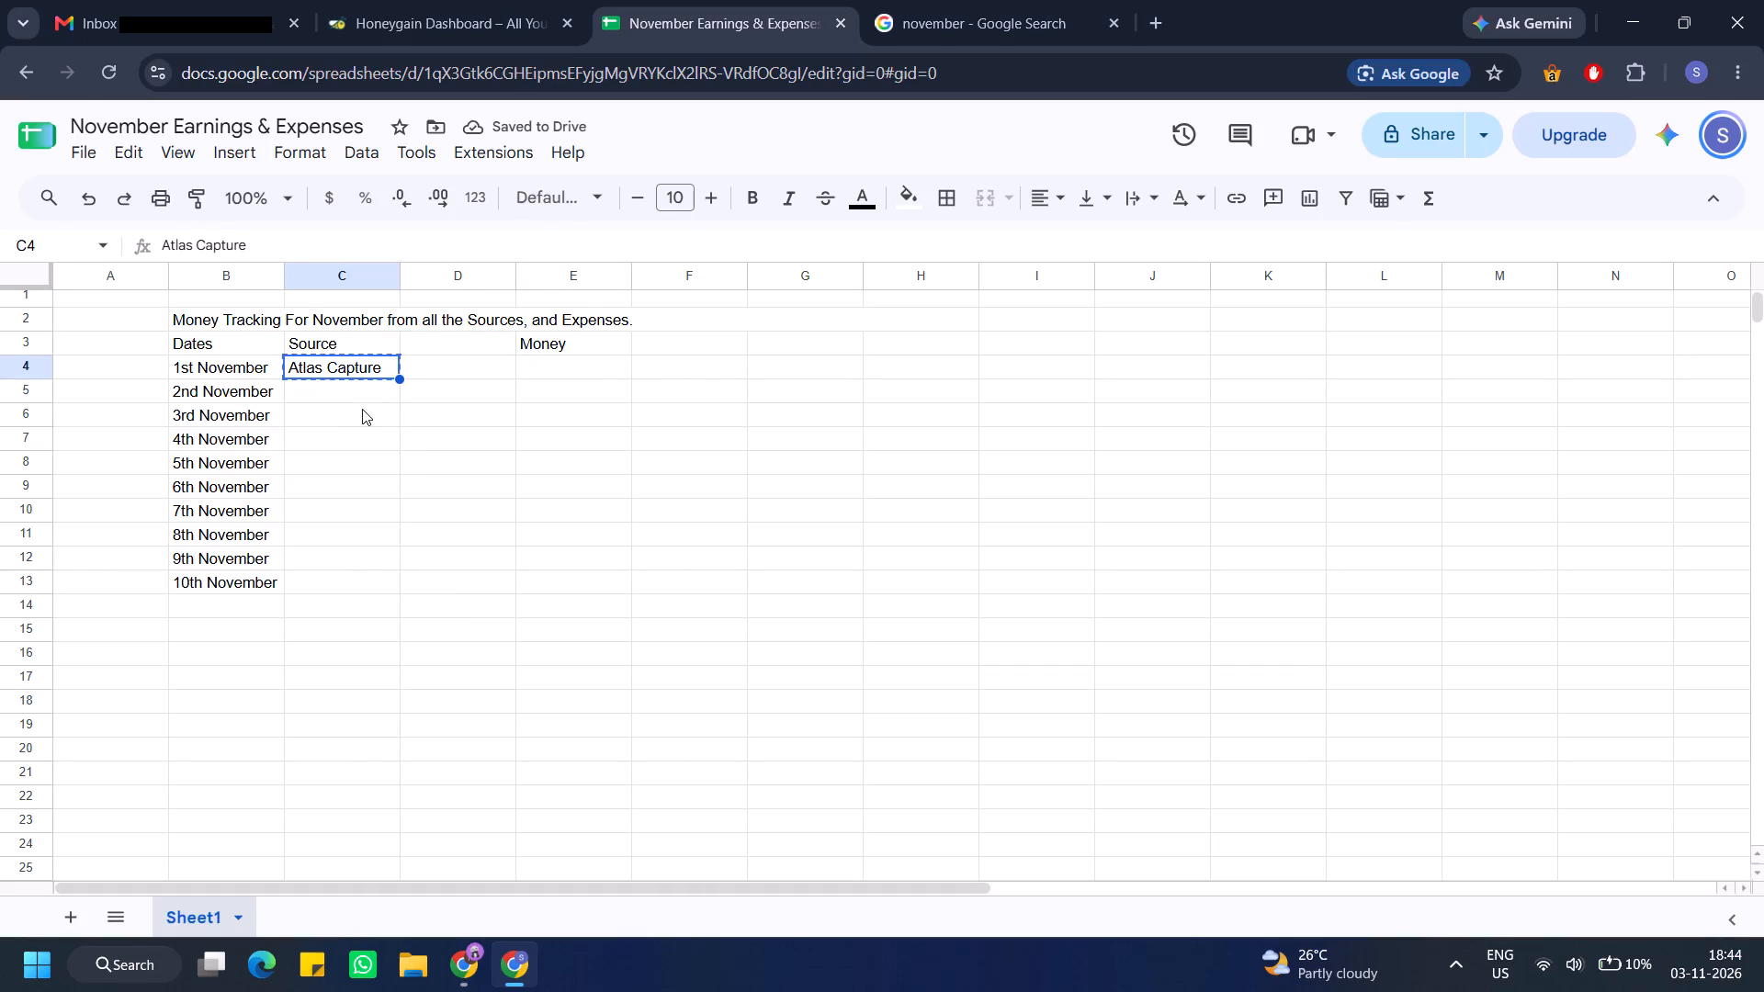
pyautogui.click(356, 390)
pyautogui.hotkey('ctrl', 'v')
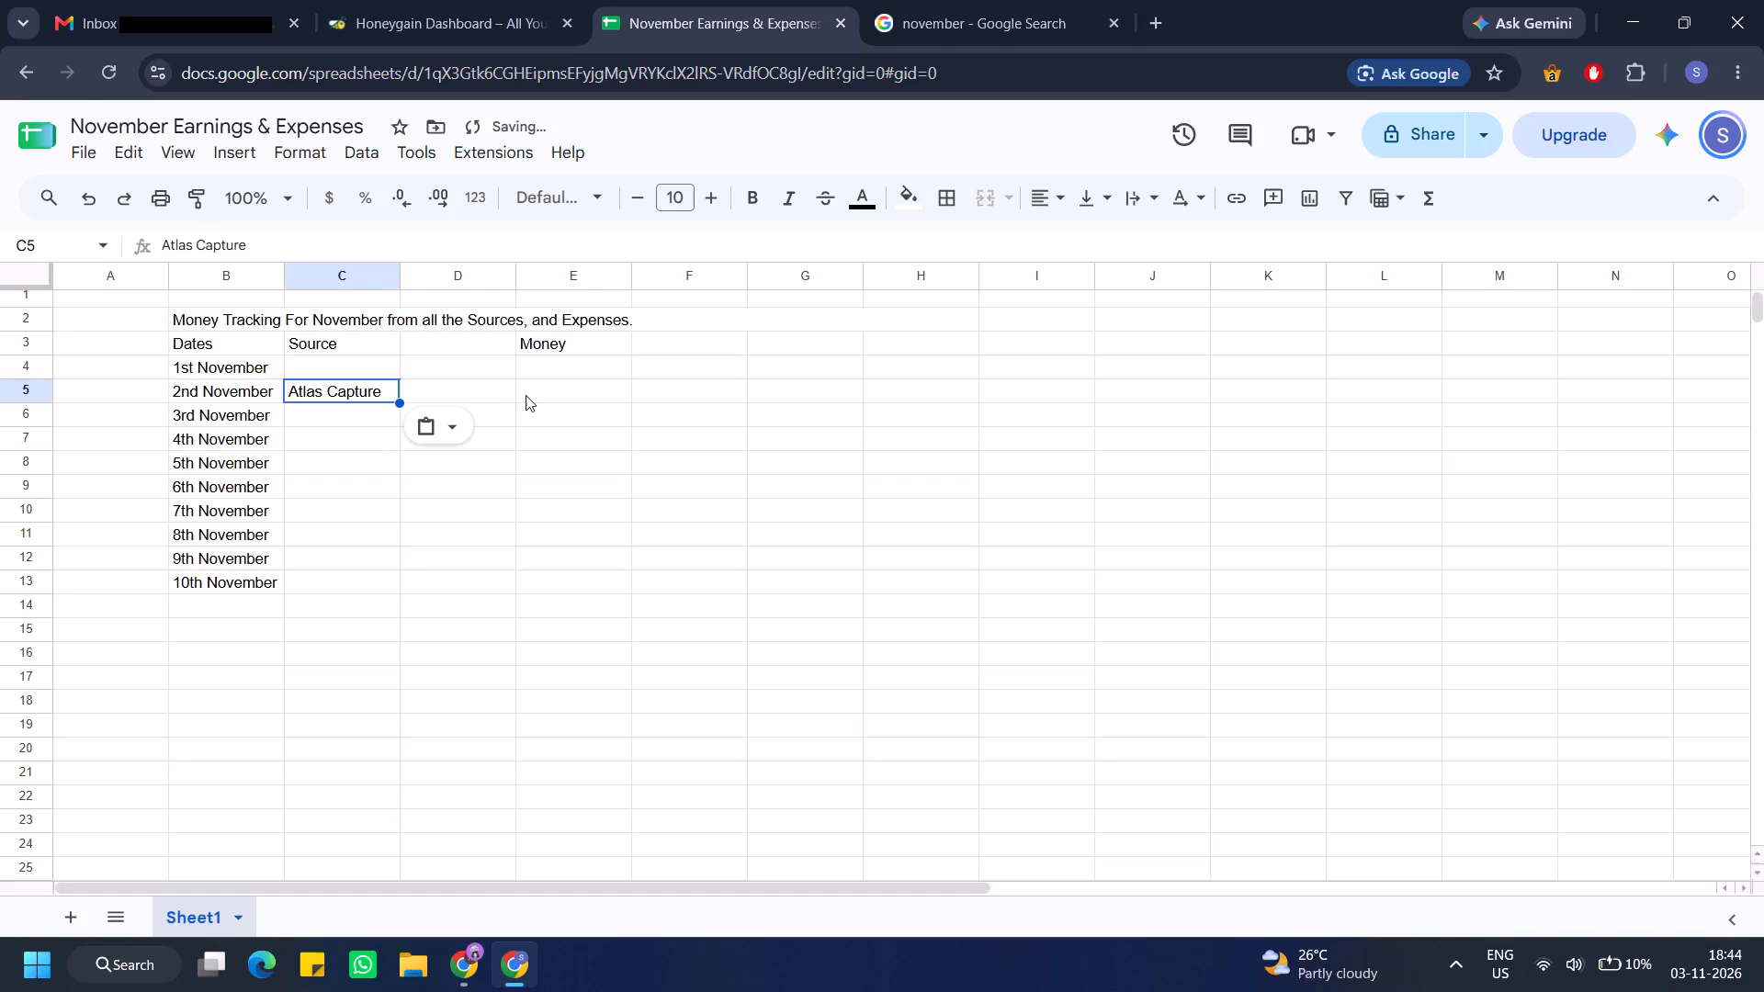
# Enter $23.30 under the Money header in cell E5 for 2nd November.
pyautogui.click(510, 389)
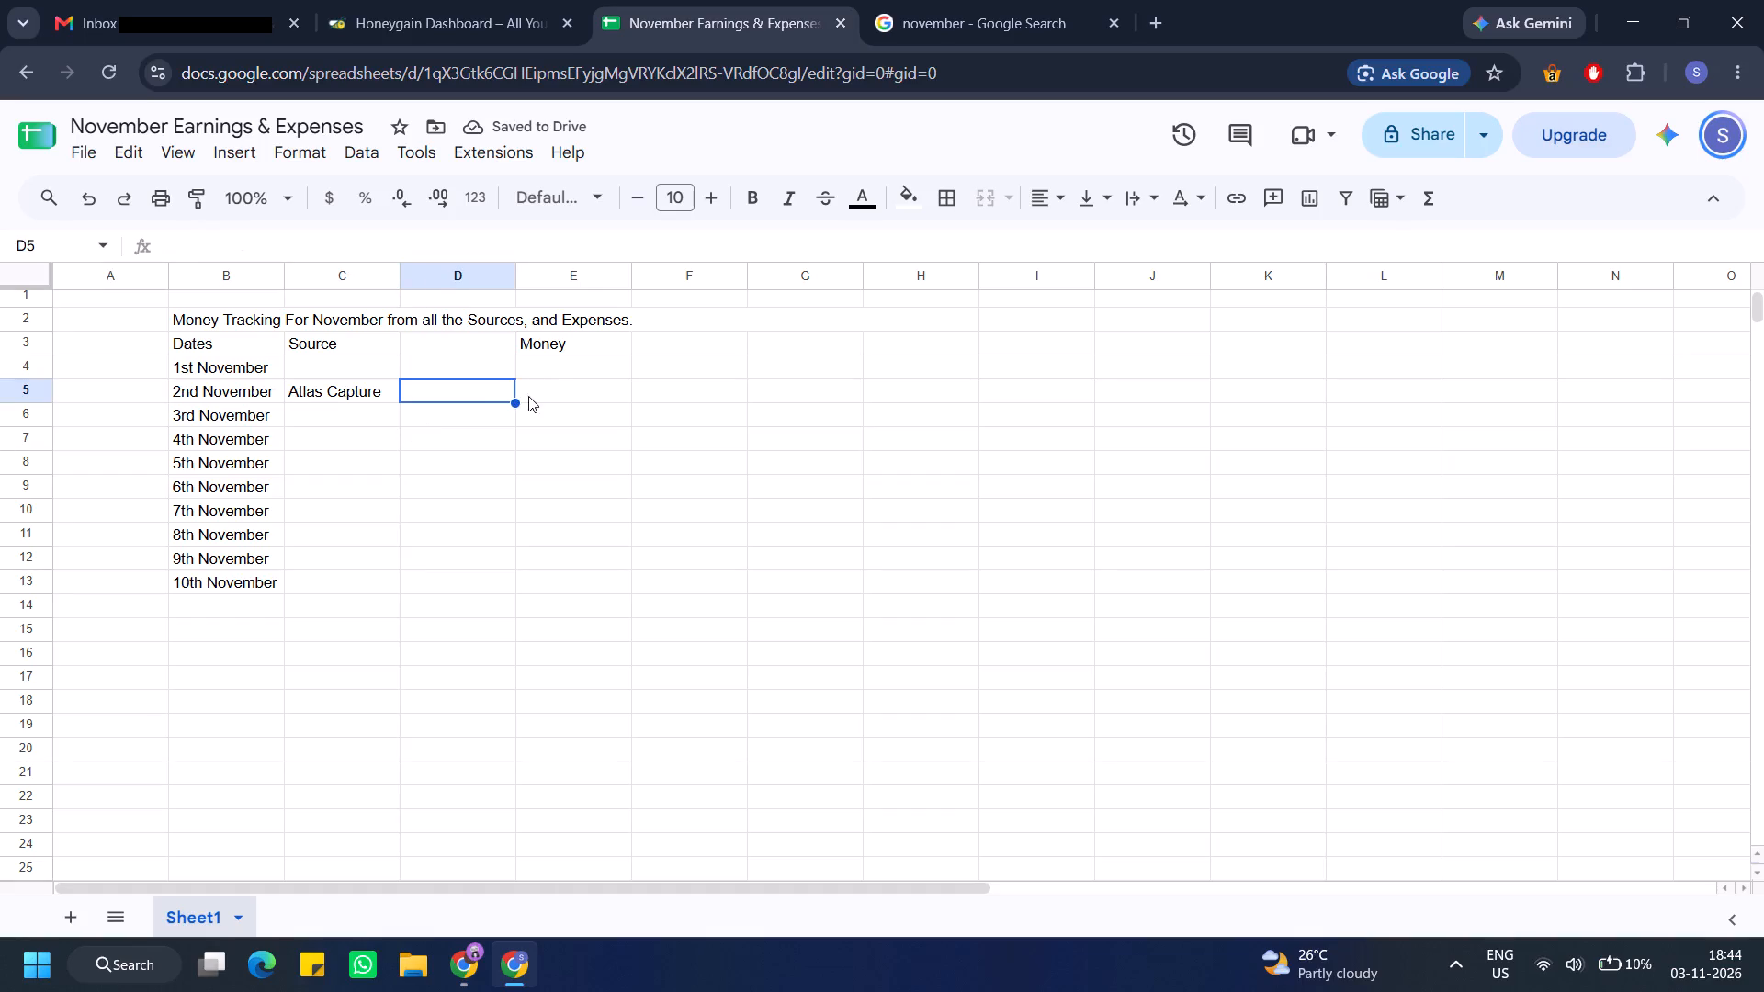
pyautogui.click(530, 390)
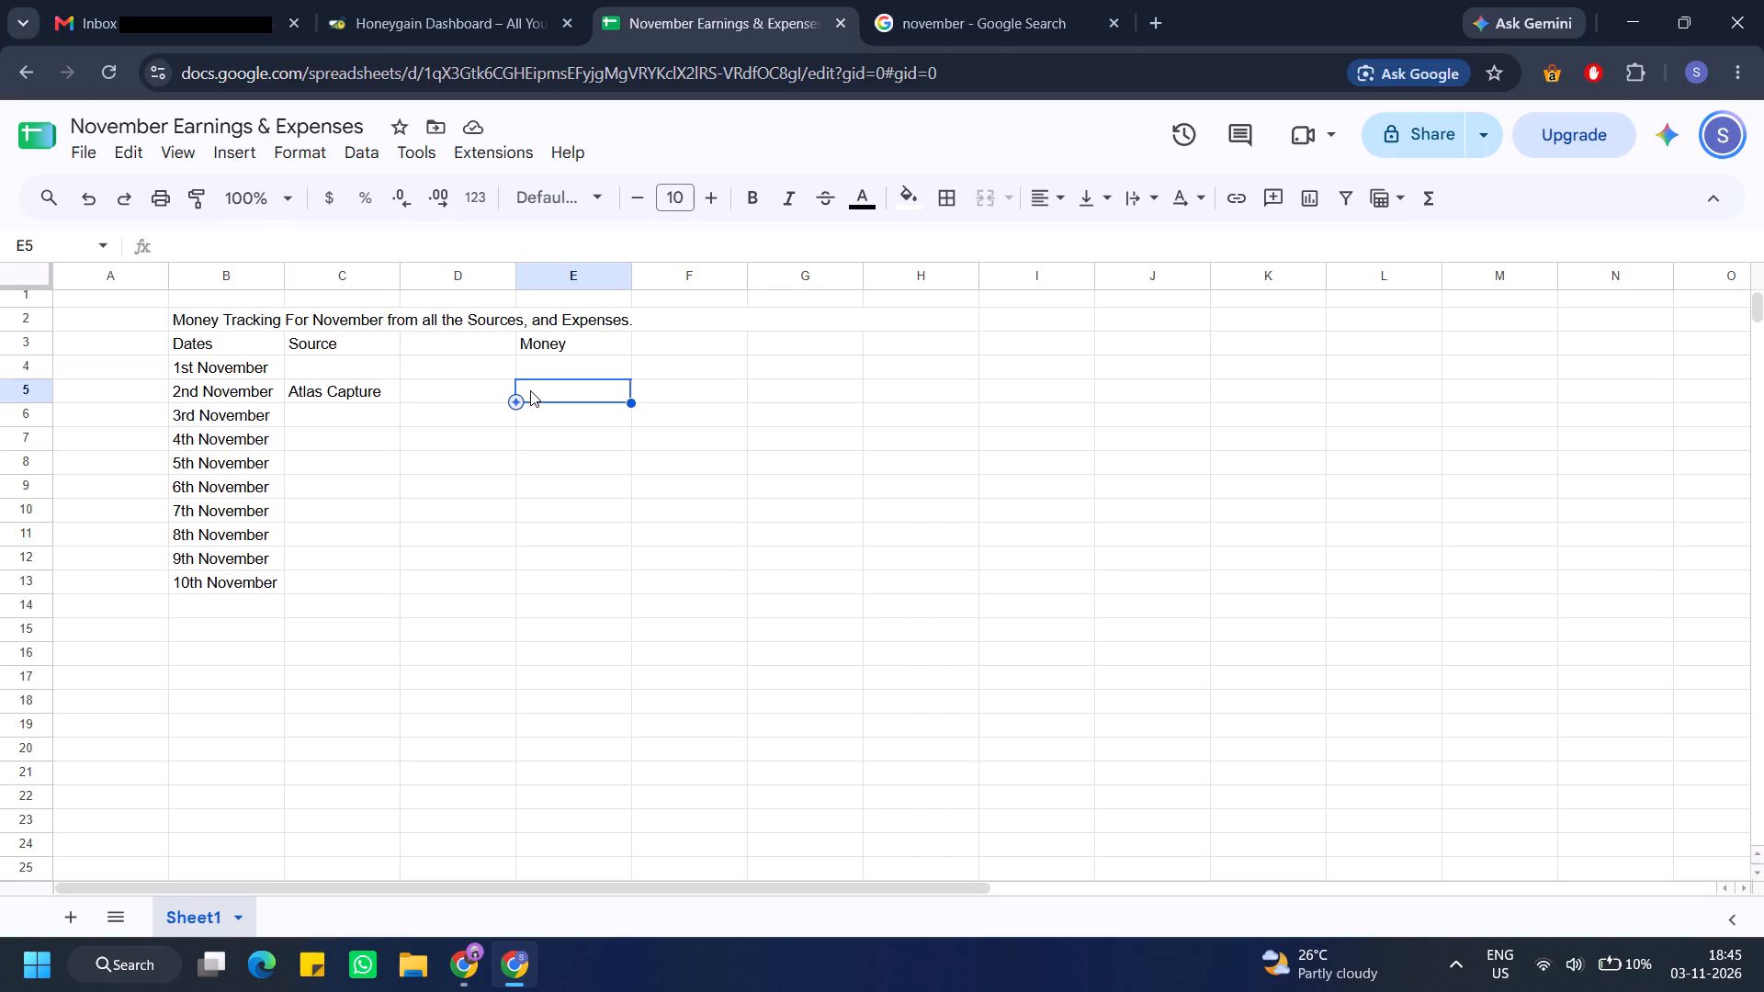
pyautogui.hotkey('shift', '&')
pyautogui.hotkey('shift', 'BackSpace')
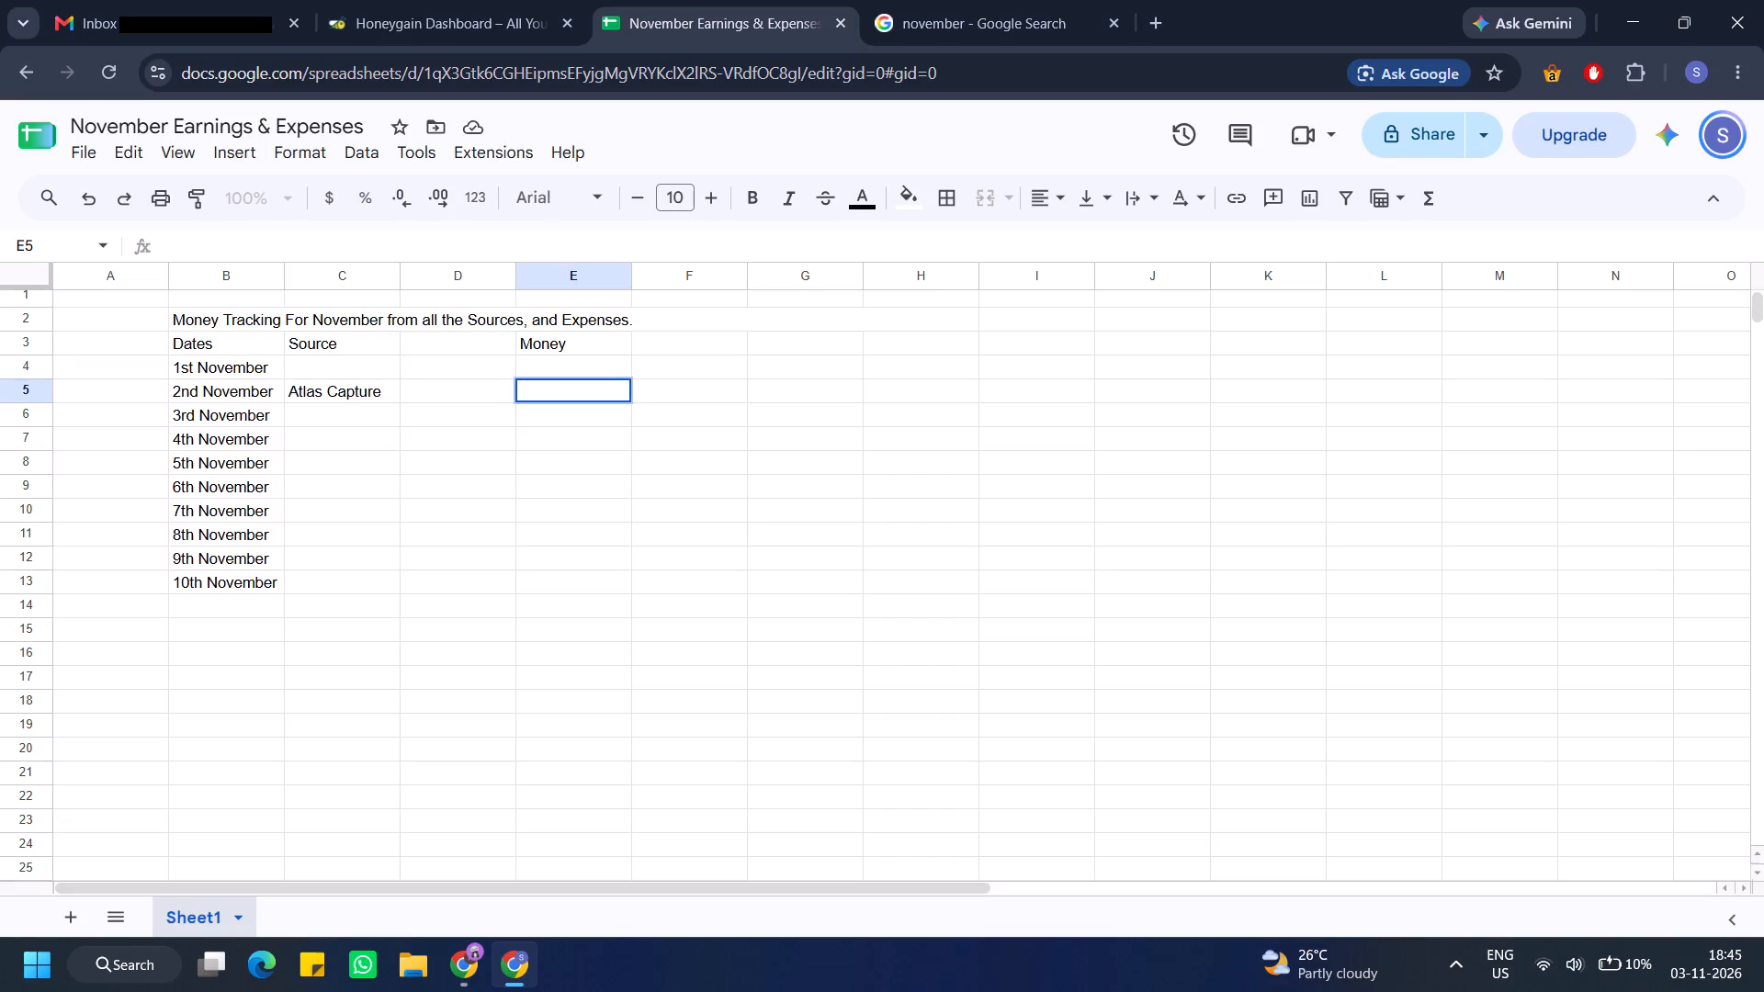
pyautogui.hotkey('shift', '$')
pyautogui.write('23')
pyautogui.write('.30')
pyautogui.press('space')
pyautogui.press('x')
pyautogui.press('BackSpace')
# Note "Fee of $1.50" in cell F5, beside the Atlas Capture amount.
pyautogui.click(708, 393)
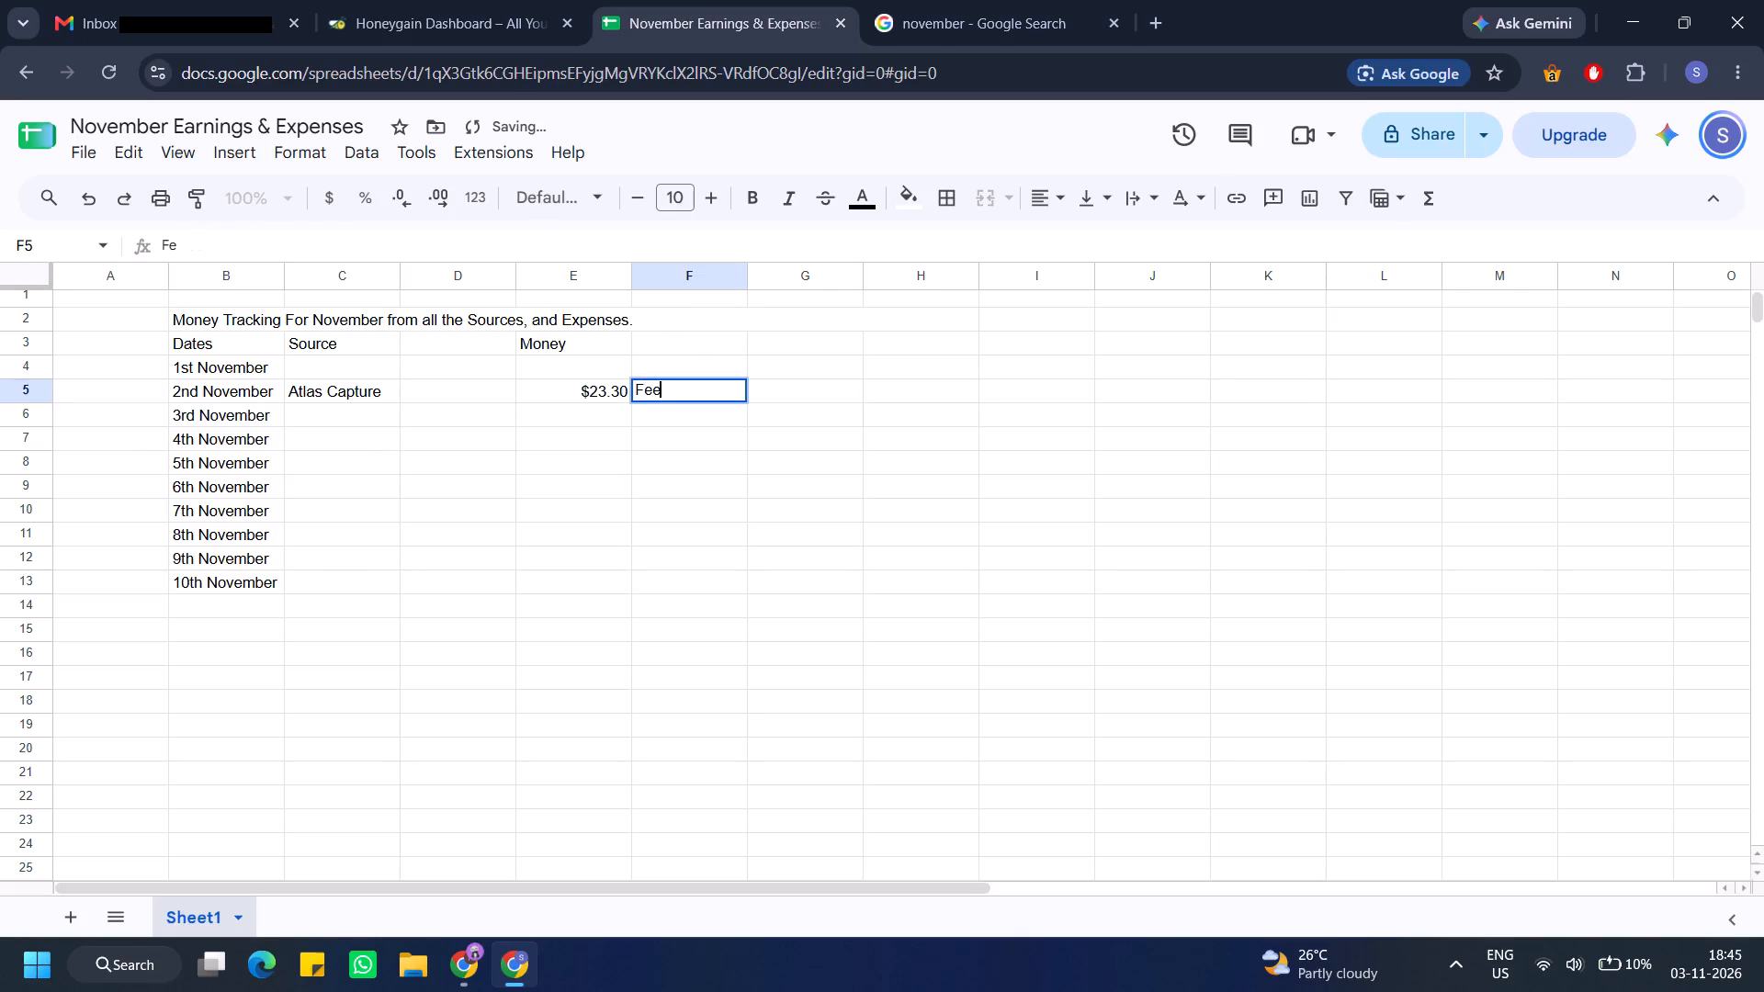
pyautogui.write('of')
pyautogui.press('space')
pyautogui.write('1.')
pyautogui.press('BackSpace')
pyautogui.press('BackSpace')
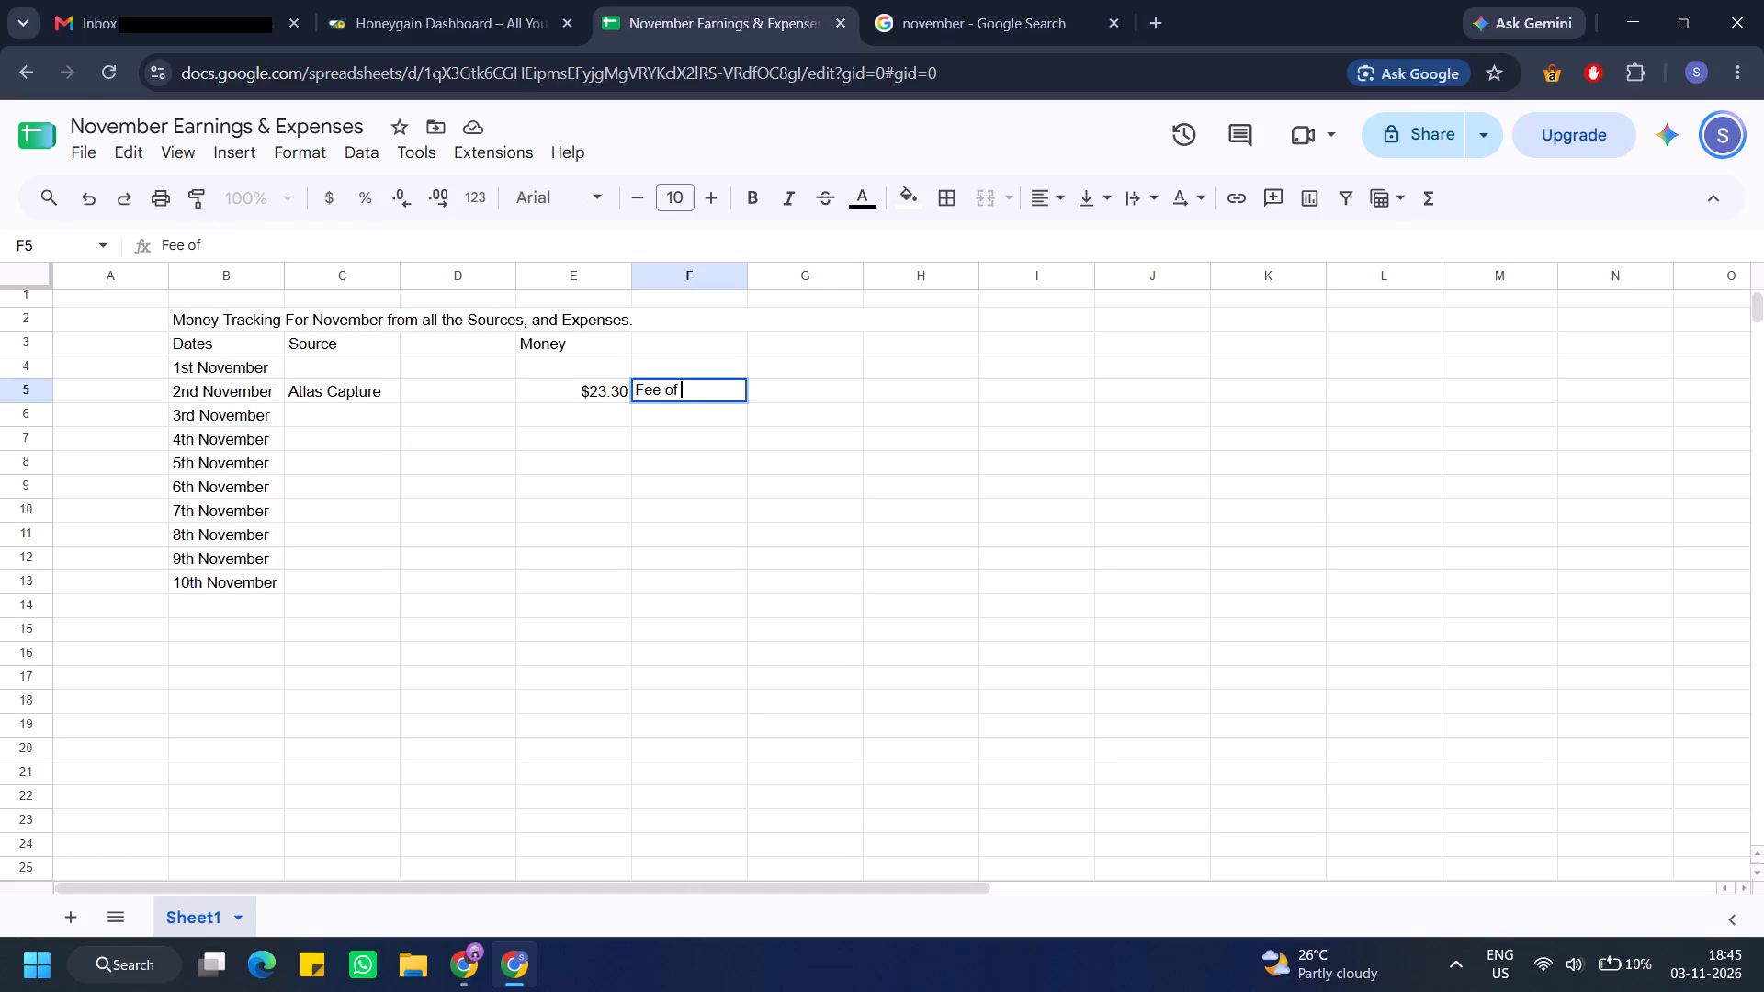
pyautogui.hotkey('shift', '$')
pyautogui.write('1.50')
pyautogui.press('space')
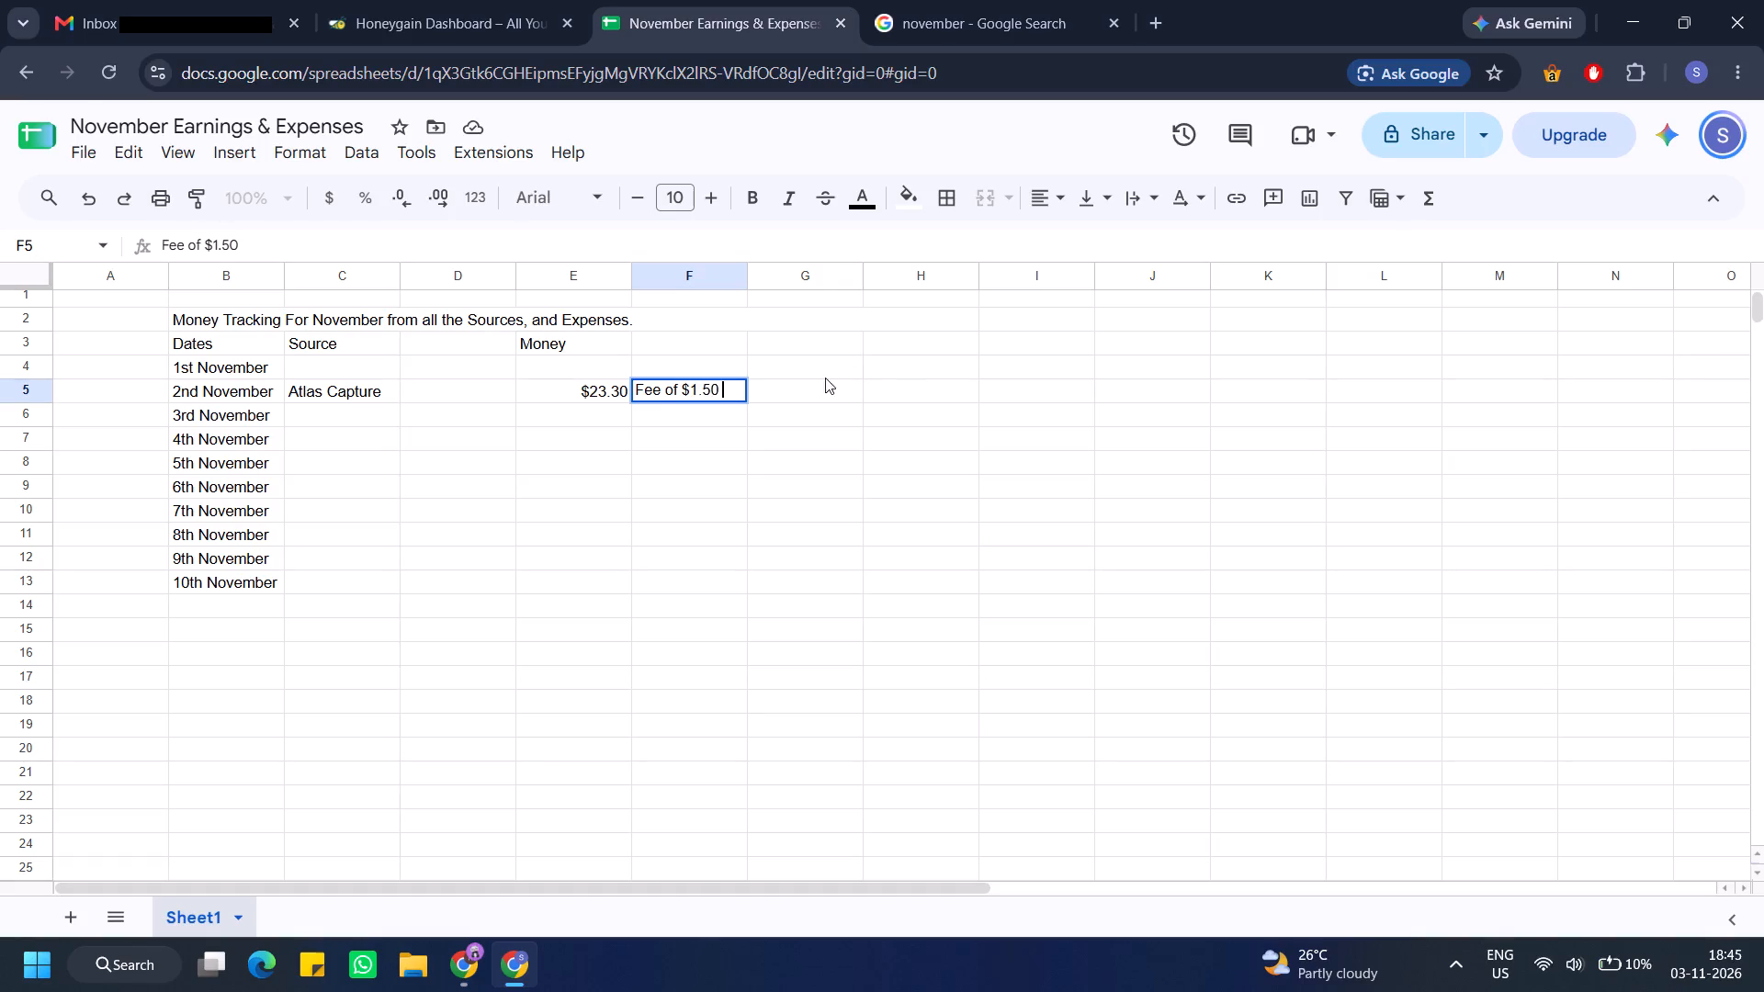
pyautogui.click(812, 383)
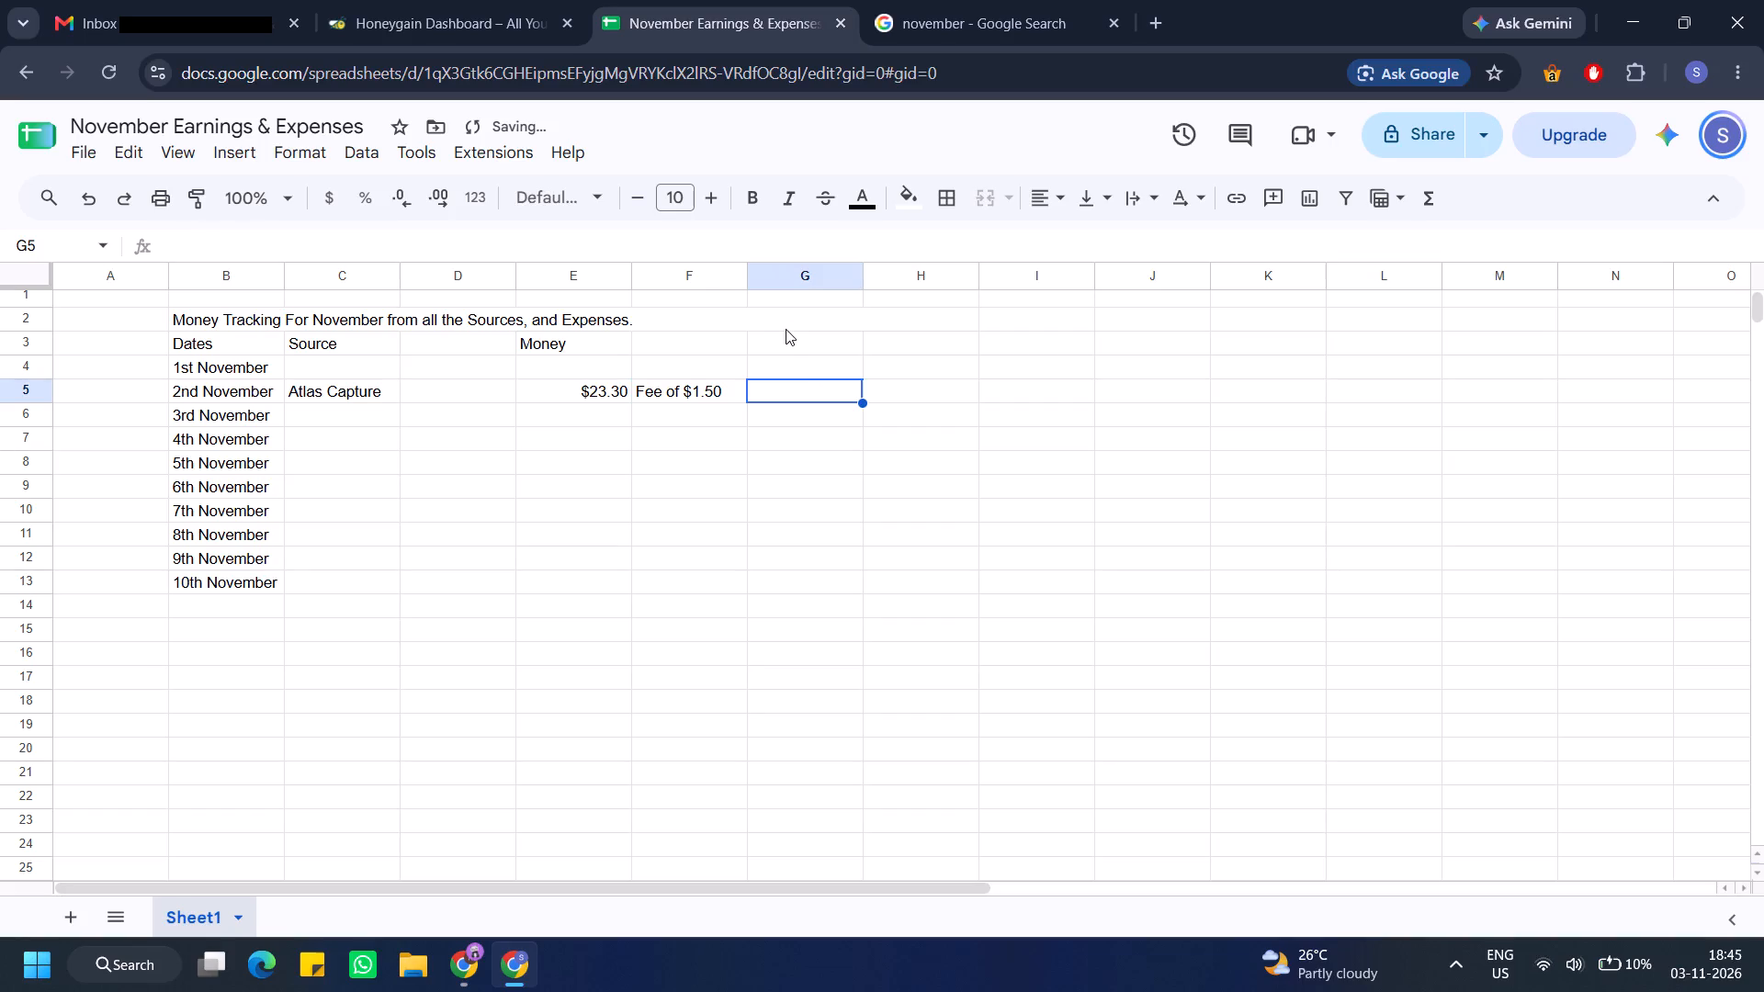
# Add the column header "Received in Bank" in cell G3.
pyautogui.press('space')
pyautogui.press('BackSpace')
pyautogui.press('BackSpace')
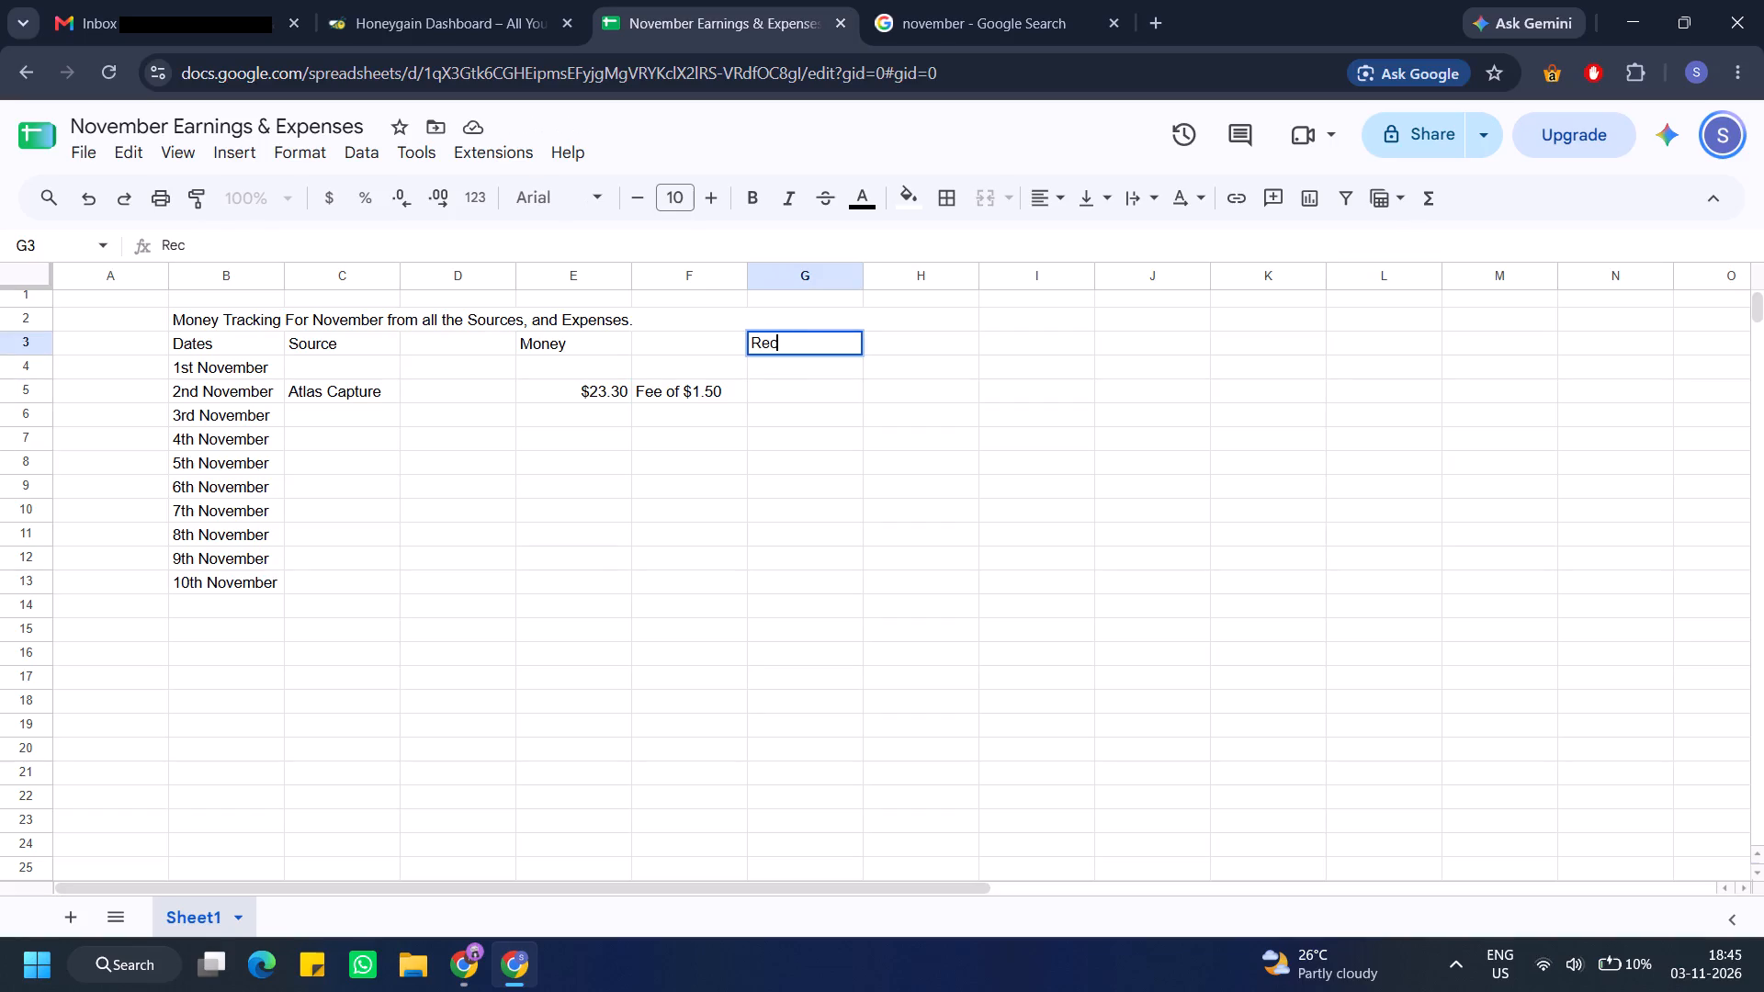
pyautogui.write('eived in')
pyautogui.press('space')
pyautogui.press('BackSpace')
pyautogui.press('BackSpace')
pyautogui.press('BackSpace')
pyautogui.press('BackSpace')
pyautogui.write('ank')
pyautogui.press('space')
# Enter 2040 under the Received in Bank header in cell G5 for 2nd November.
pyautogui.click(768, 392)
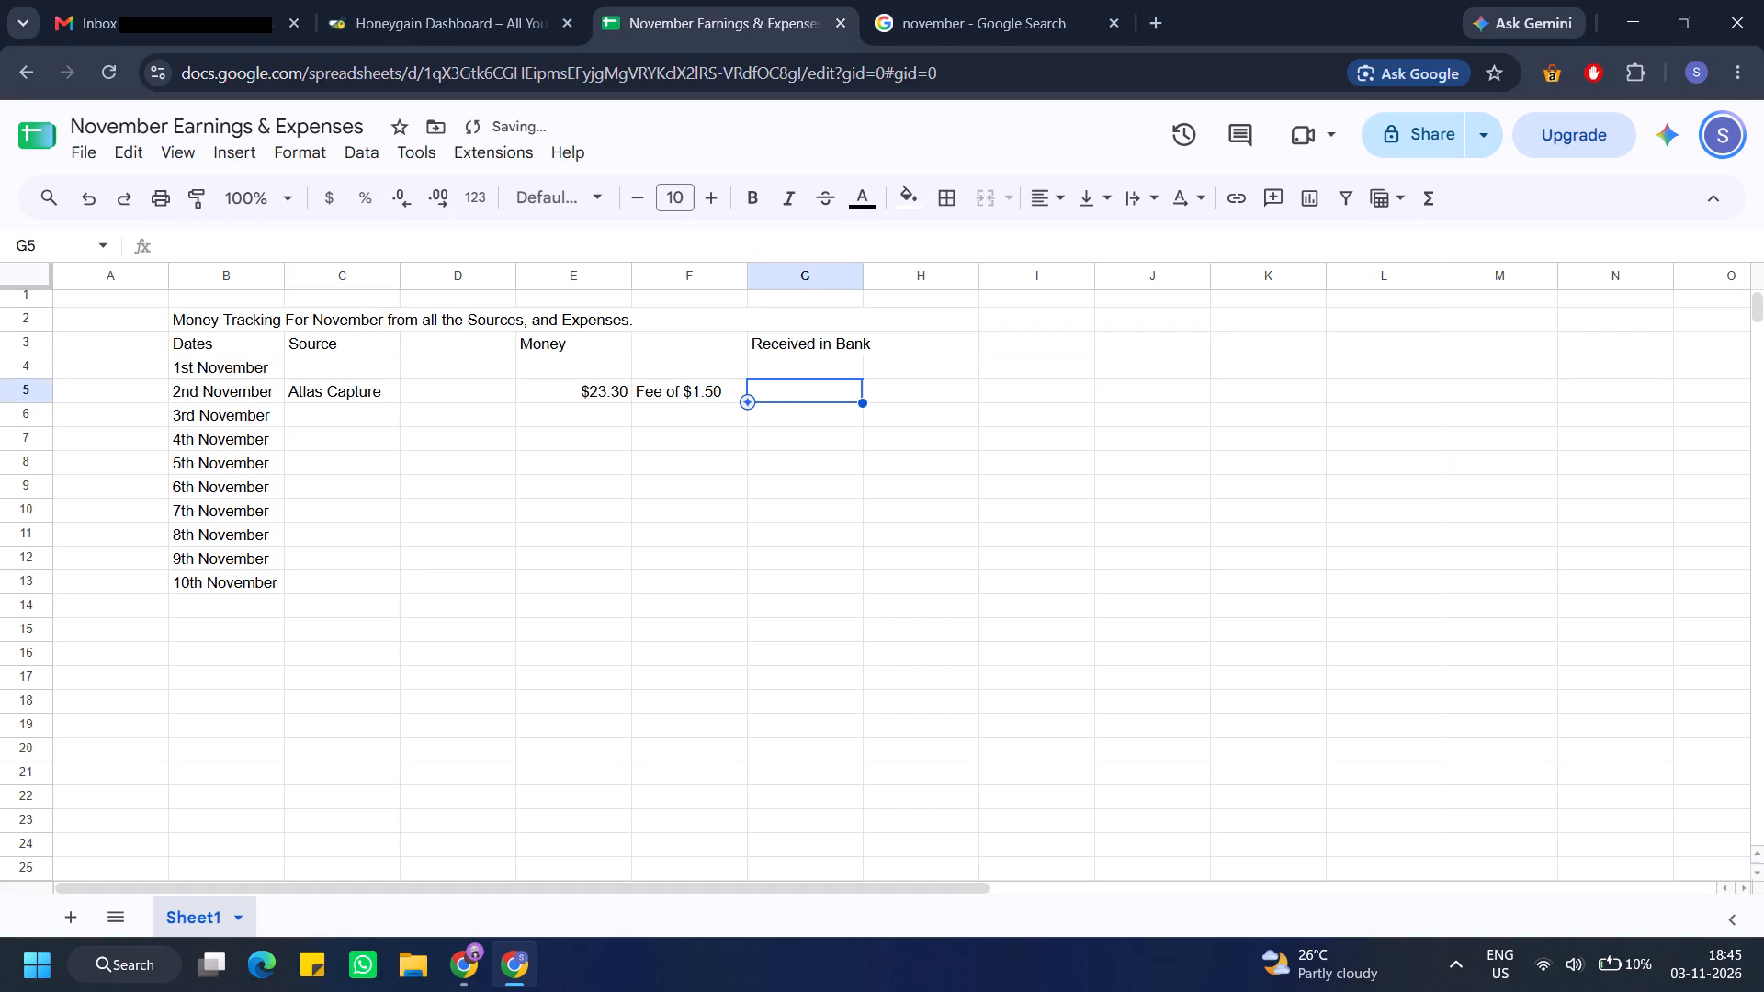
pyautogui.click(769, 368)
pyautogui.click(769, 389)
pyautogui.write('2040')
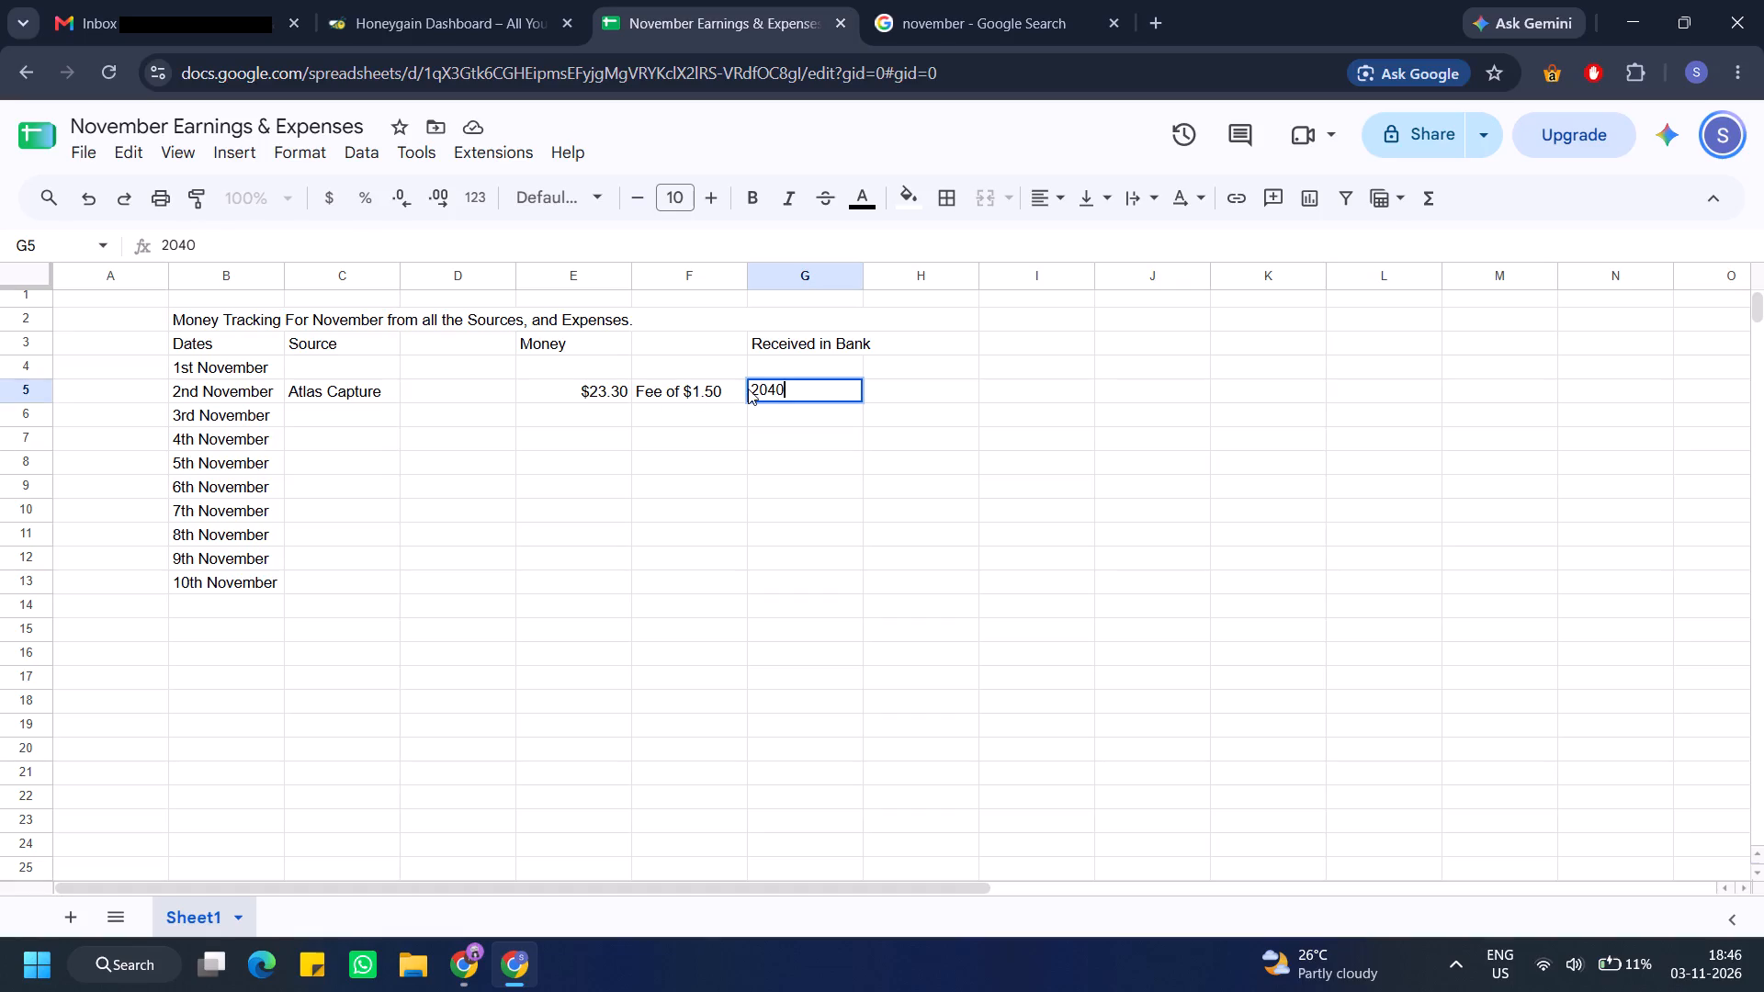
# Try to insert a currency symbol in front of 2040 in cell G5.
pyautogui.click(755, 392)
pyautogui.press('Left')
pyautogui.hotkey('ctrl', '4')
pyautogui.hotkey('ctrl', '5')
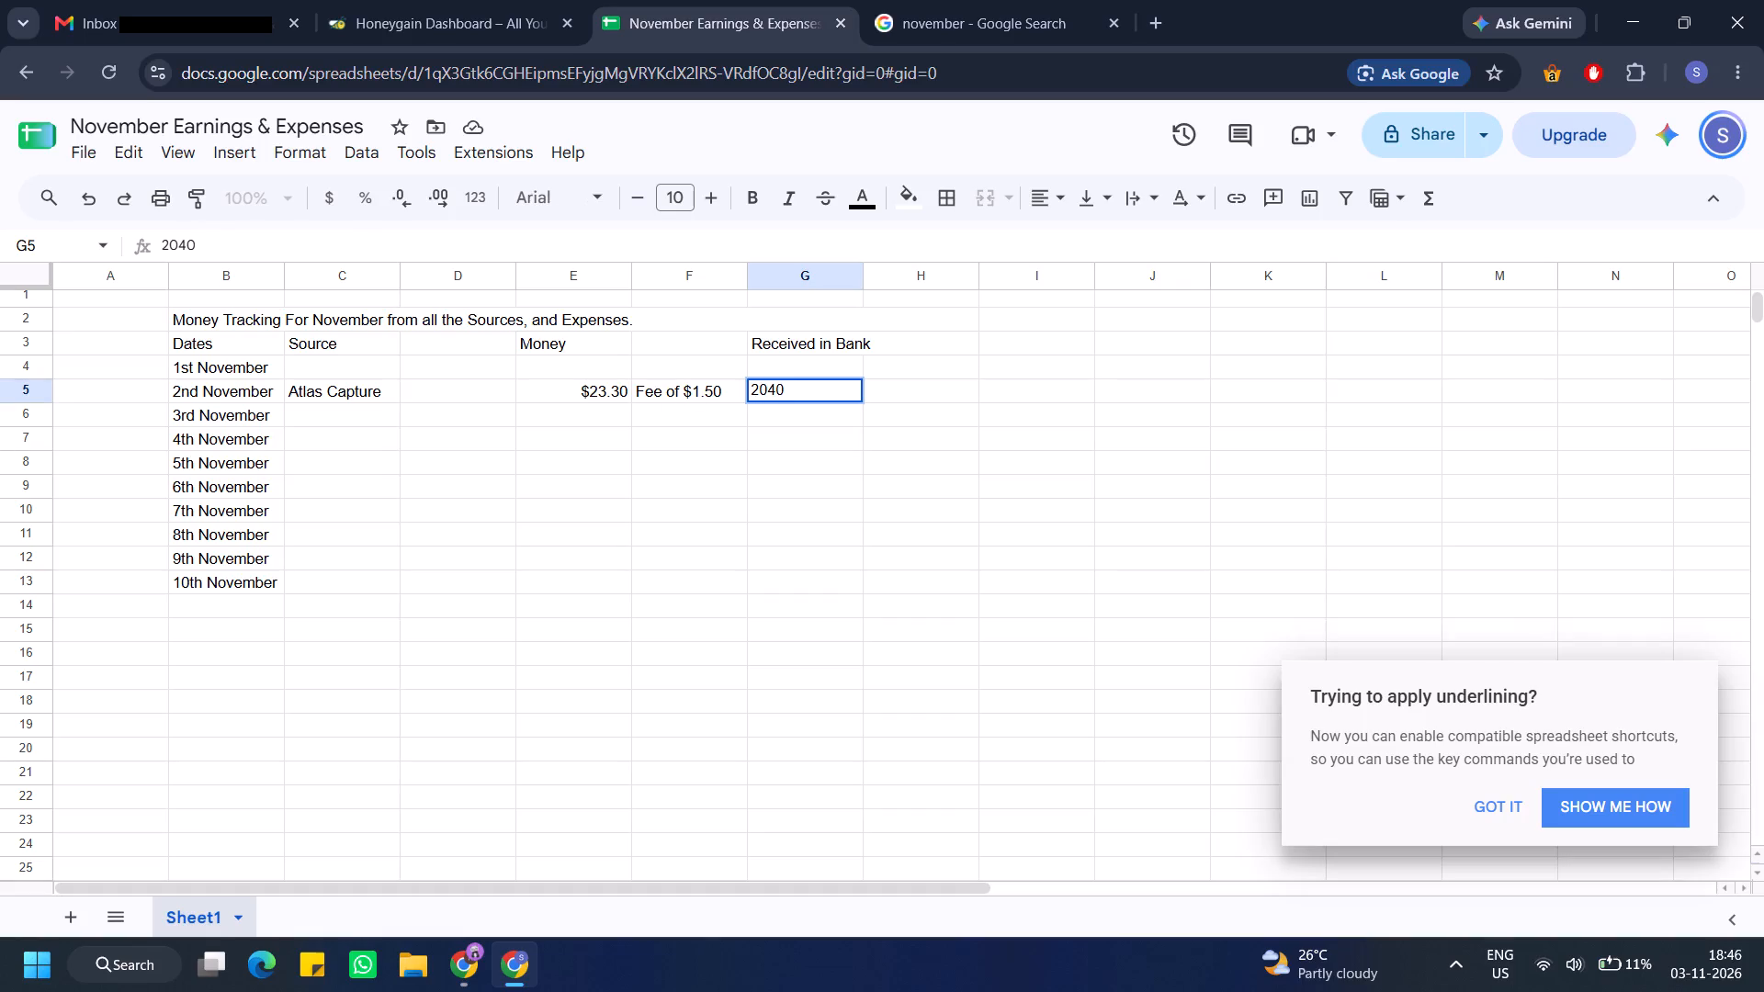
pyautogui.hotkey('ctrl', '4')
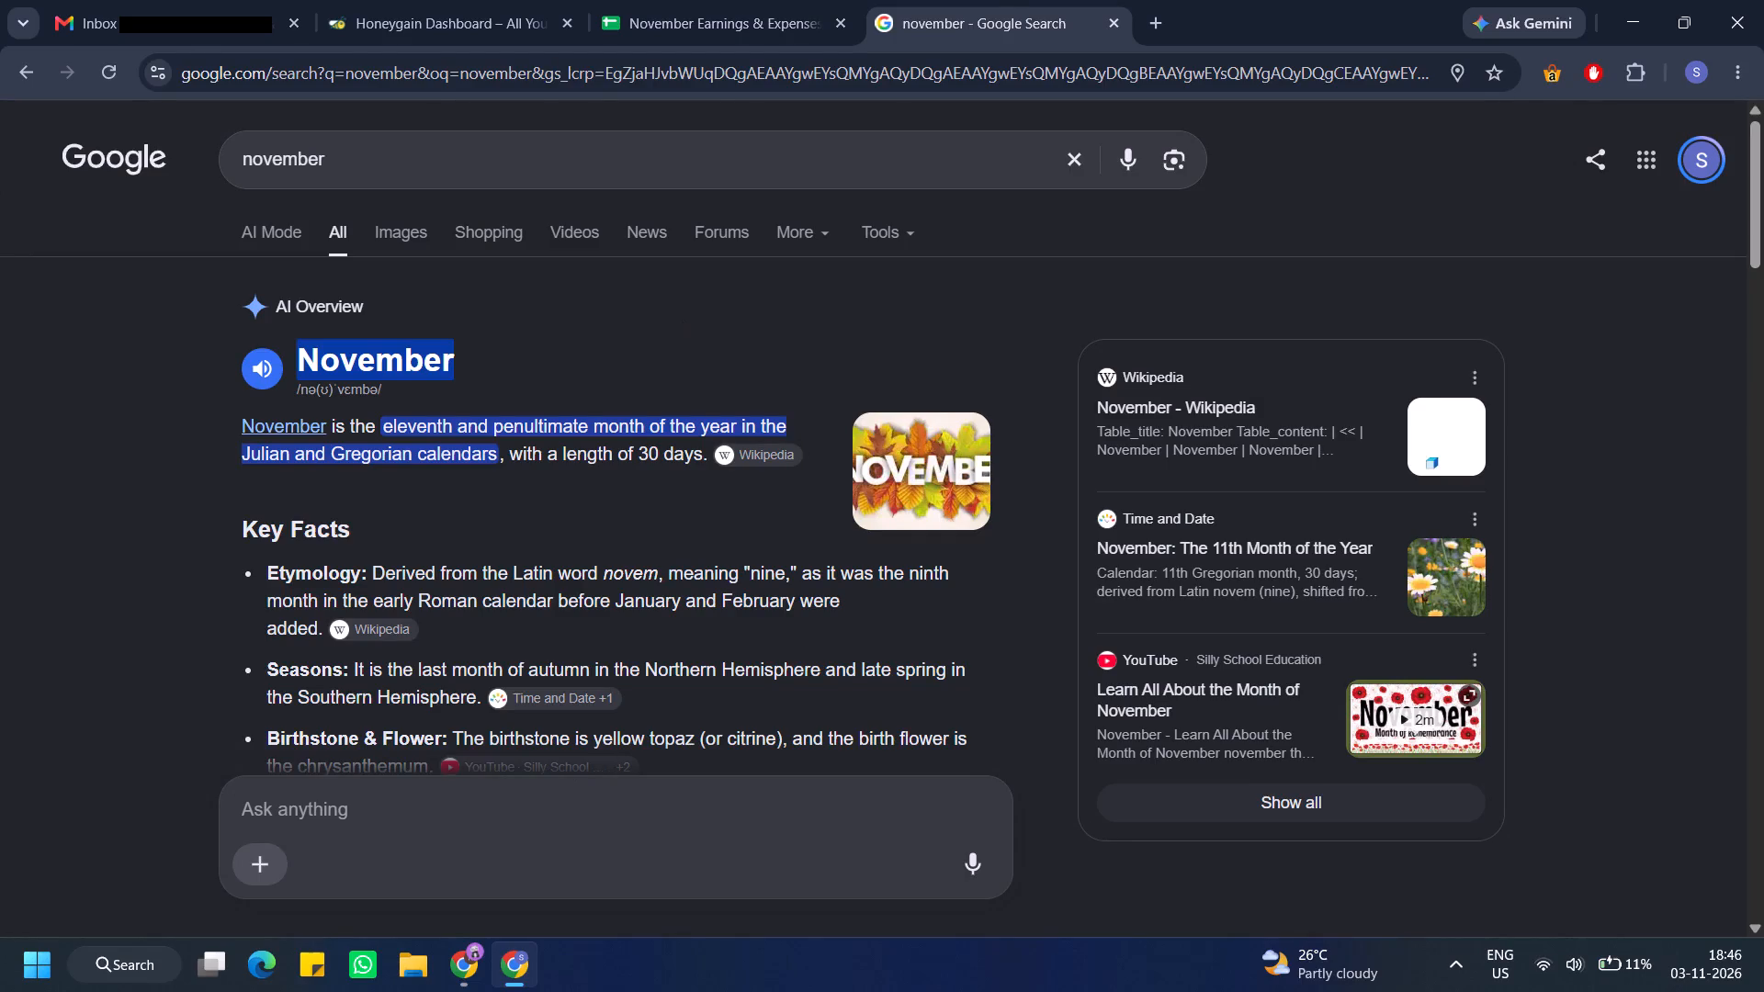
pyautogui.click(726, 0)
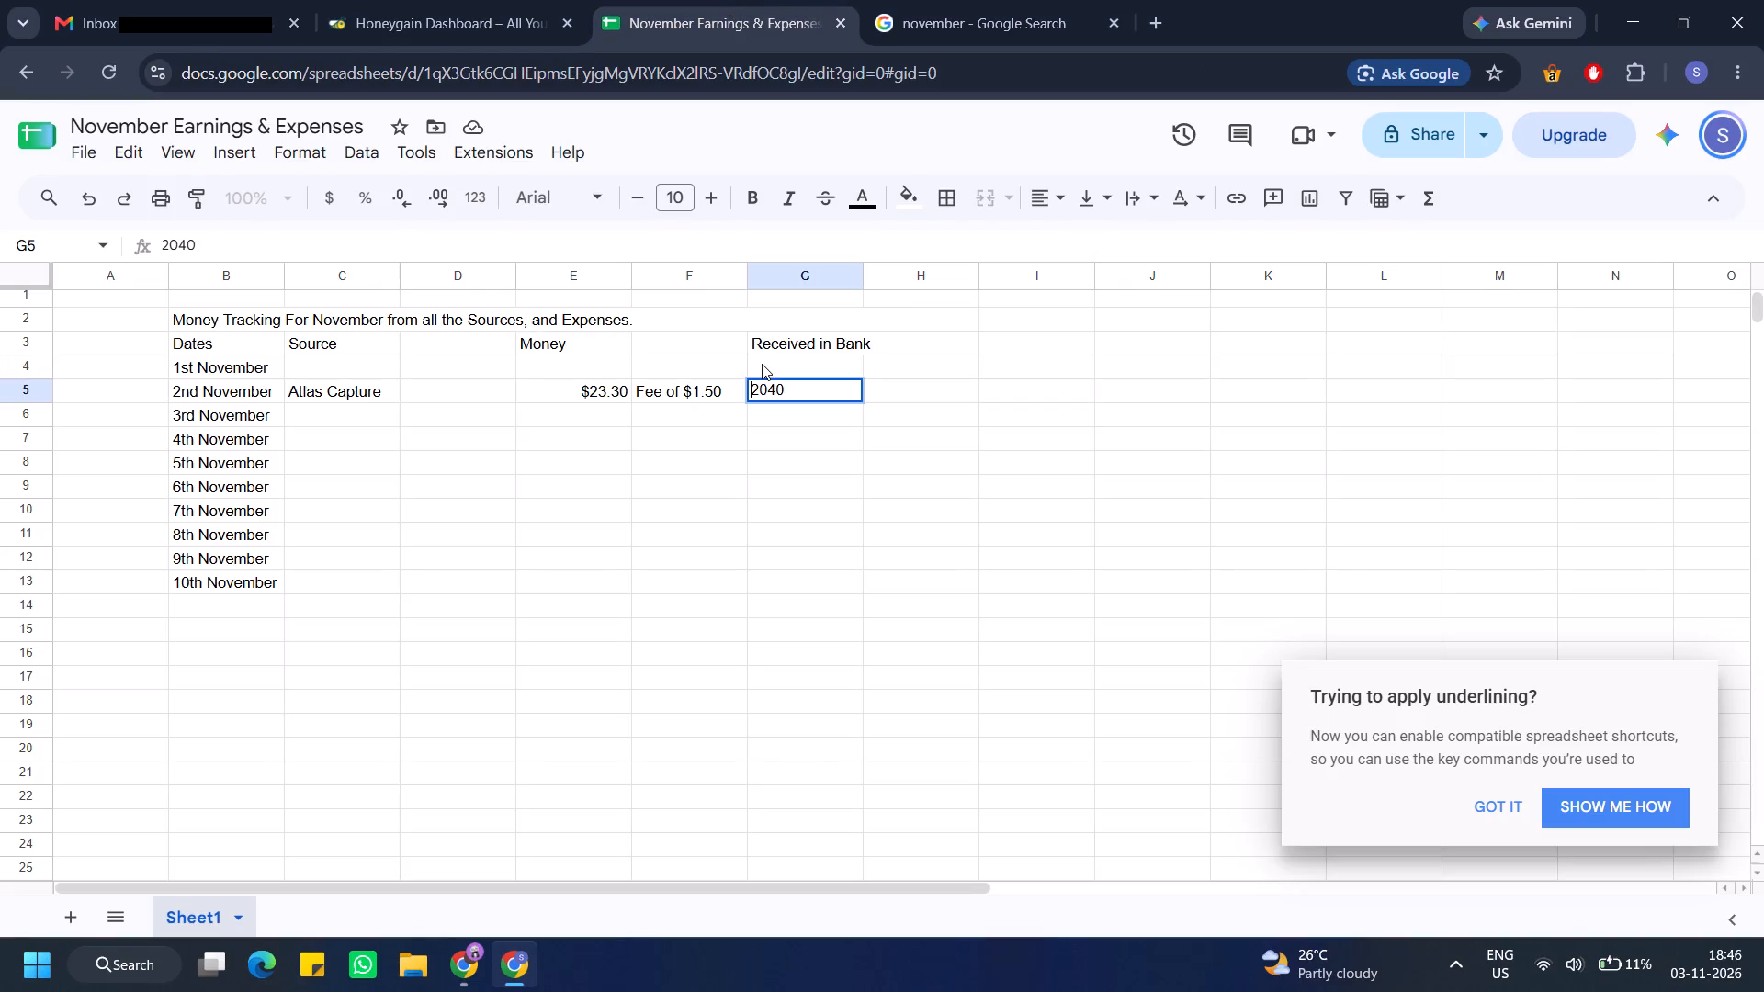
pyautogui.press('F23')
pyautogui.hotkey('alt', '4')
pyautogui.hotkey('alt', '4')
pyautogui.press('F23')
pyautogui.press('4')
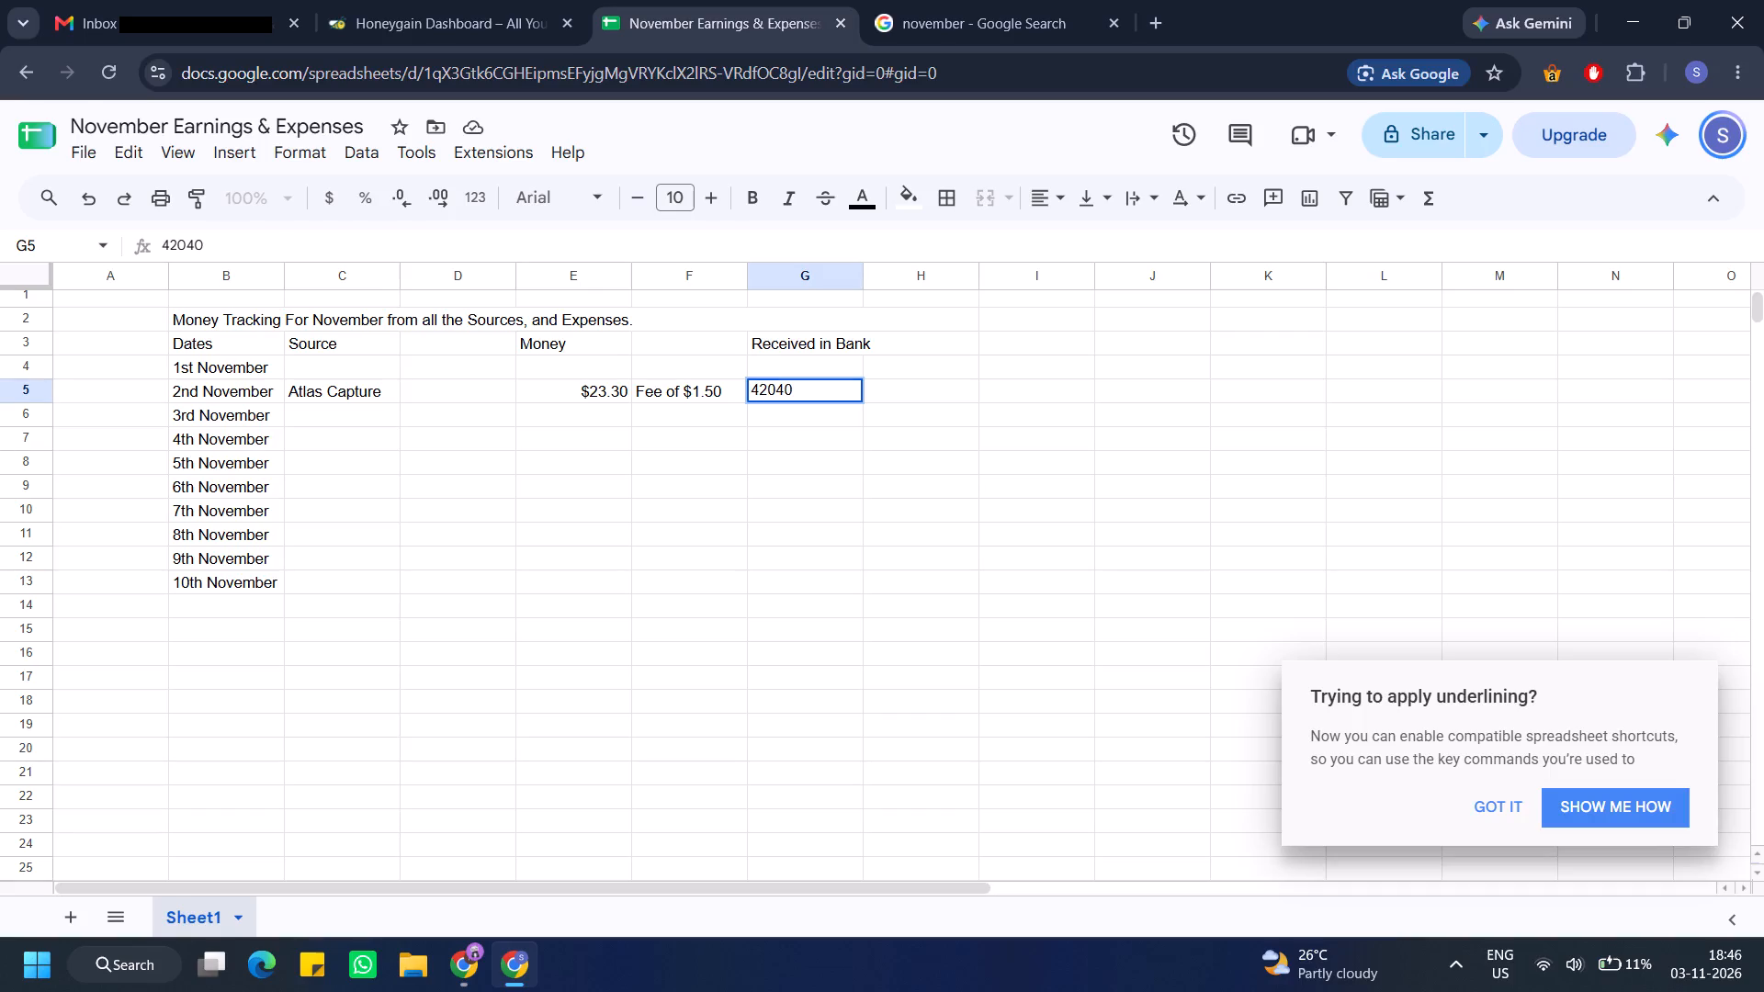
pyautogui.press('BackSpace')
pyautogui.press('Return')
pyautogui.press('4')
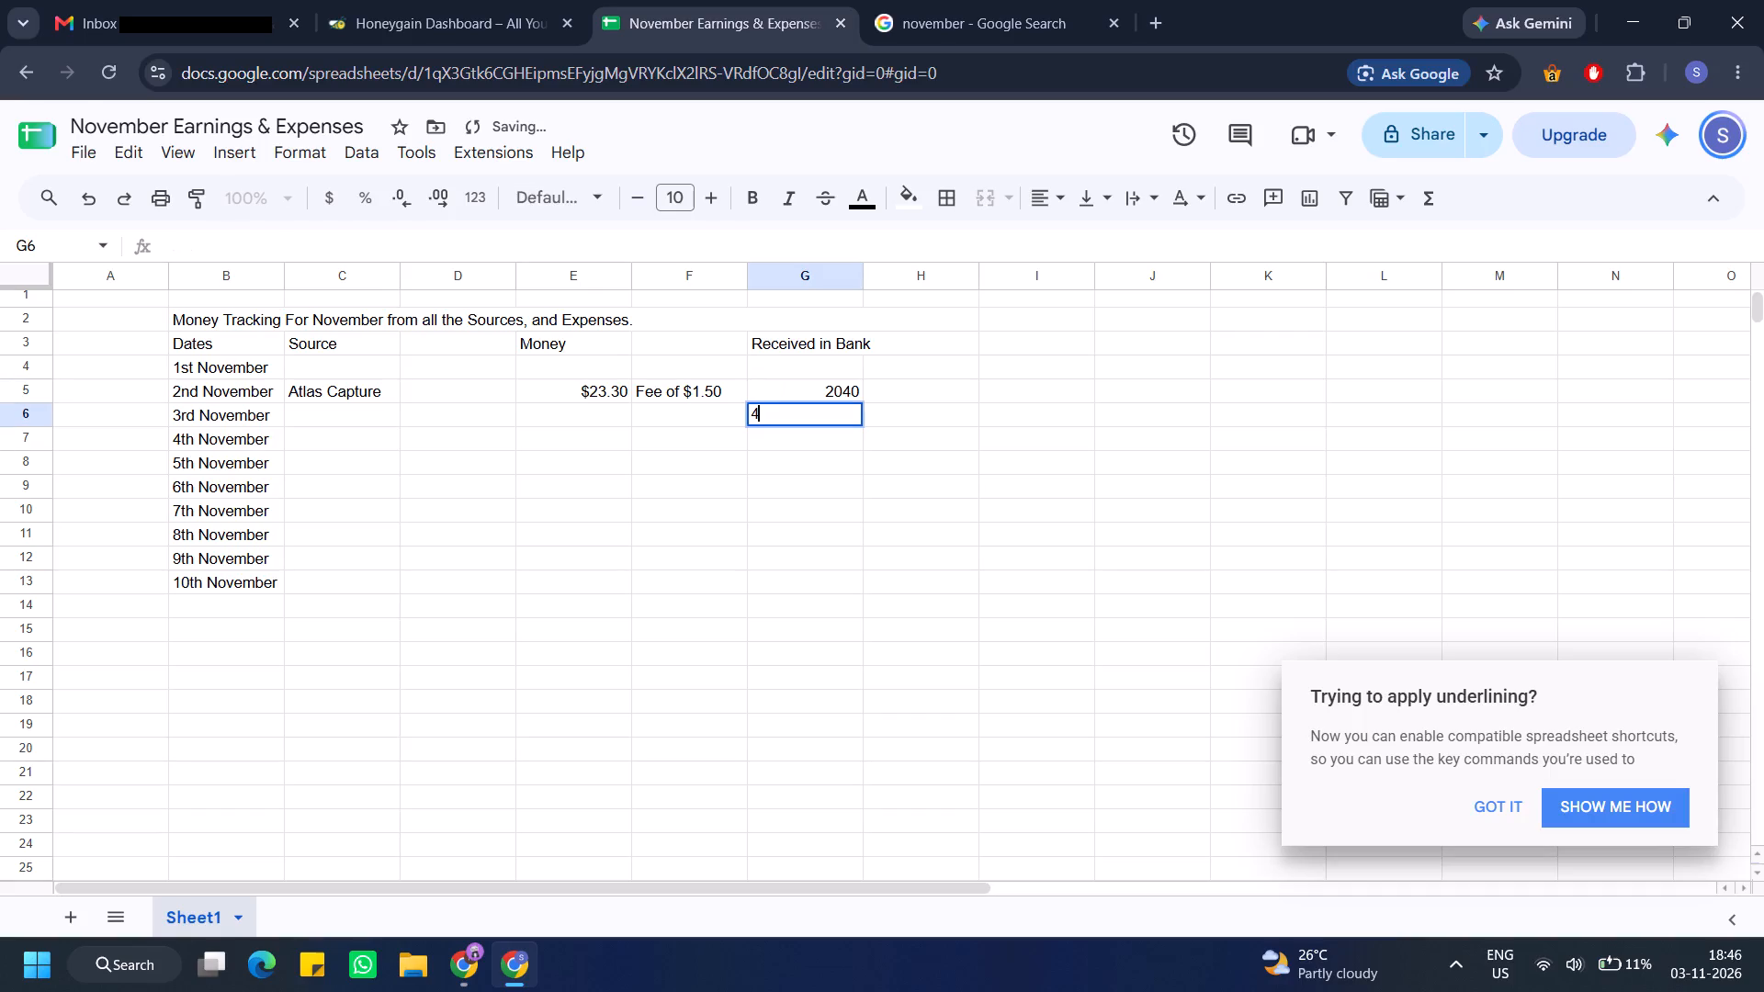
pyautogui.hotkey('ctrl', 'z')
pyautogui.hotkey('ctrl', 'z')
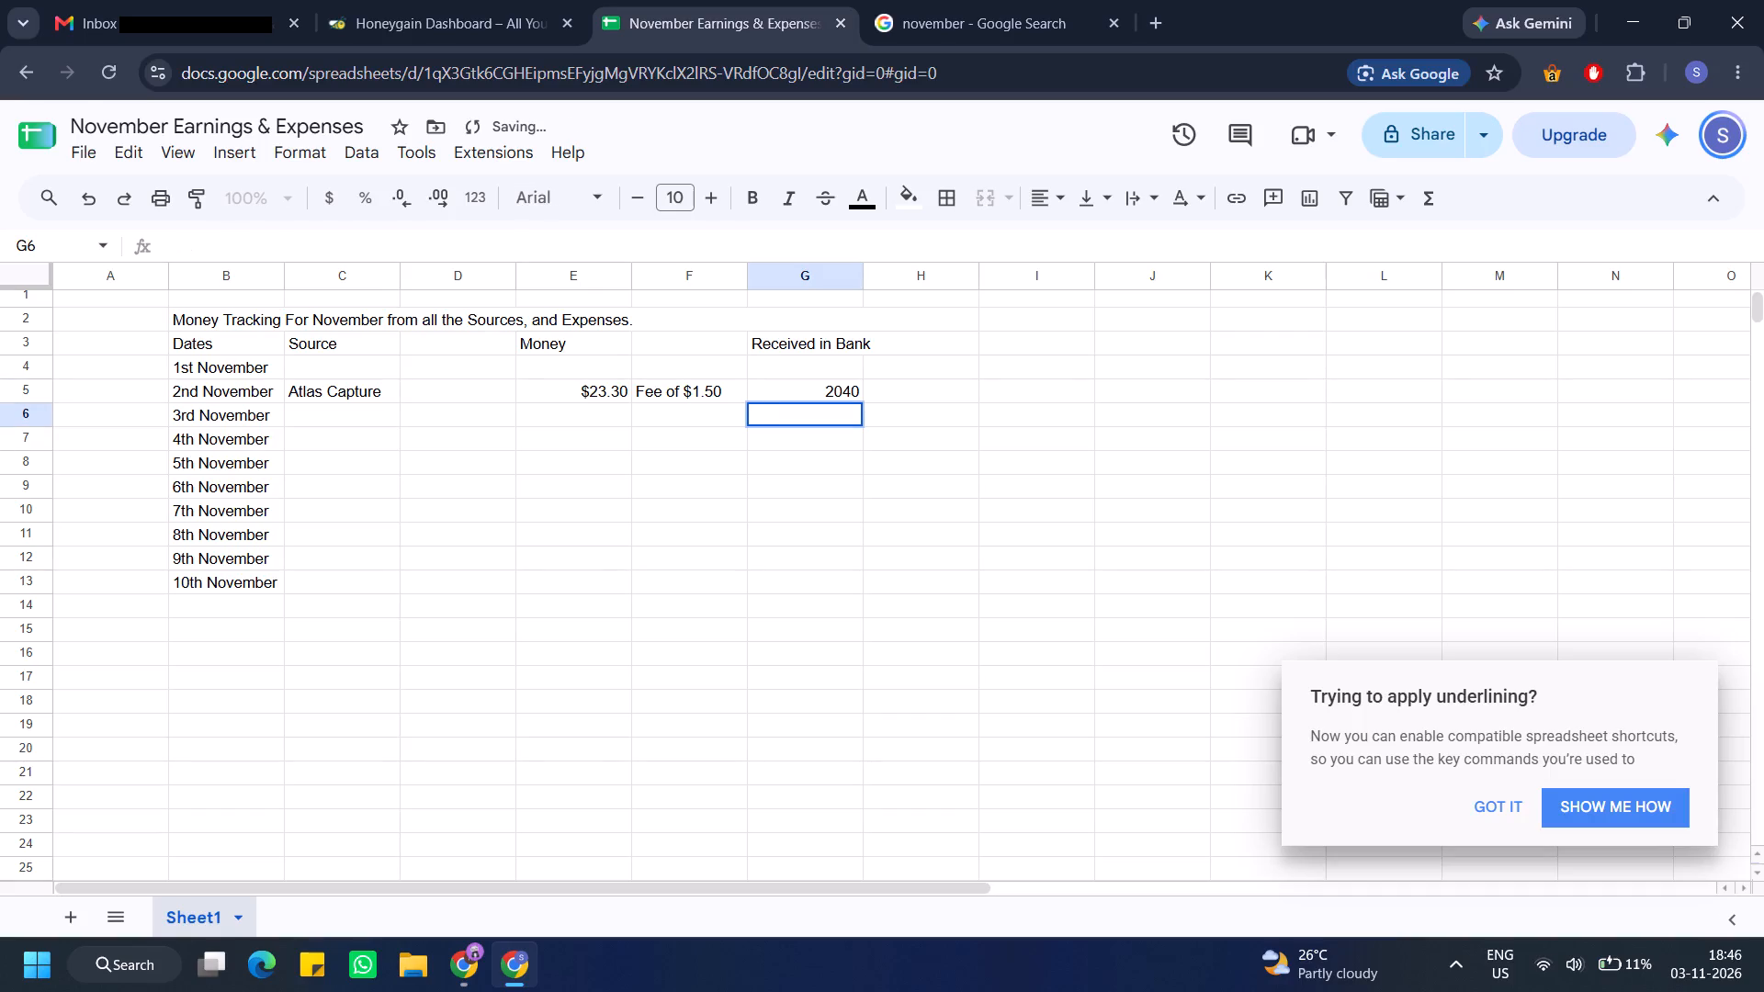
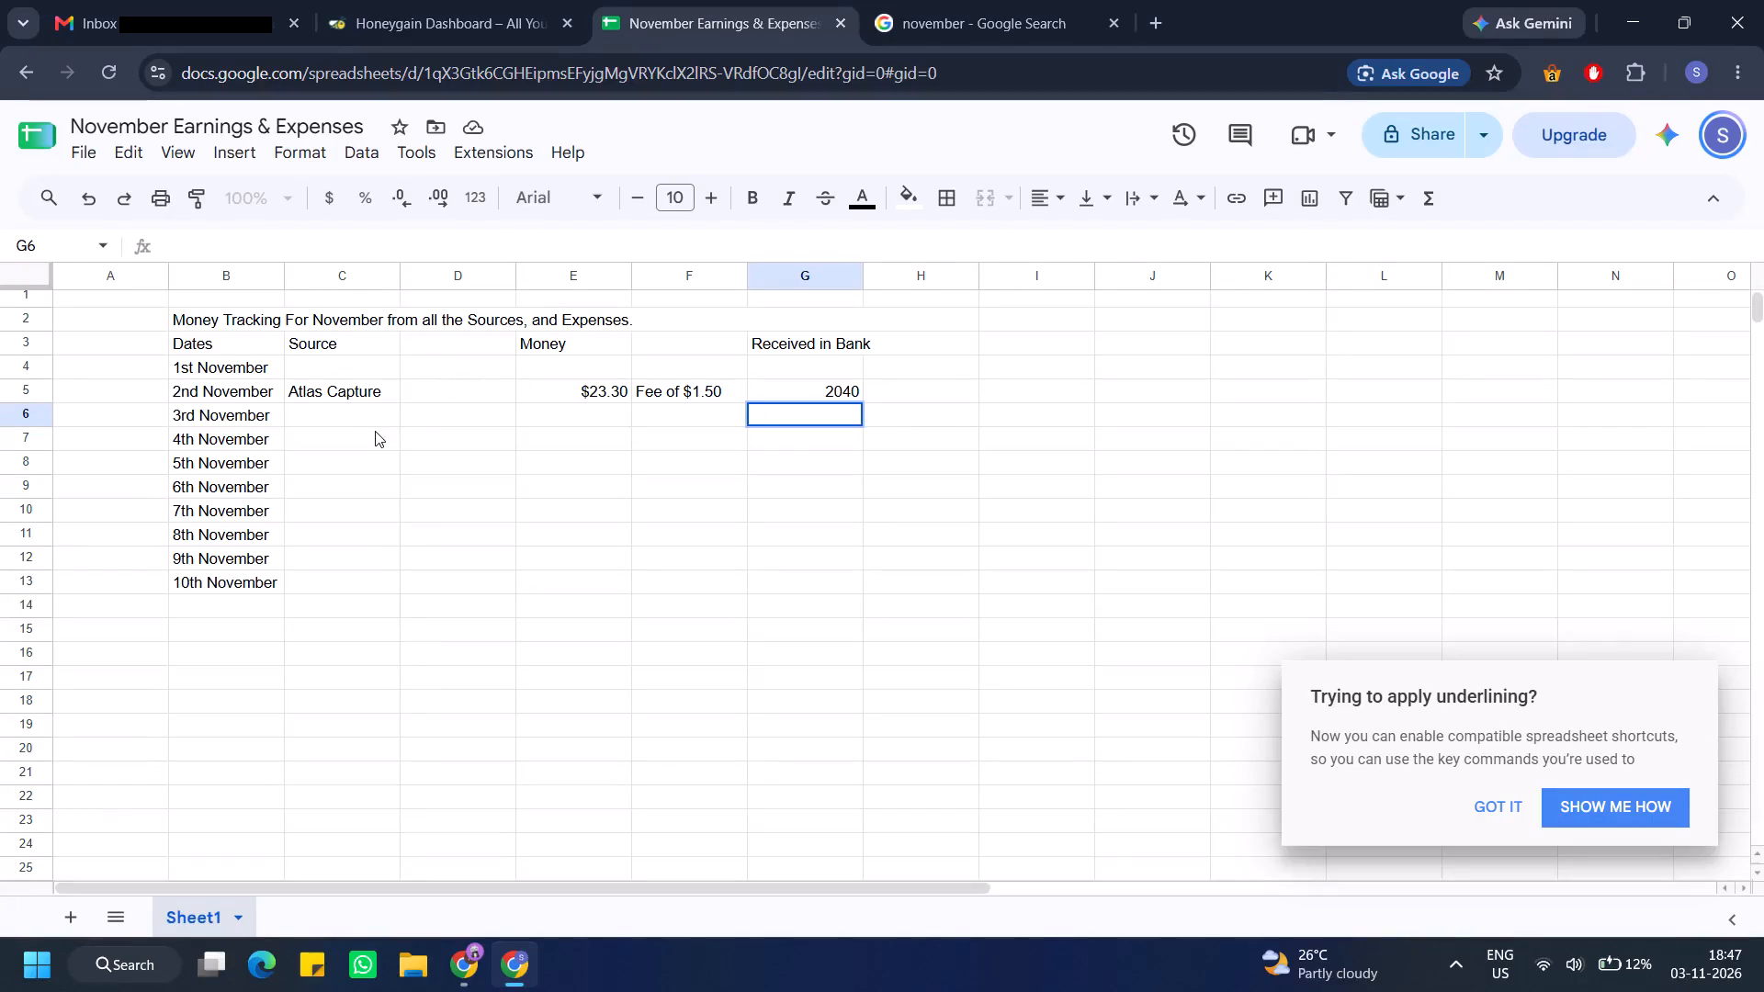
# Copy the Atlas Capture source entry from cell C5 into cell C6 for 3rd November.
pyautogui.click(367, 388)
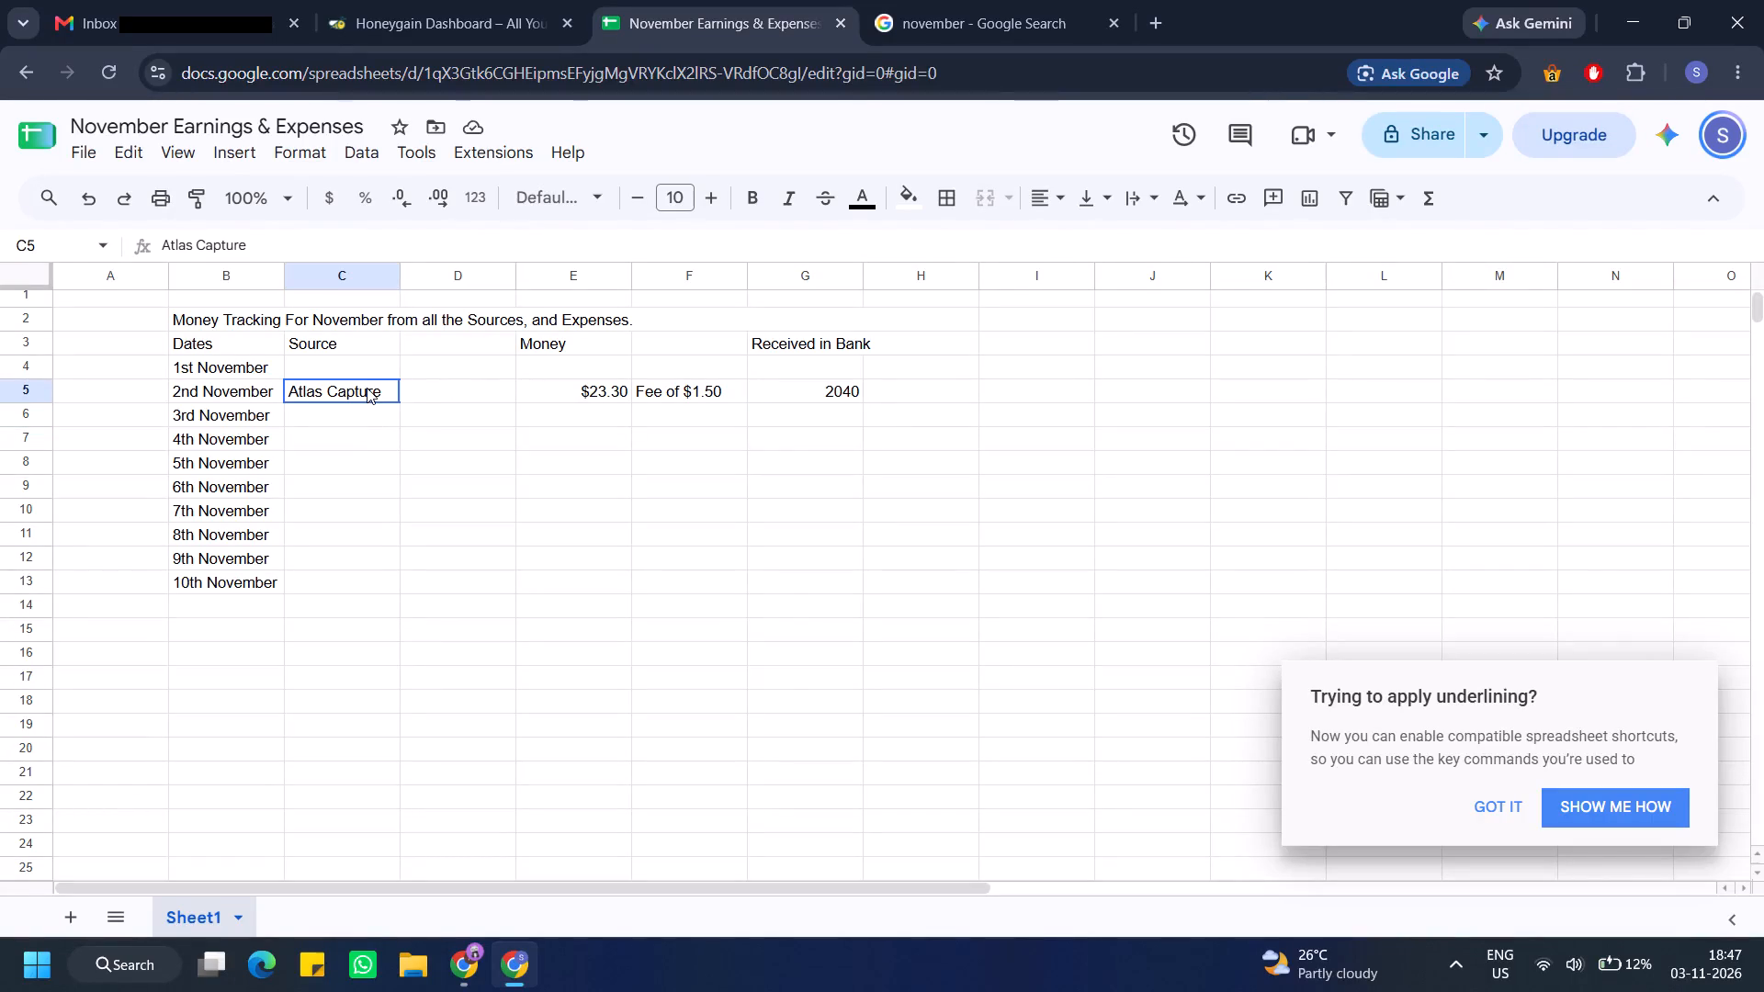
pyautogui.hotkey('ctrl', 'c')
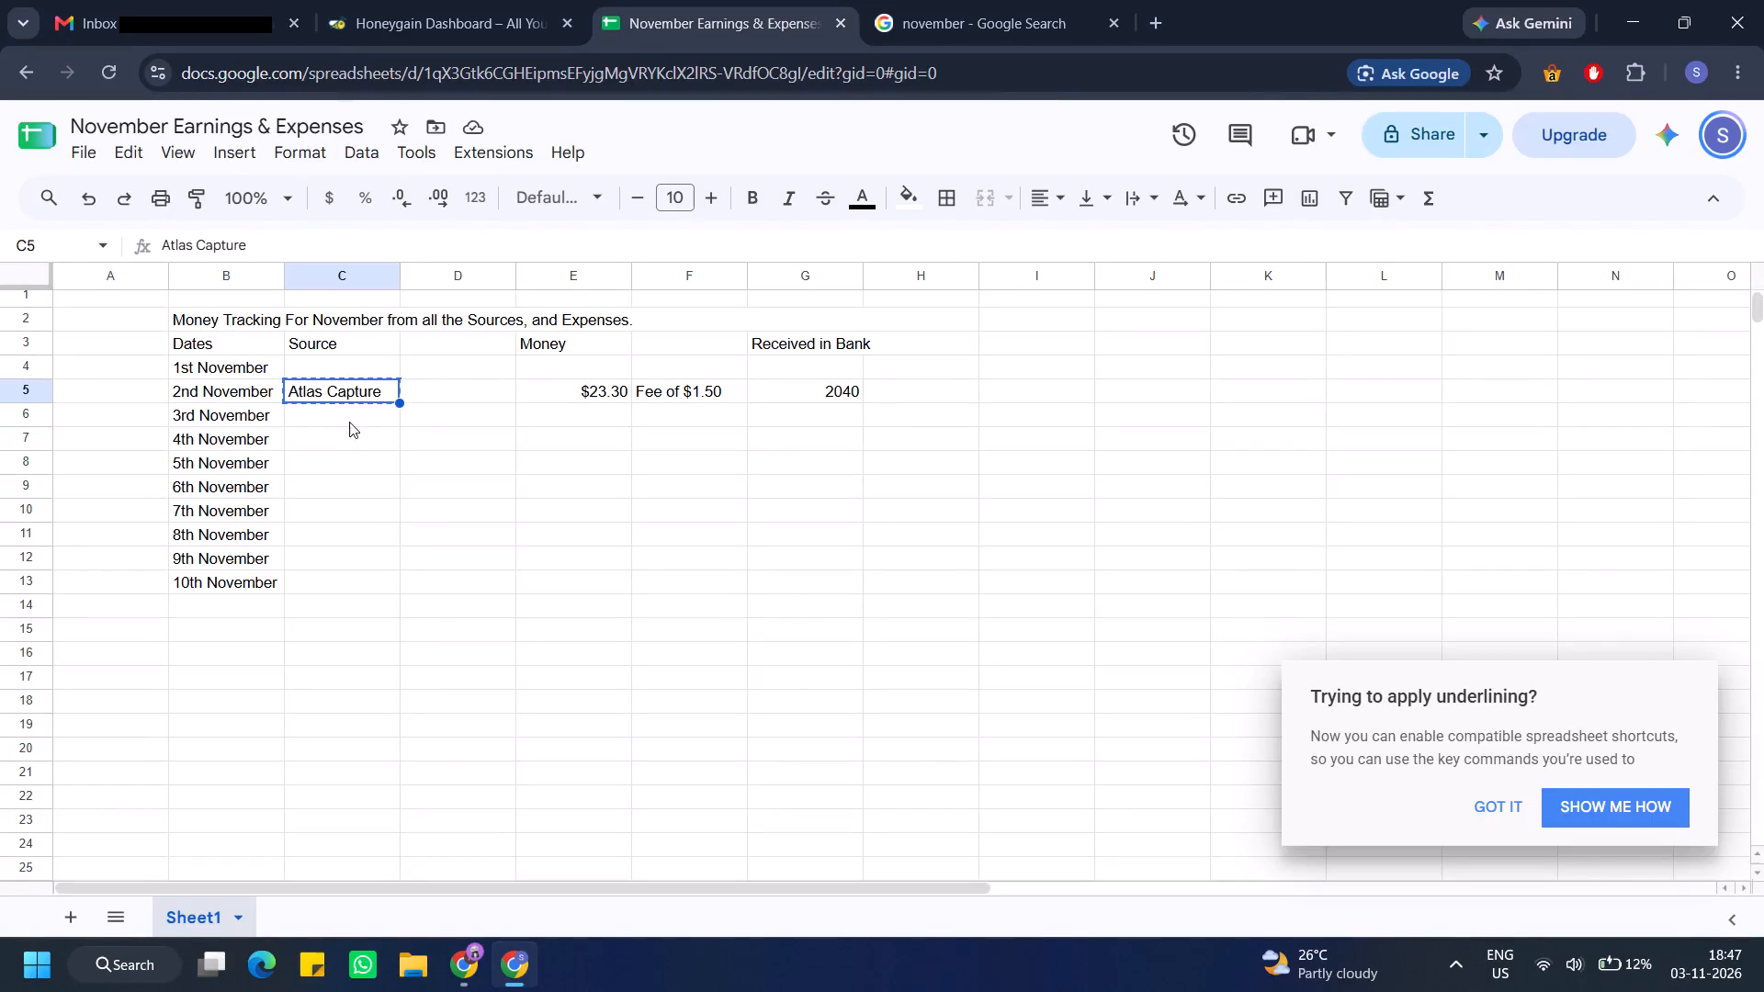
pyautogui.click(344, 414)
pyautogui.hotkey('ctrl', 'v')
# Enter $21.74 under the Money header in cell E6 for 3rd November.
pyautogui.click(604, 413)
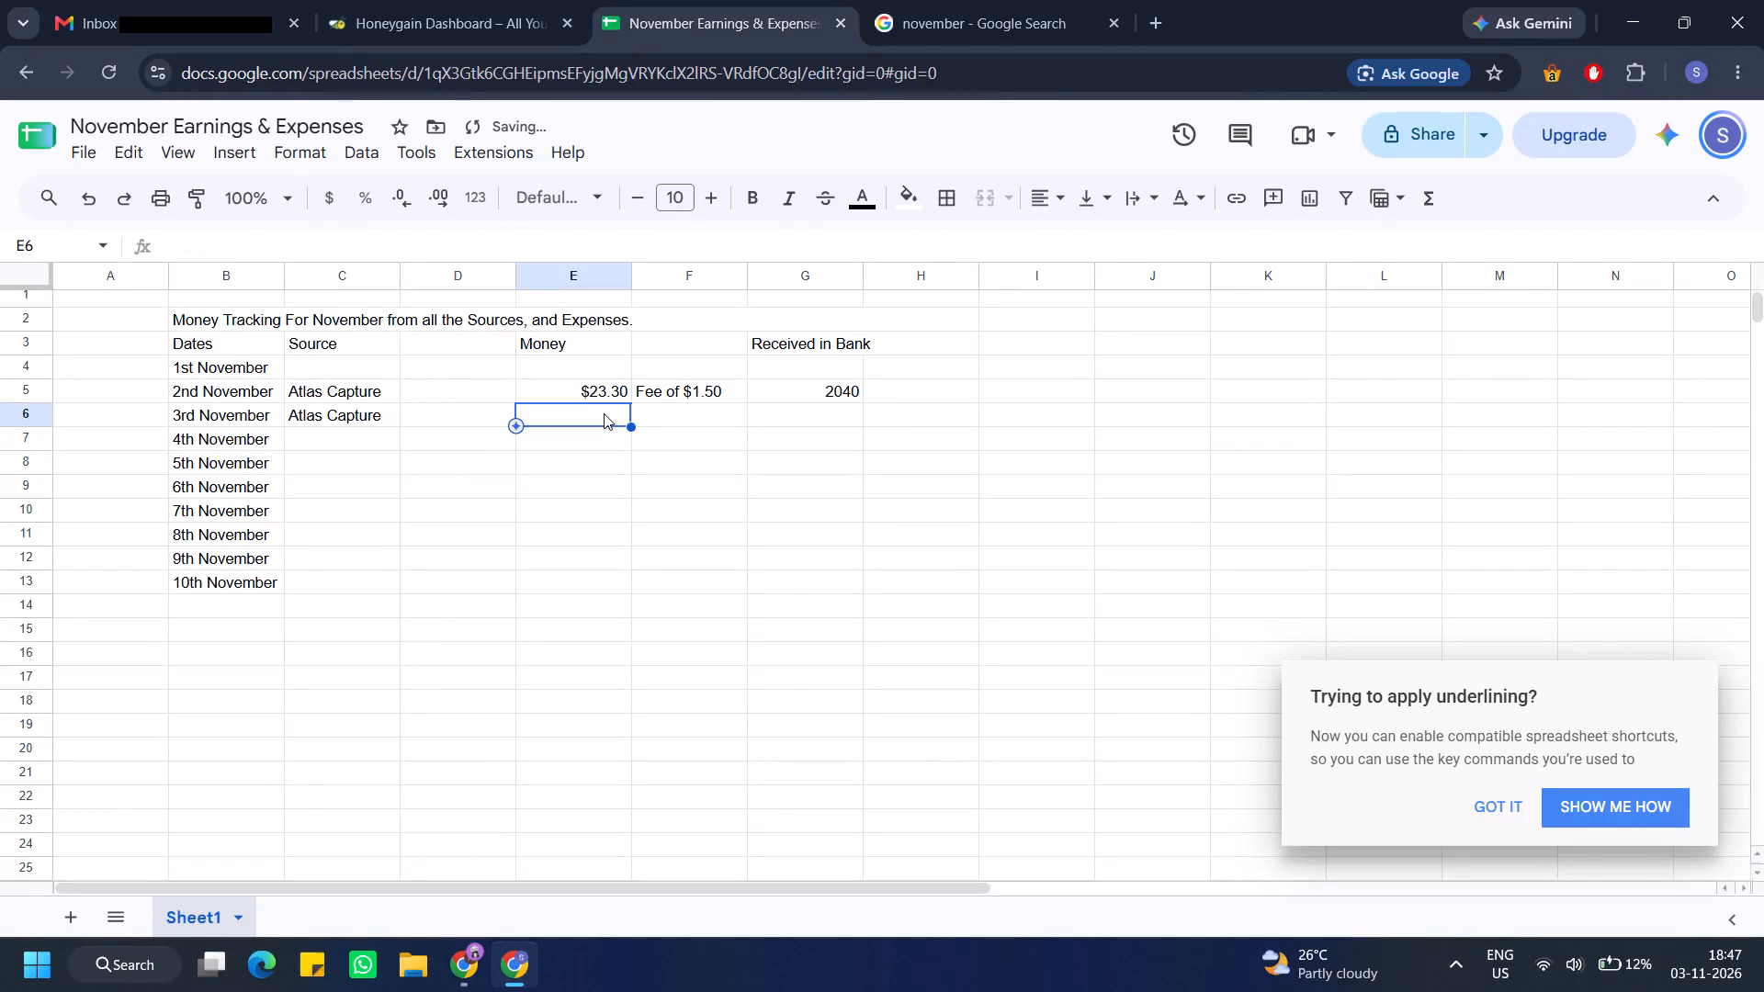
pyautogui.hotkey('shift', '$')
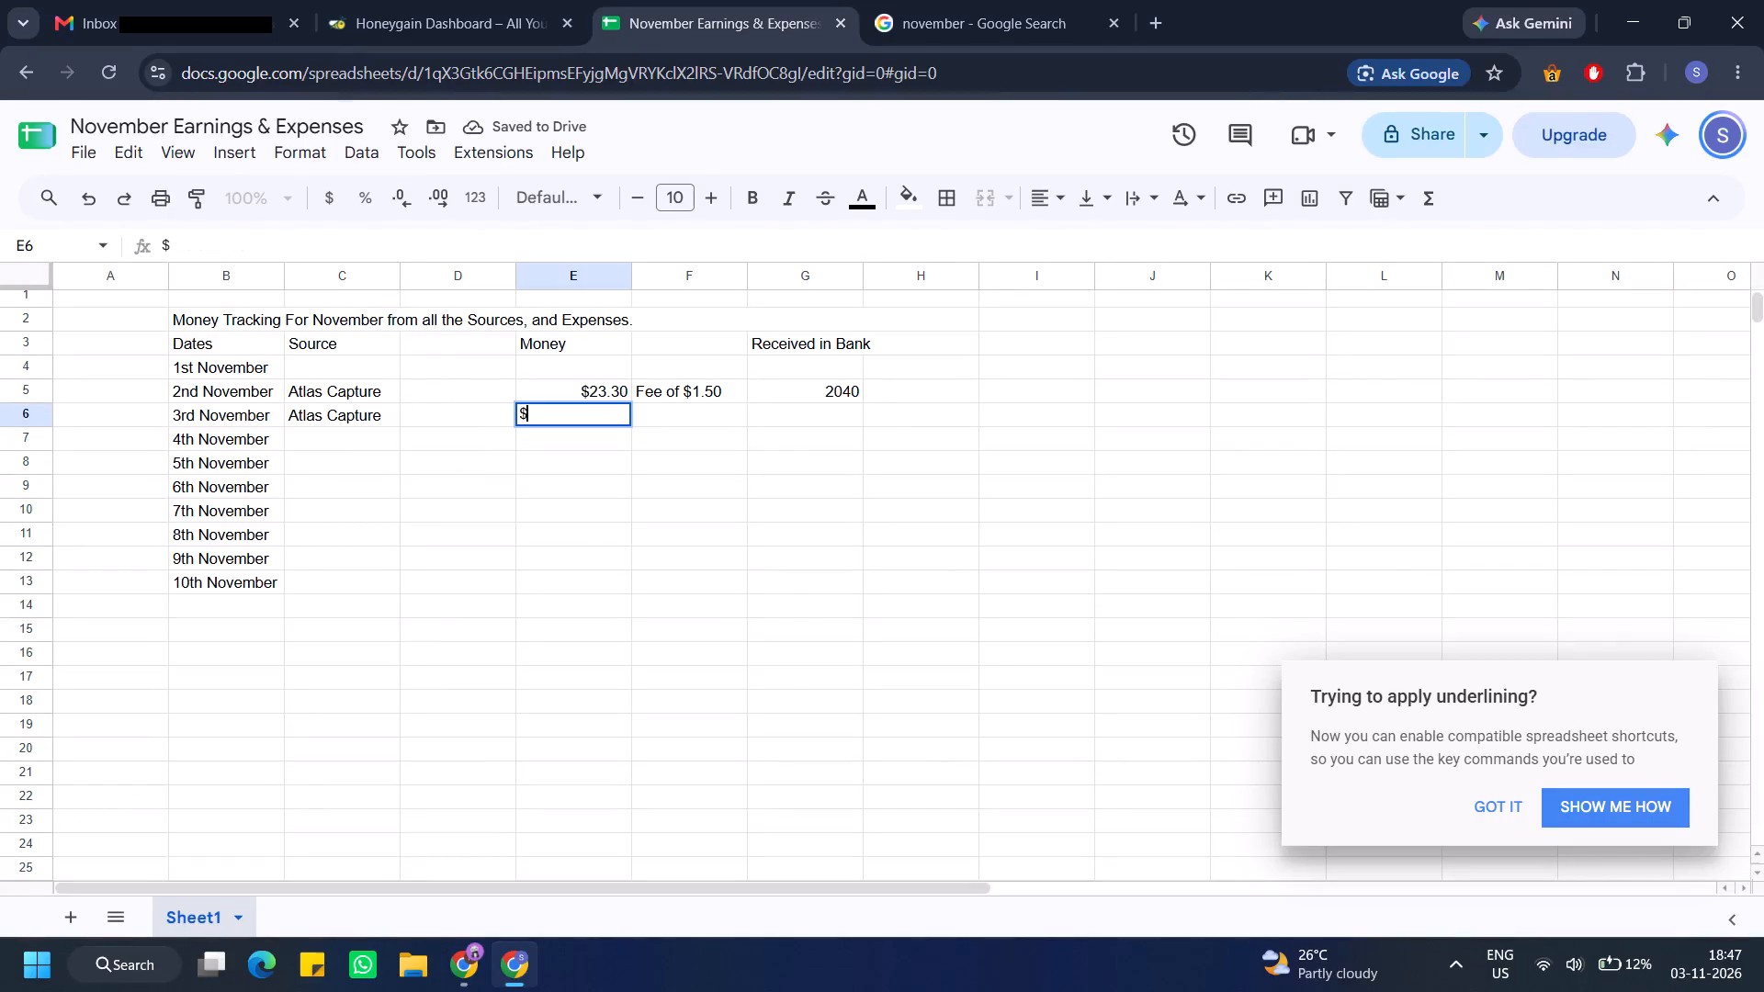
pyautogui.write('21.')
pyautogui.write('74')
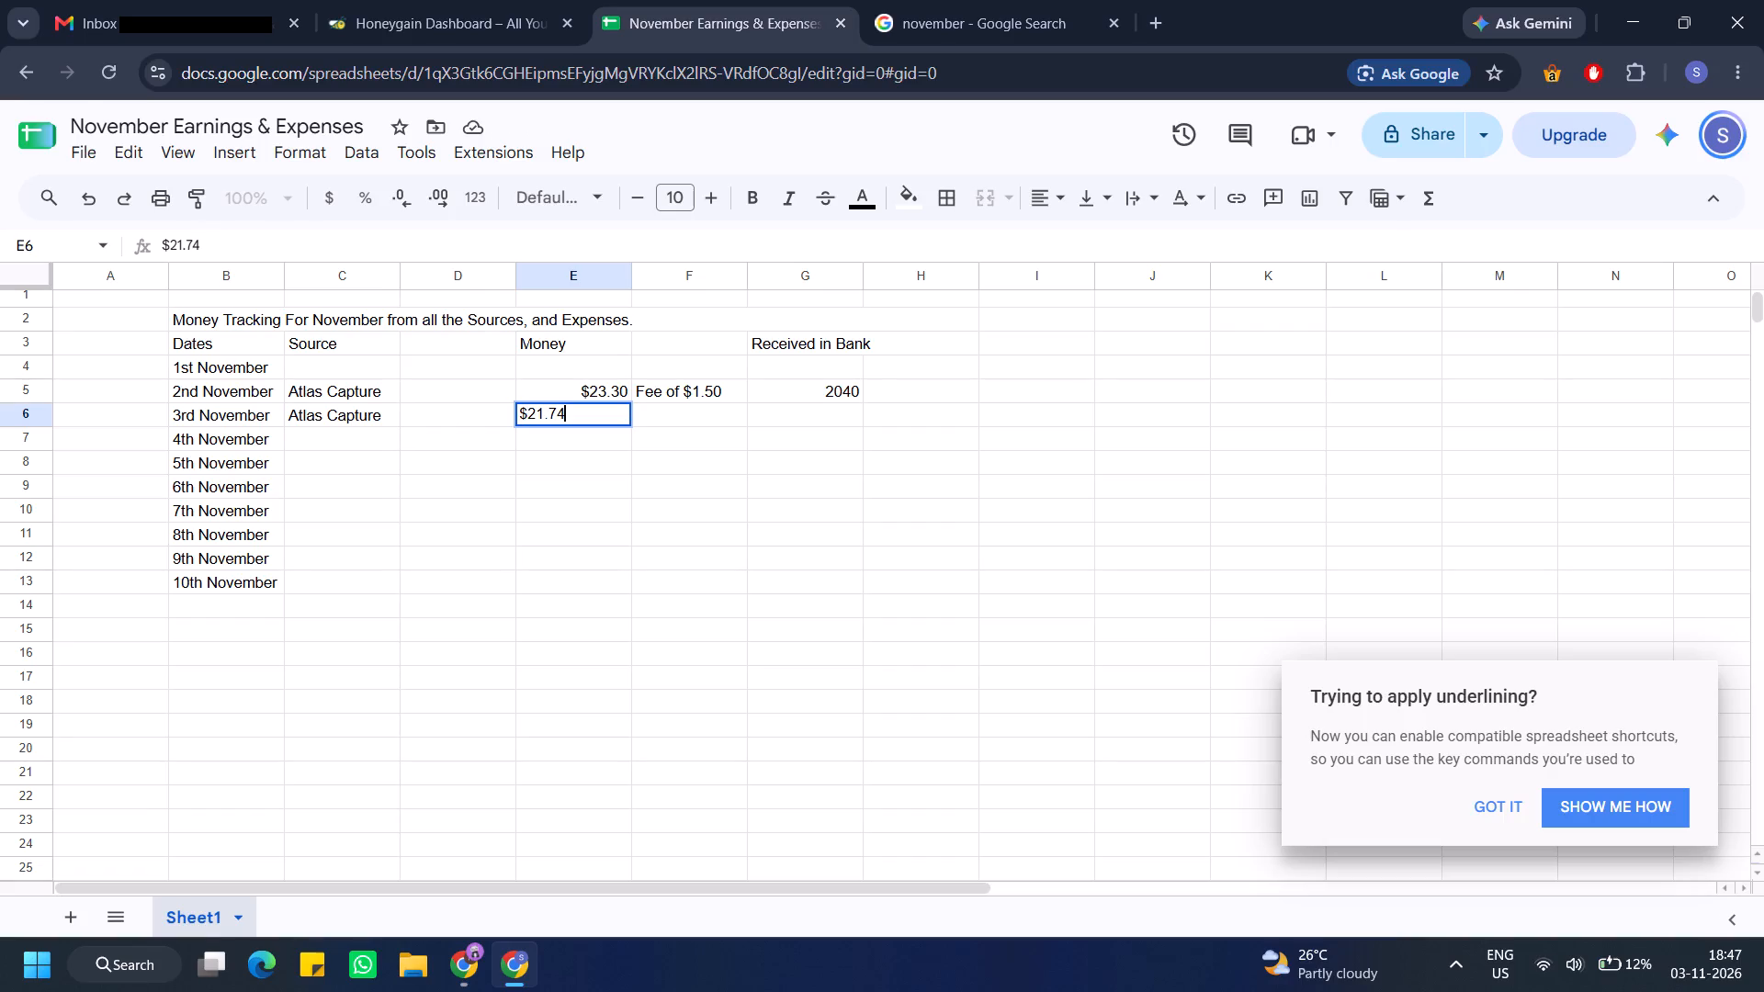
# Note "Fee of $1.50" in cell F6, beside the 3rd November amount.
pyautogui.press('Right')
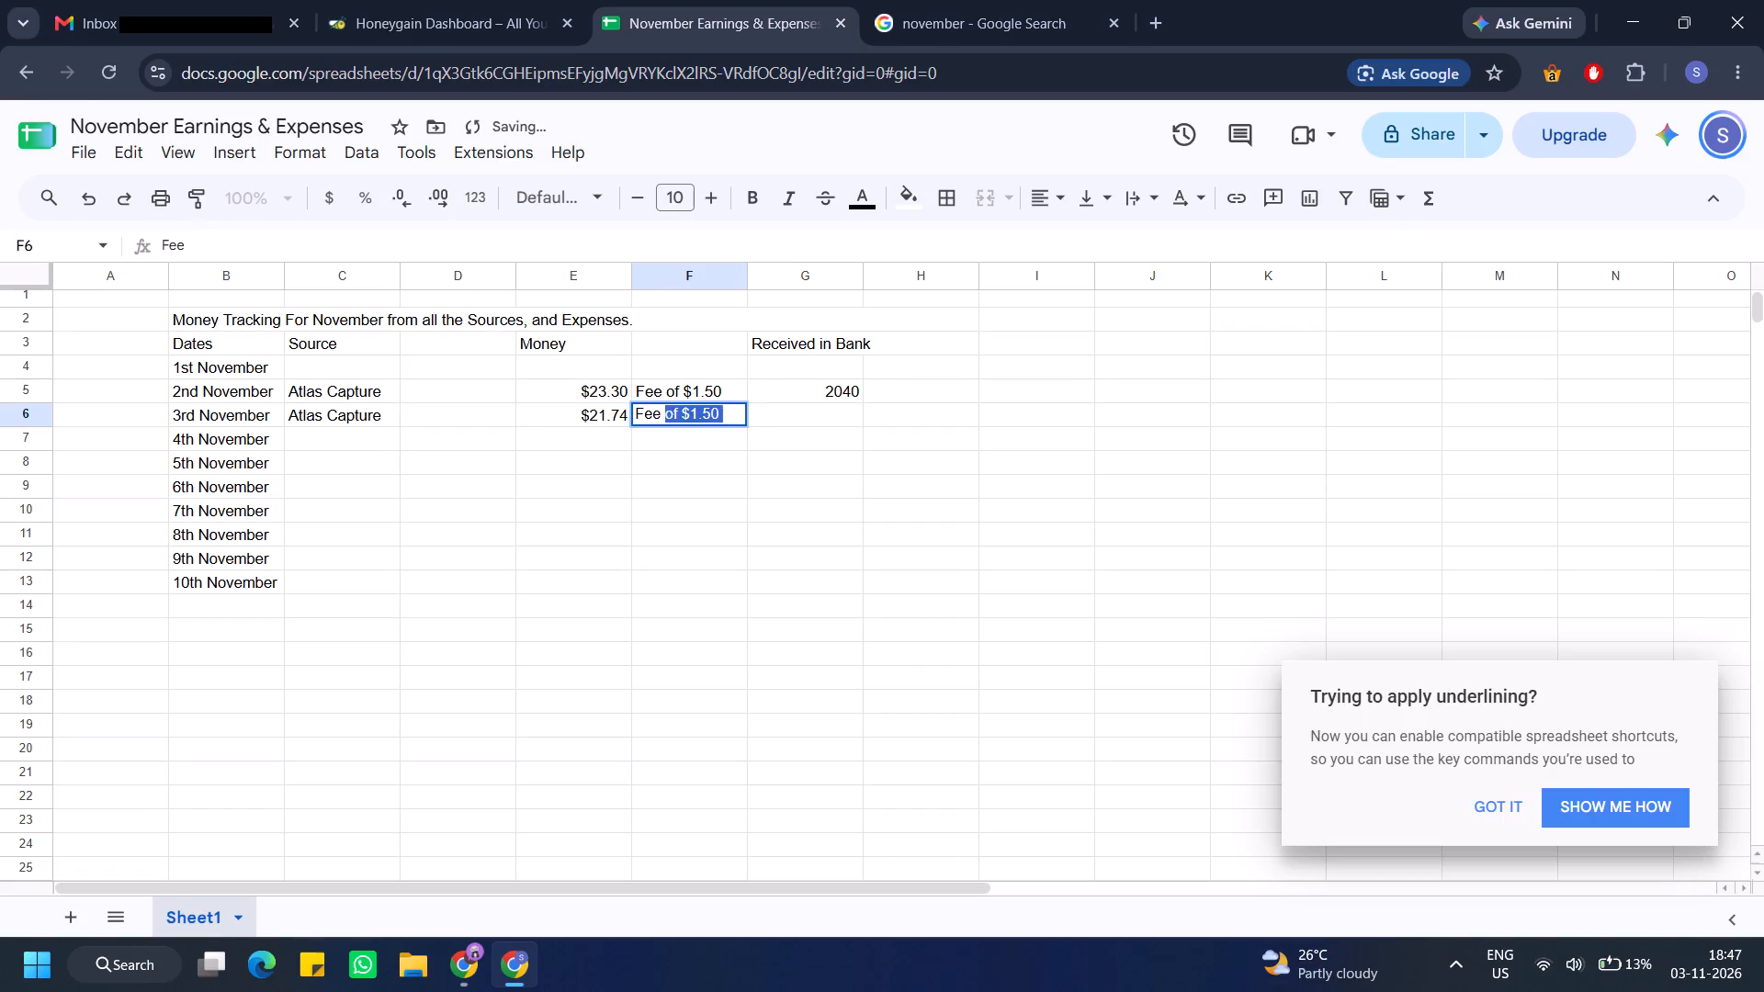
pyautogui.press('Tab')
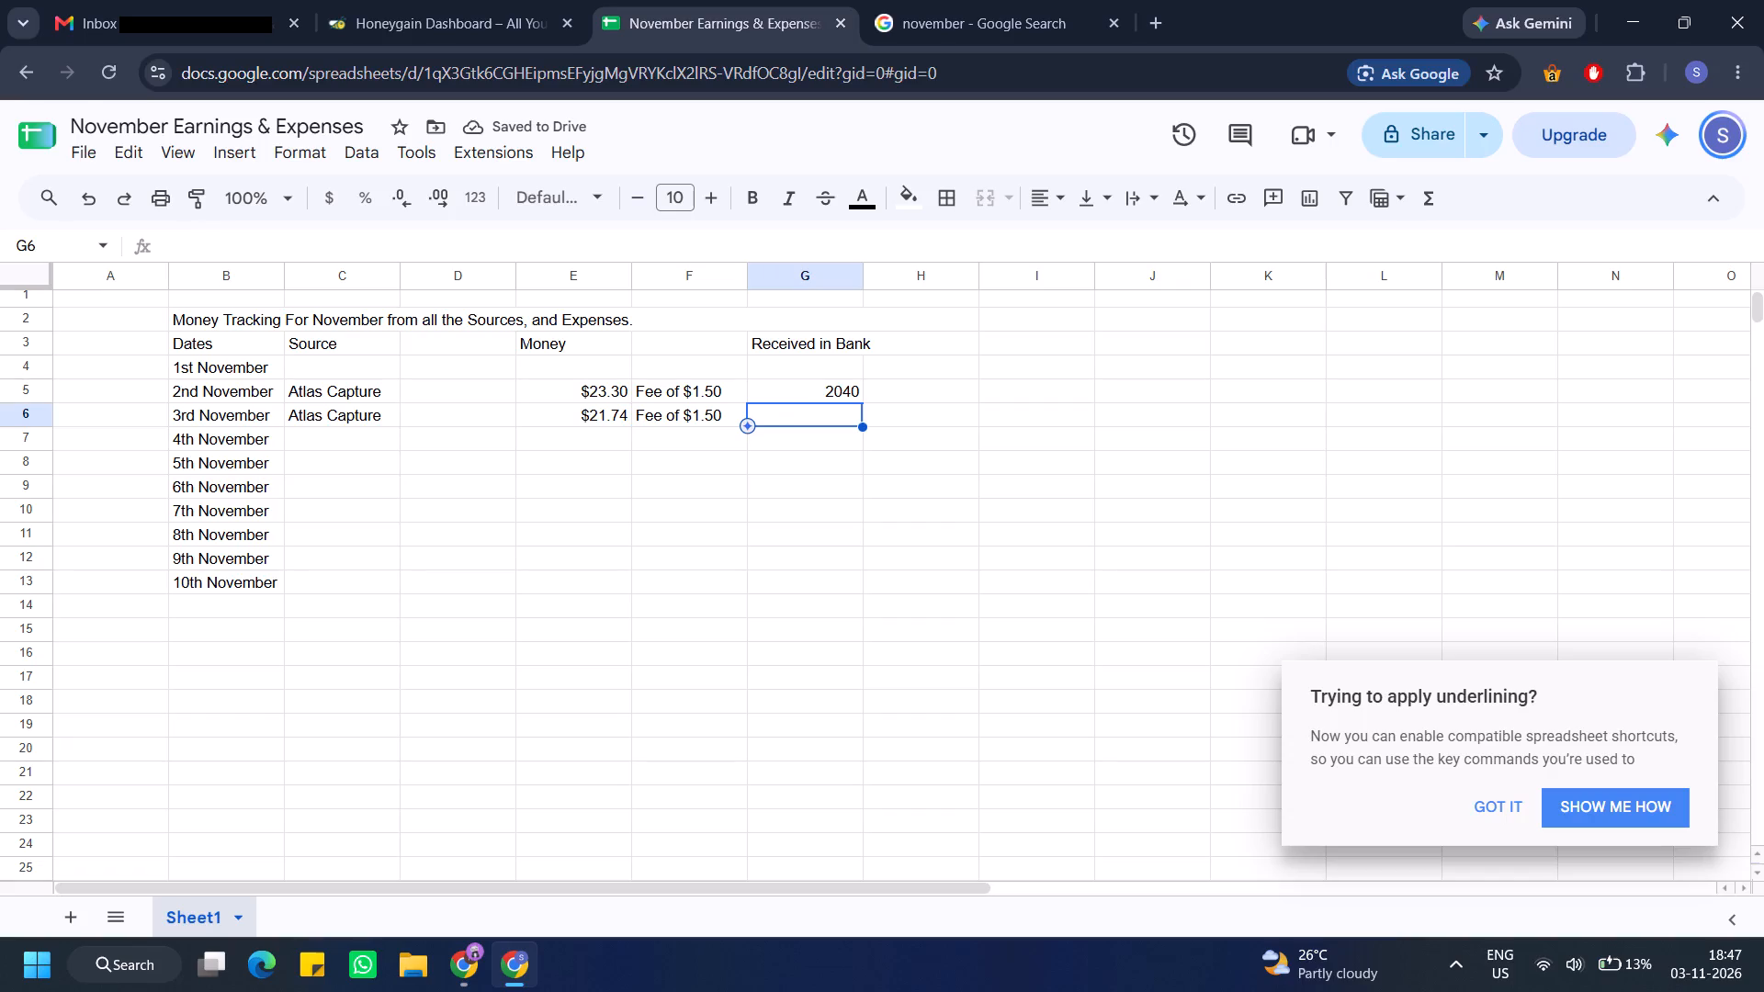
# Enter 1893 under the Received in Bank header in cell G6 for 3rd November.
pyautogui.write('1893')
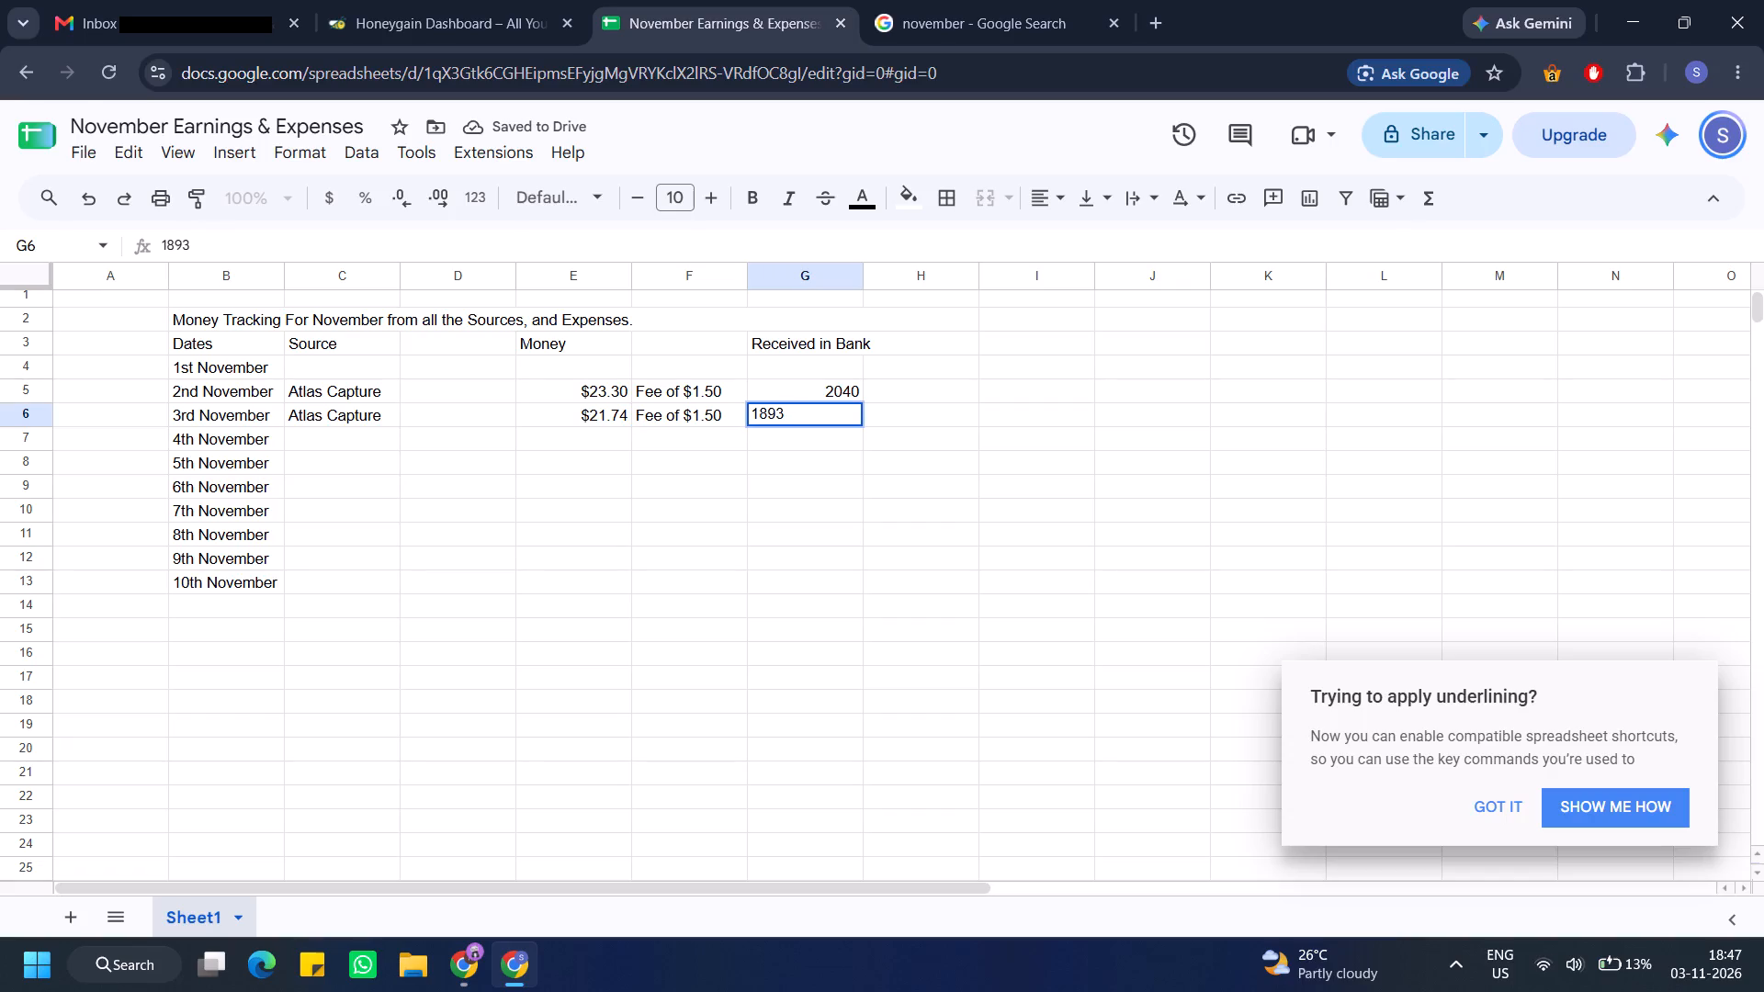
pyautogui.press('BackSpace')
pyautogui.press('3')
pyautogui.click(701, 499)
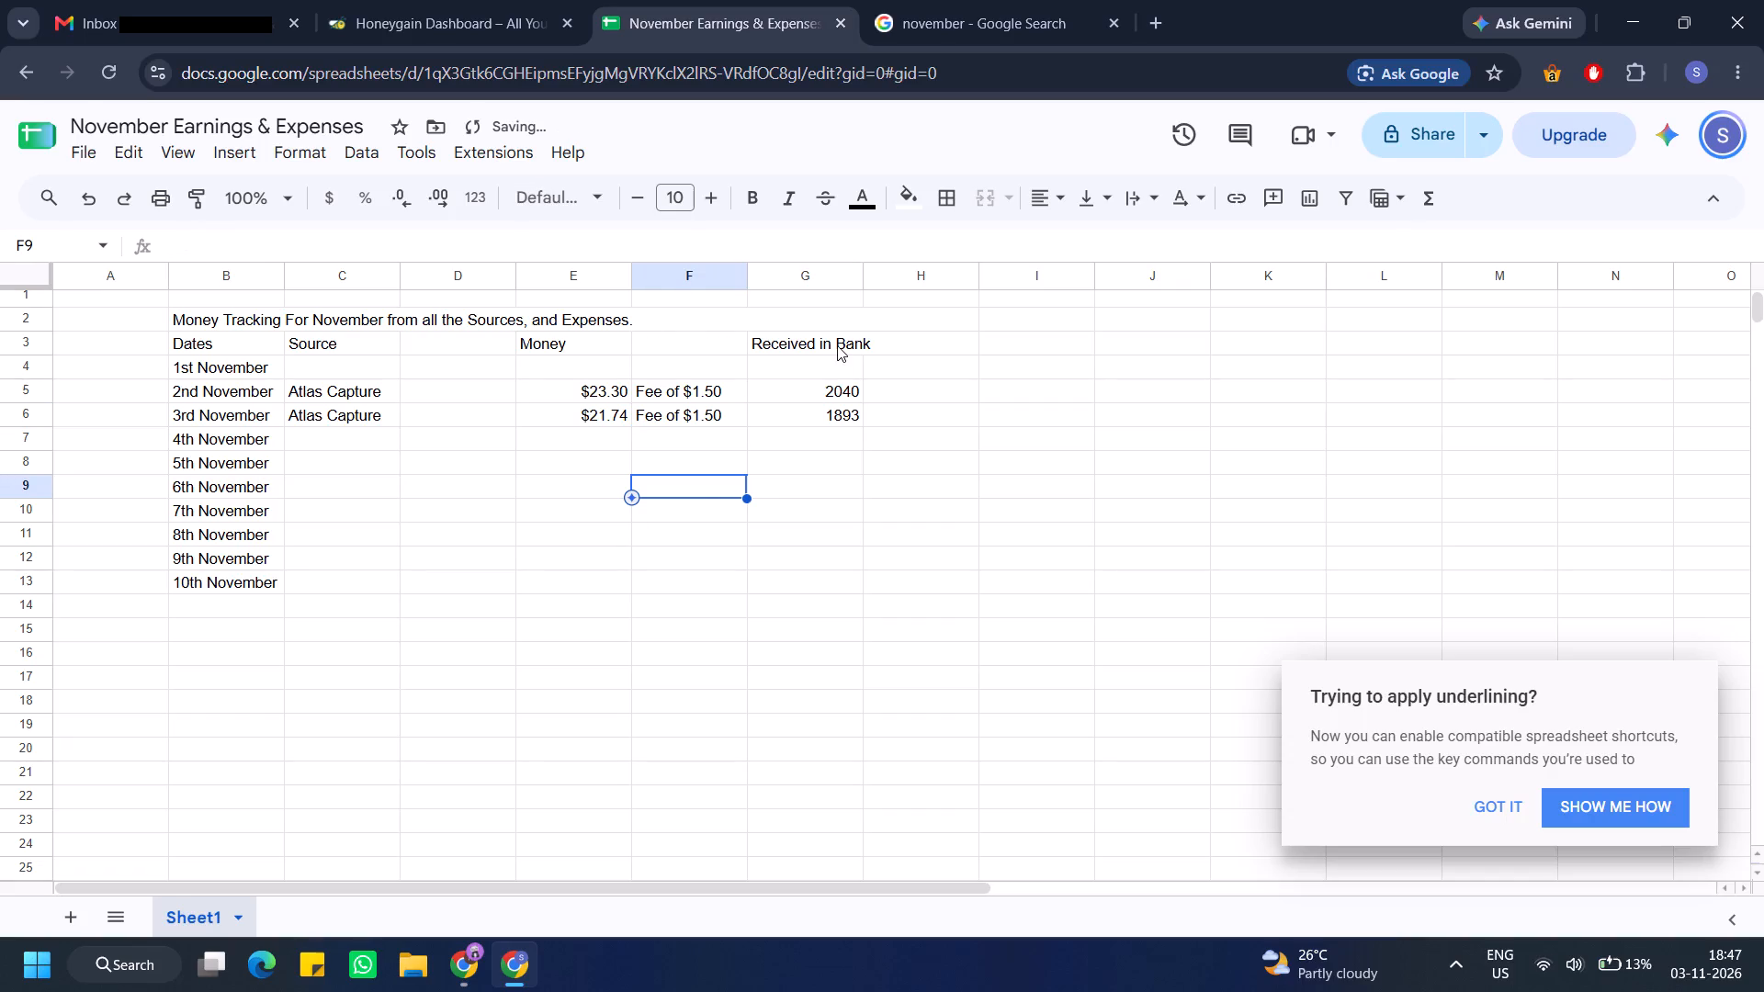
pyautogui.click(837, 345)
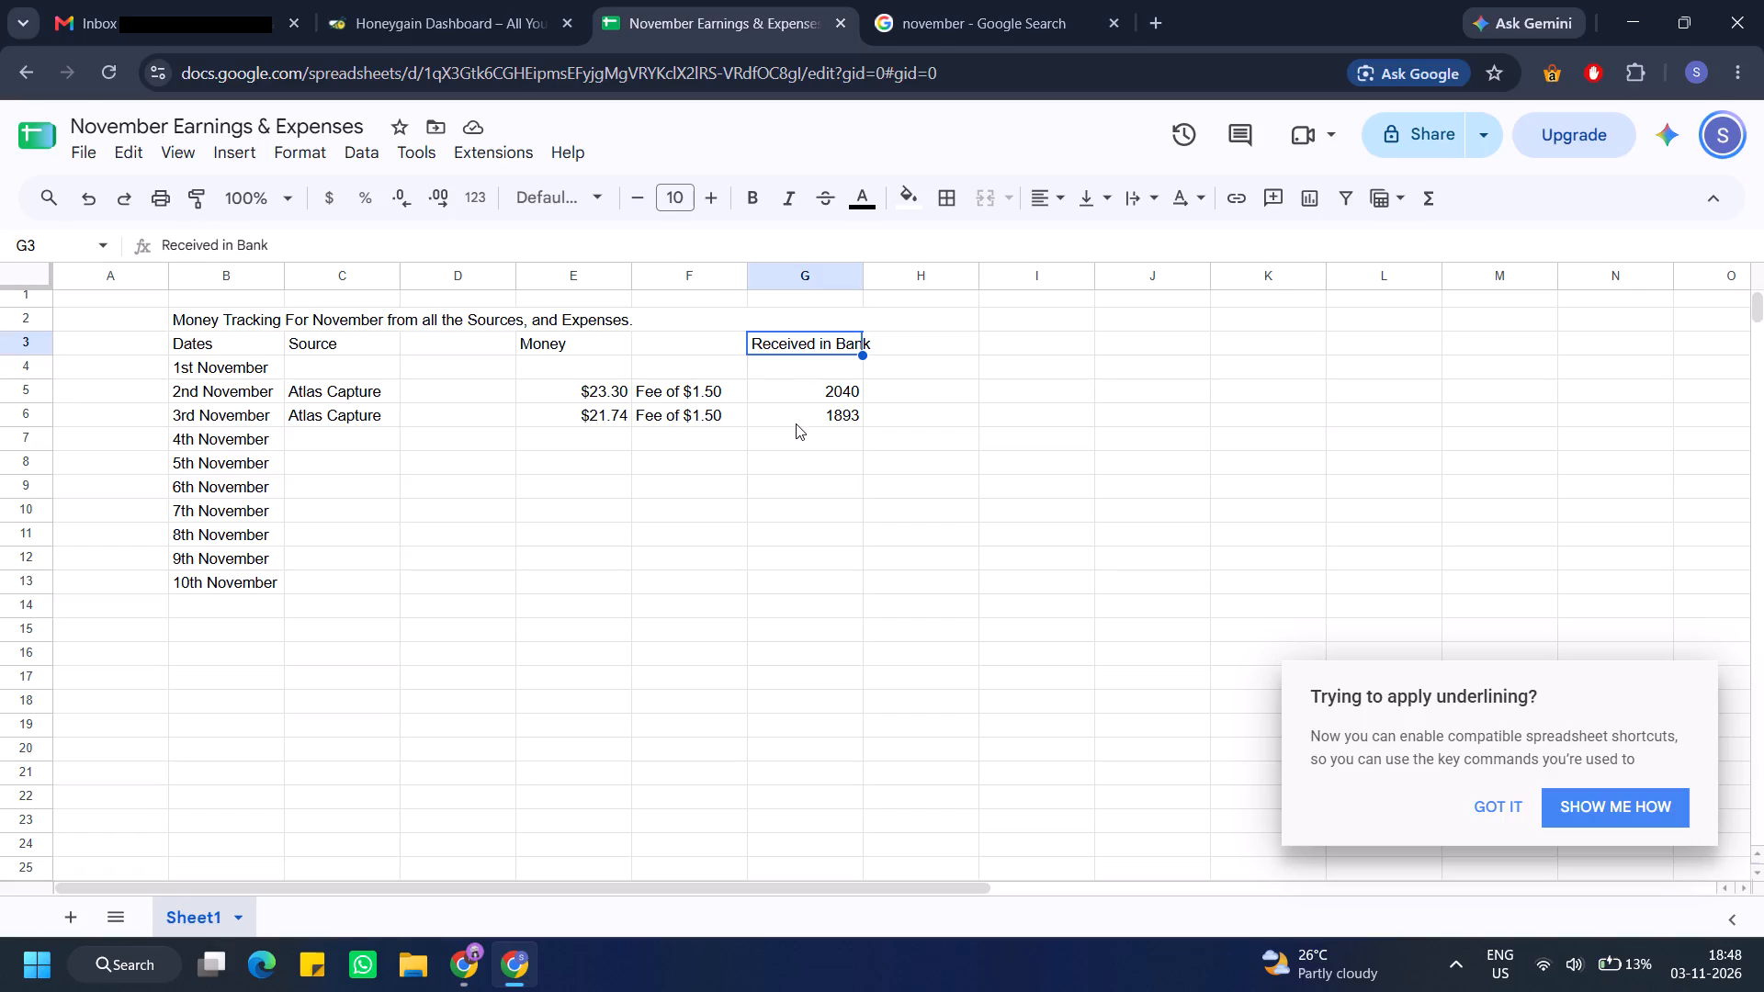
# Enter Kuro as the source in cell C7 for 4th November.
pyautogui.click(383, 438)
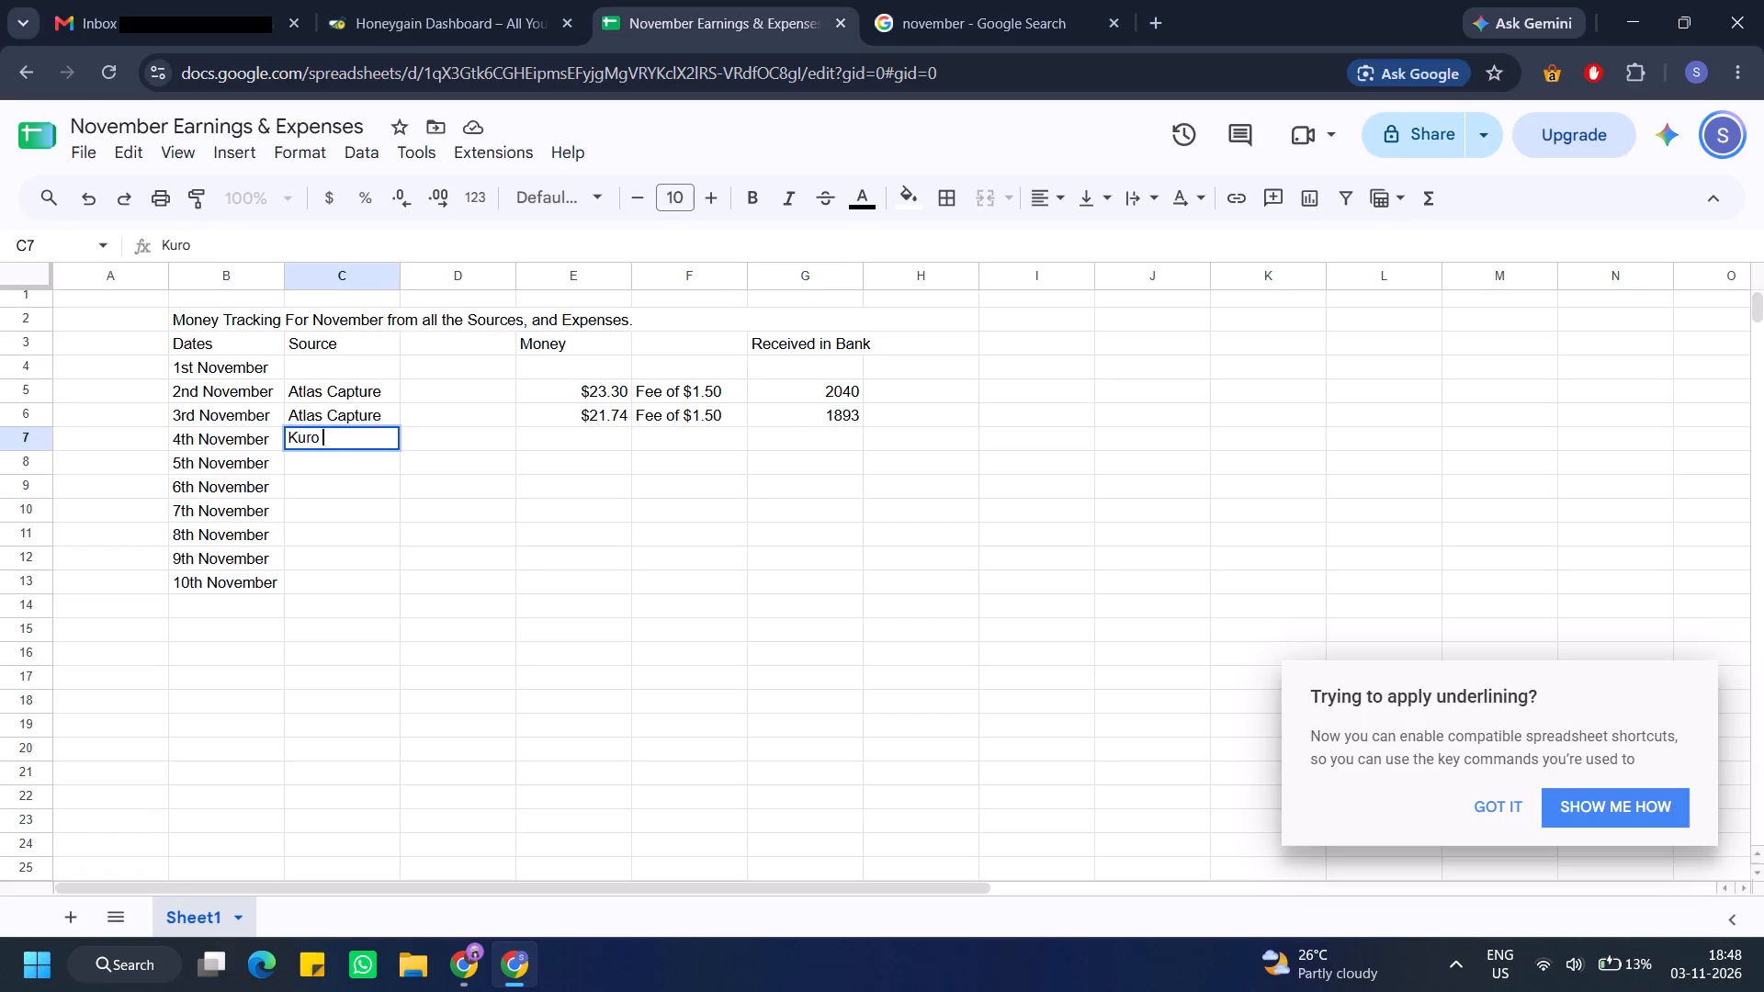
# Start a dollar amount for Kuro under the Money header in cell E7 with the $ sign.
pyautogui.click(543, 443)
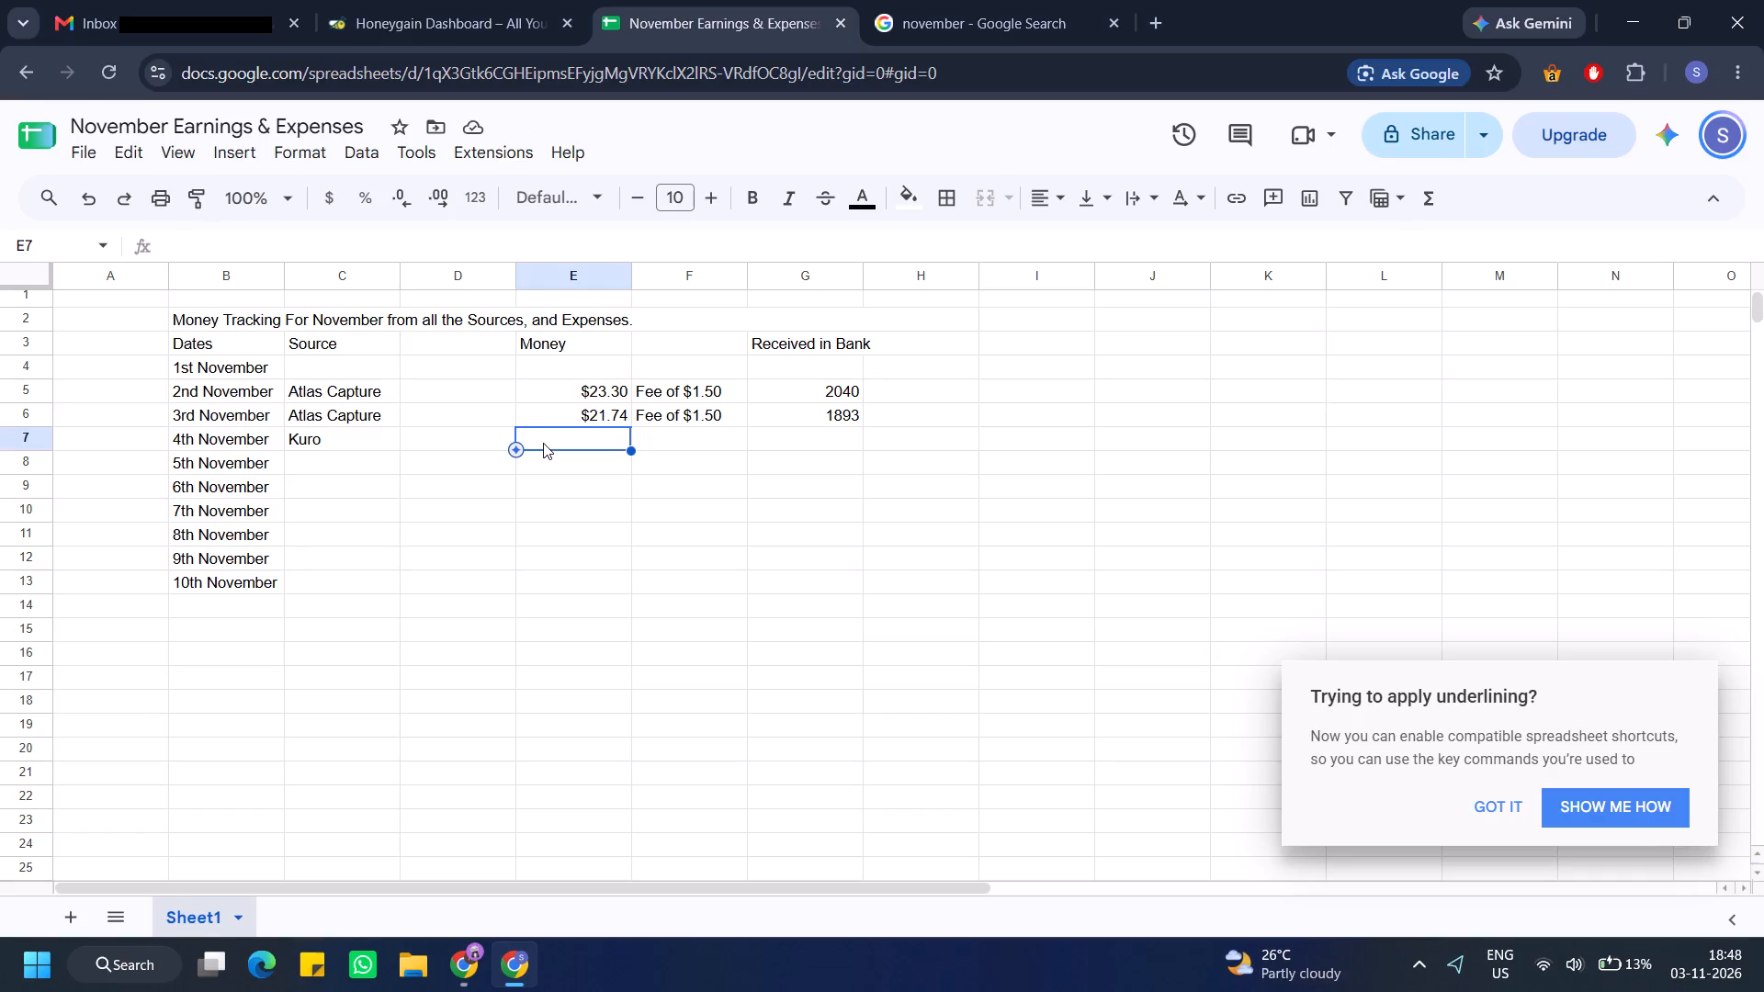
pyautogui.hotkey('shift', '$')
pyautogui.press('space')
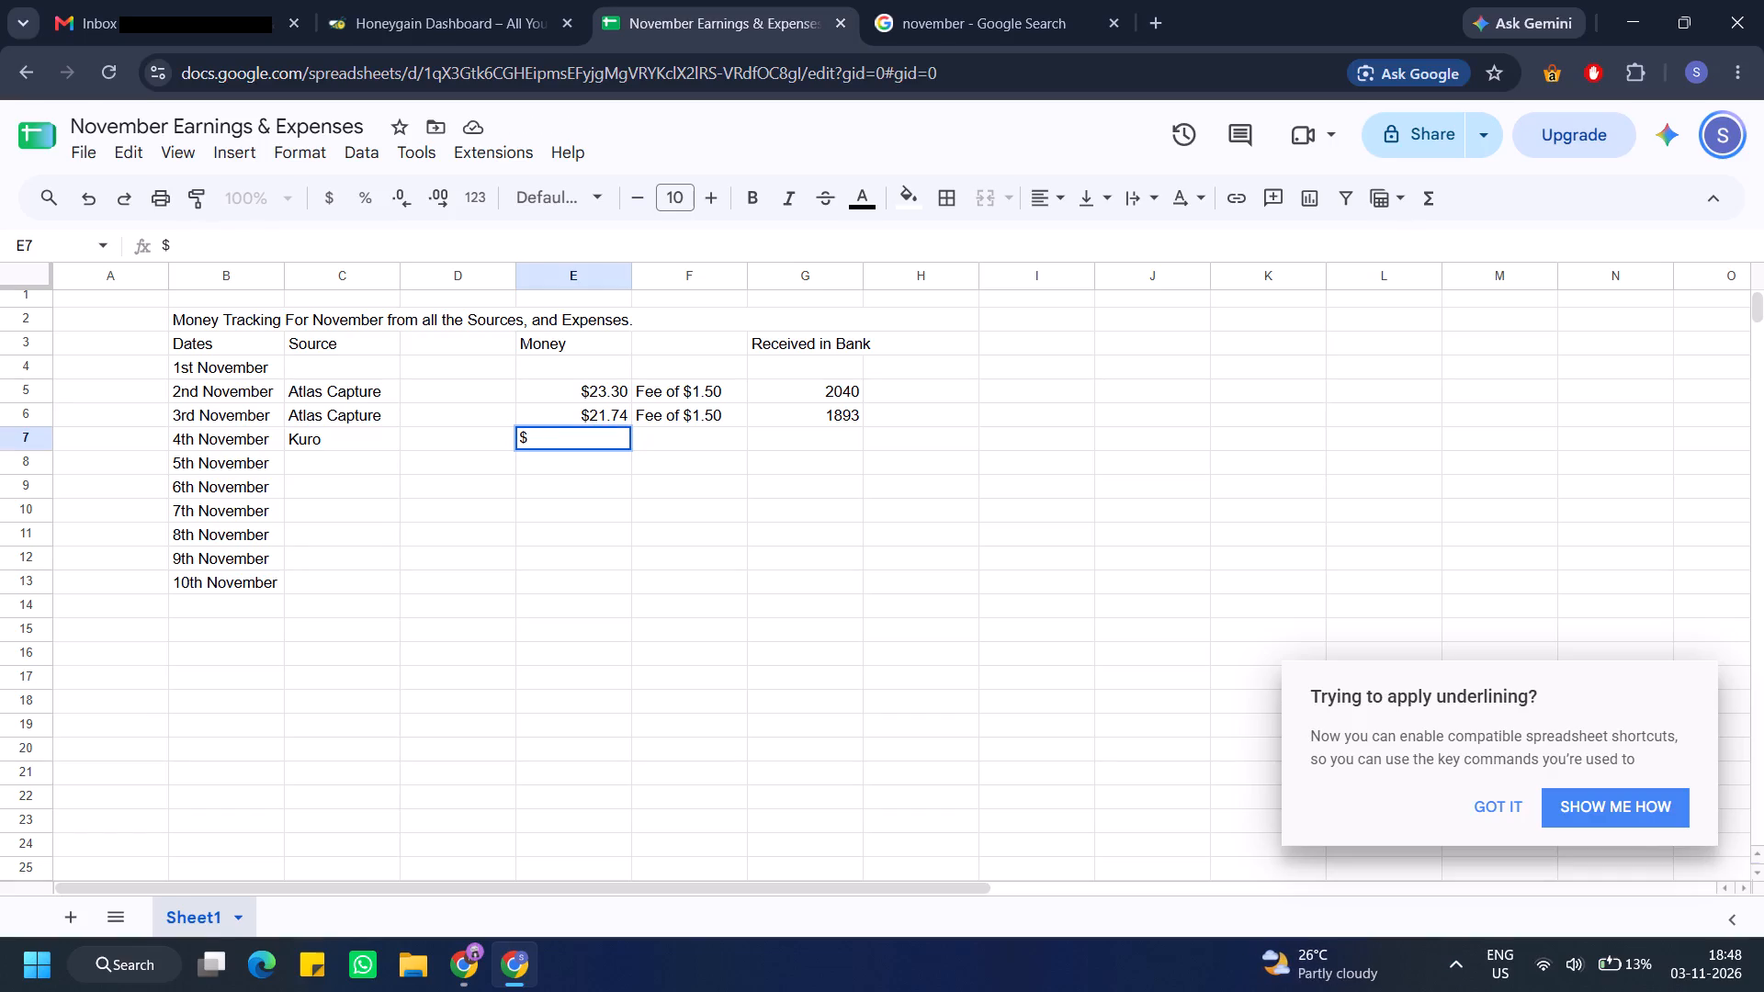
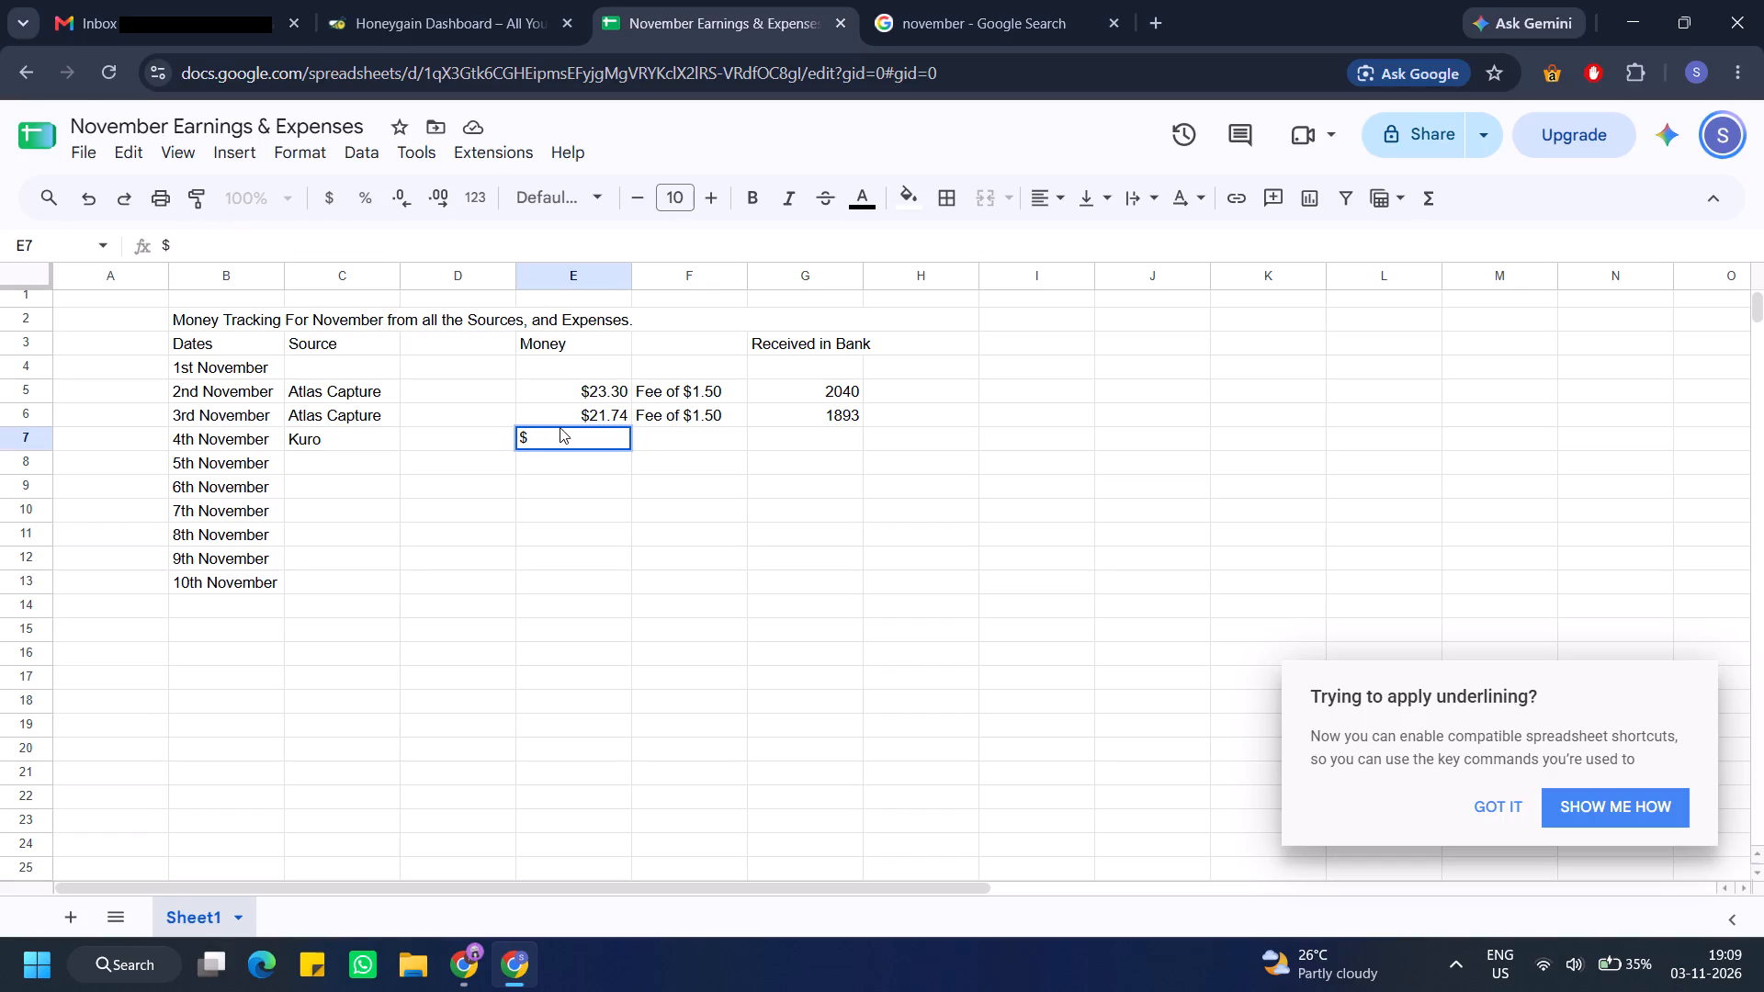
# Complete the 4th November Kuro amount under the Money header in cell E7 as $39.32.
pyautogui.press('BackSpace')
pyautogui.write('39')
pyautogui.press('.')
pyautogui.write('32')
pyautogui.press('Return')
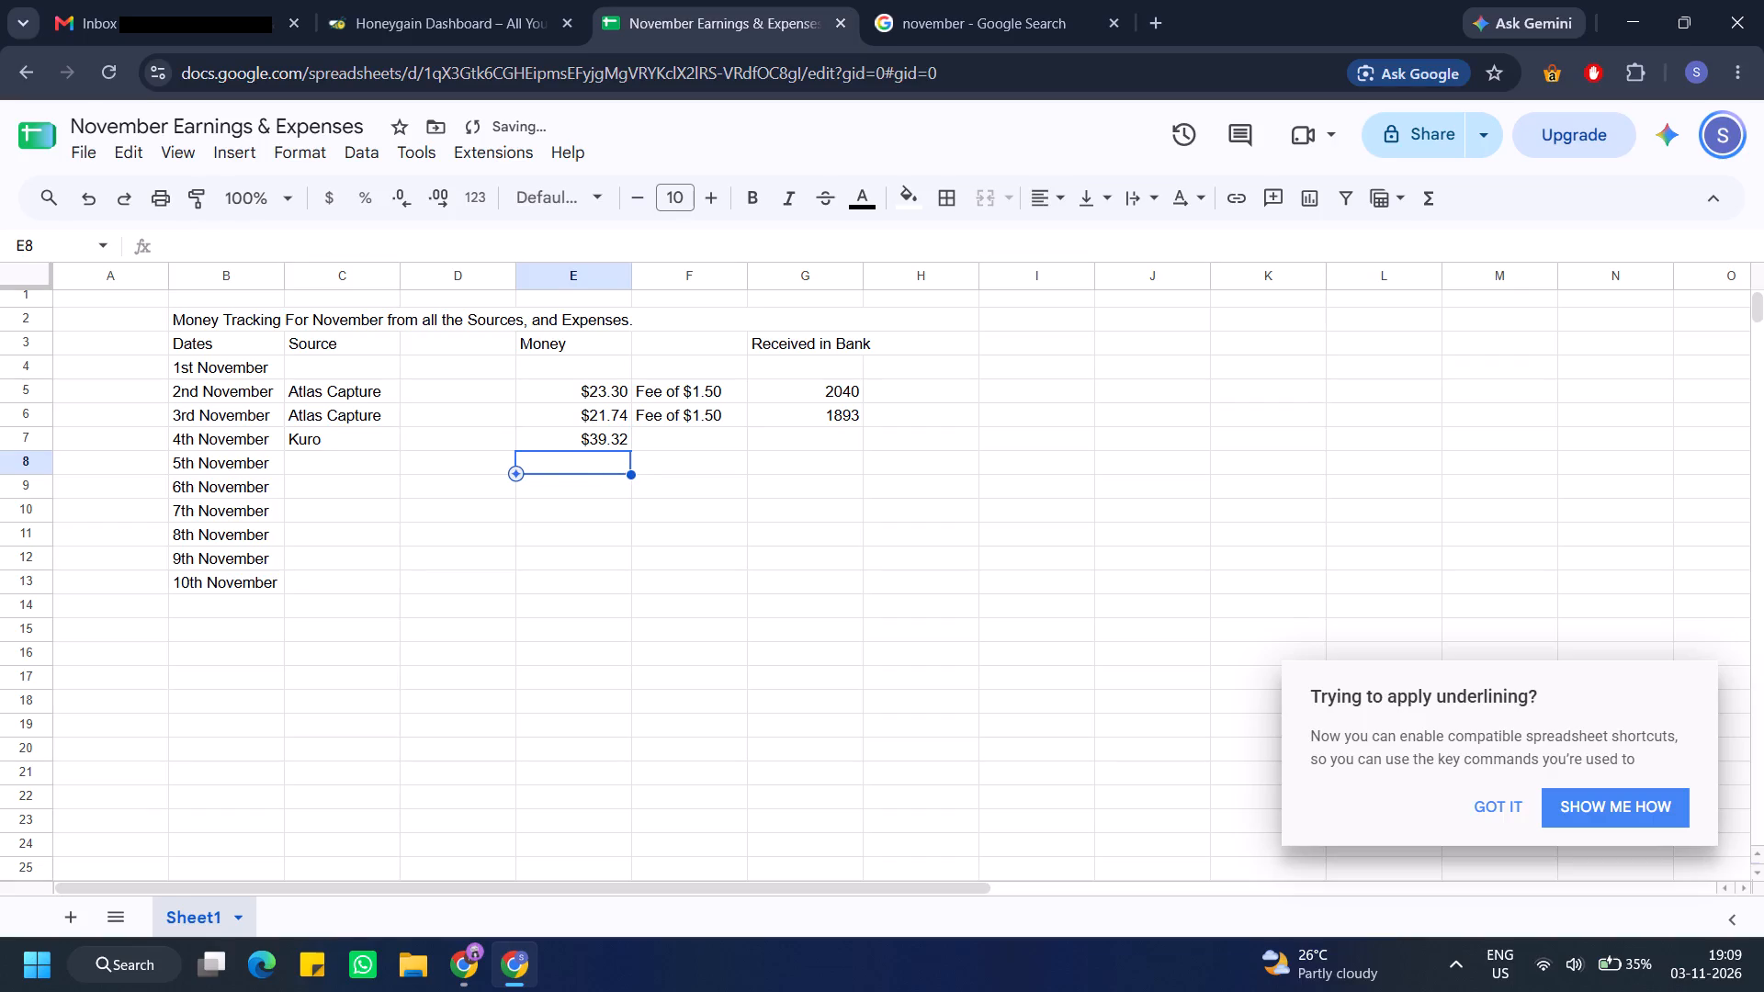
# Note "Fee of $1.50" in cell F7, beside the 4th November amount.
pyautogui.press('Up')
pyautogui.press('Right')
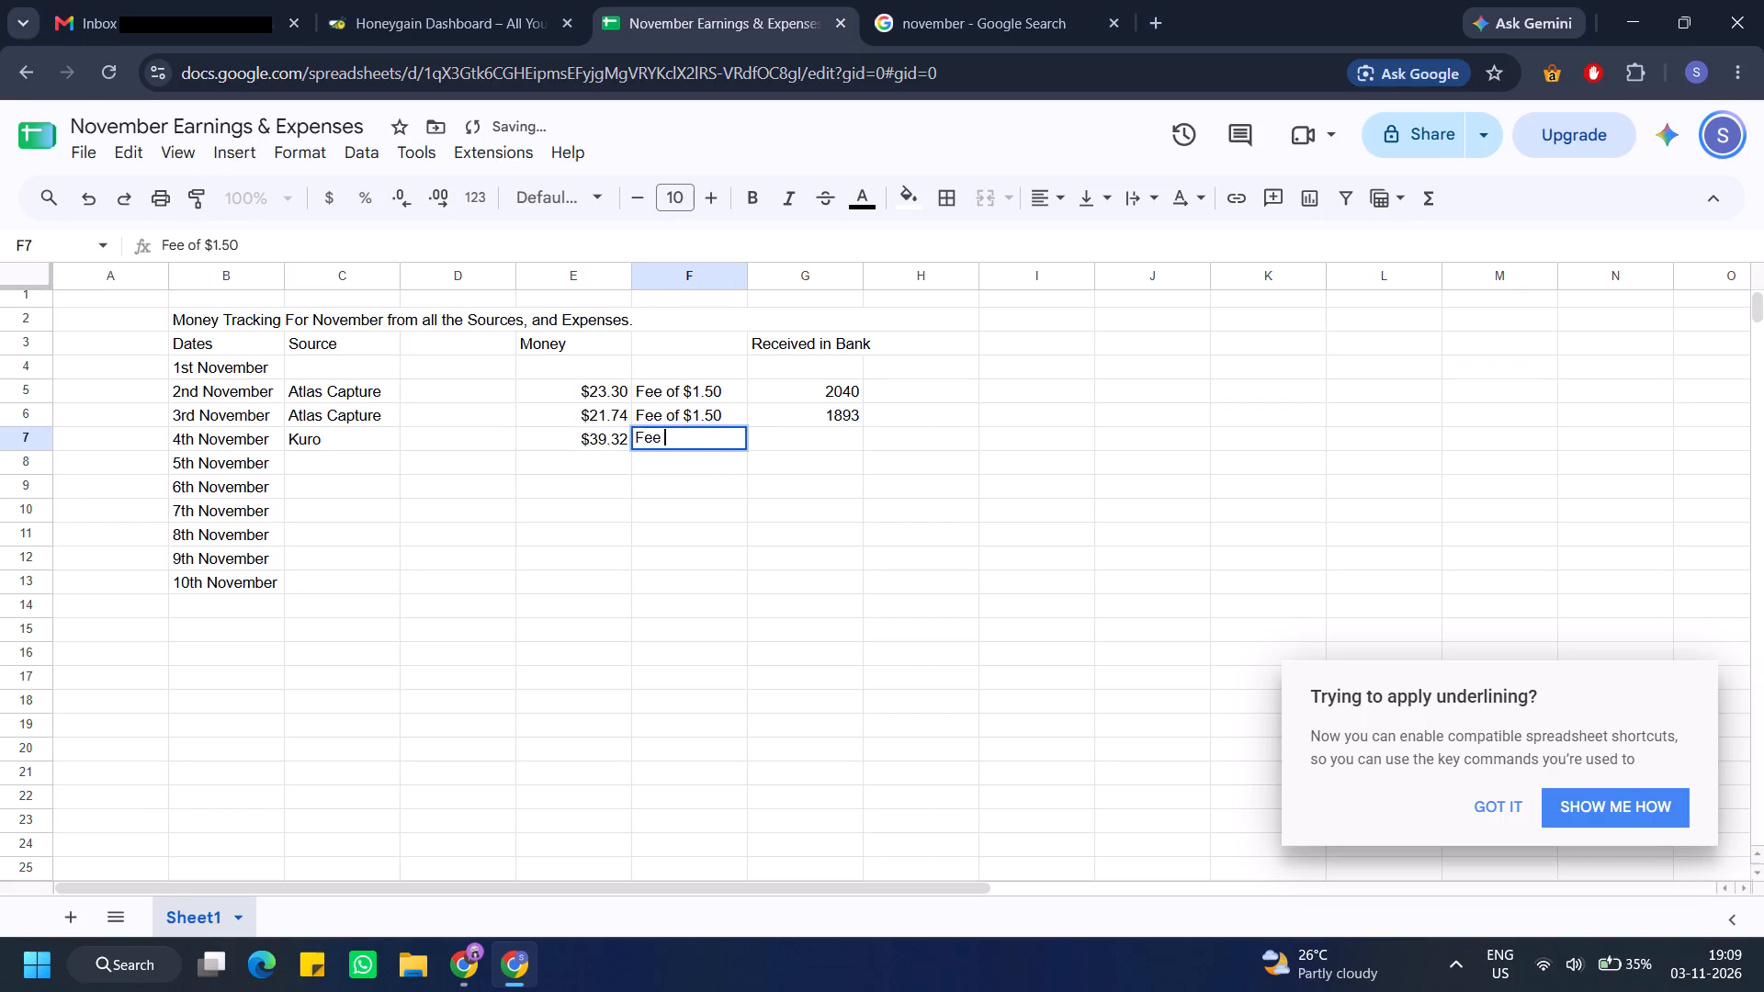
pyautogui.write('$1.50')
pyautogui.press('Right')
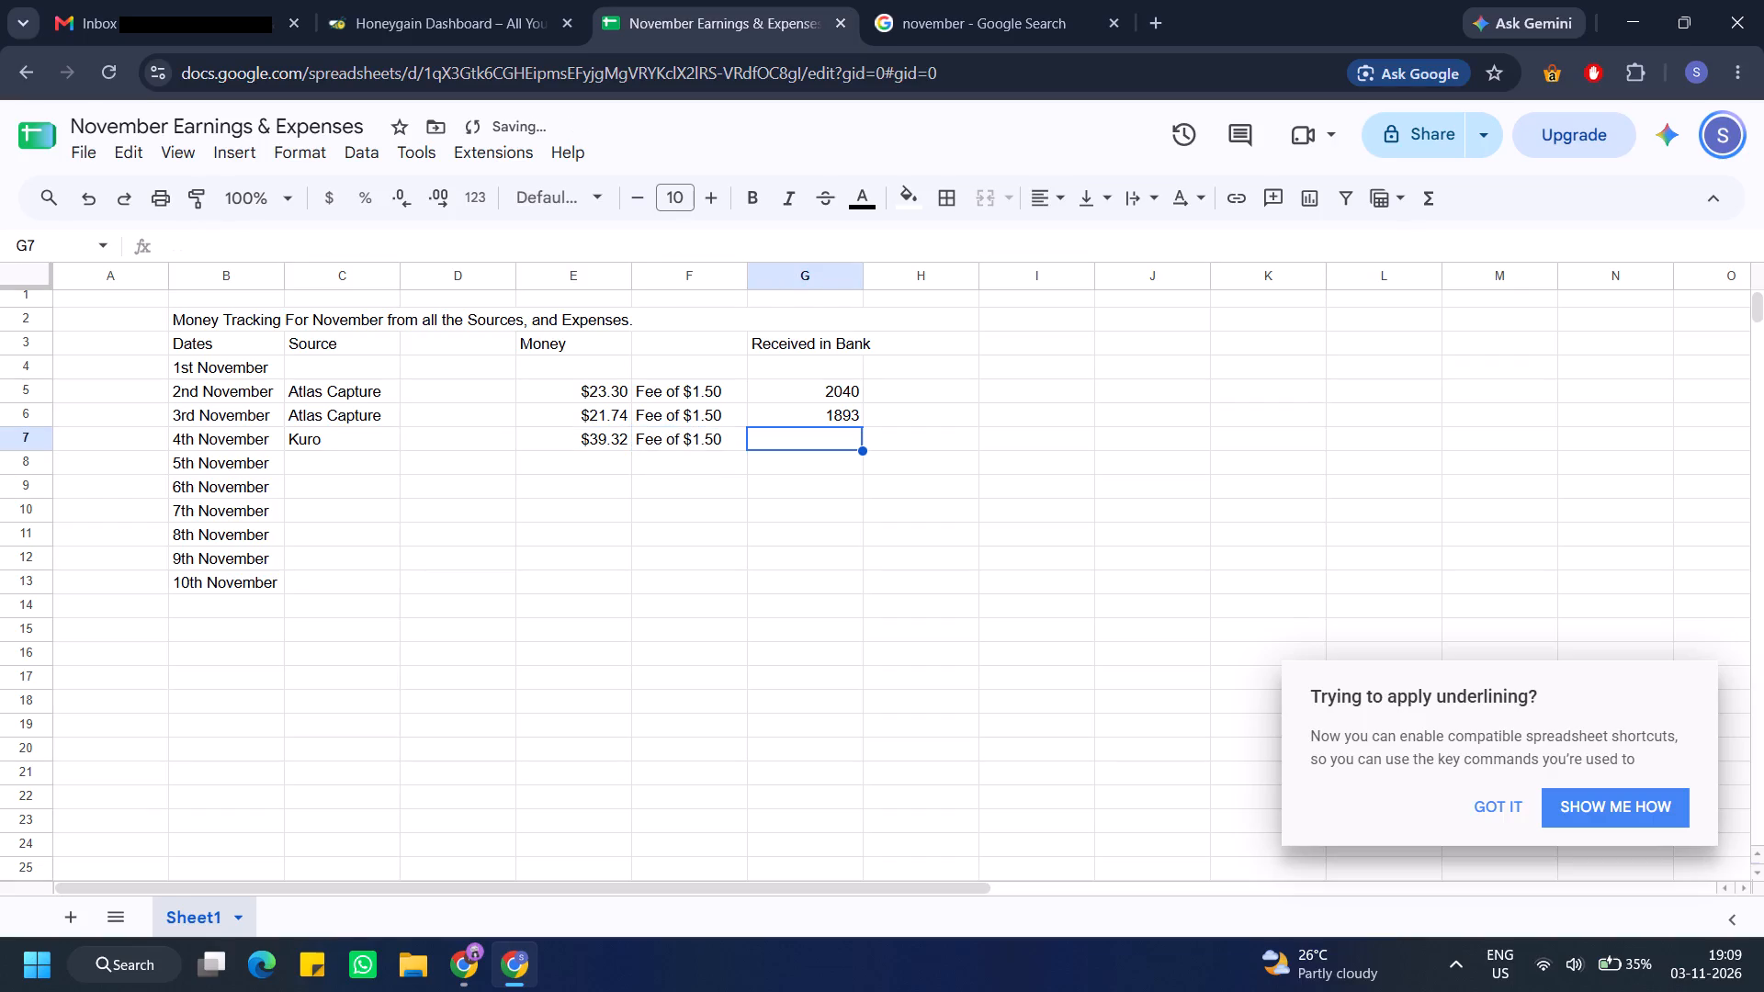
# Enter 3500 under the Received in Bank header in cell G7 for 4th November.
pyautogui.write('3500')
pyautogui.press('Return')
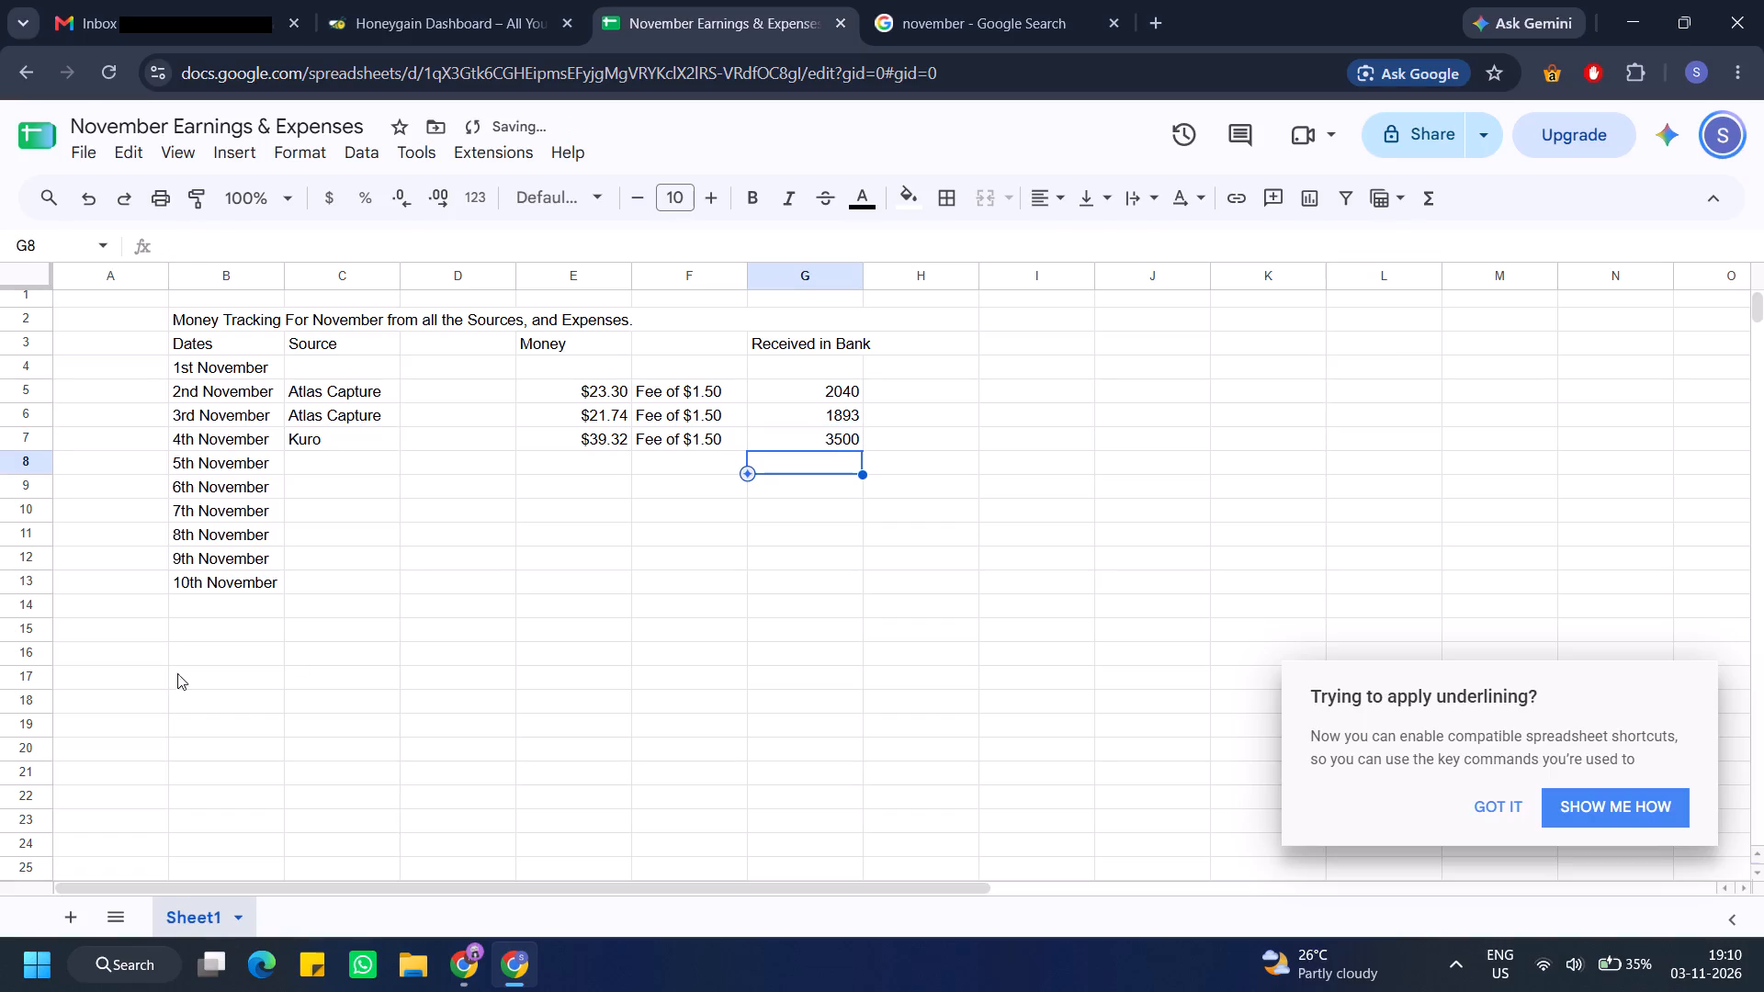
# Change the 4th November Received in Bank value in cell G7 to 3535.
pyautogui.click(851, 425)
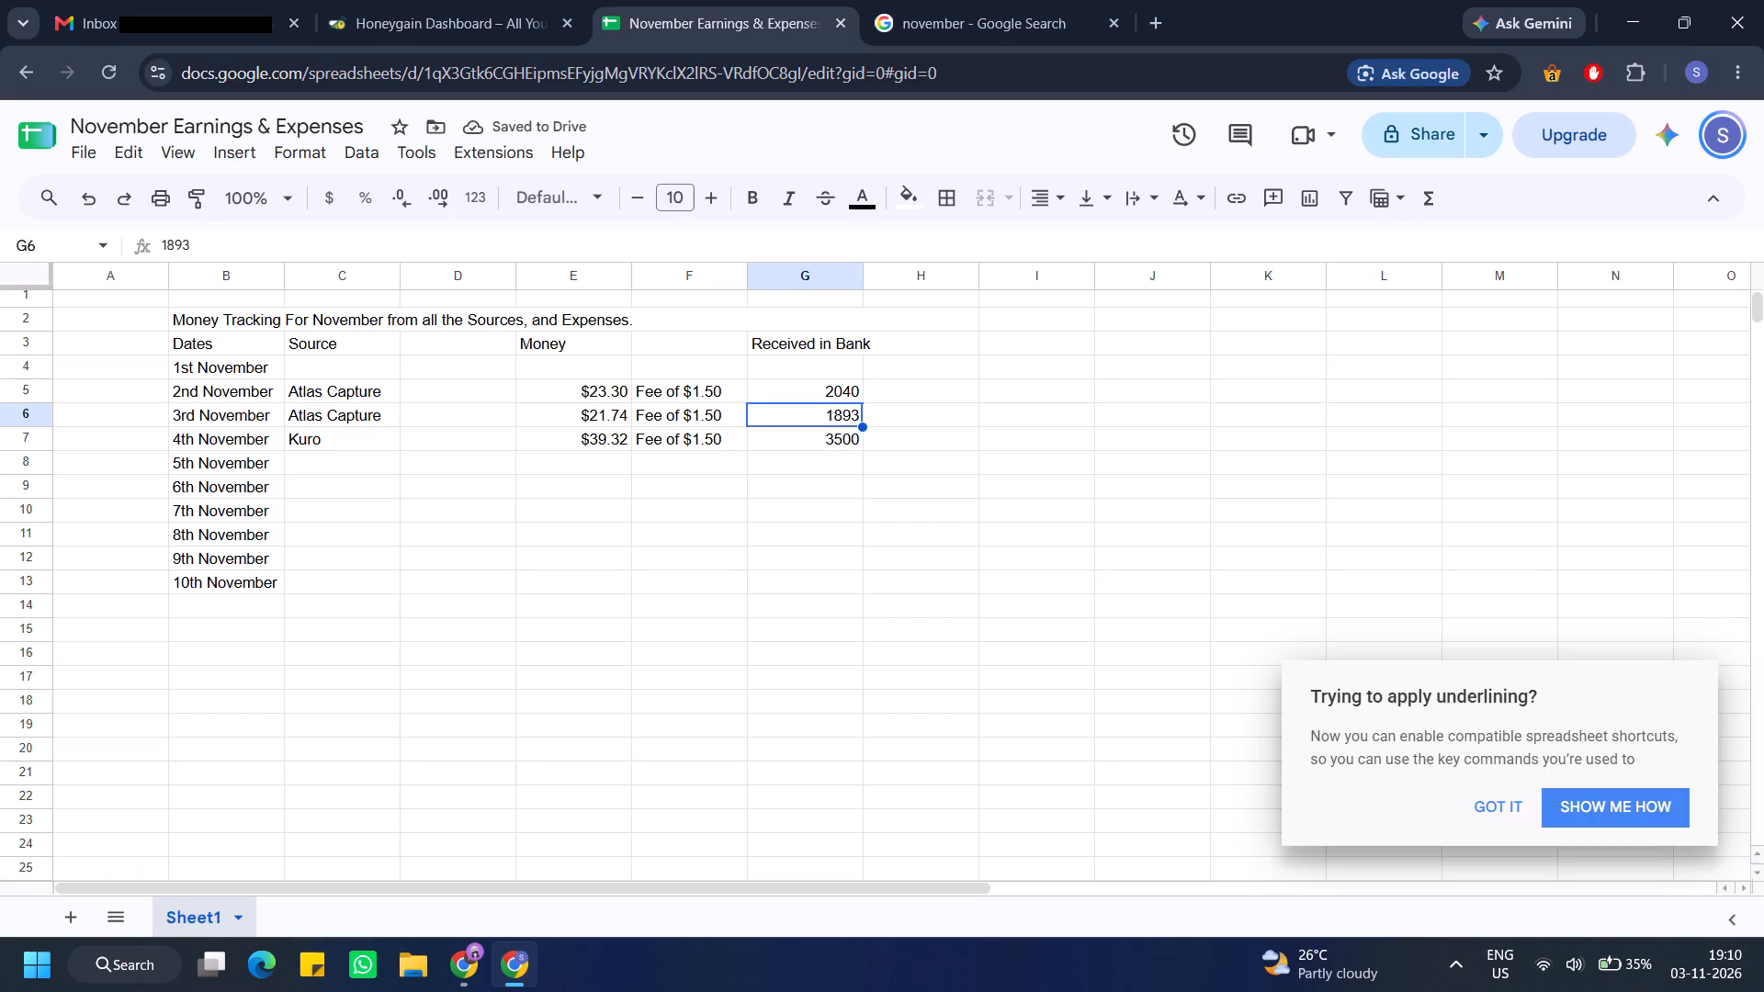
pyautogui.click(848, 451)
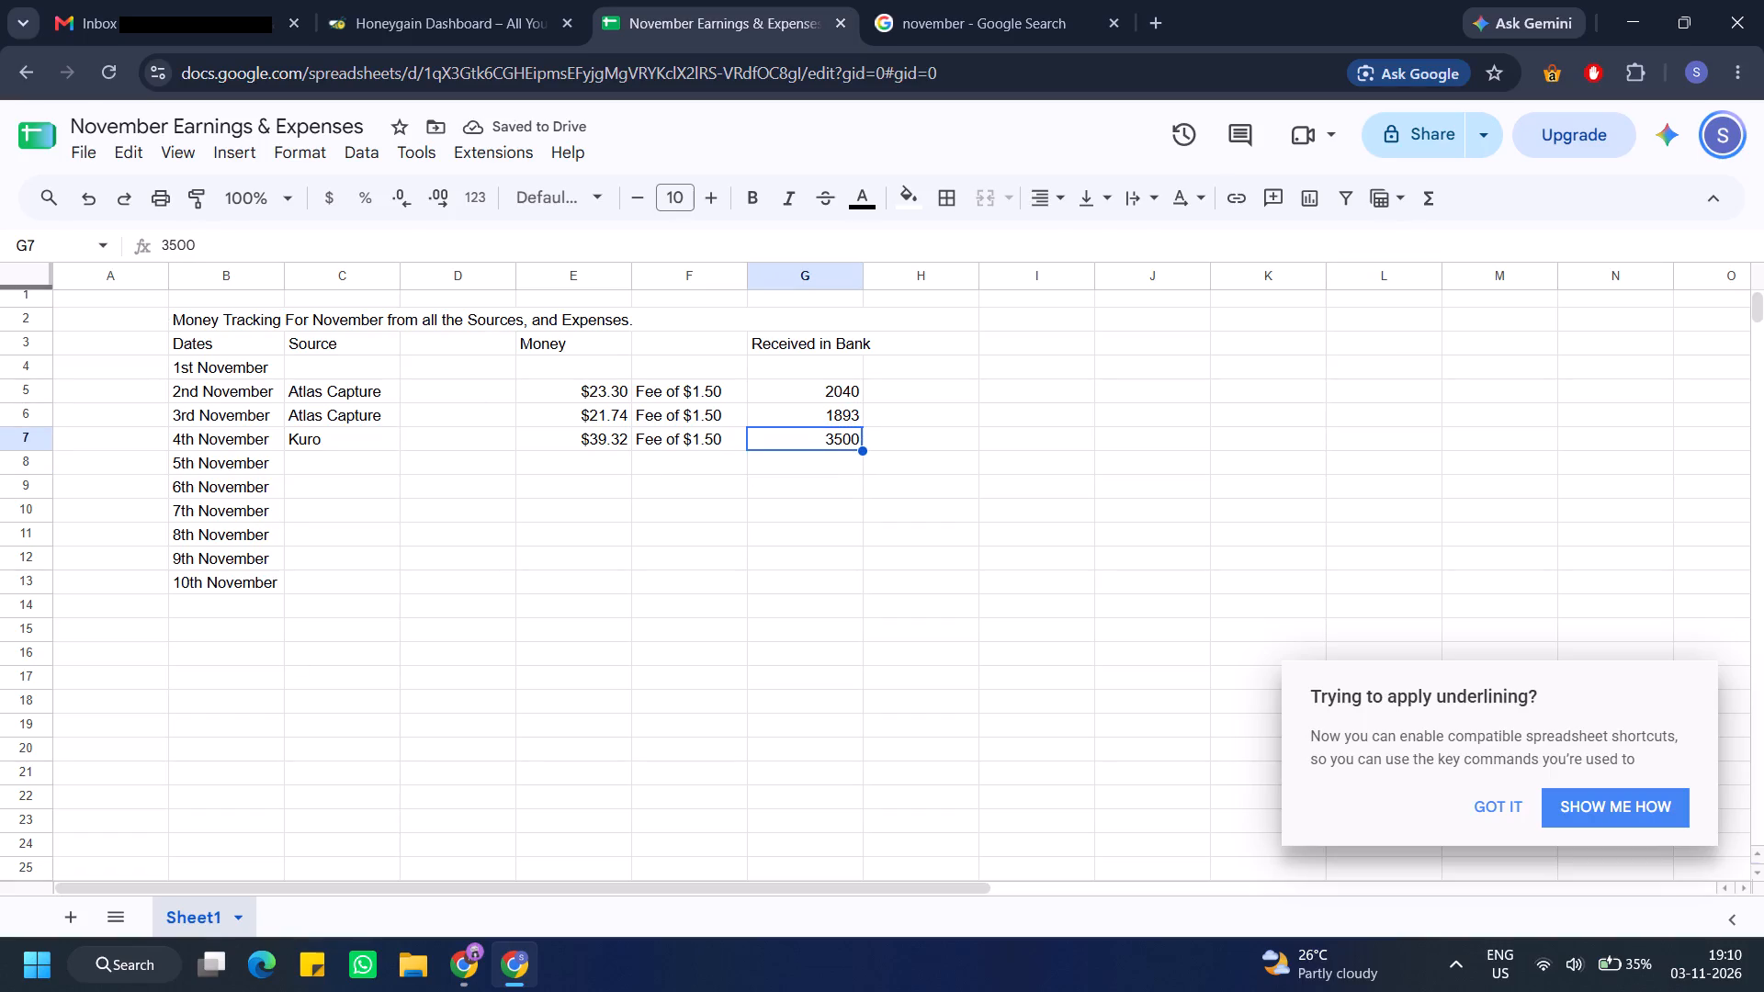
pyautogui.click(201, 236)
pyautogui.press('BackSpace')
pyautogui.press('BackSpace')
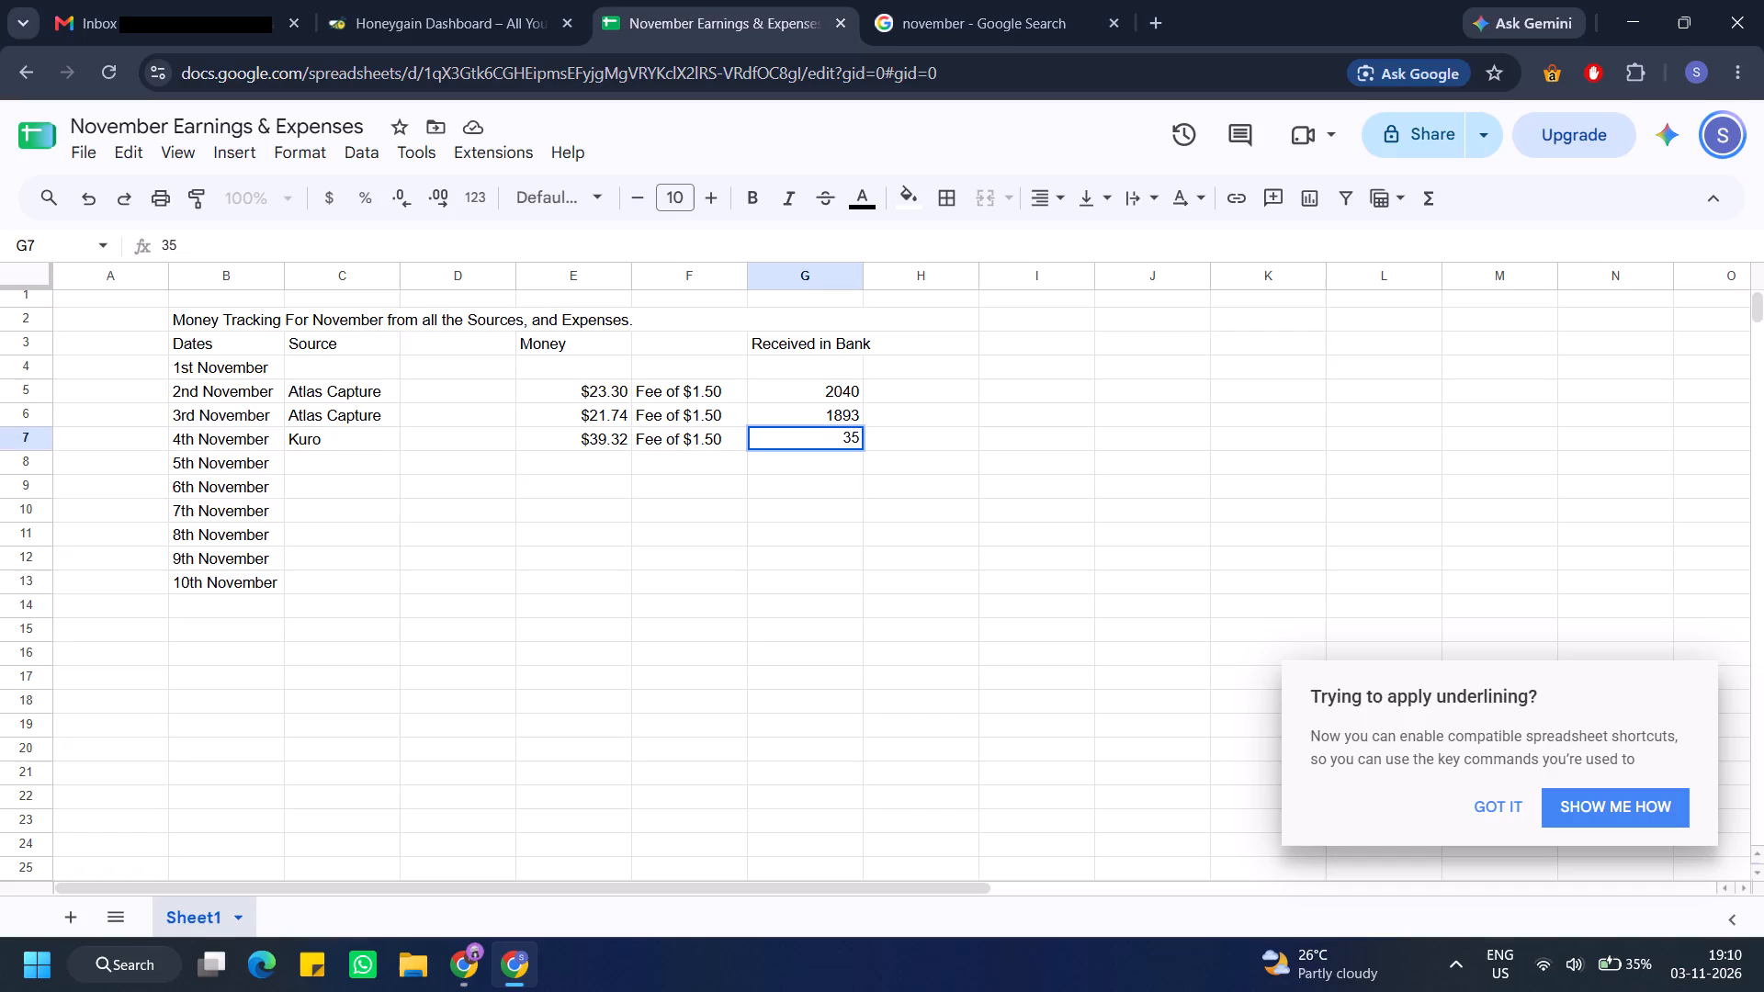
pyautogui.press('3')
pyautogui.press('5')
pyautogui.press('Return')
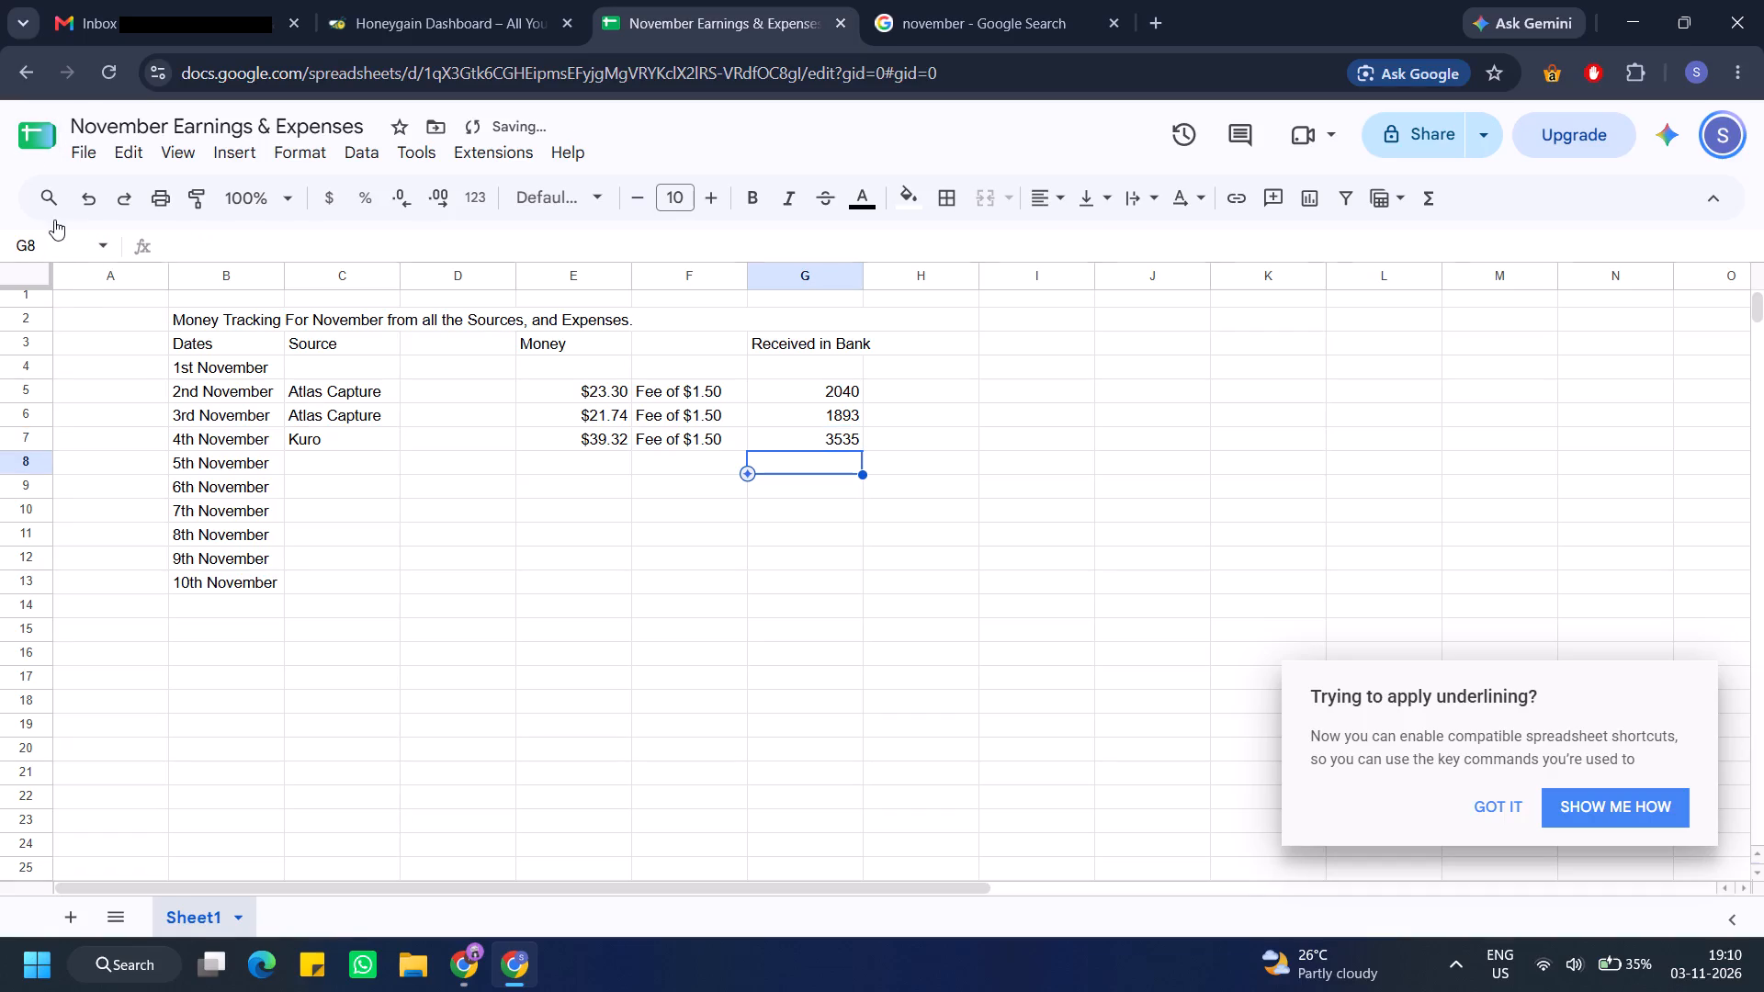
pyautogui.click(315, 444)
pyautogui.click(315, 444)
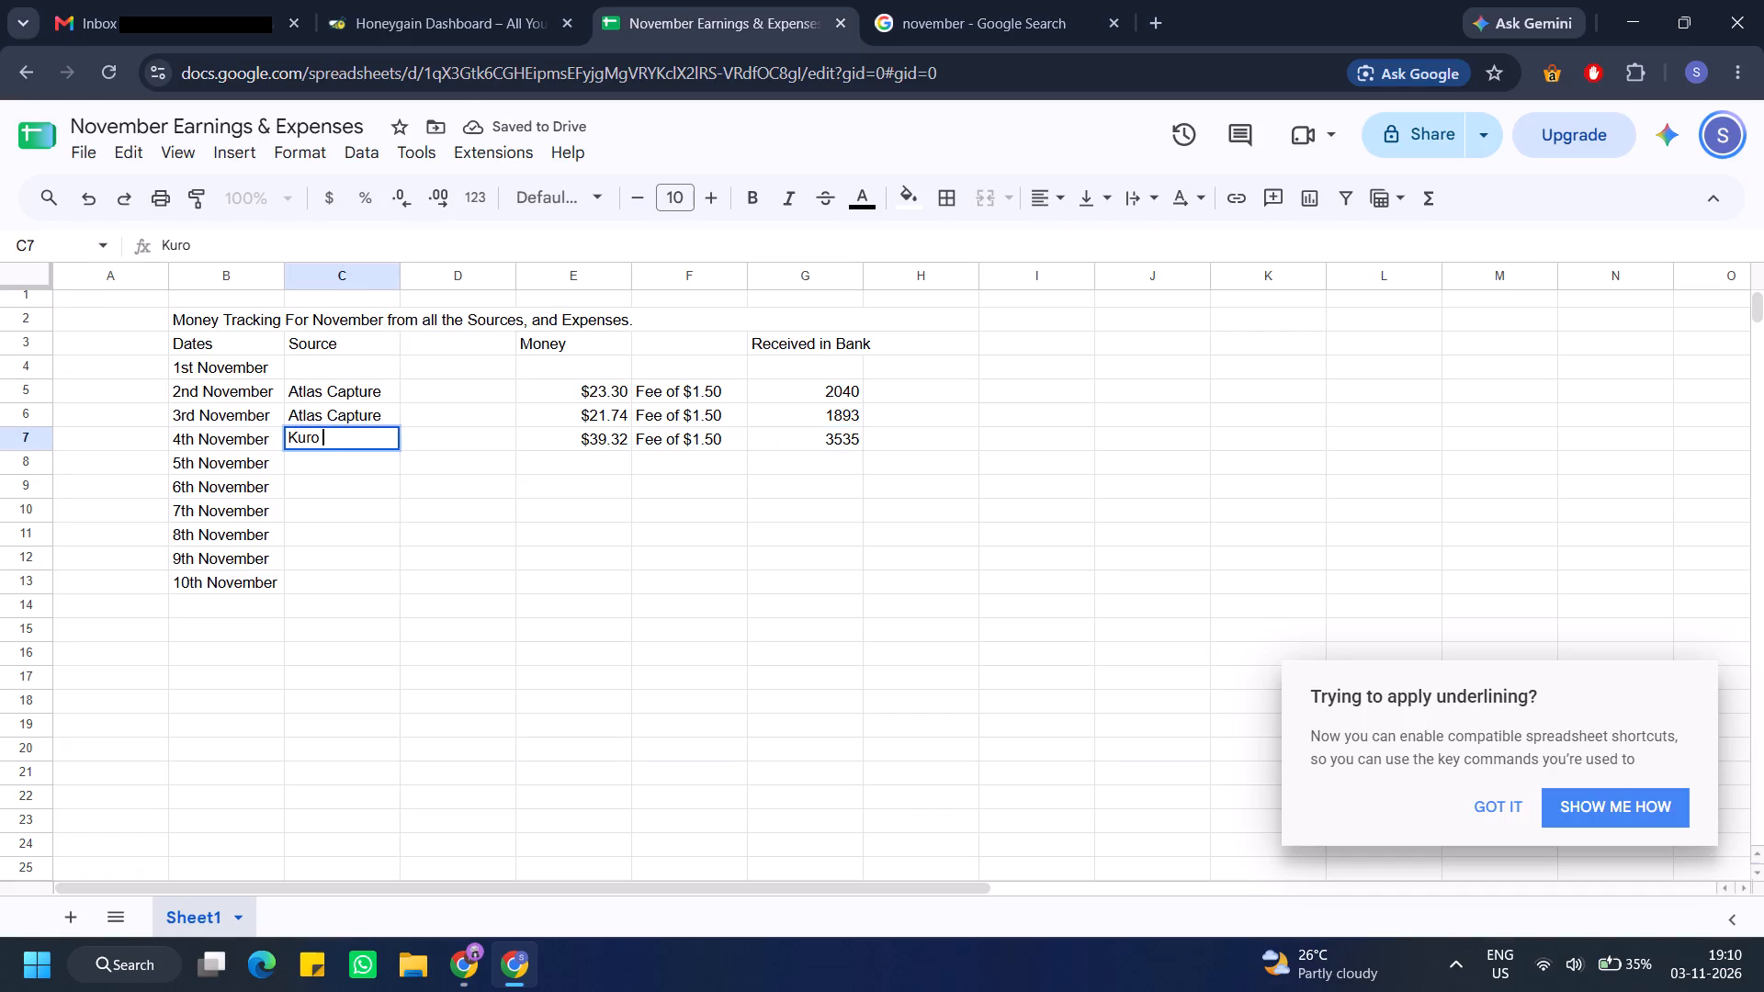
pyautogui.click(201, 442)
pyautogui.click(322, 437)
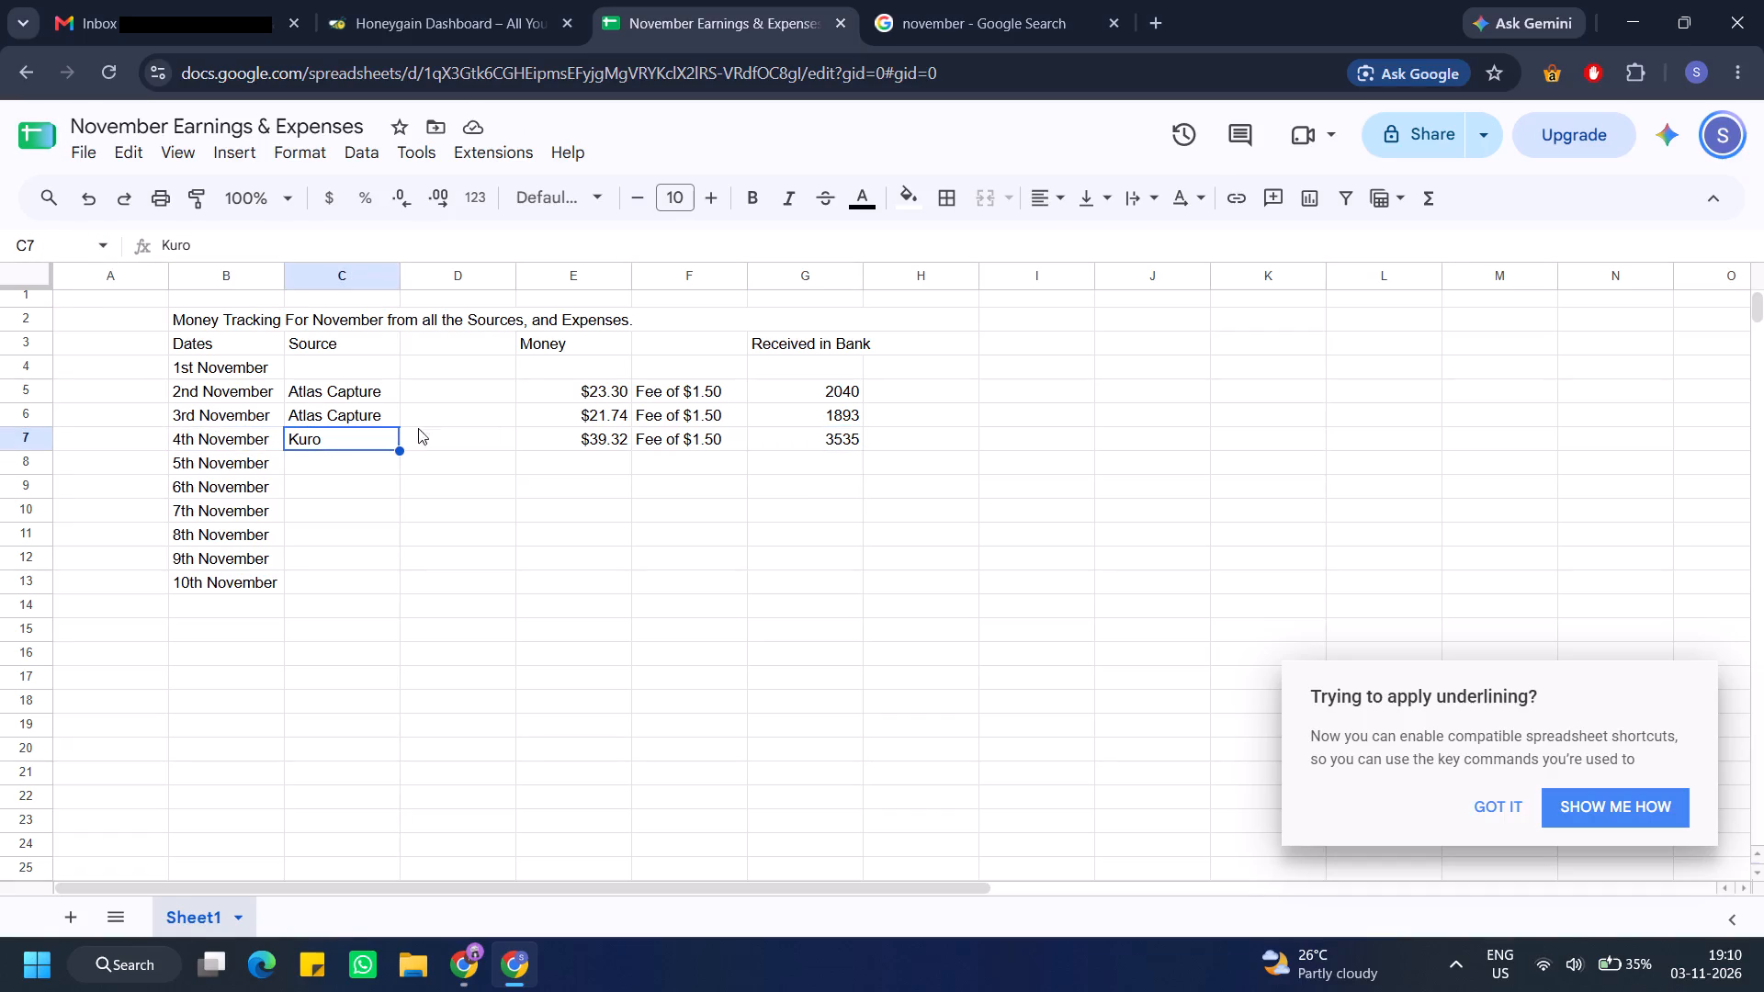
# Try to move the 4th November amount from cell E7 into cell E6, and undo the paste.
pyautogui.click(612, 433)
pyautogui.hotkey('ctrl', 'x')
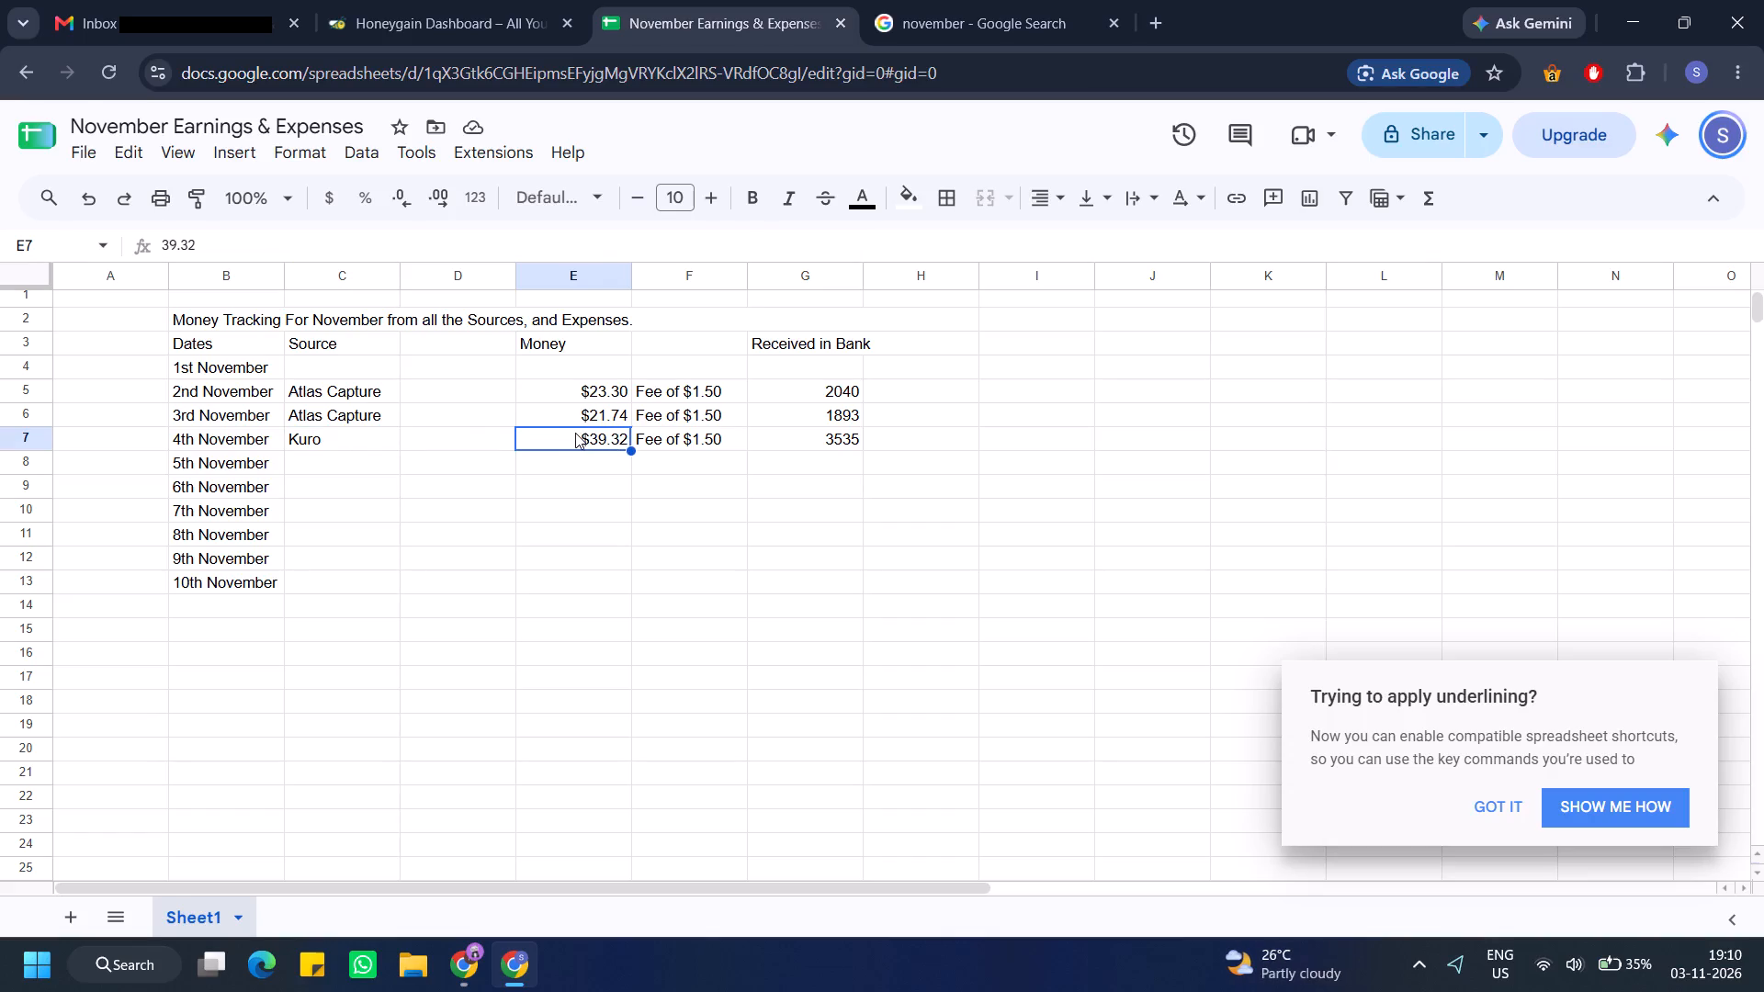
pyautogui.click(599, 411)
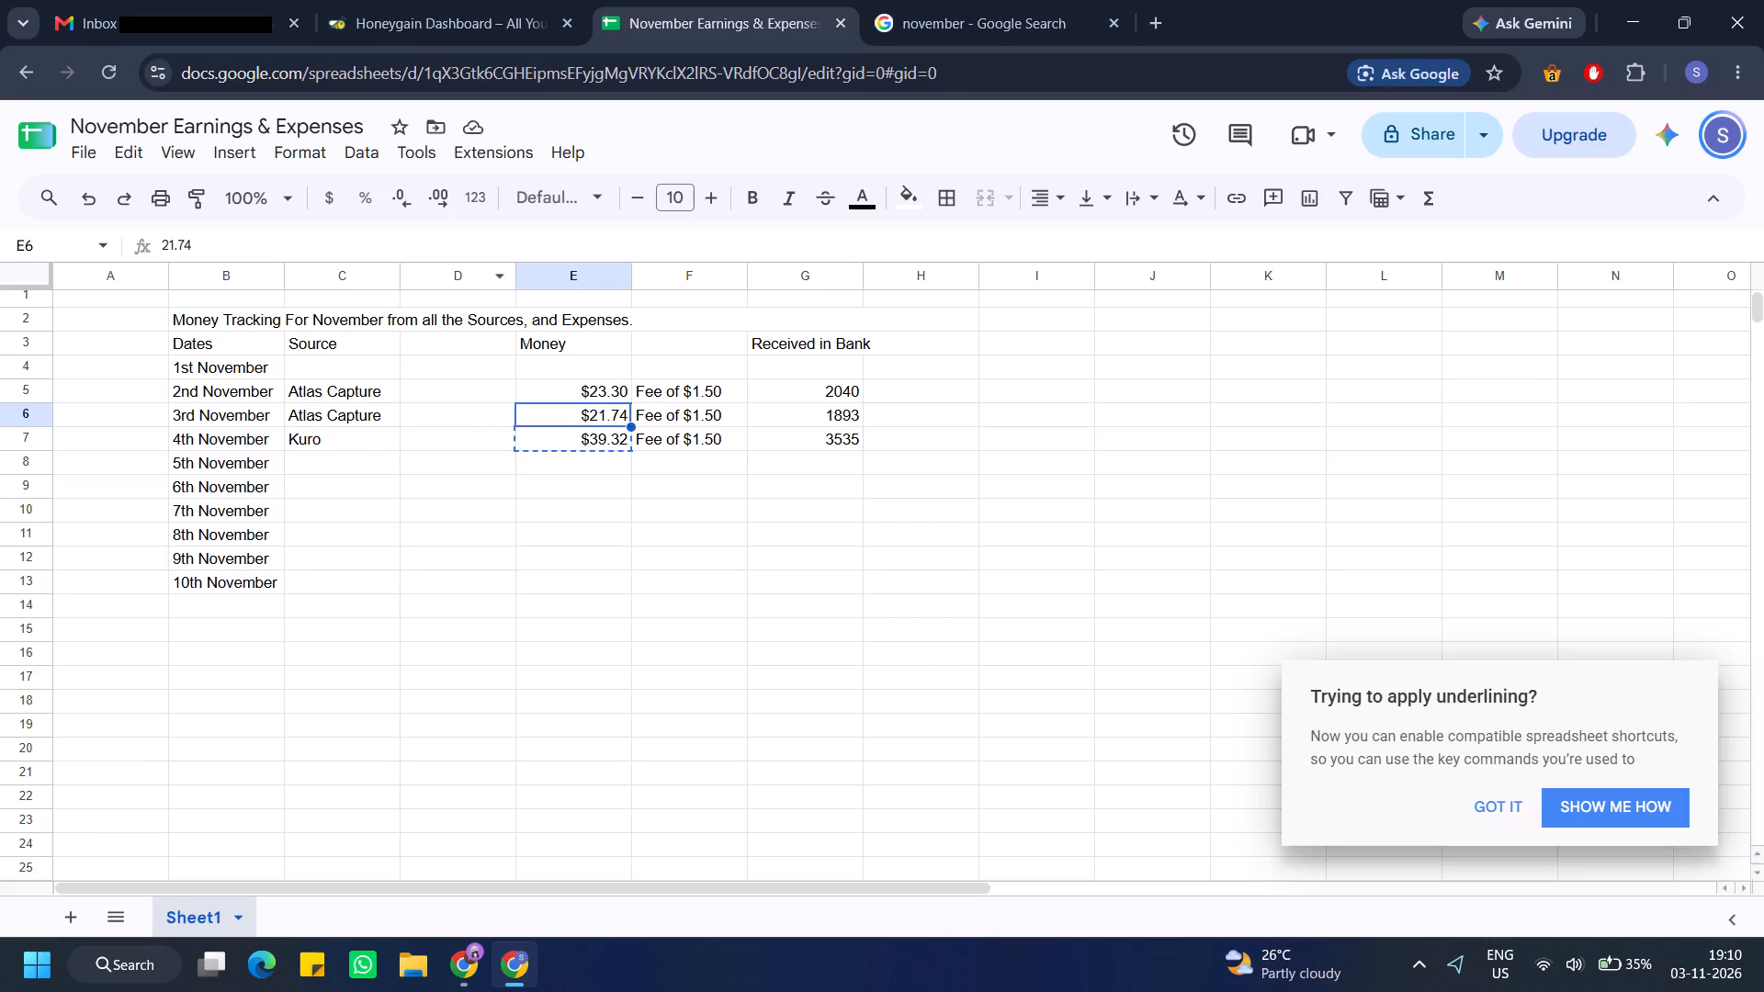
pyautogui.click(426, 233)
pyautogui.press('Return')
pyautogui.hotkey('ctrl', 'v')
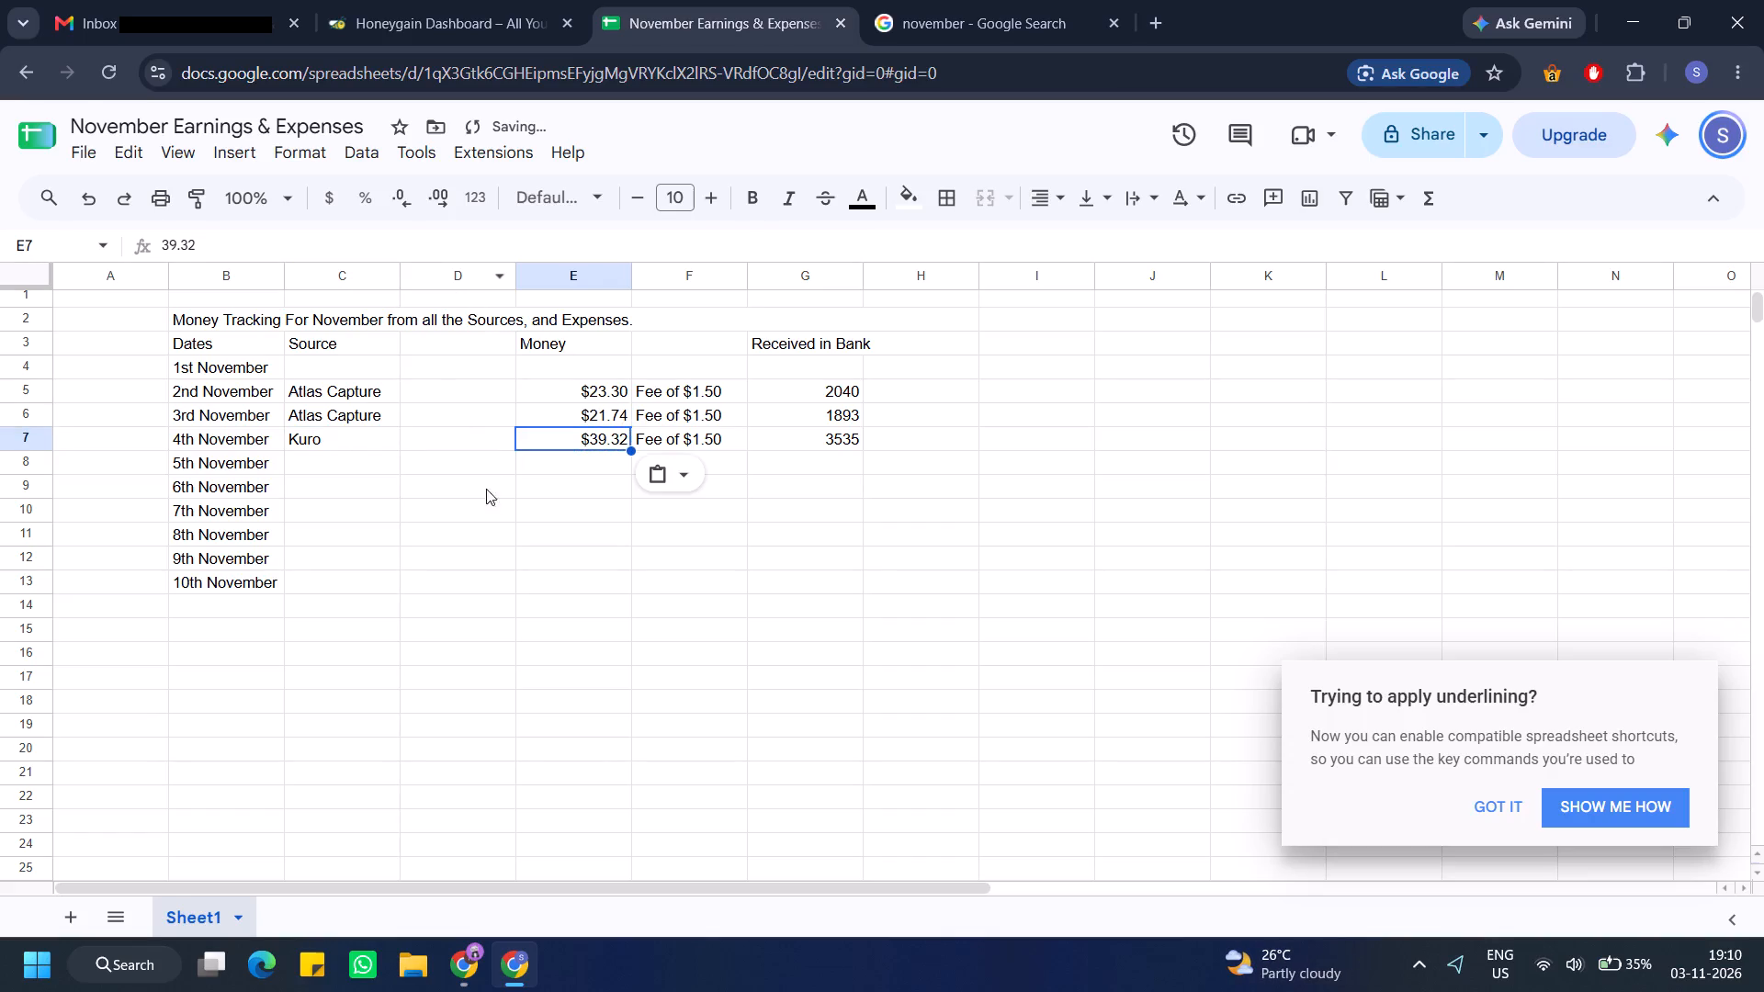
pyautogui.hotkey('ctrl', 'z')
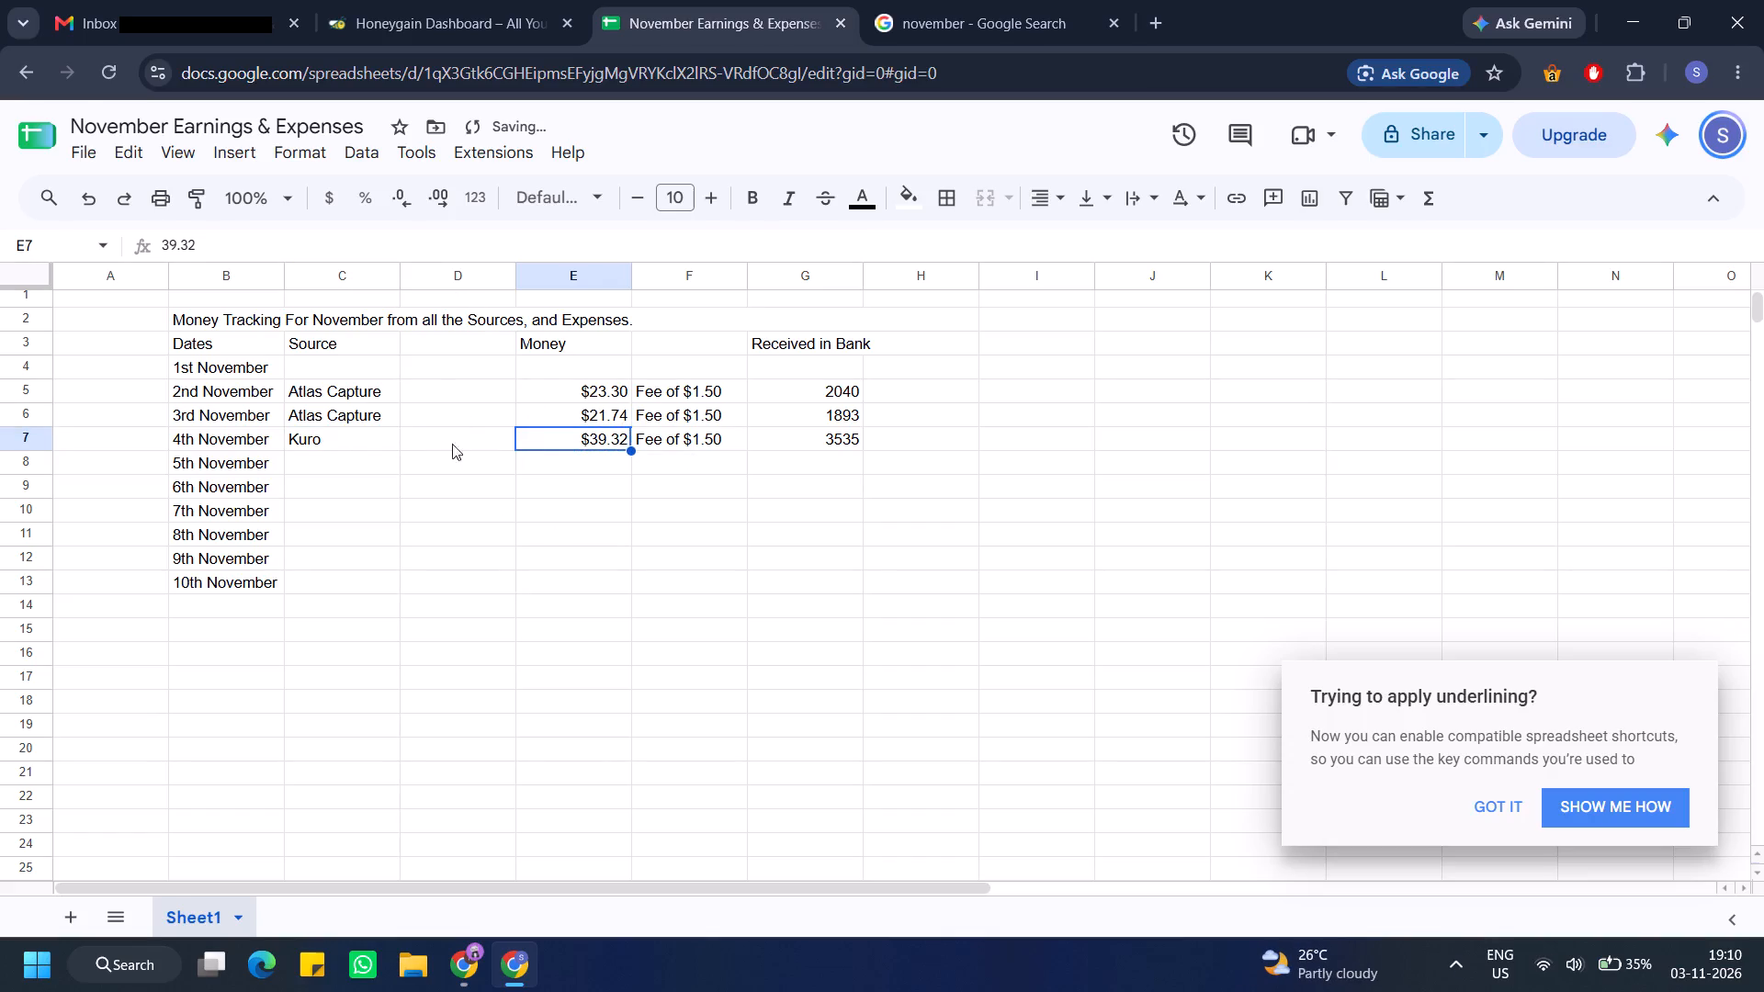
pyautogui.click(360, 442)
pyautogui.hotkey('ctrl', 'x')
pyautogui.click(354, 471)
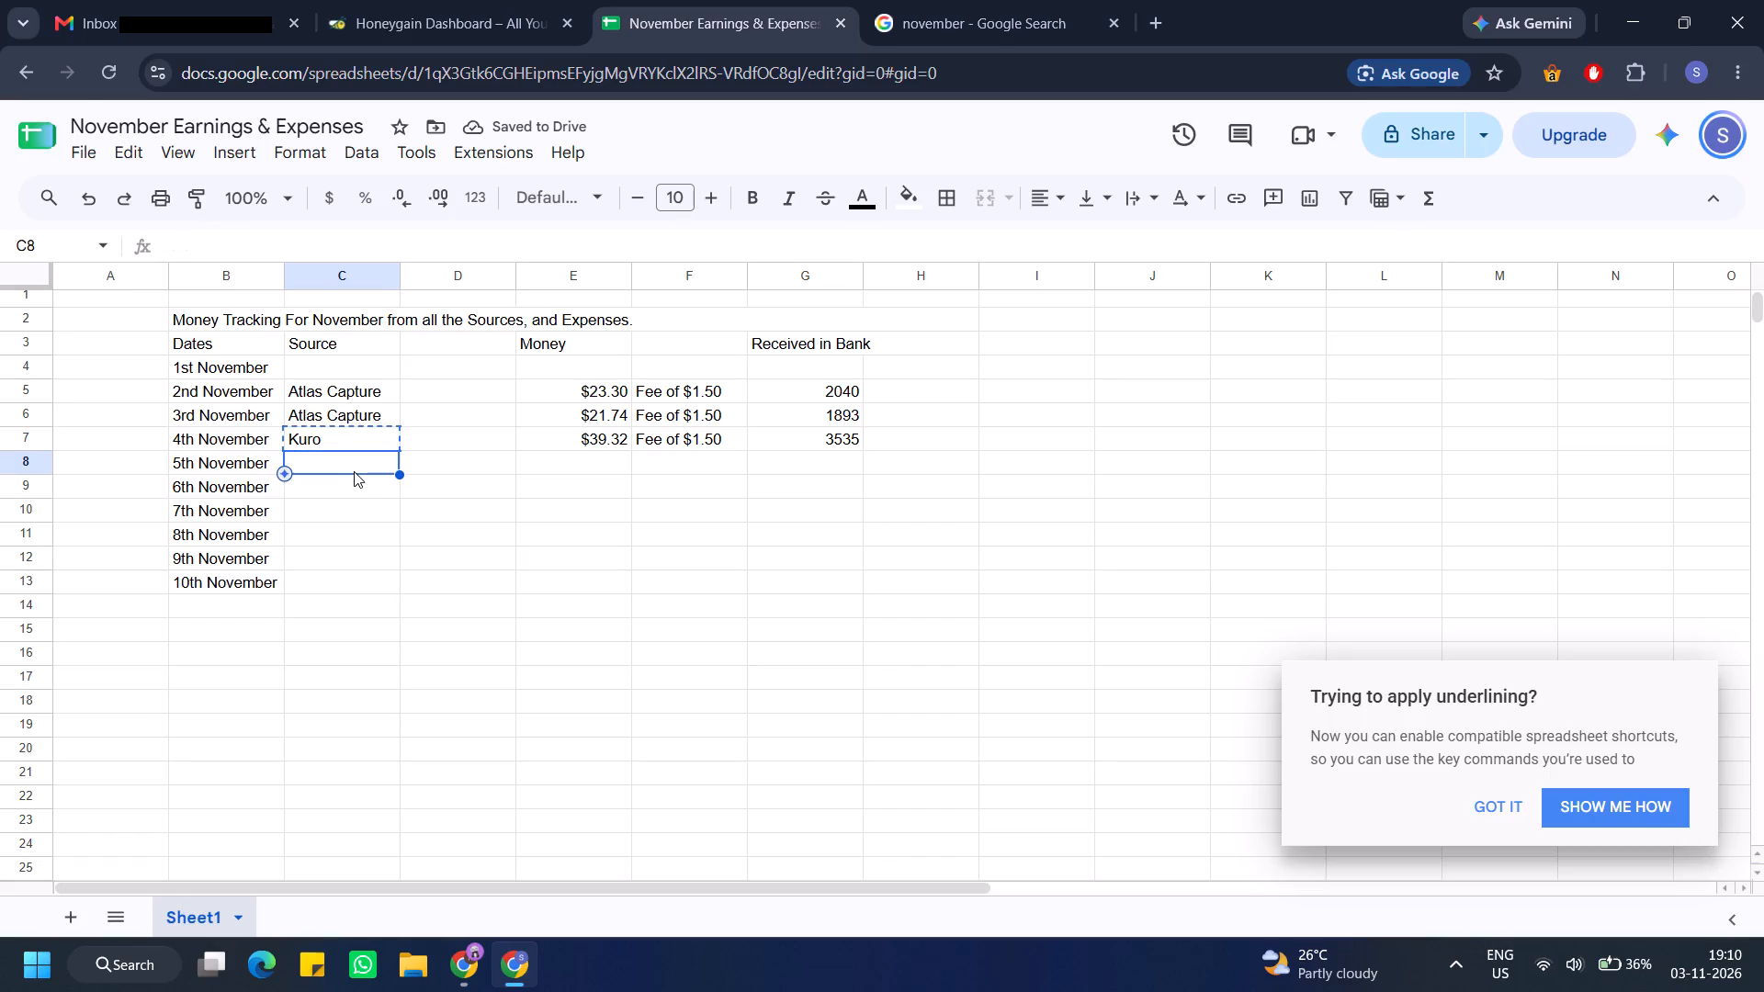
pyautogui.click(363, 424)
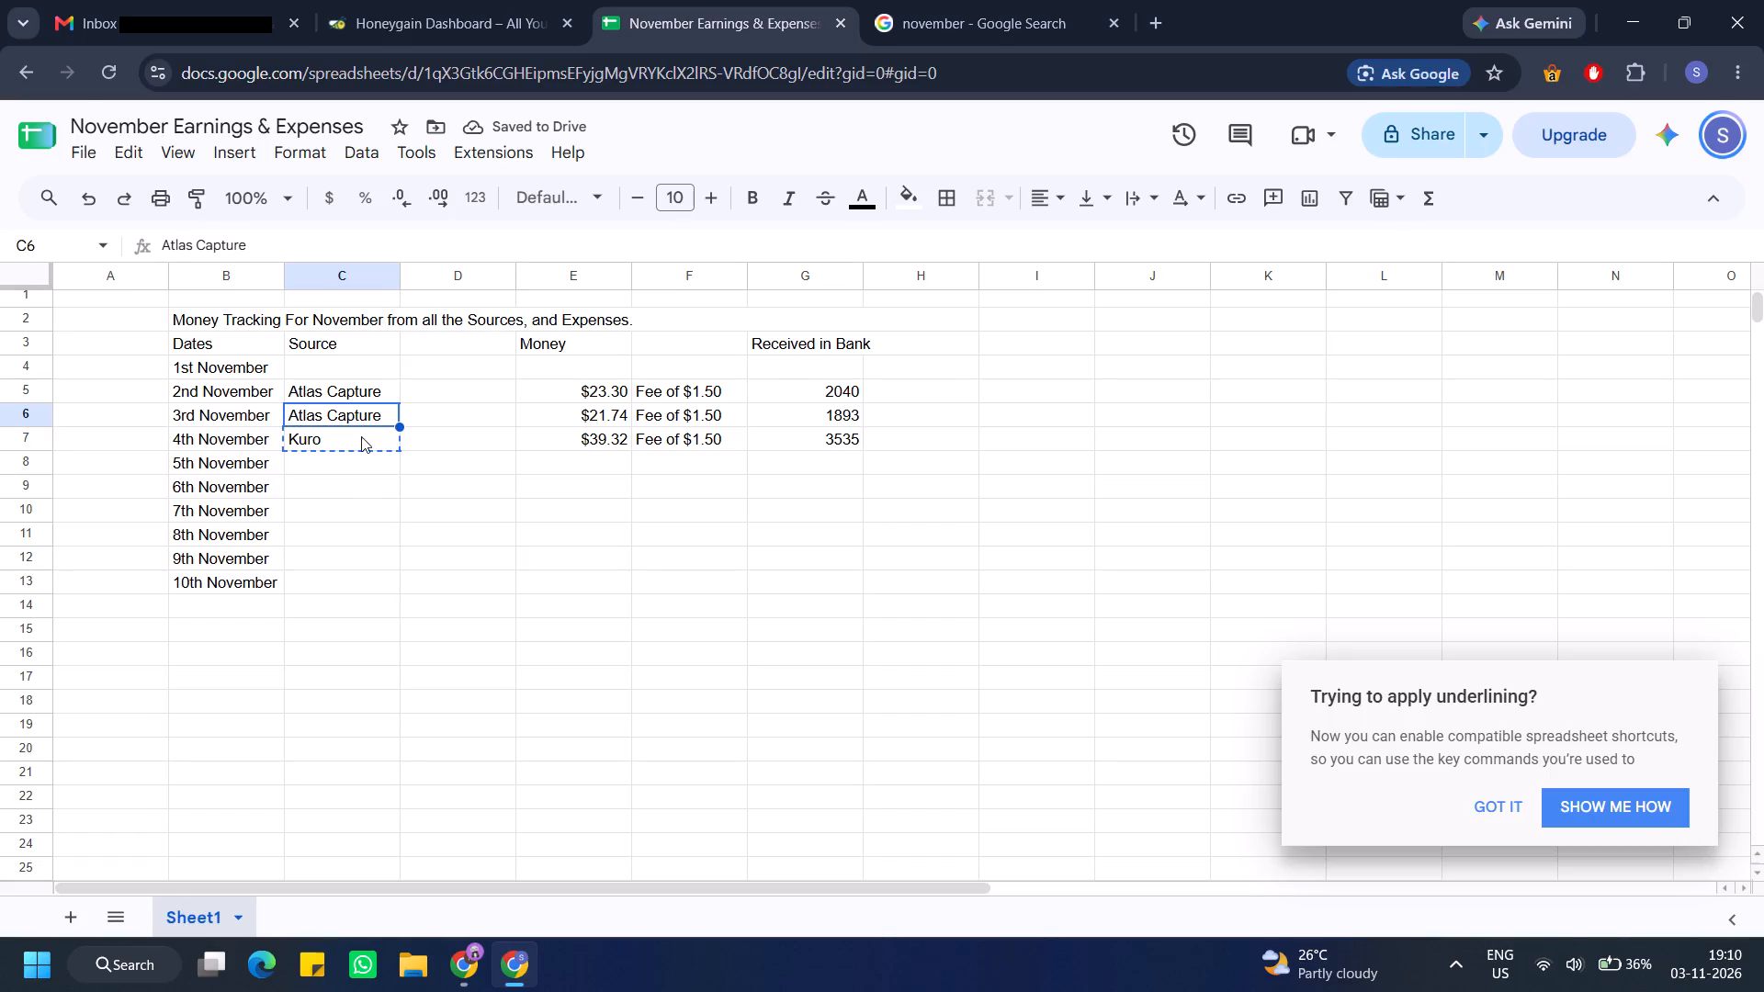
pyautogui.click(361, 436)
# Cut the $39.32 amount out of the 4th November Money cell E7, leaving the cell empty.
pyautogui.click(600, 434)
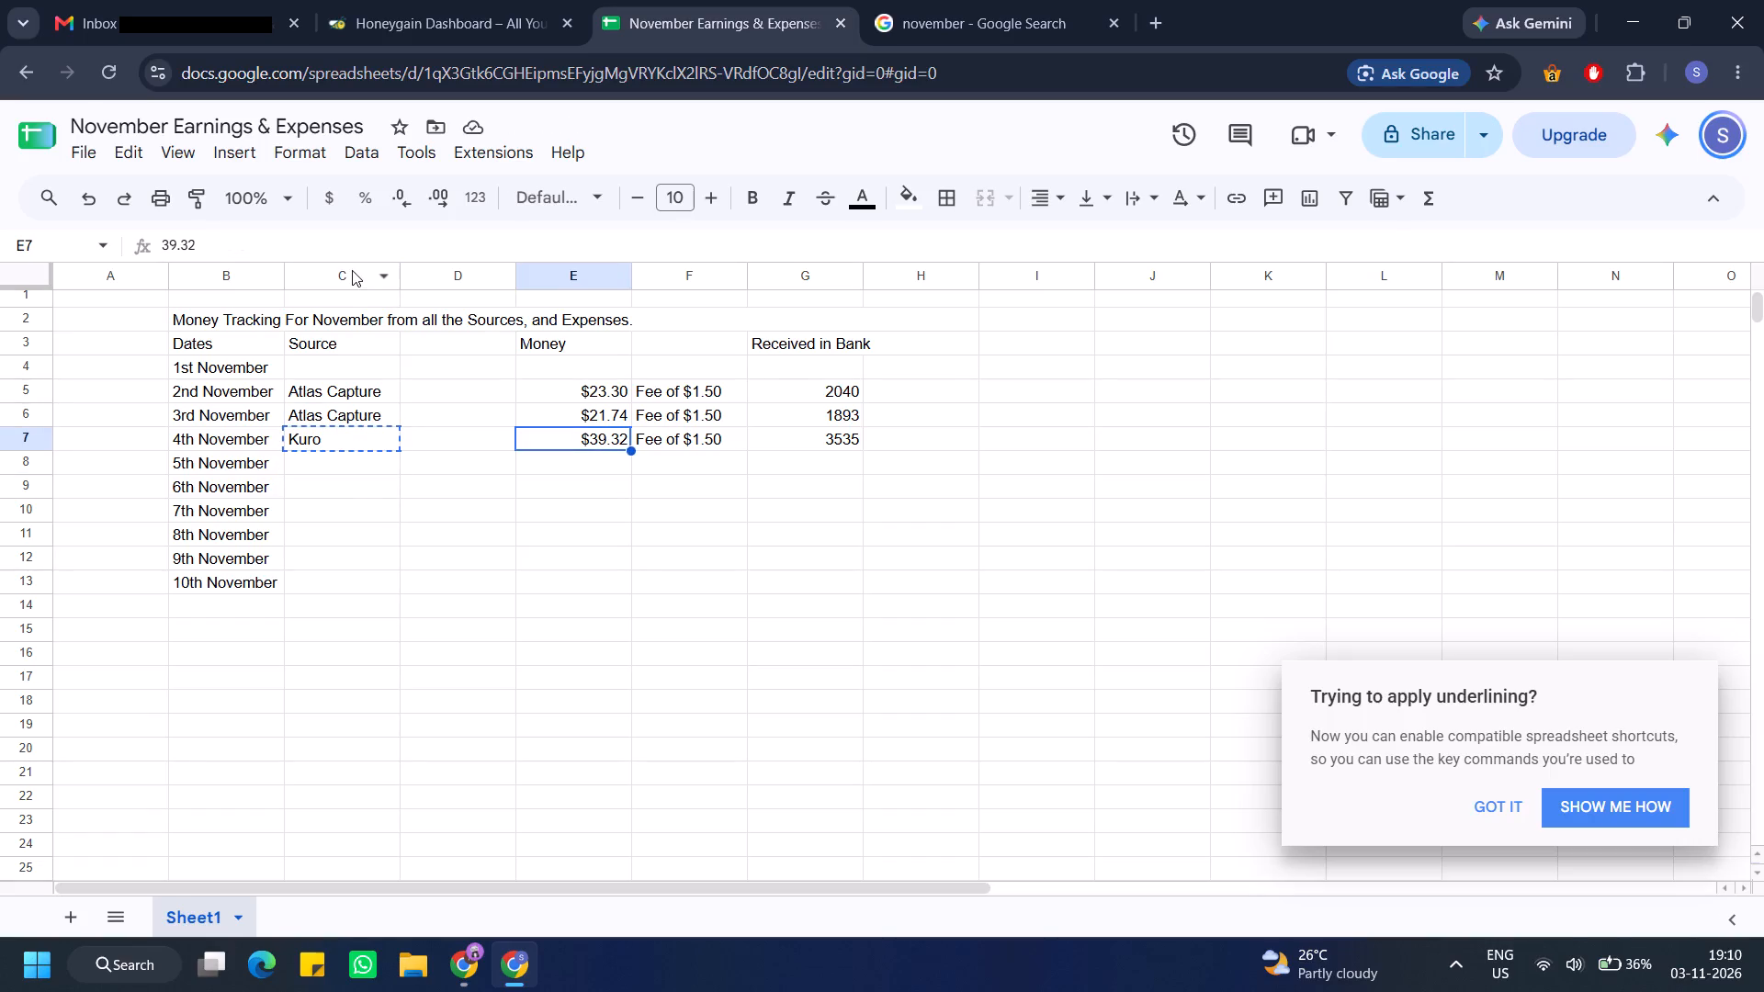
pyautogui.click(311, 237)
pyautogui.hotkey('ctrl', 'a')
pyautogui.hotkey('ctrl', 'x')
pyautogui.click(562, 413)
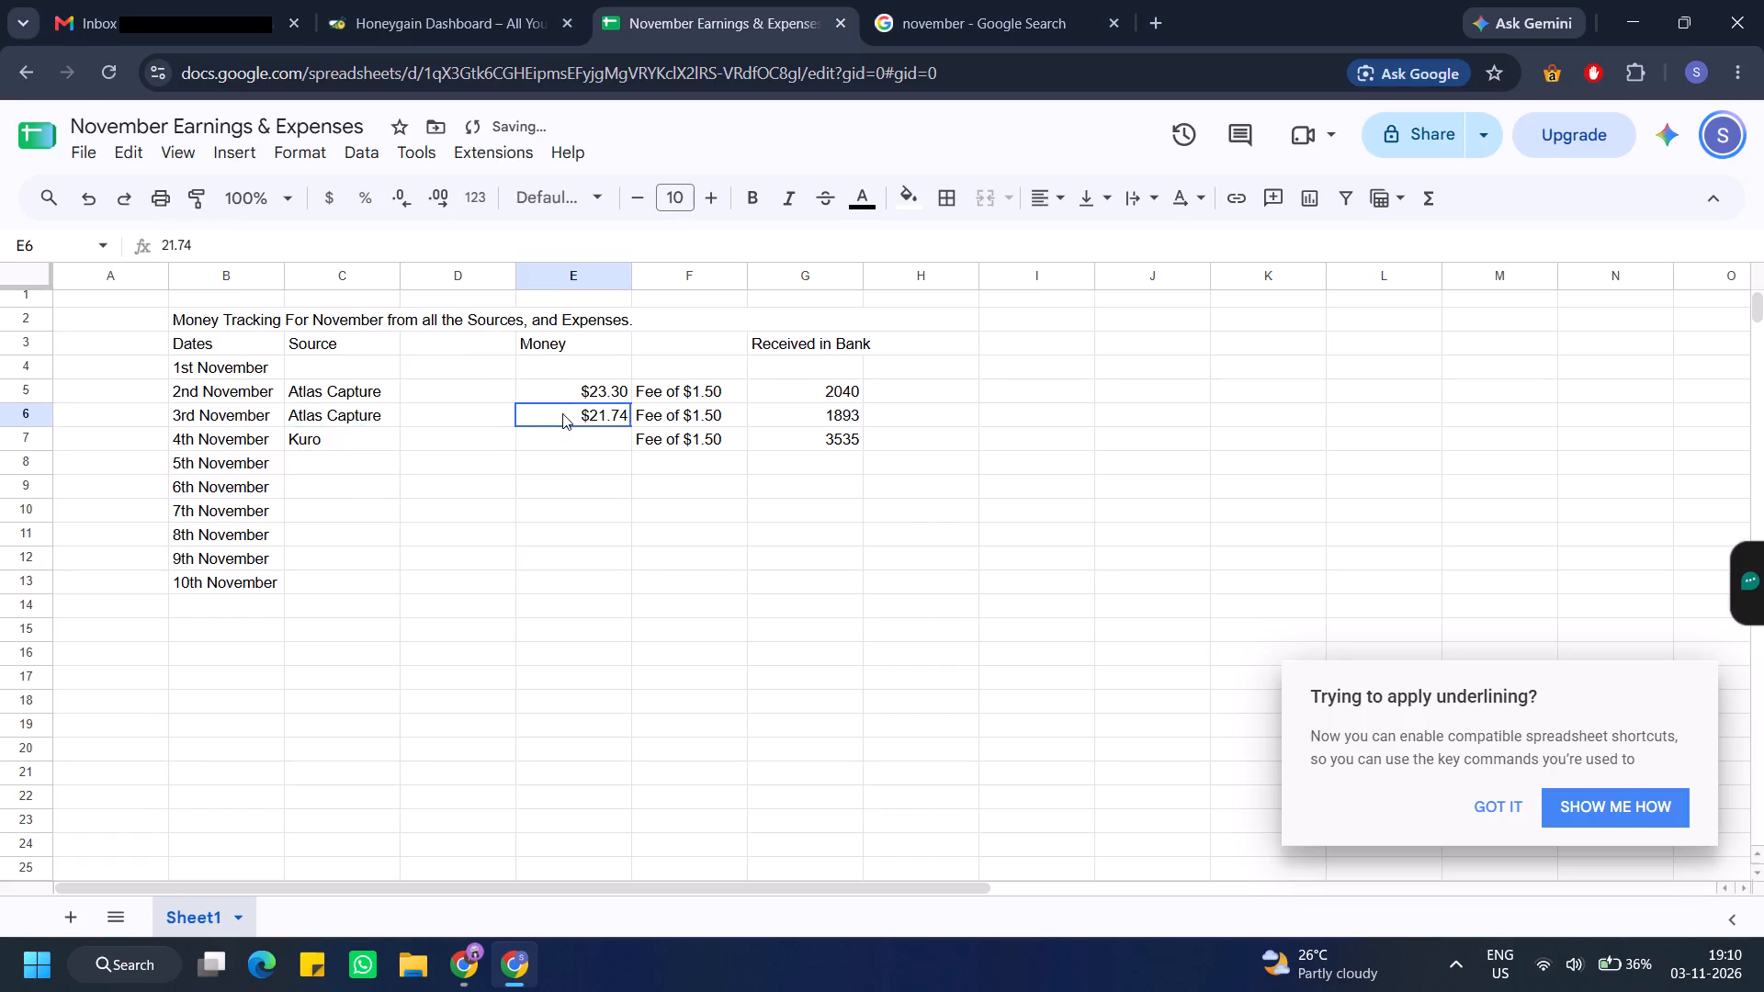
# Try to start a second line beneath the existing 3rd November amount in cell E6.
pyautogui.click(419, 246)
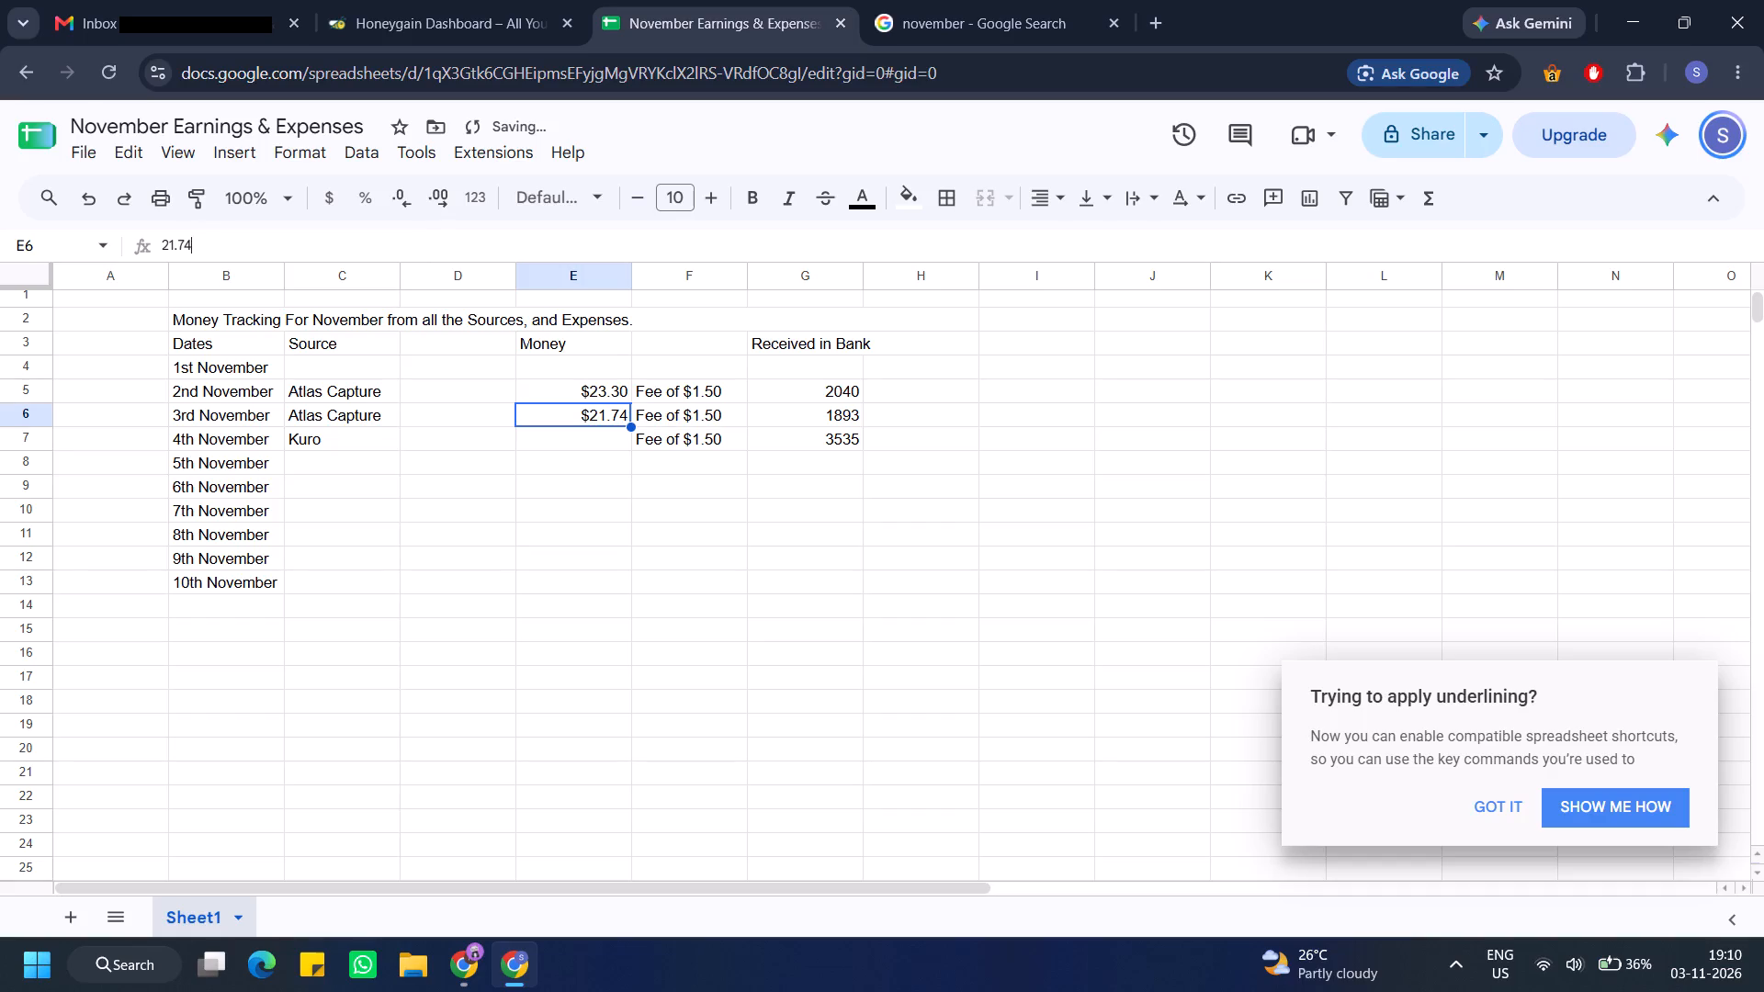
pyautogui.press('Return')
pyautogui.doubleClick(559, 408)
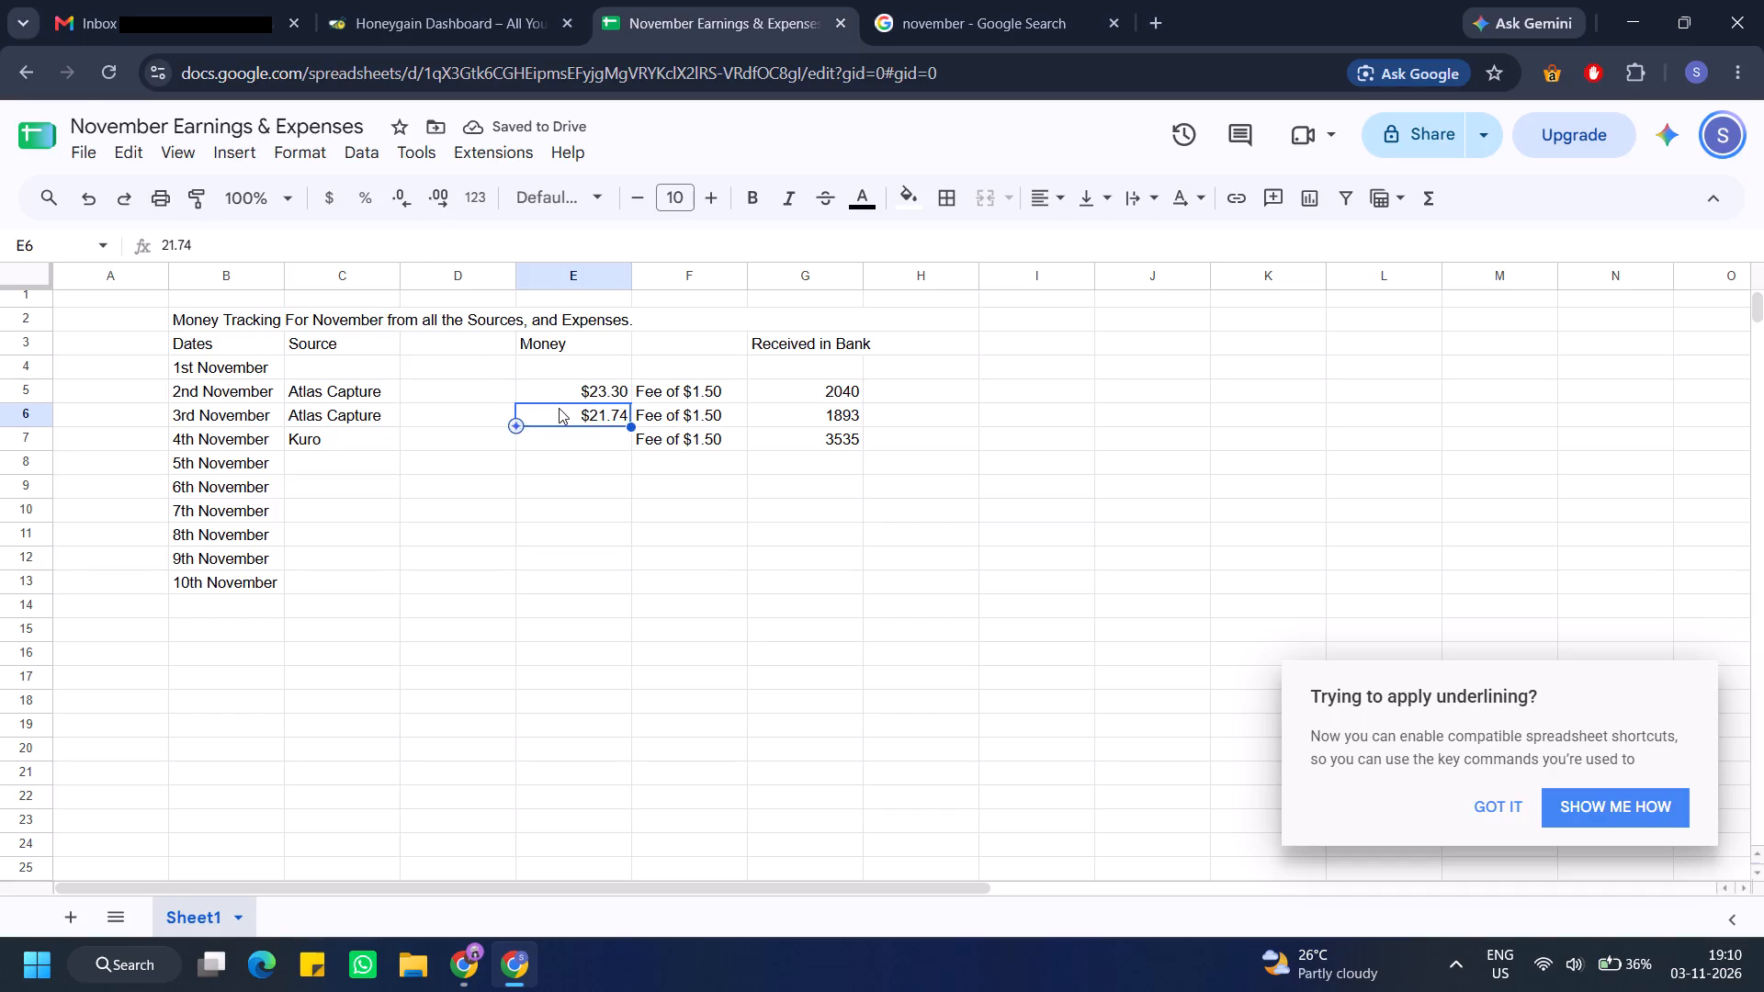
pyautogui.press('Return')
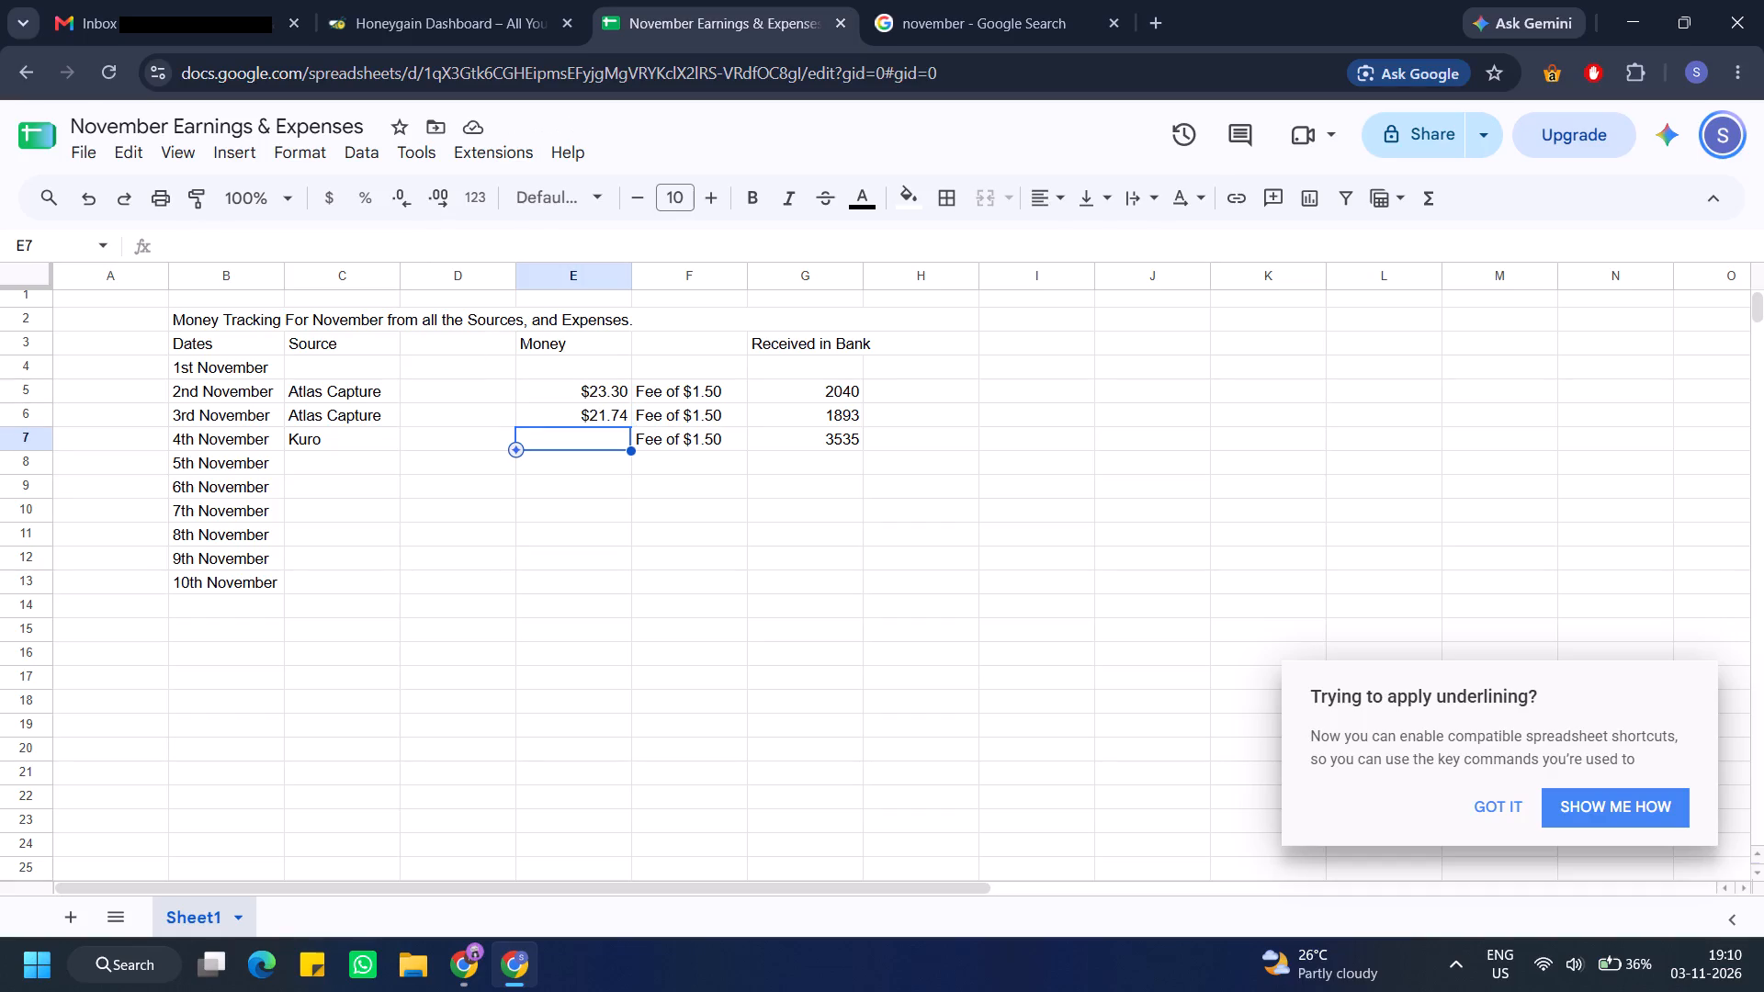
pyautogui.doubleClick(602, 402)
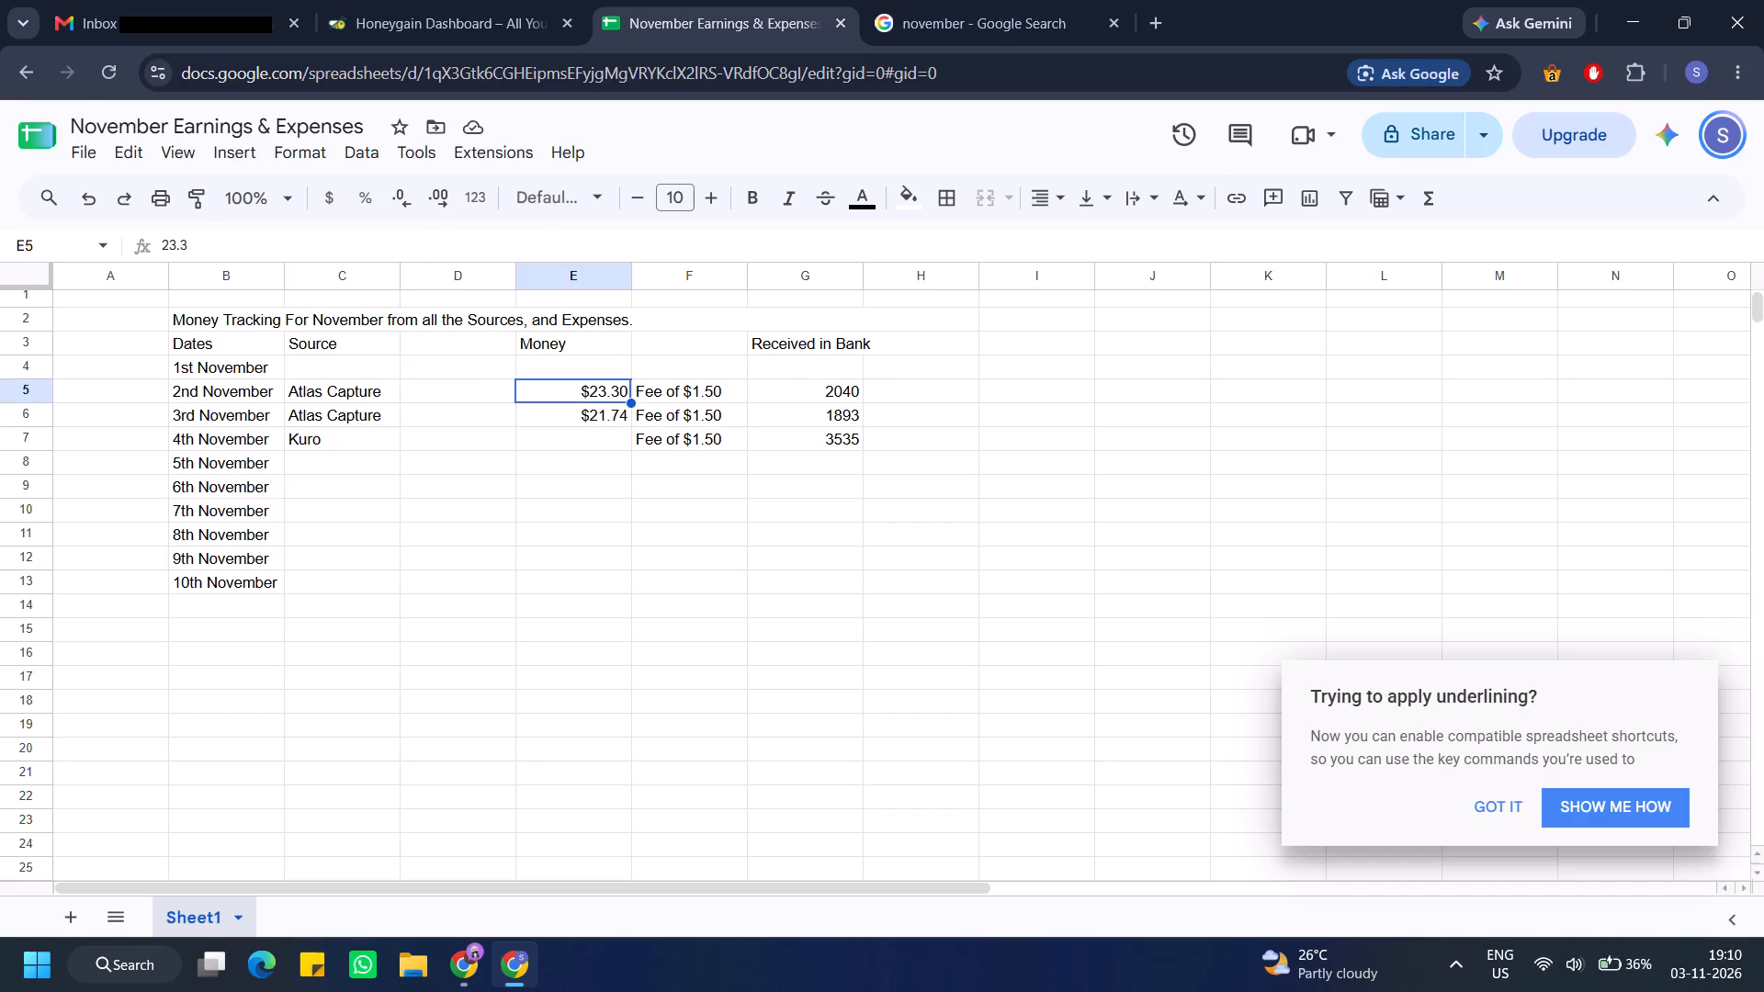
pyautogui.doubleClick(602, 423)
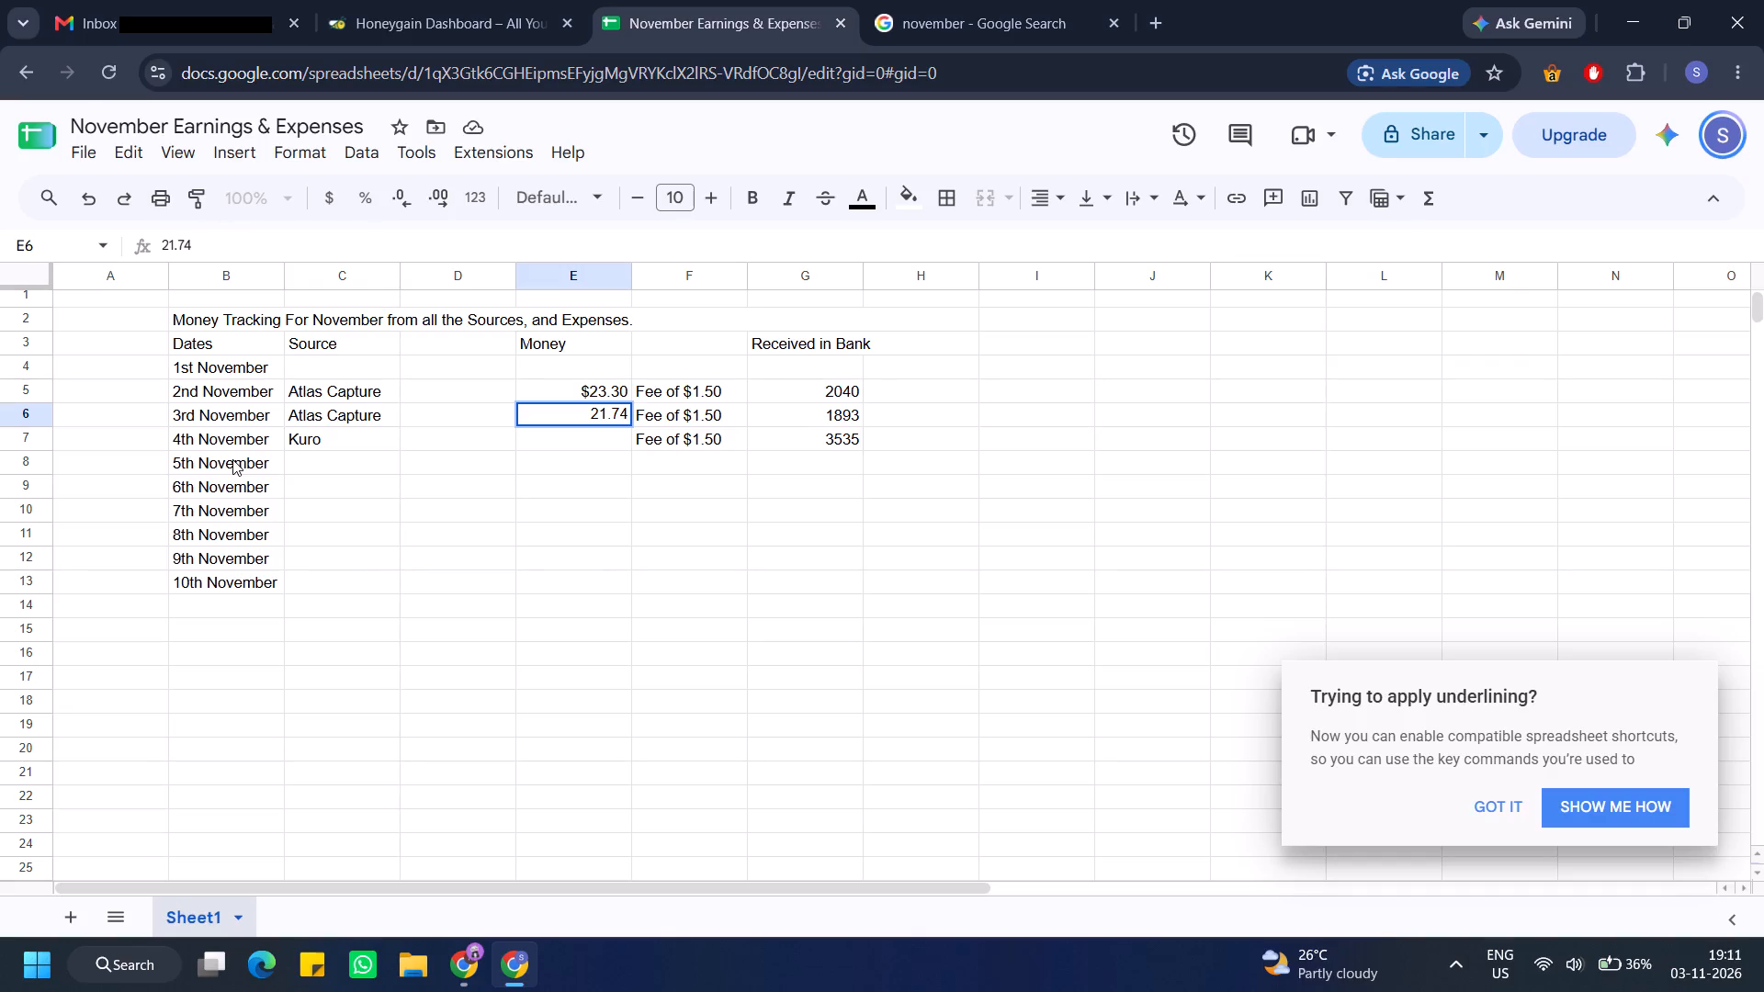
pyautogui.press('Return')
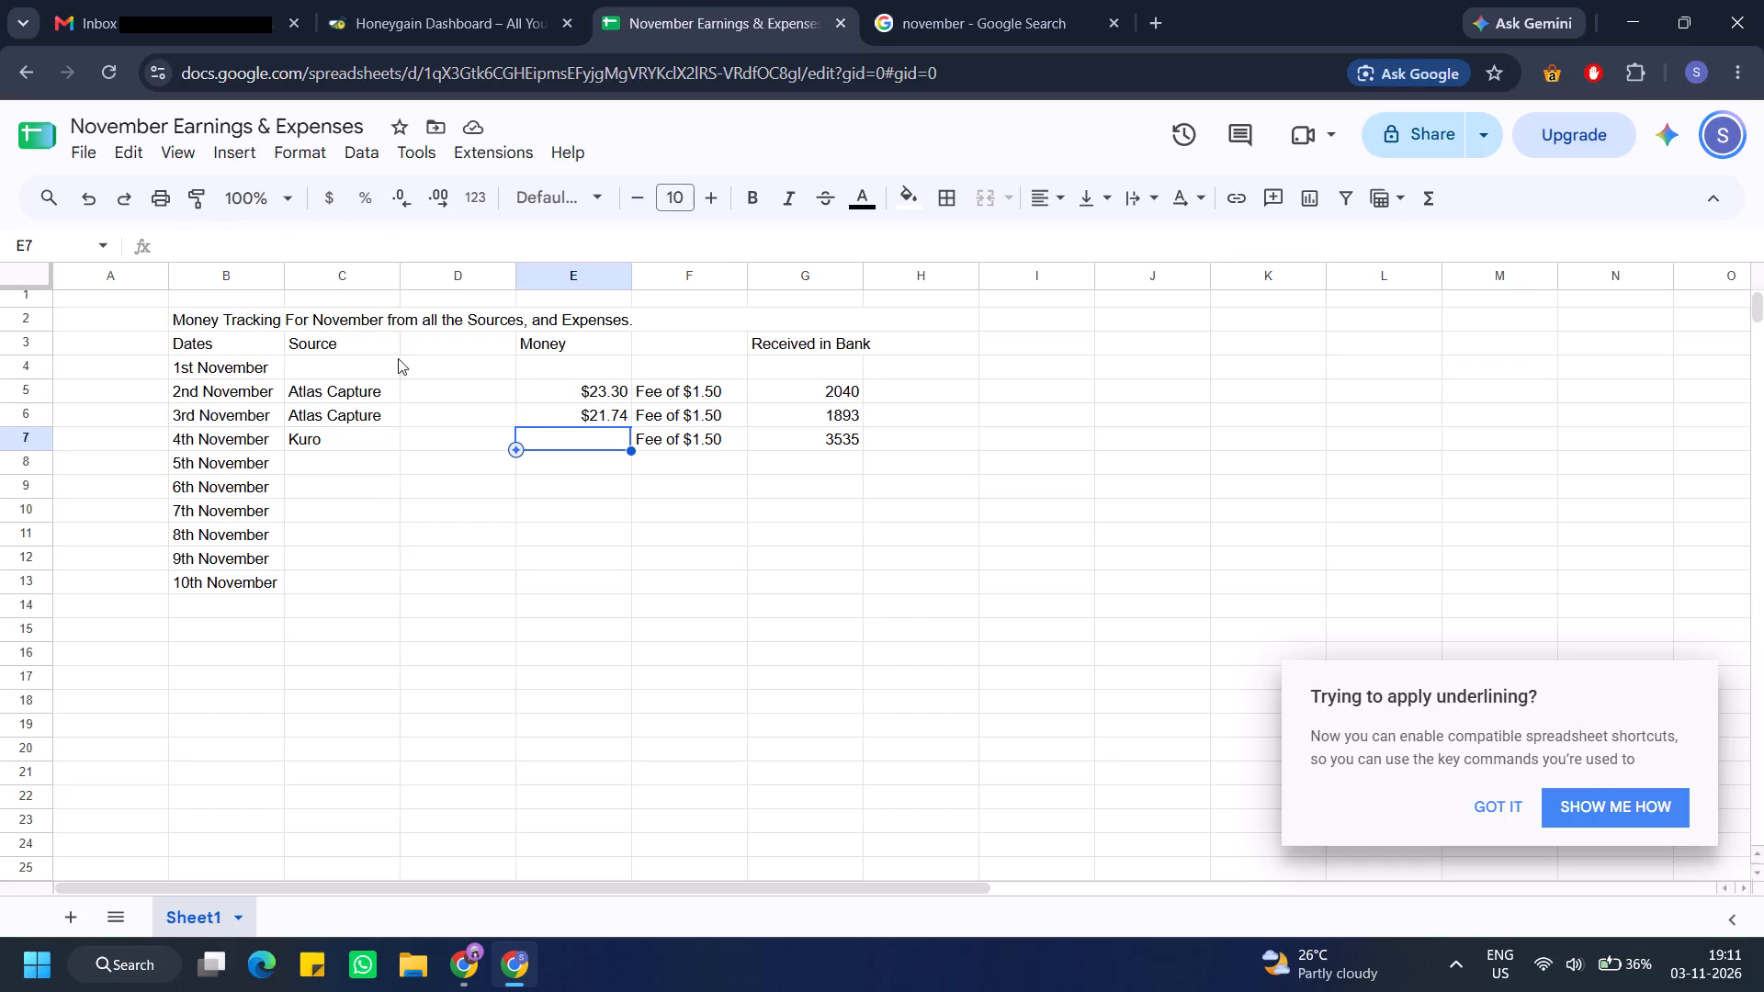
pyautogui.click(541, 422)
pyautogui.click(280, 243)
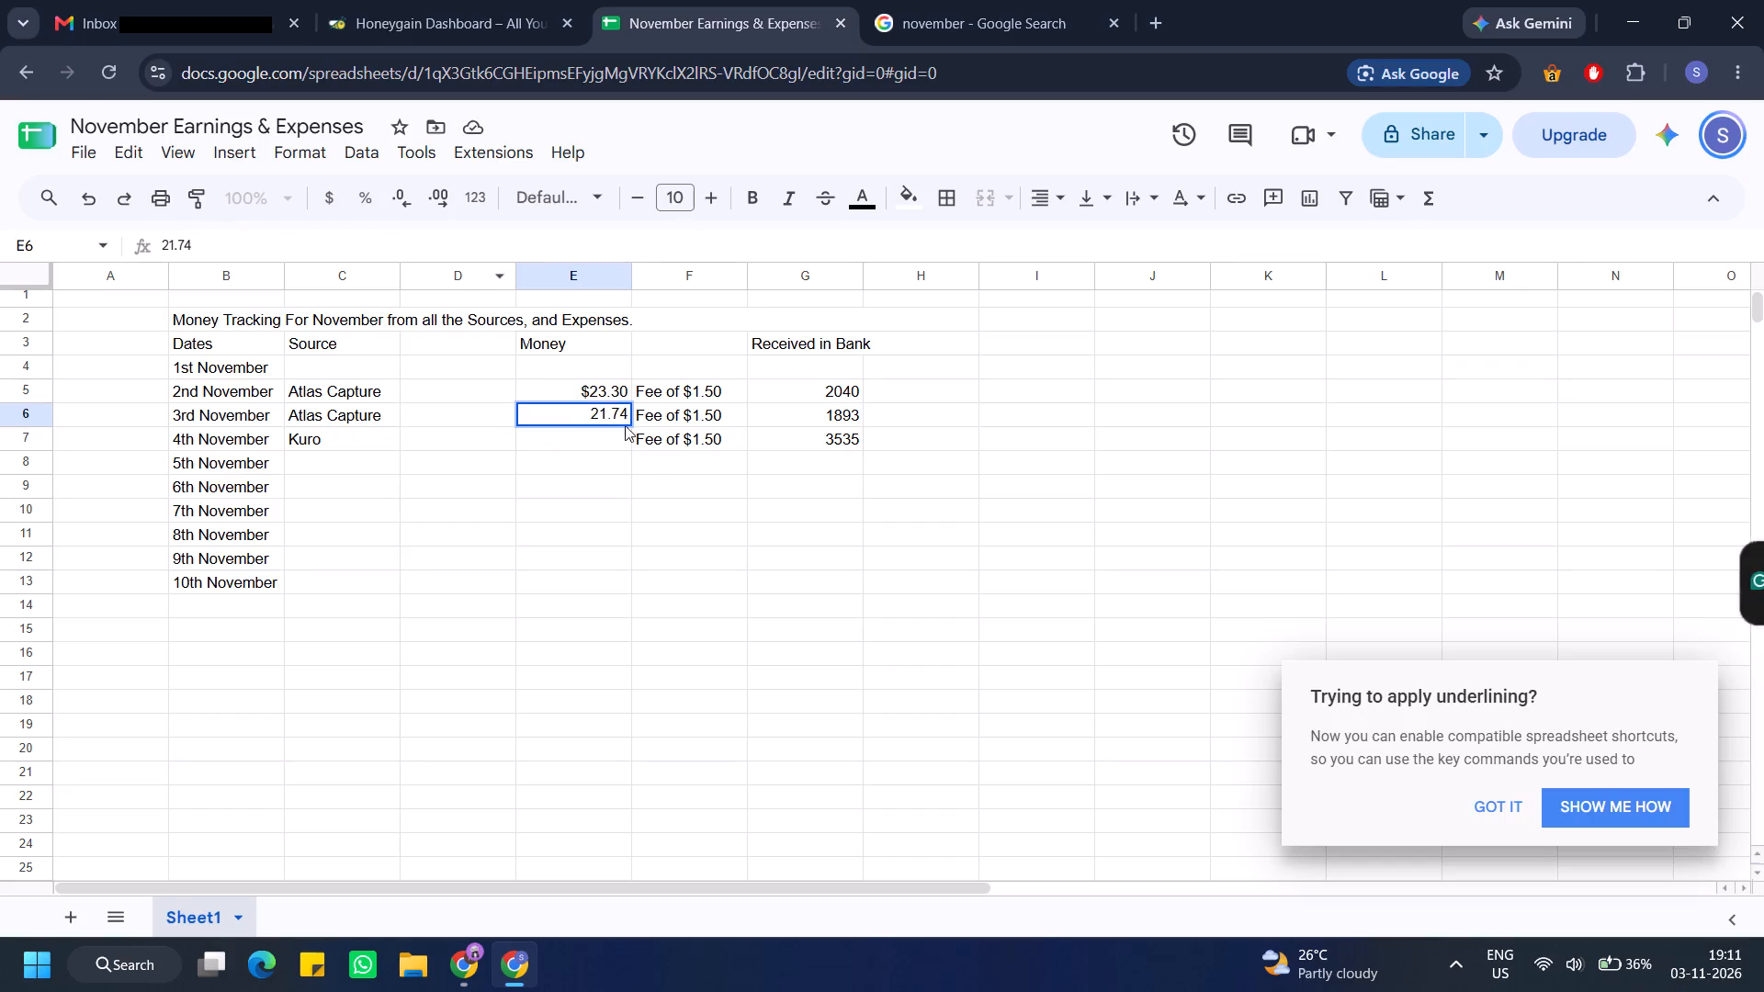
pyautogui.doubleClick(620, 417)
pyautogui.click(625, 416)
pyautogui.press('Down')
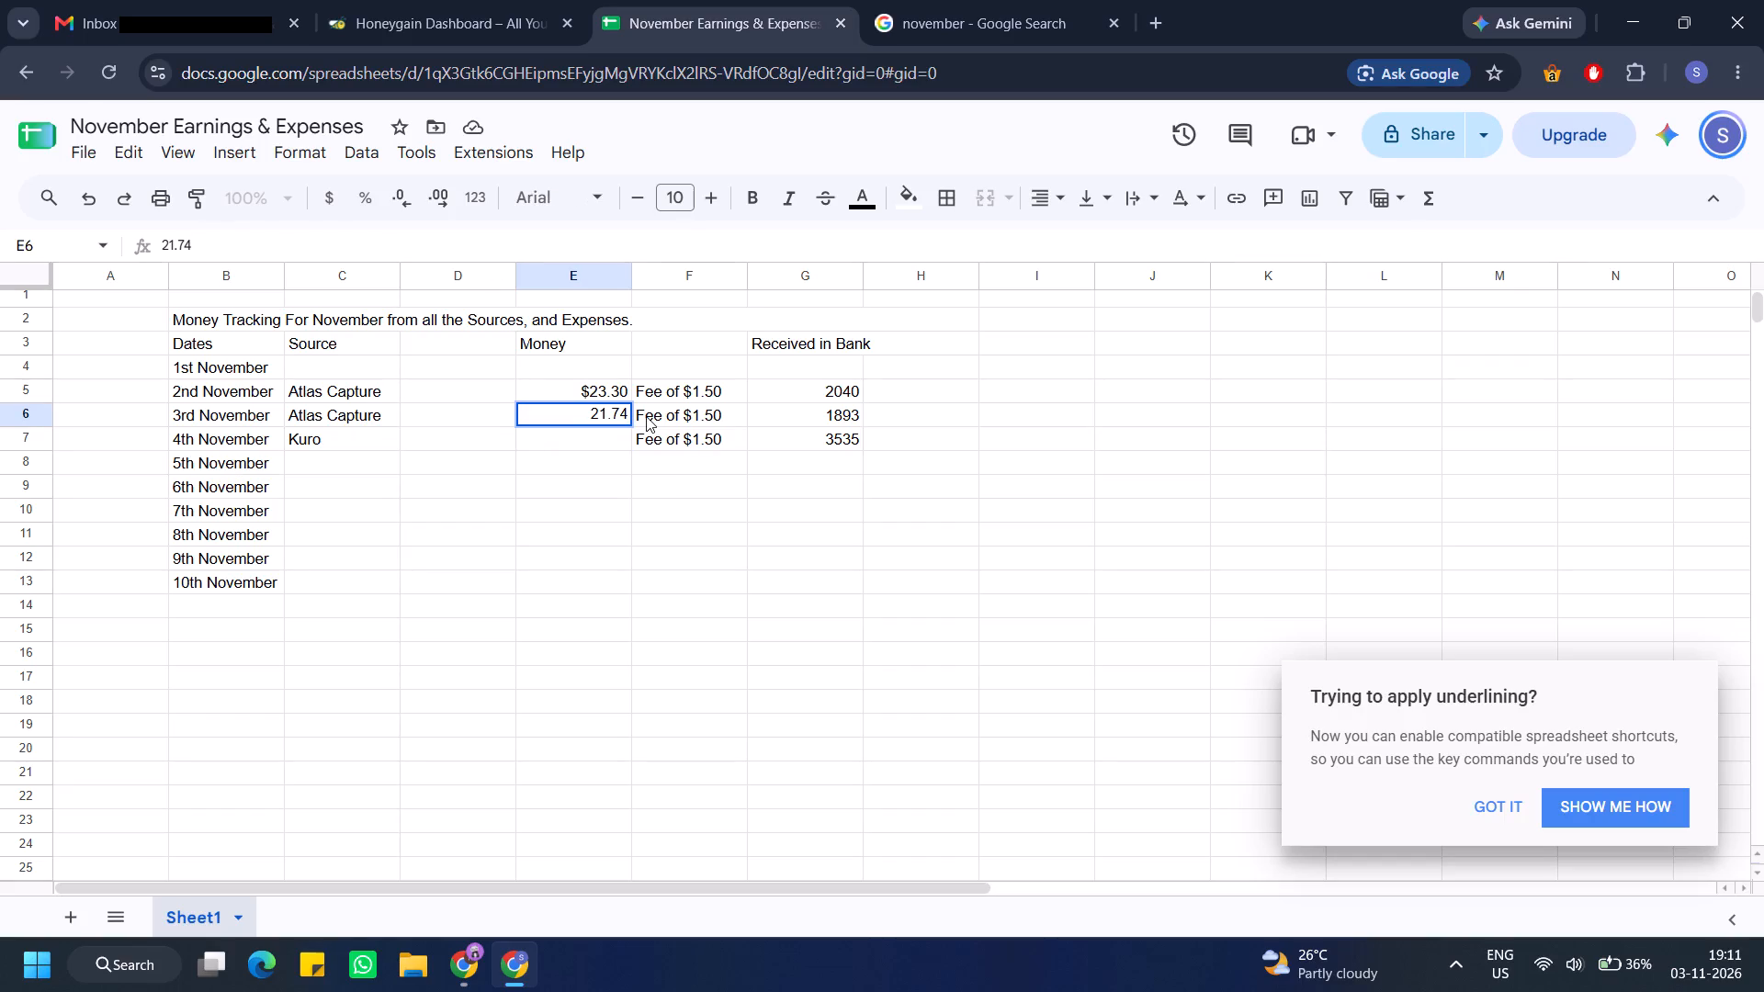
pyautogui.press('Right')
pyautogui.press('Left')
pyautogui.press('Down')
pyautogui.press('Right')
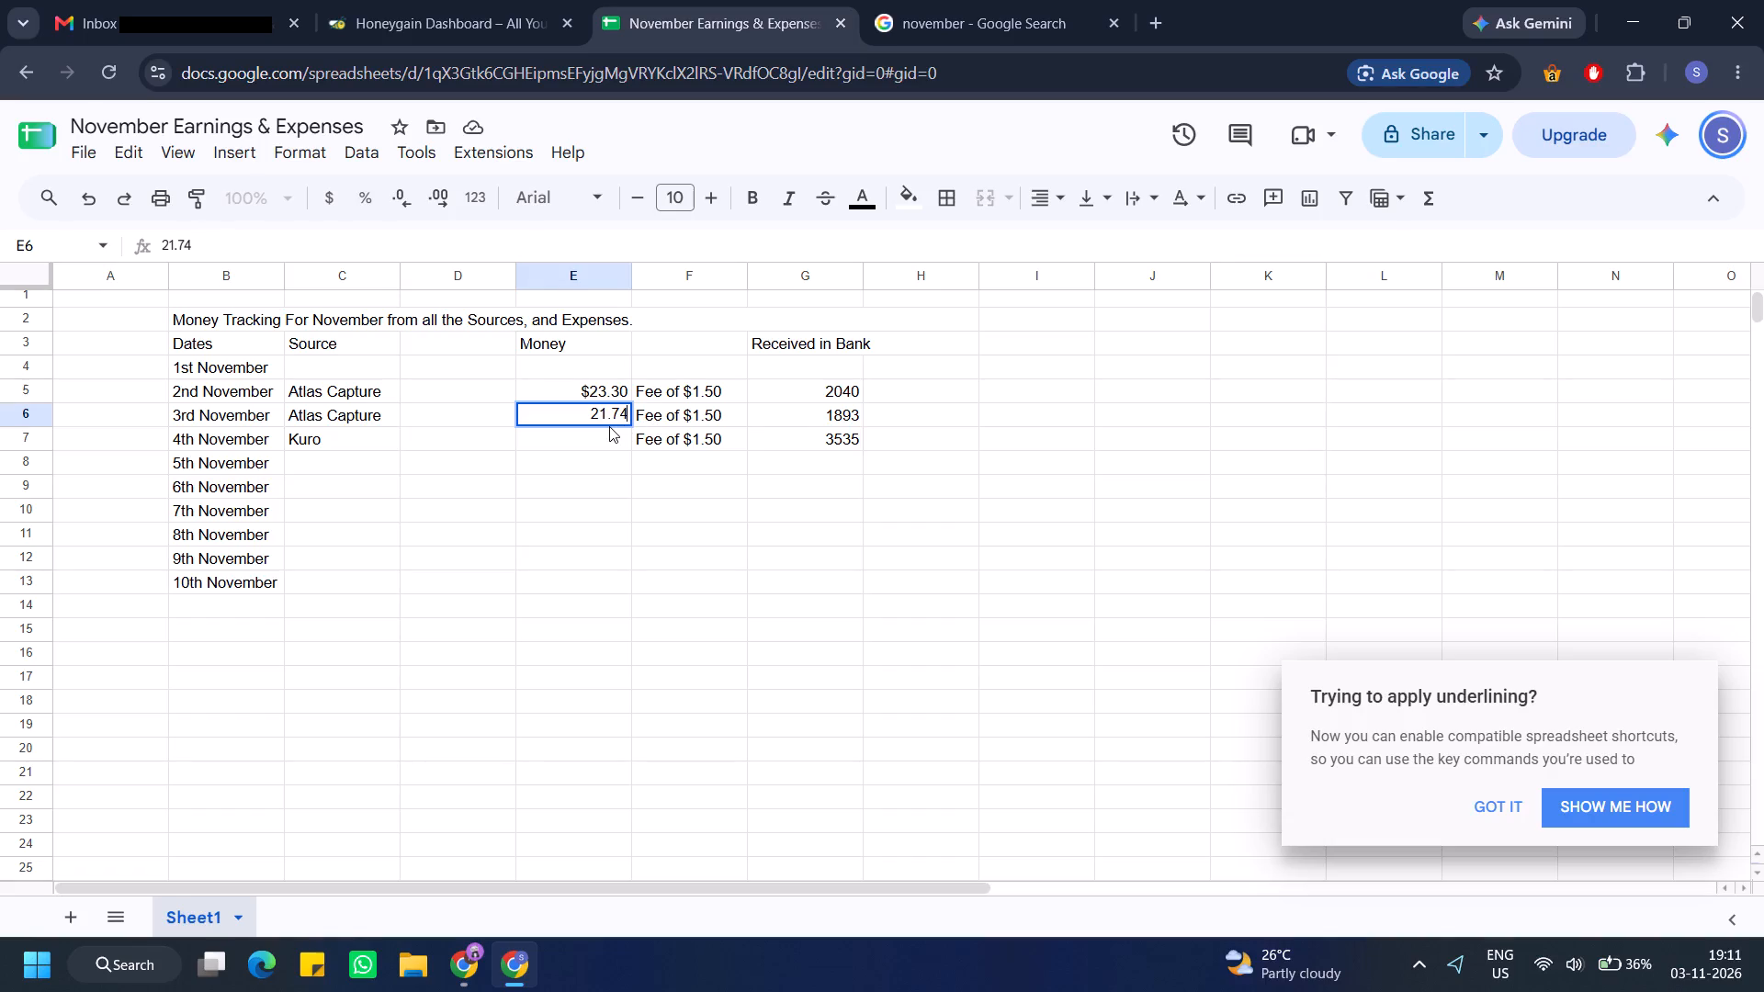
# Make row 6, the 3rd November row, more than twice as tall as the other date rows.
pyautogui.moveTo(19, 423); pyautogui.dragTo(27, 514)
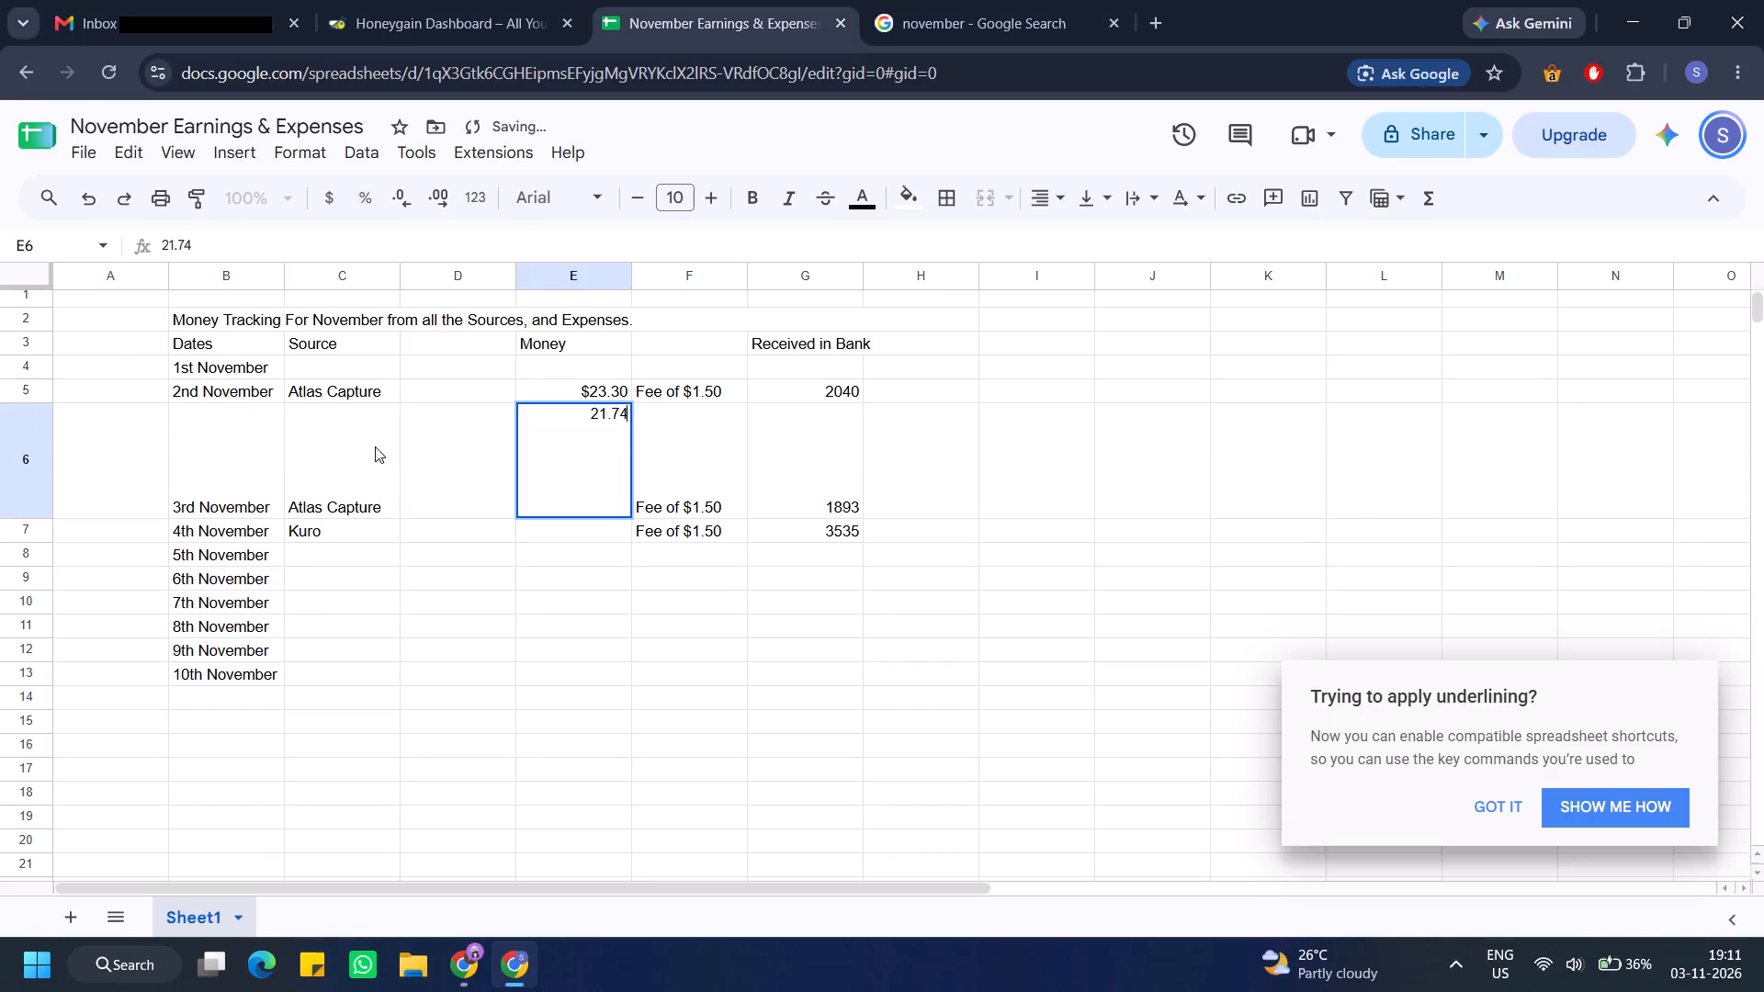
pyautogui.click(569, 448)
pyautogui.click(626, 417)
pyautogui.press('Return')
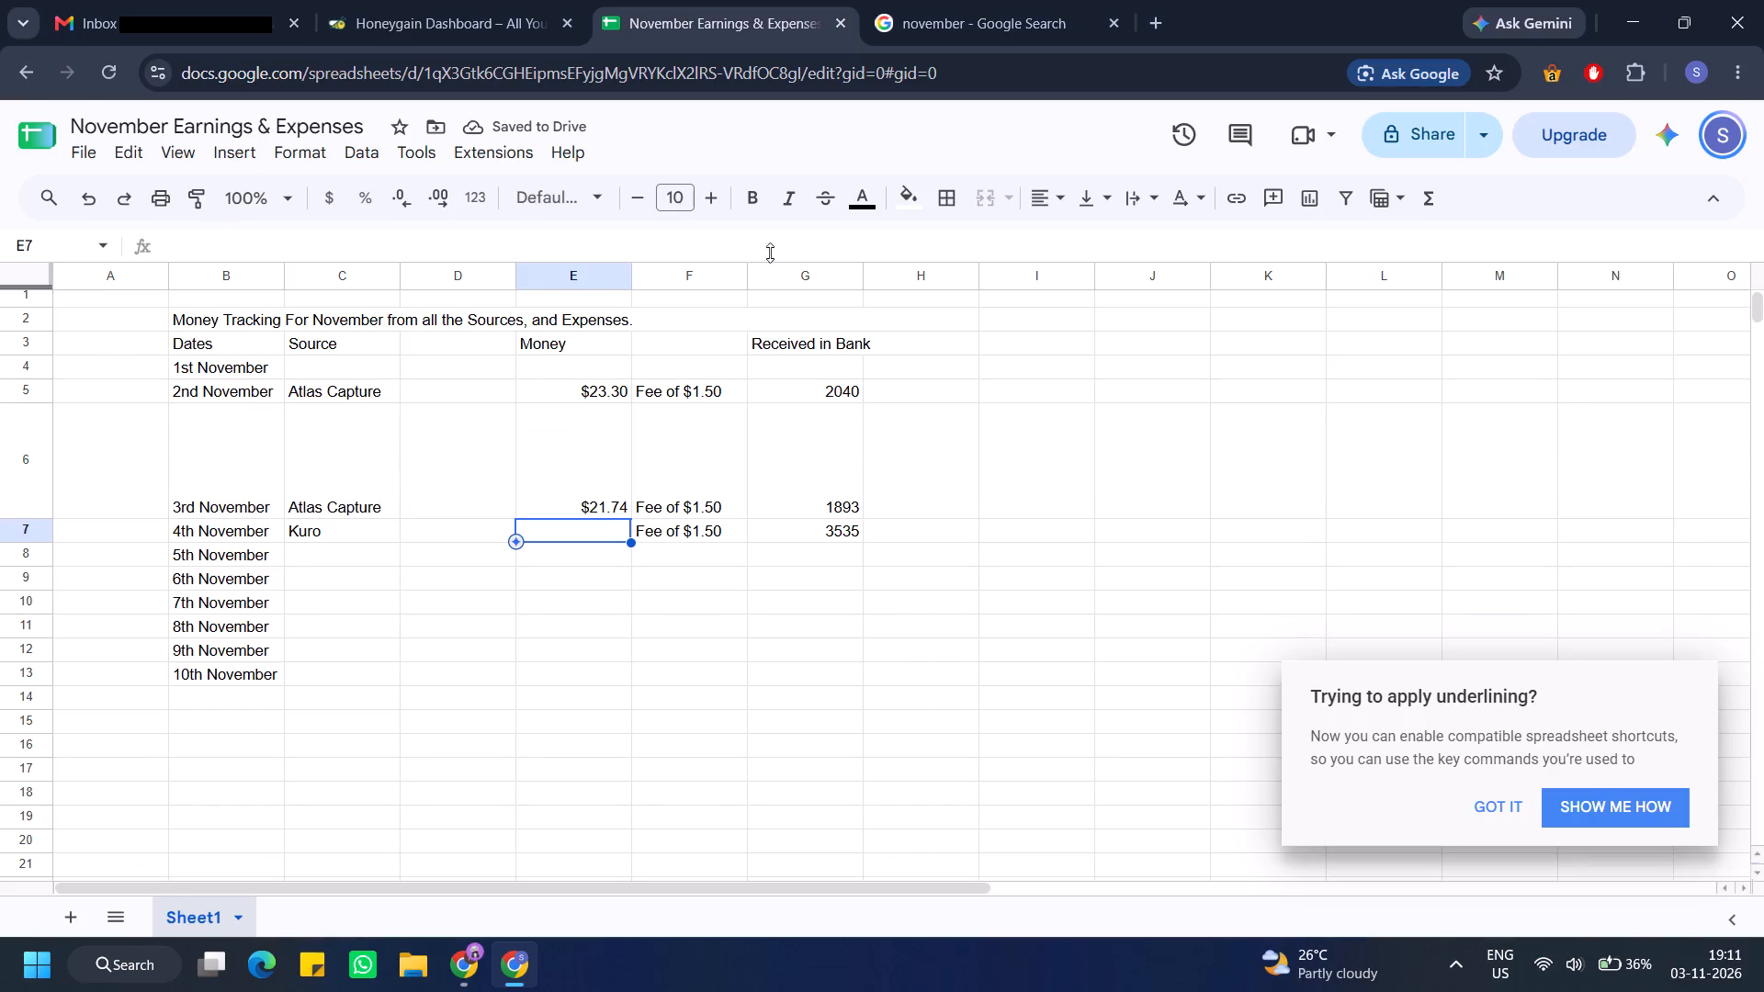
pyautogui.moveTo(31, 516); pyautogui.dragTo(44, 463)
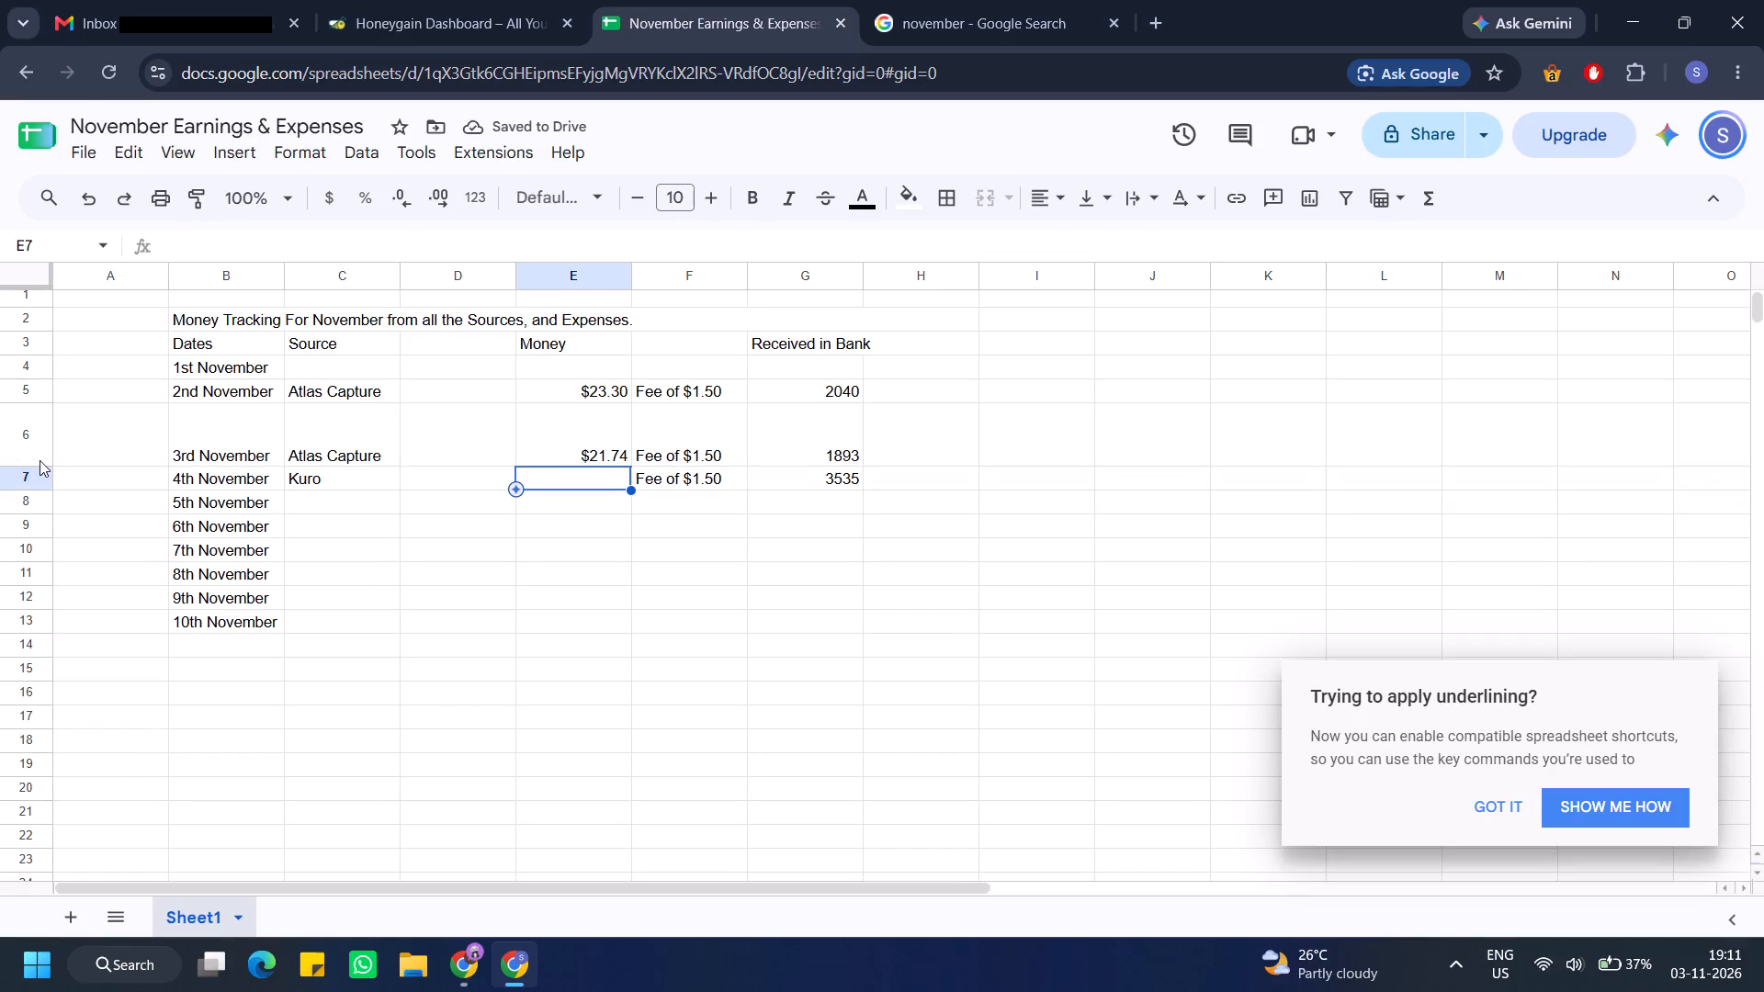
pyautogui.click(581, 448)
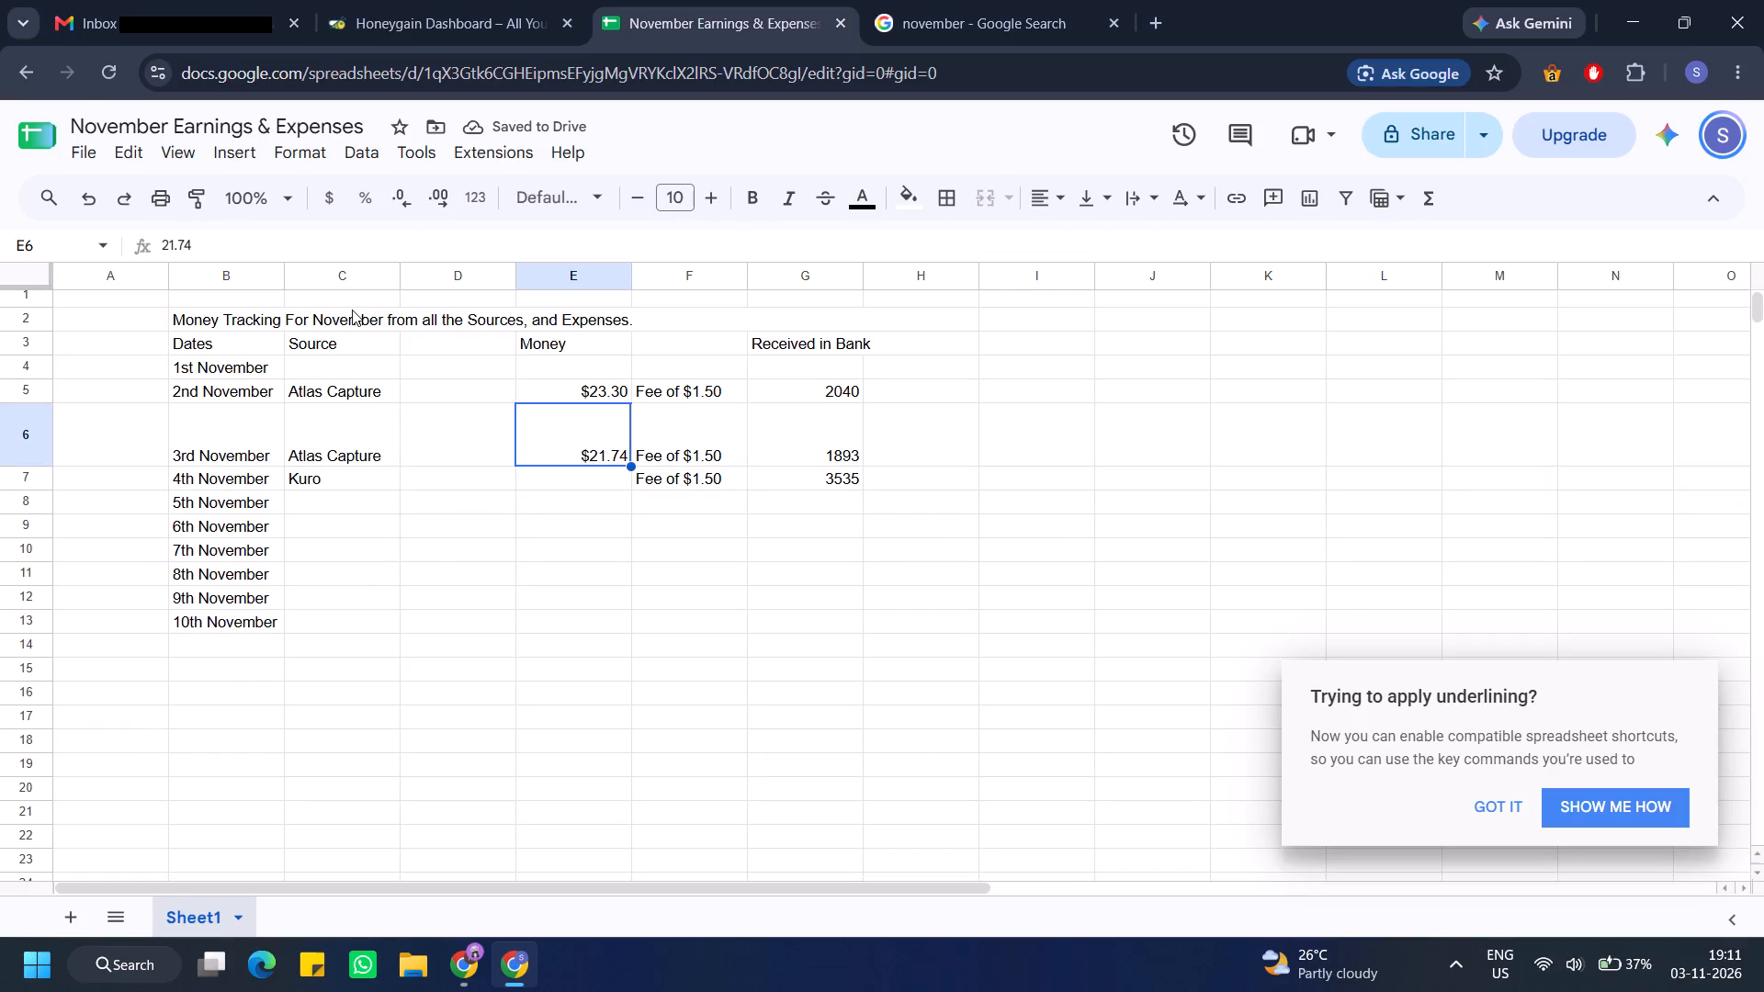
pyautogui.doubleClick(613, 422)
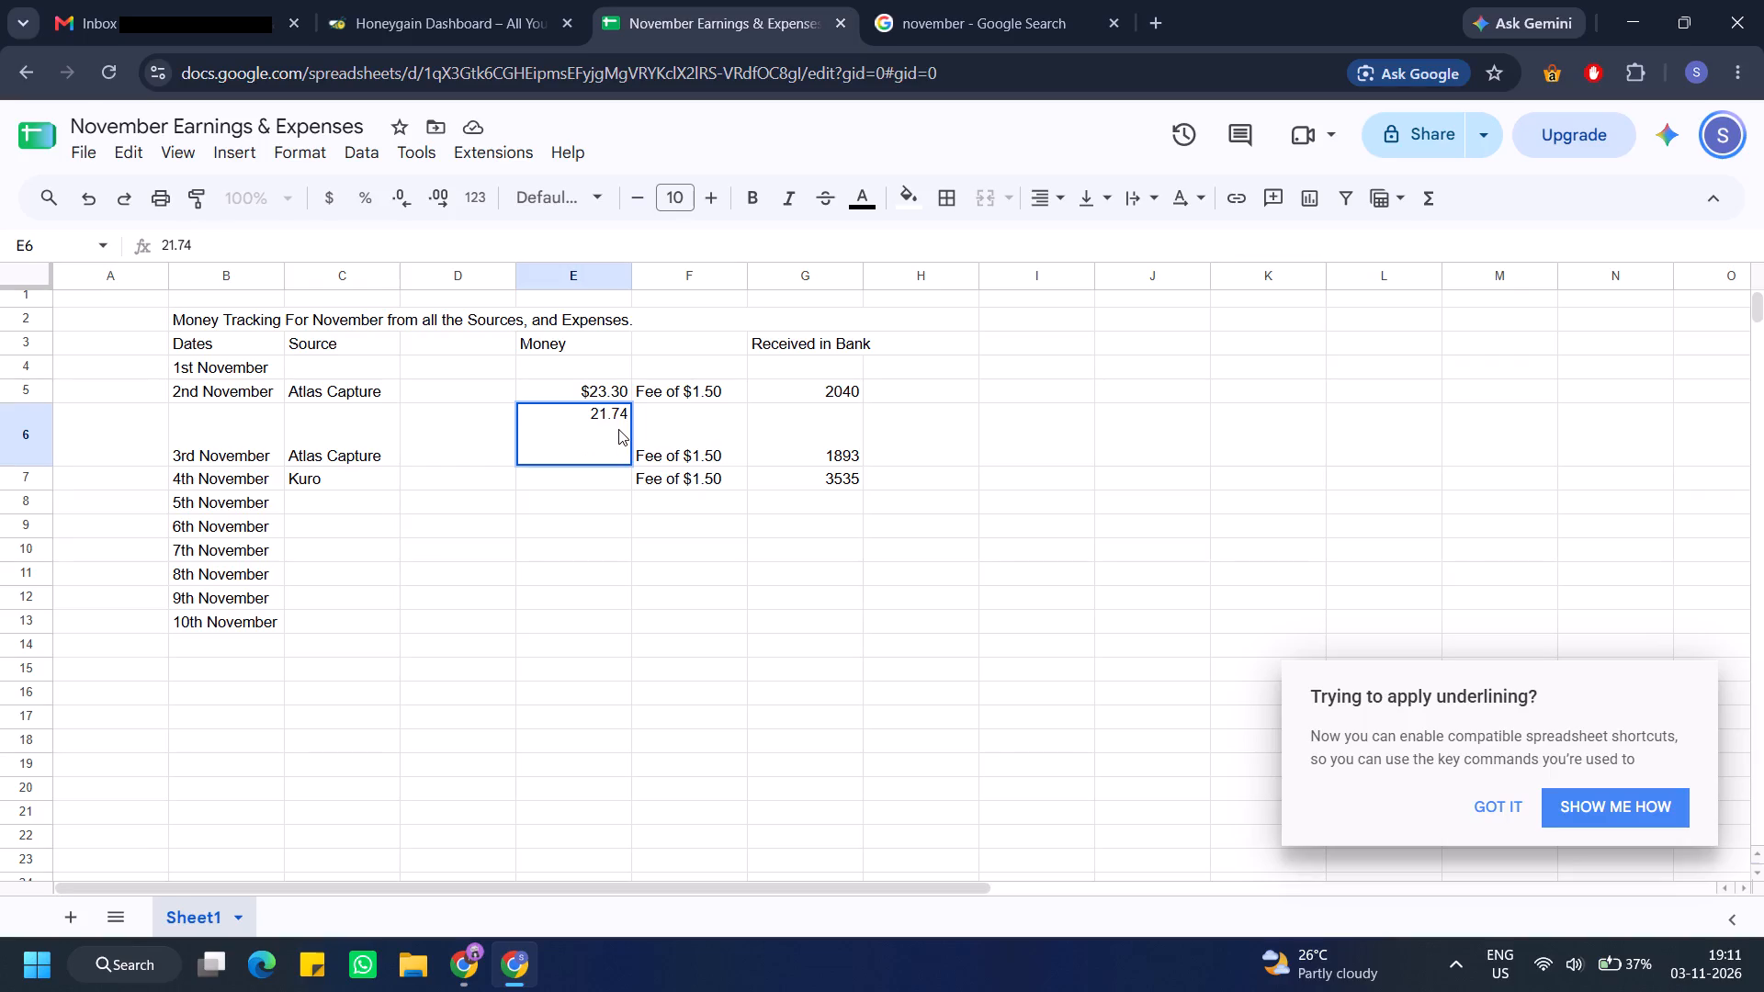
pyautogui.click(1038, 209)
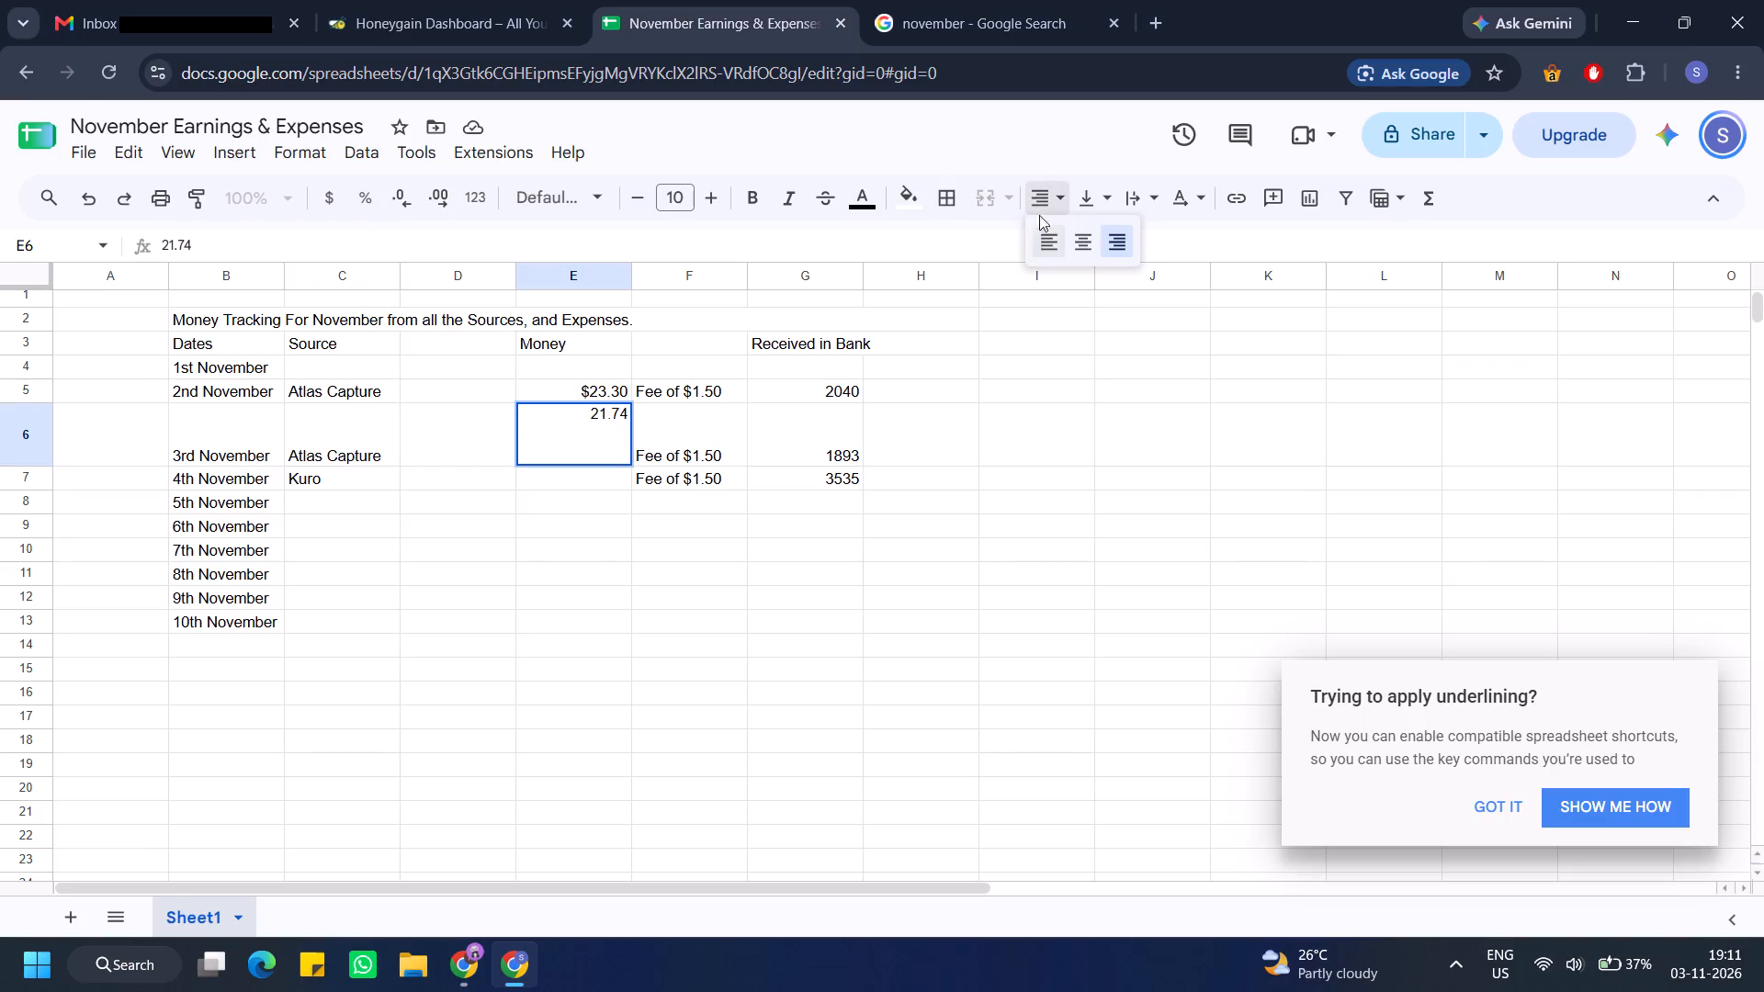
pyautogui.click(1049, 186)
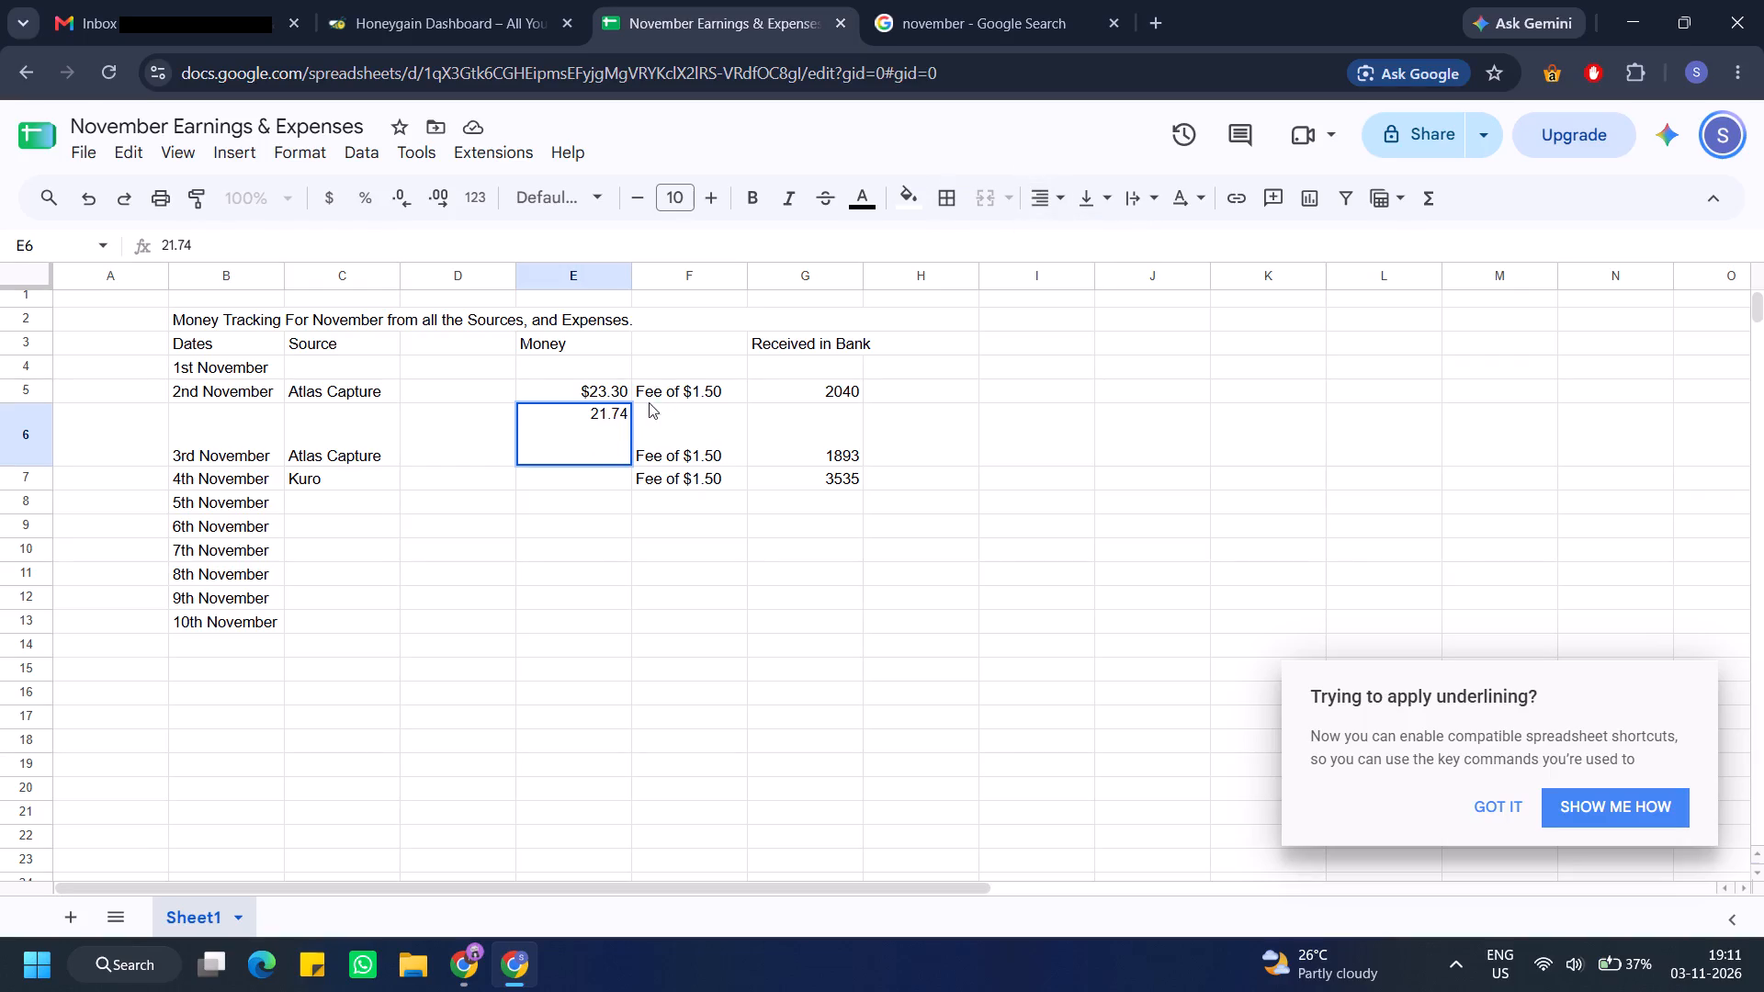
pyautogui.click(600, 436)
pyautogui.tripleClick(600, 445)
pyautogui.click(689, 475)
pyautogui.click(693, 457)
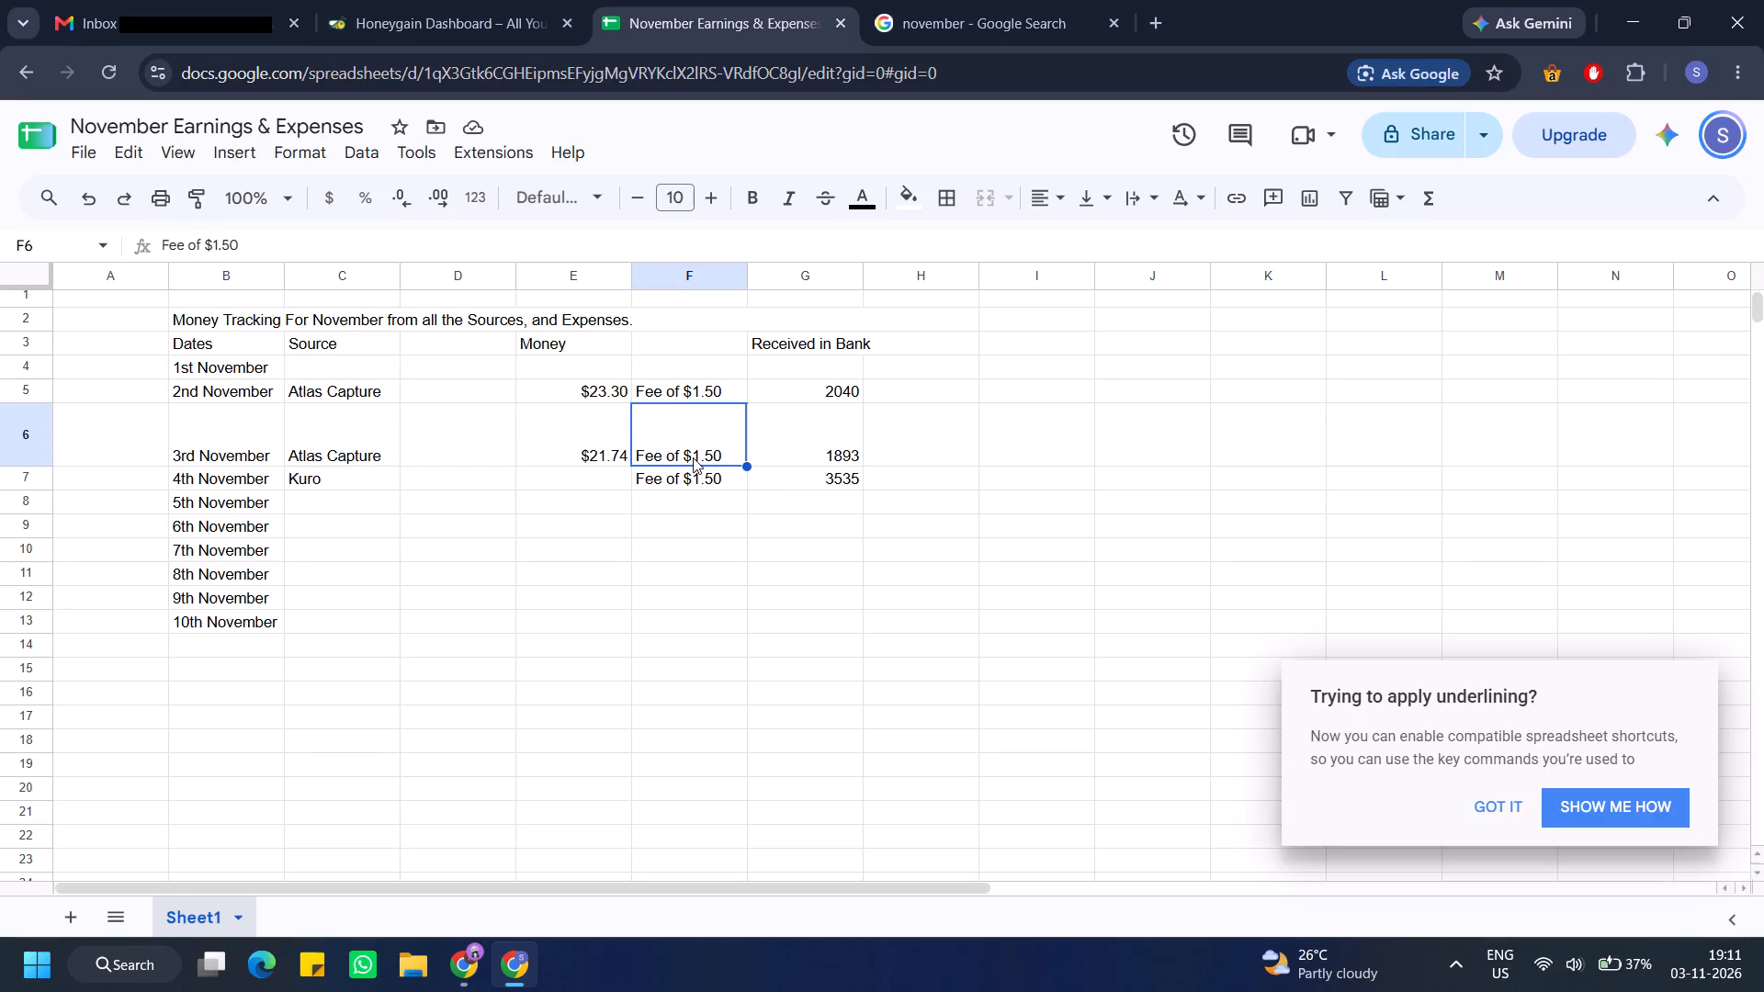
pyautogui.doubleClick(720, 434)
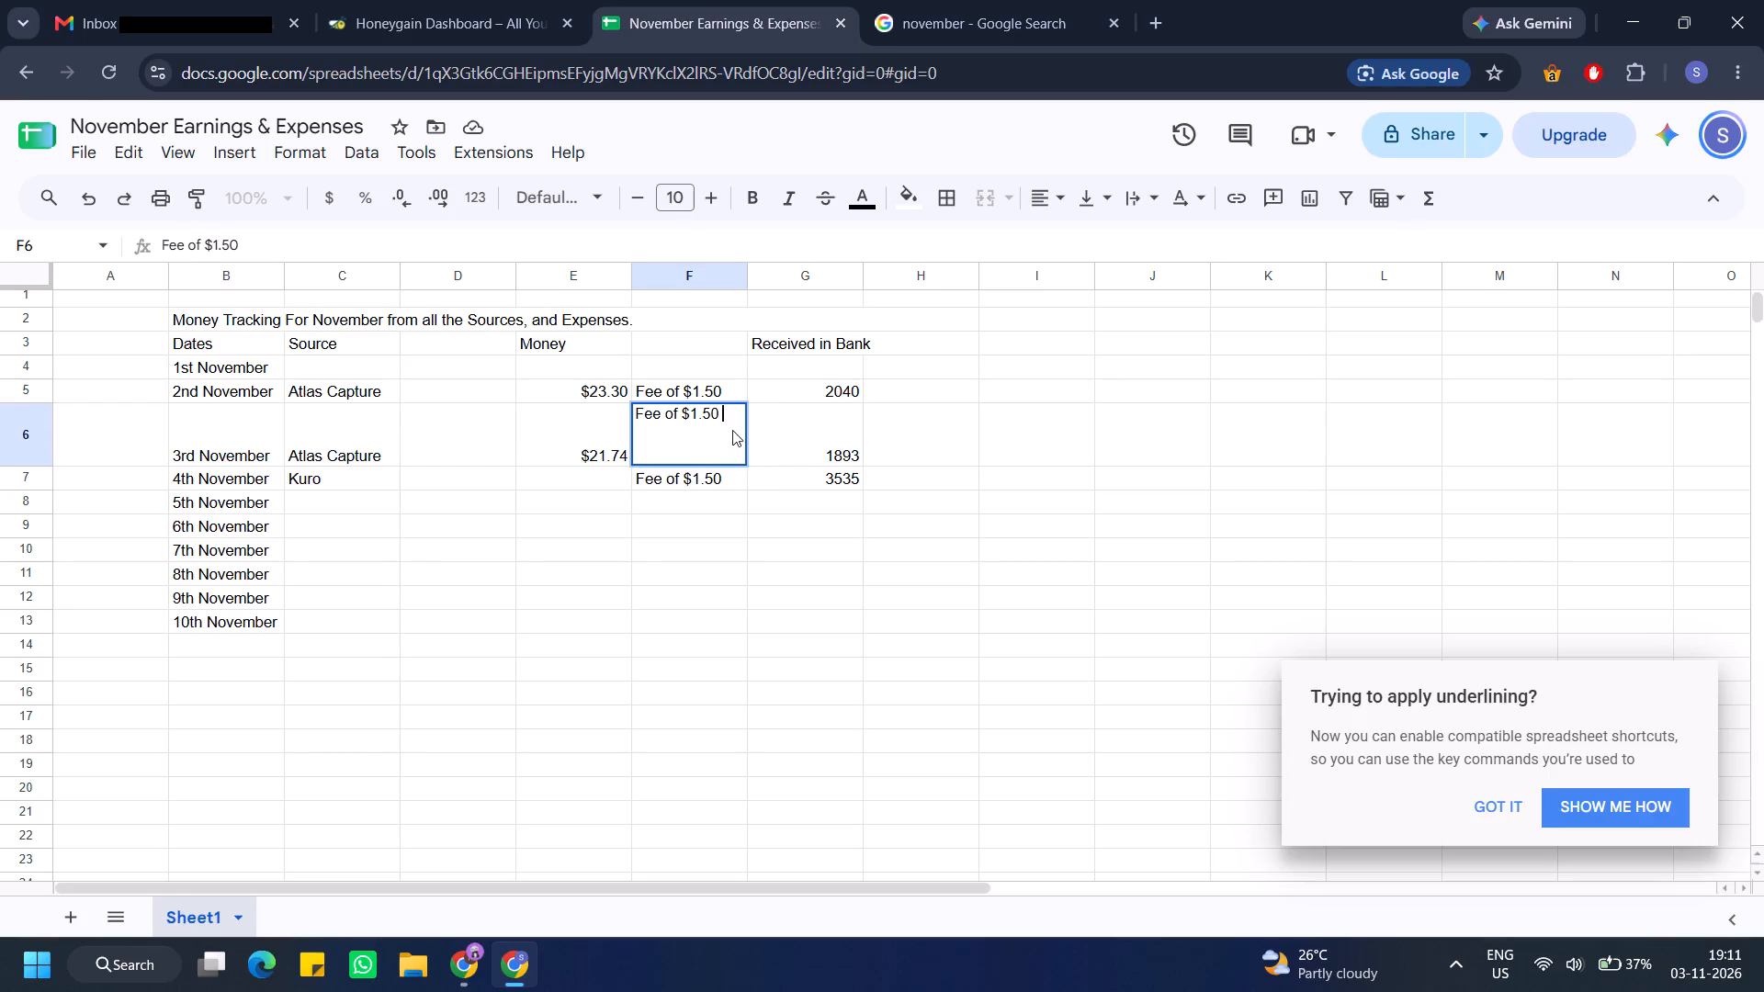
# Copy the 3rd November amount 21.74 from cell E6 and replace the query in the Google search box with it.
pyautogui.doubleClick(562, 442)
pyautogui.click(257, 244)
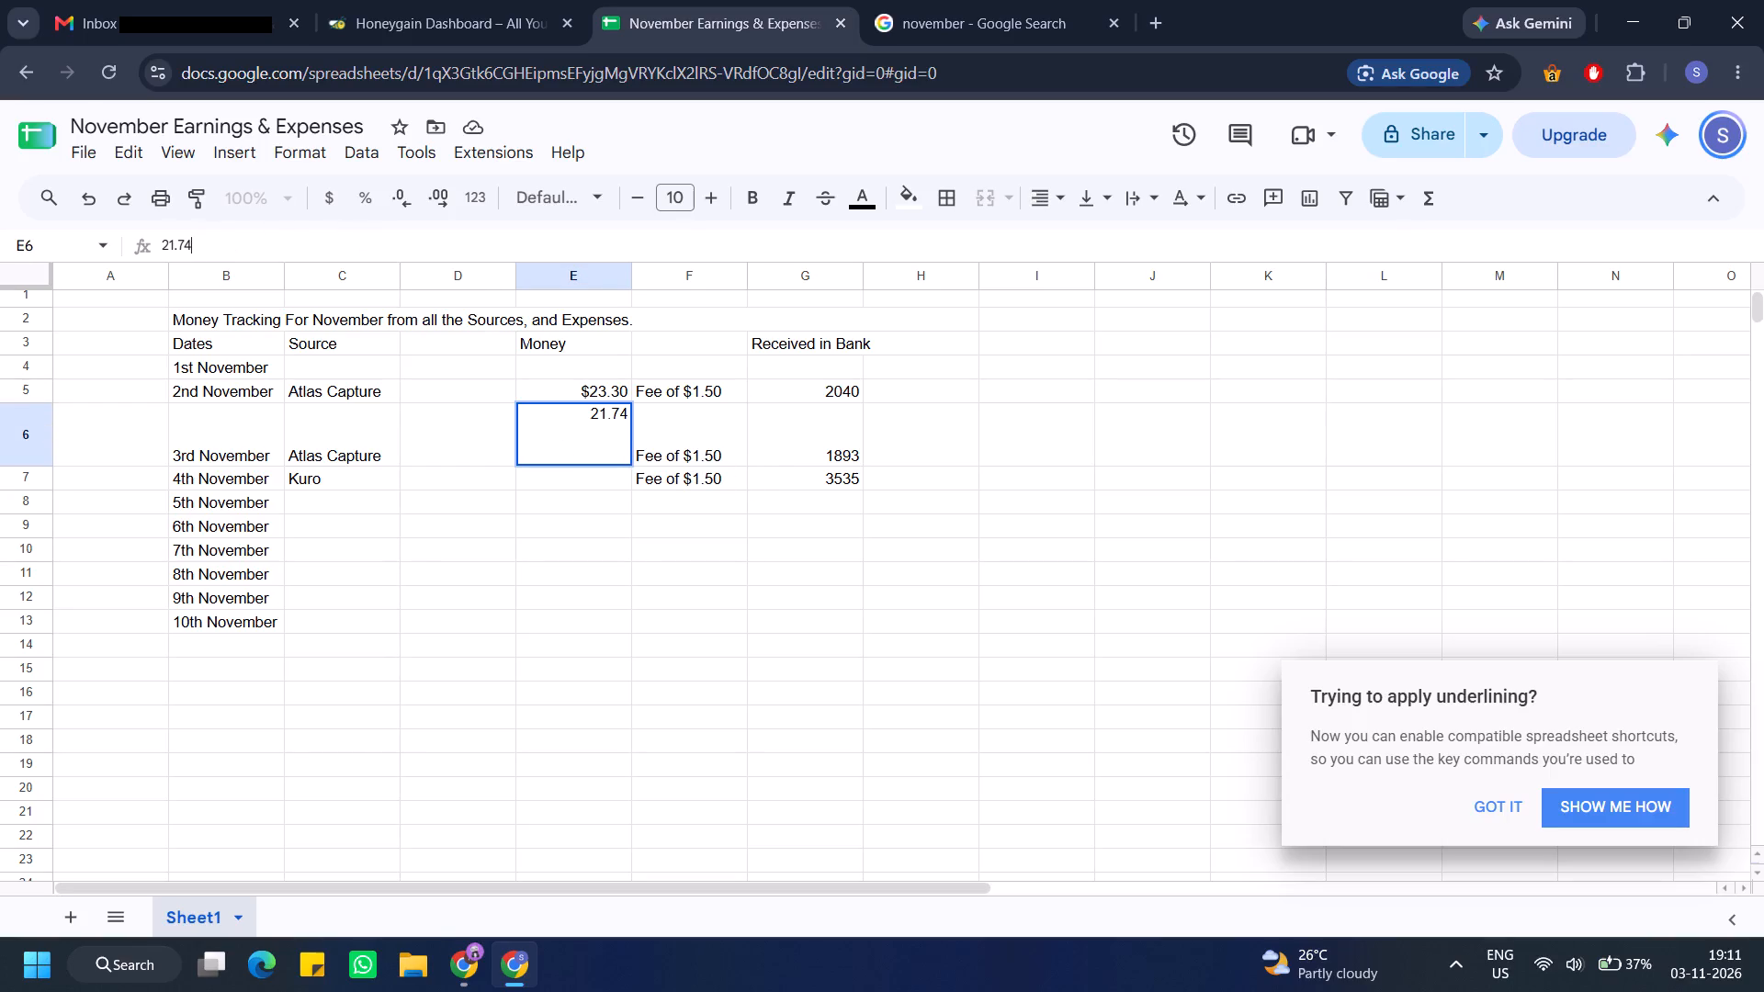
pyautogui.hotkey('ctrl', 'a')
pyautogui.hotkey('ctrl', 'c')
pyautogui.click(963, 0)
pyautogui.click(476, 148)
pyautogui.hotkey('ctrl', 'a')
pyautogui.hotkey('ctrl', 'v')
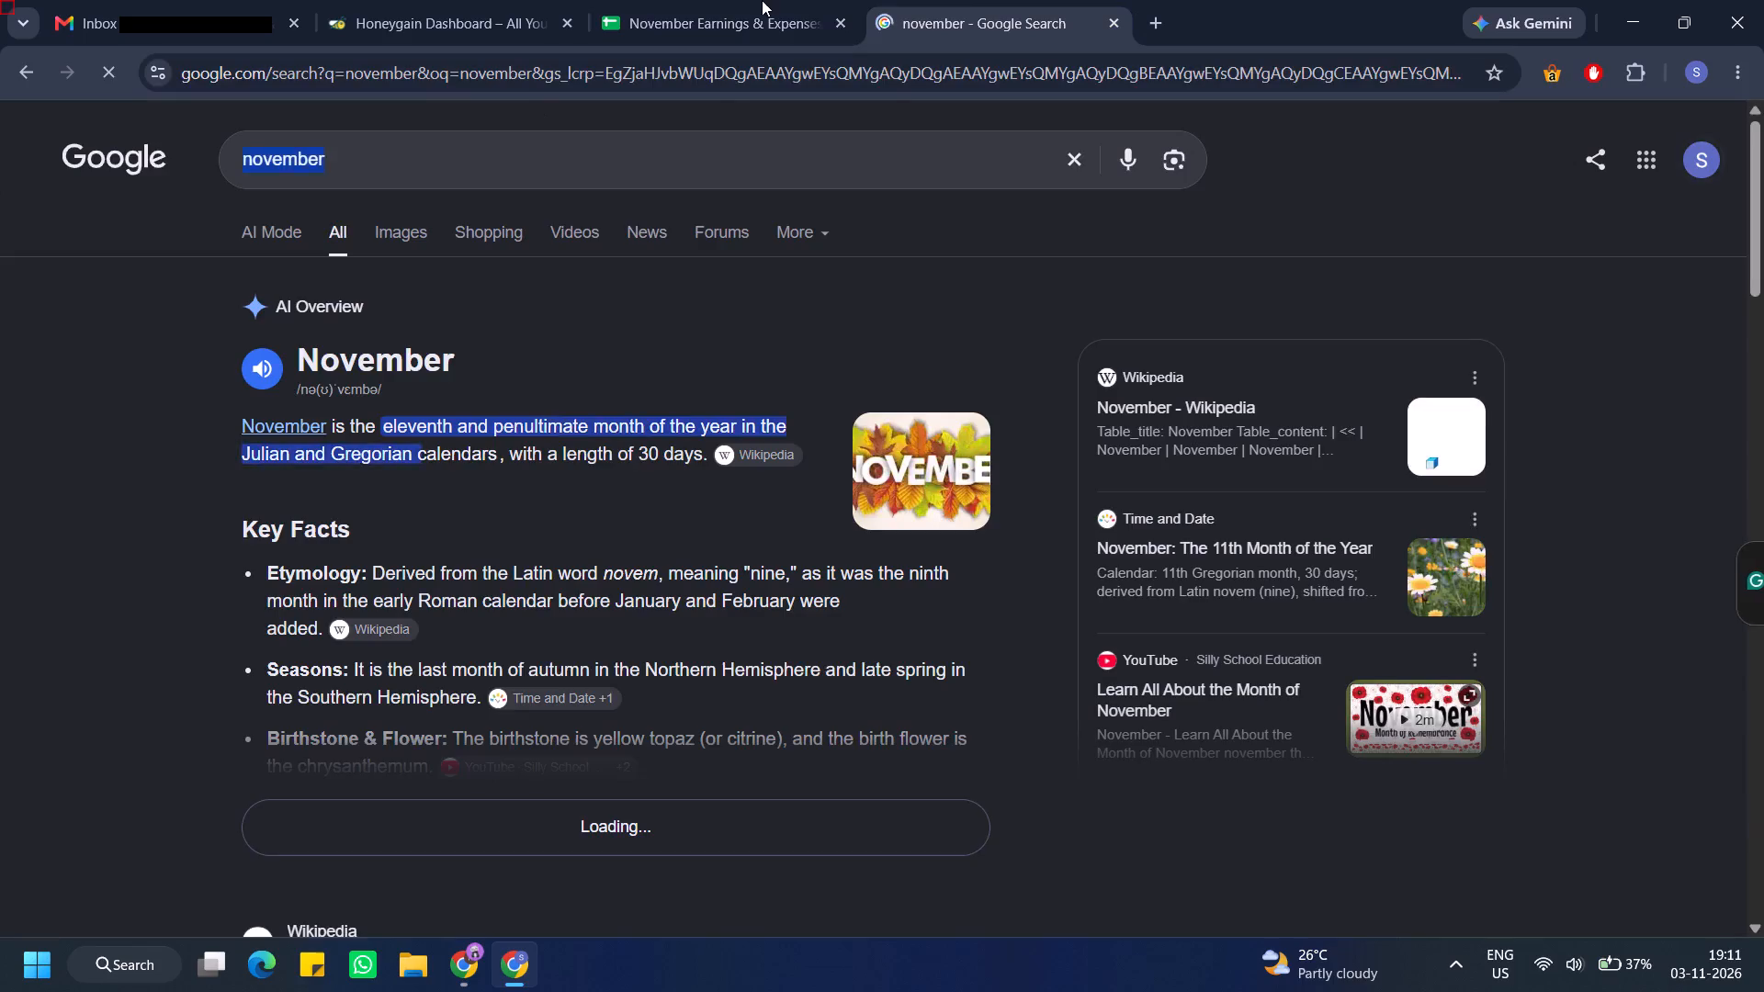
# Back in the November sheet, undo the height increase of row 6 and the cut of the 4th November amount.
pyautogui.click(762, 0)
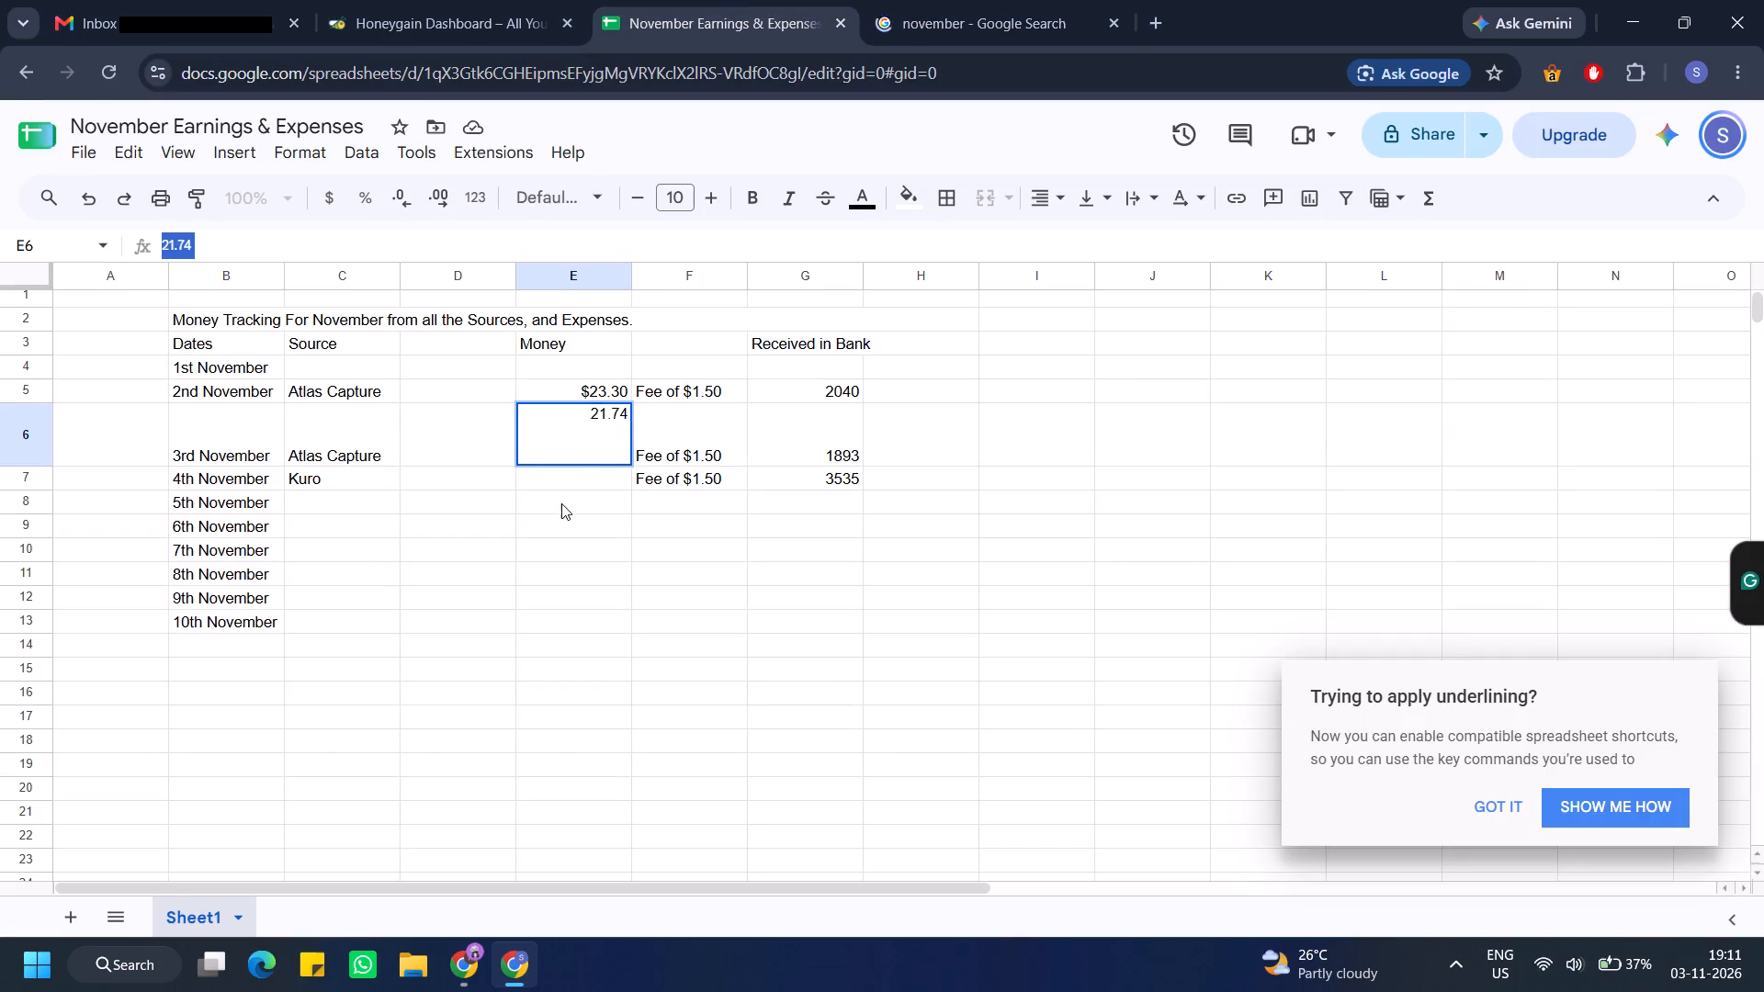
pyautogui.click(561, 503)
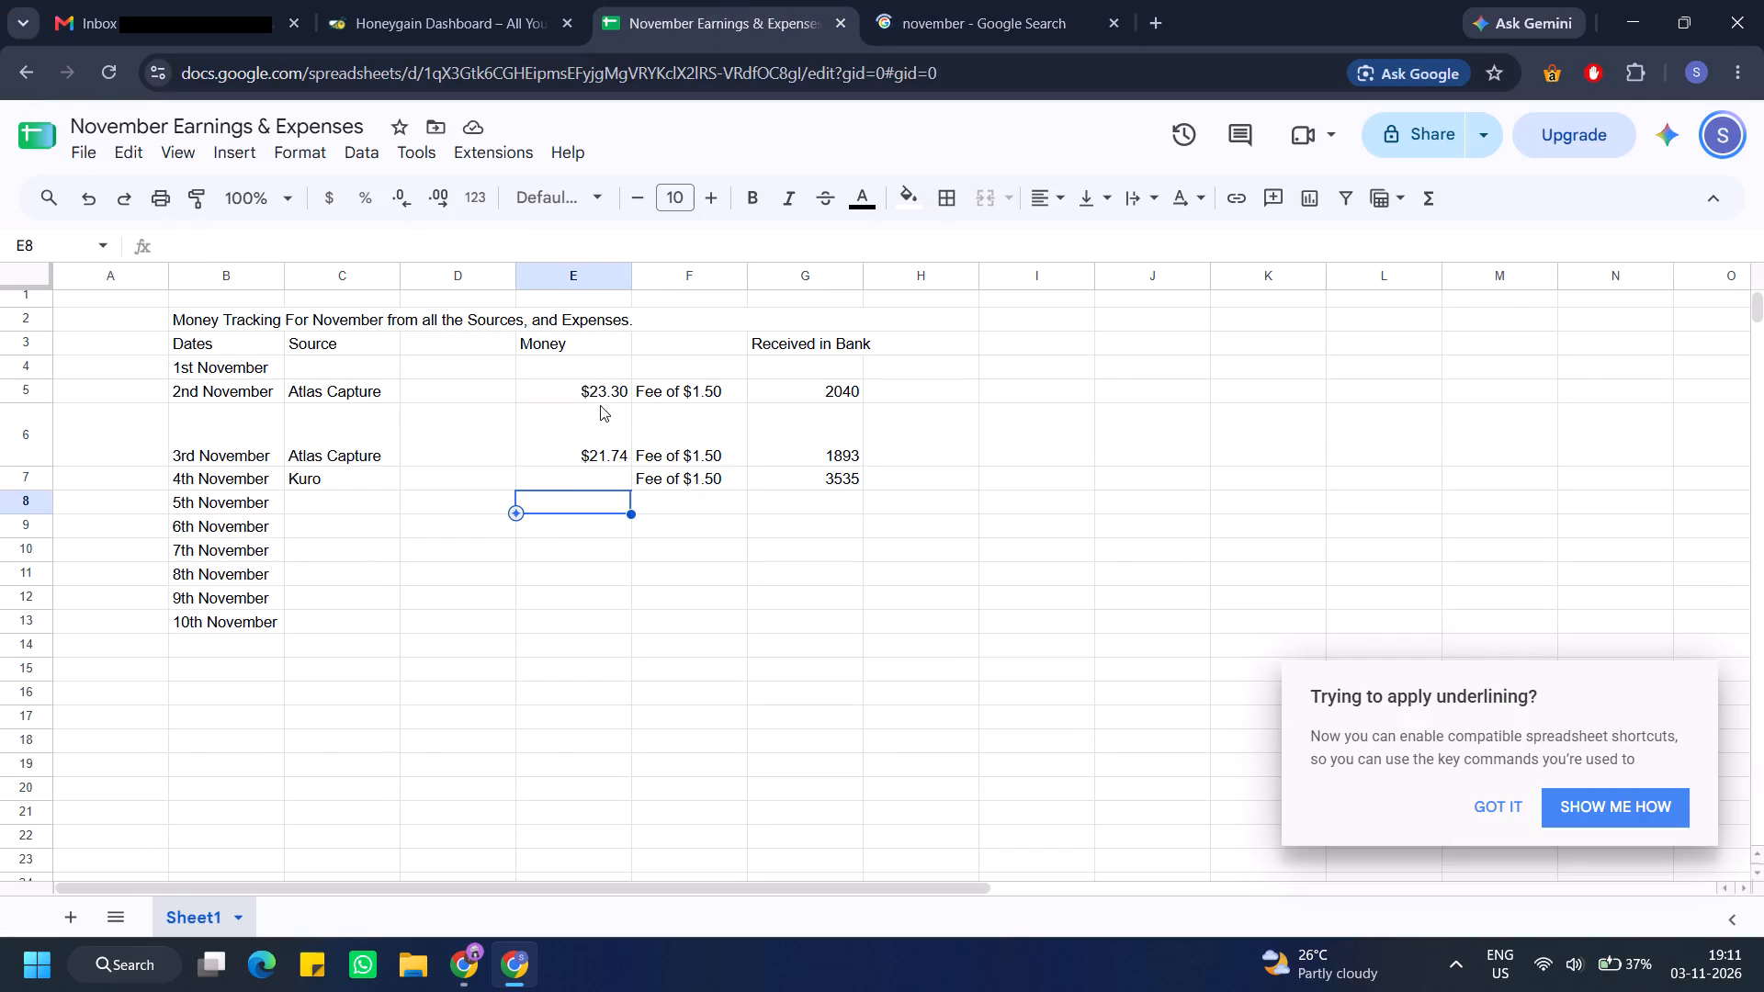
pyautogui.click(596, 426)
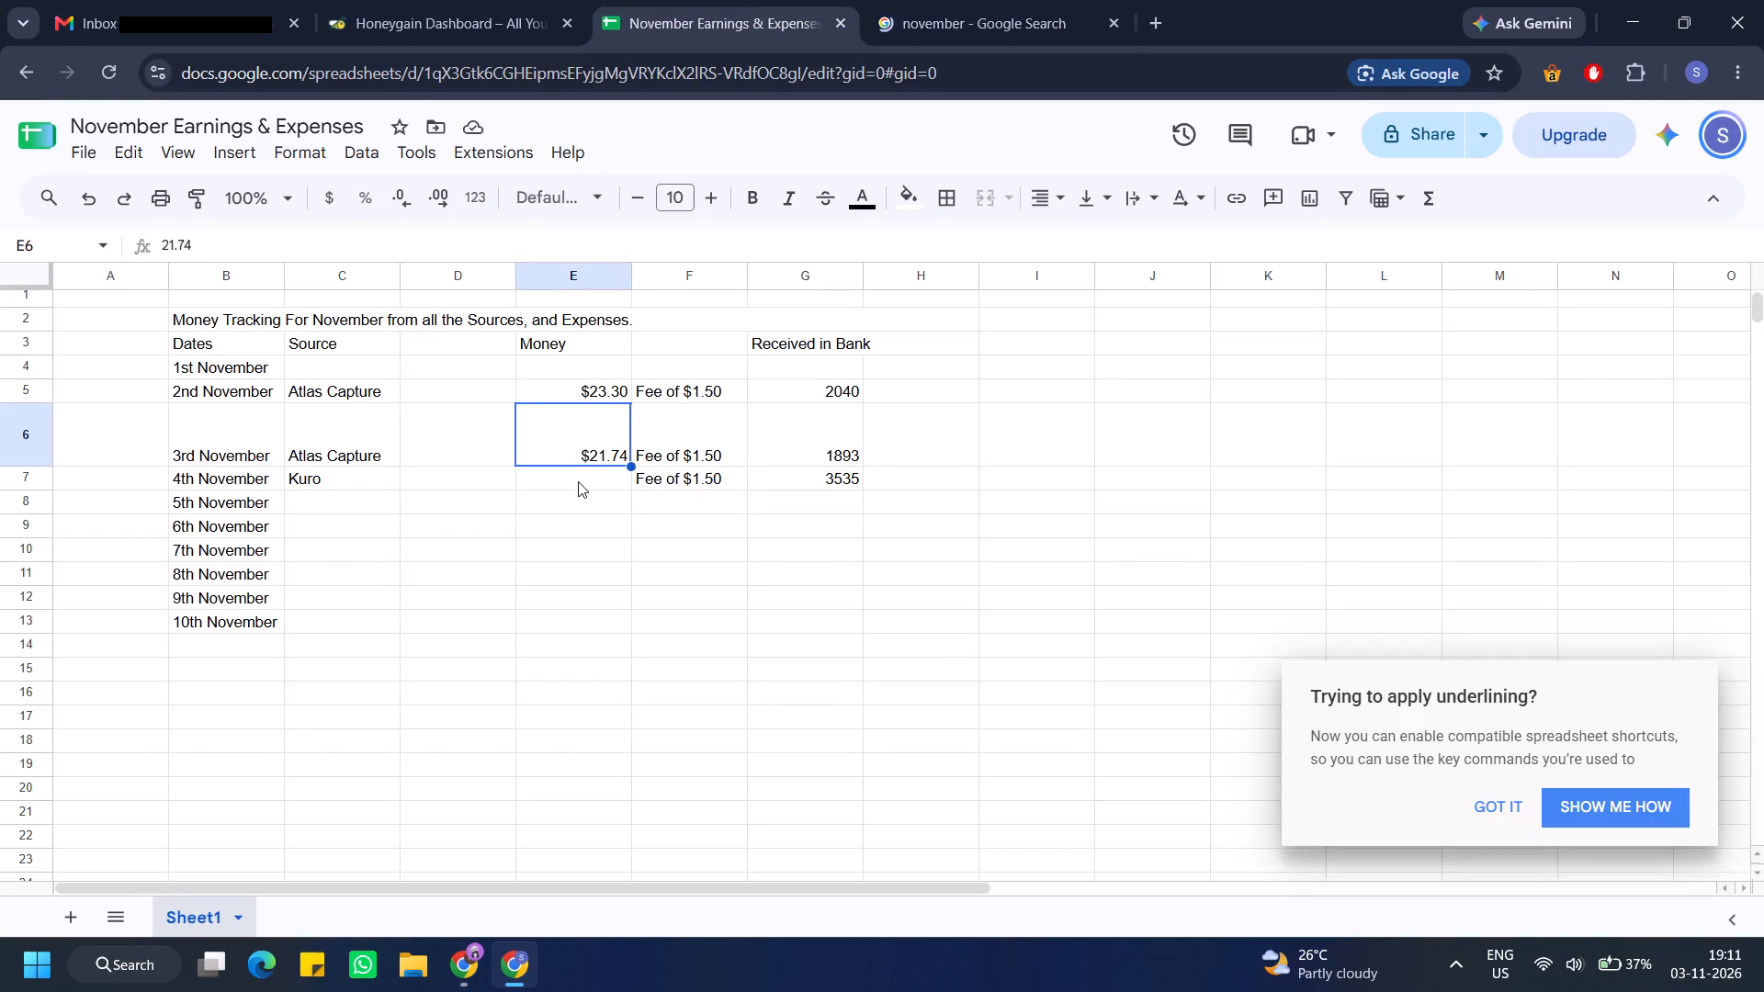
pyautogui.hotkey('ctrl', 'z')
pyautogui.hotkey('ctrl', 'z')
pyautogui.hotkey('ctrl', 'z')
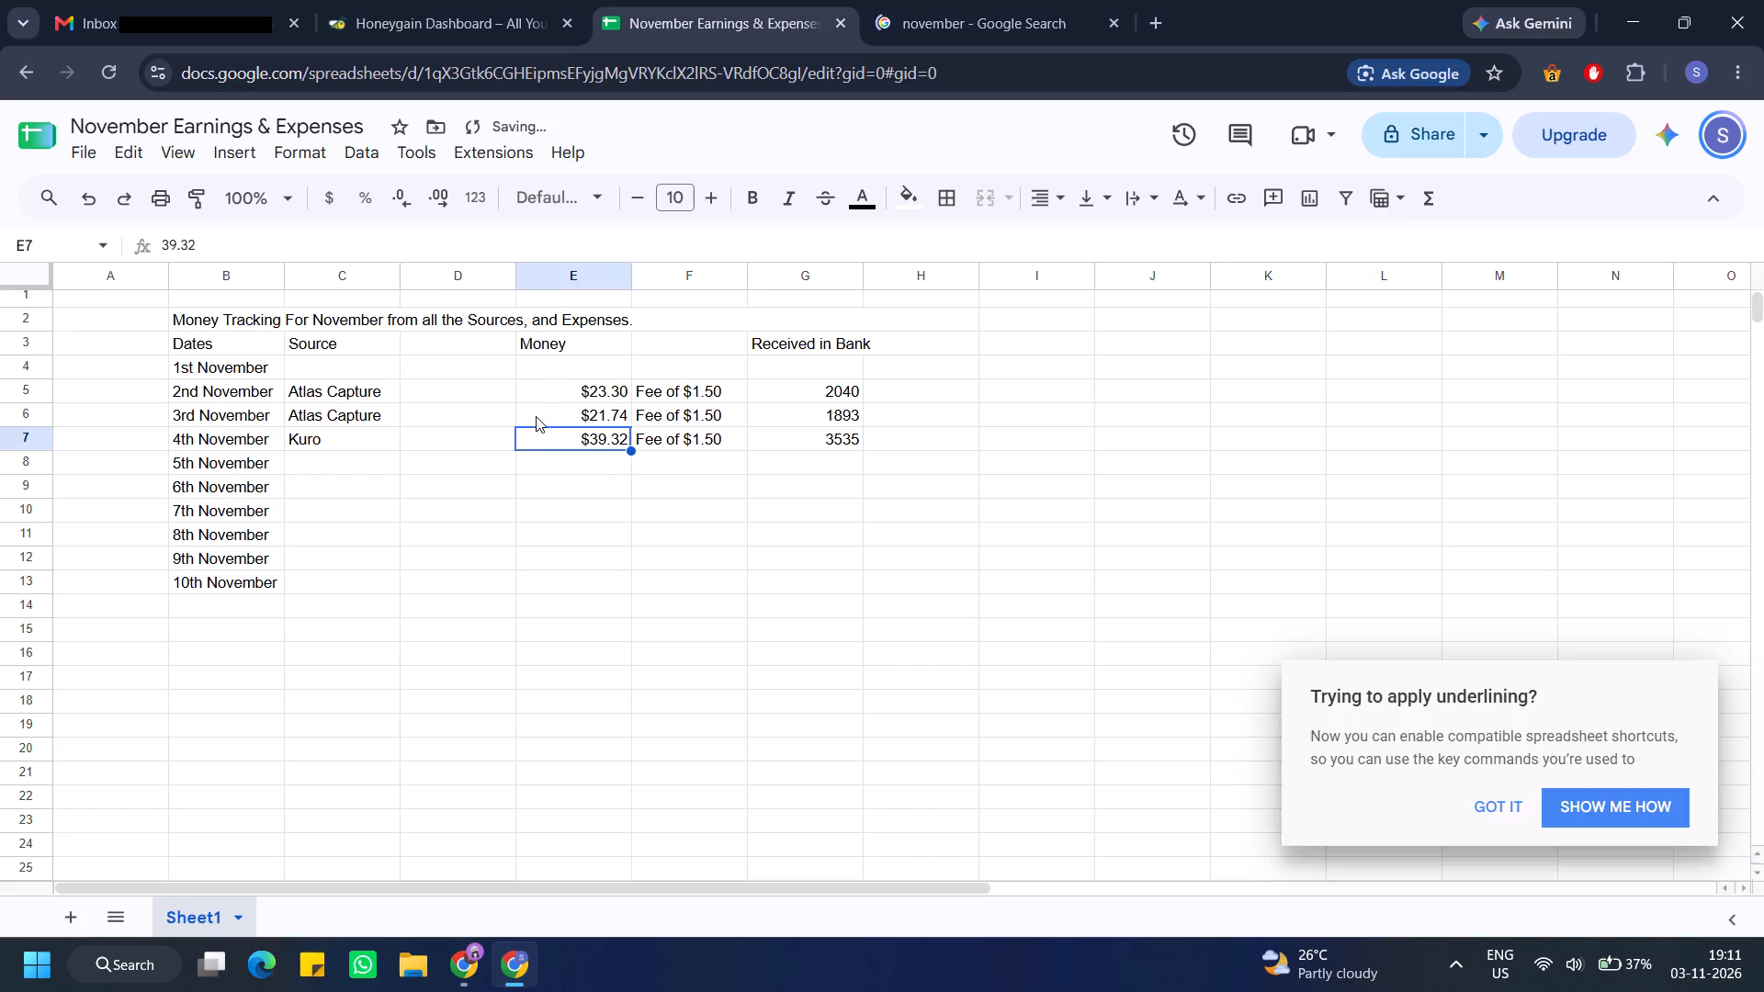
# Copy $39.32 from cell E7, add it on a second line beneath 21.74 in the Google search box, and copy both lines.
pyautogui.hotkey('ctrl', 'c')
pyautogui.click(1099, 0)
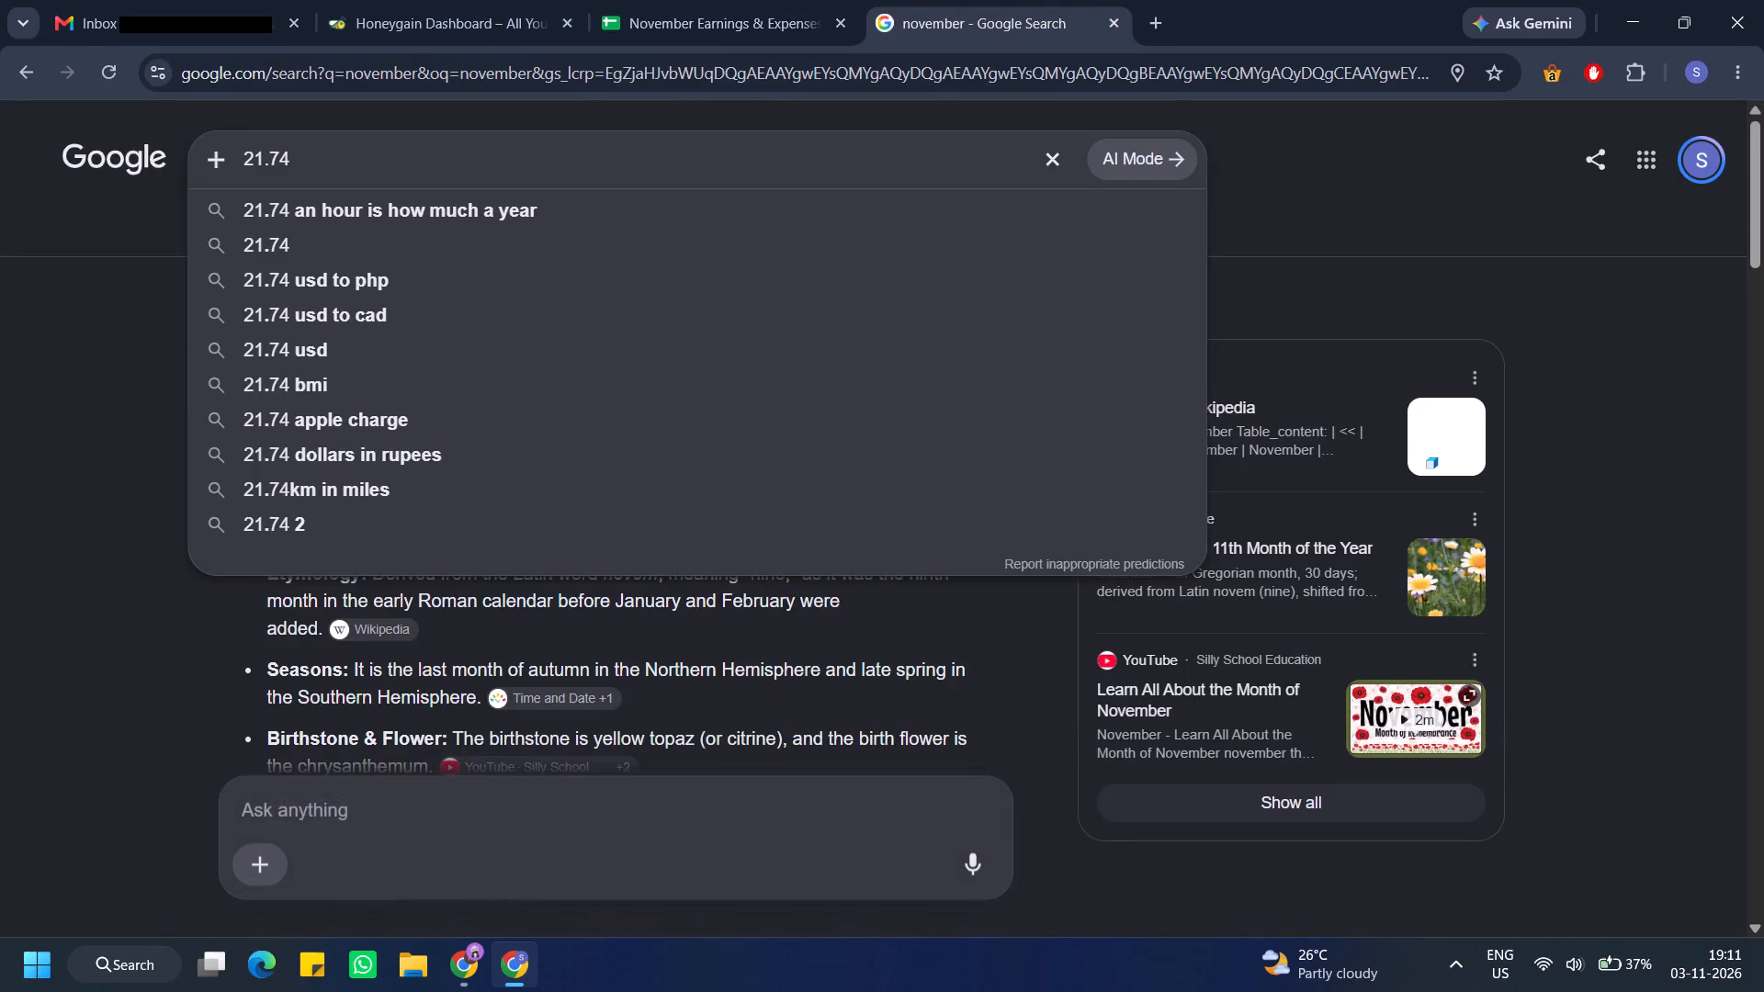
pyautogui.hotkey('shift', 'Return')
pyautogui.hotkey('ctrl', 'v')
pyautogui.hotkey('ctrl', 'a')
pyautogui.hotkey('ctrl', 'c')
# Replace the 3rd November amount in cell E6 of the sheet with the two copied lines, 21.74 and $39.32.
pyautogui.click(684, 0)
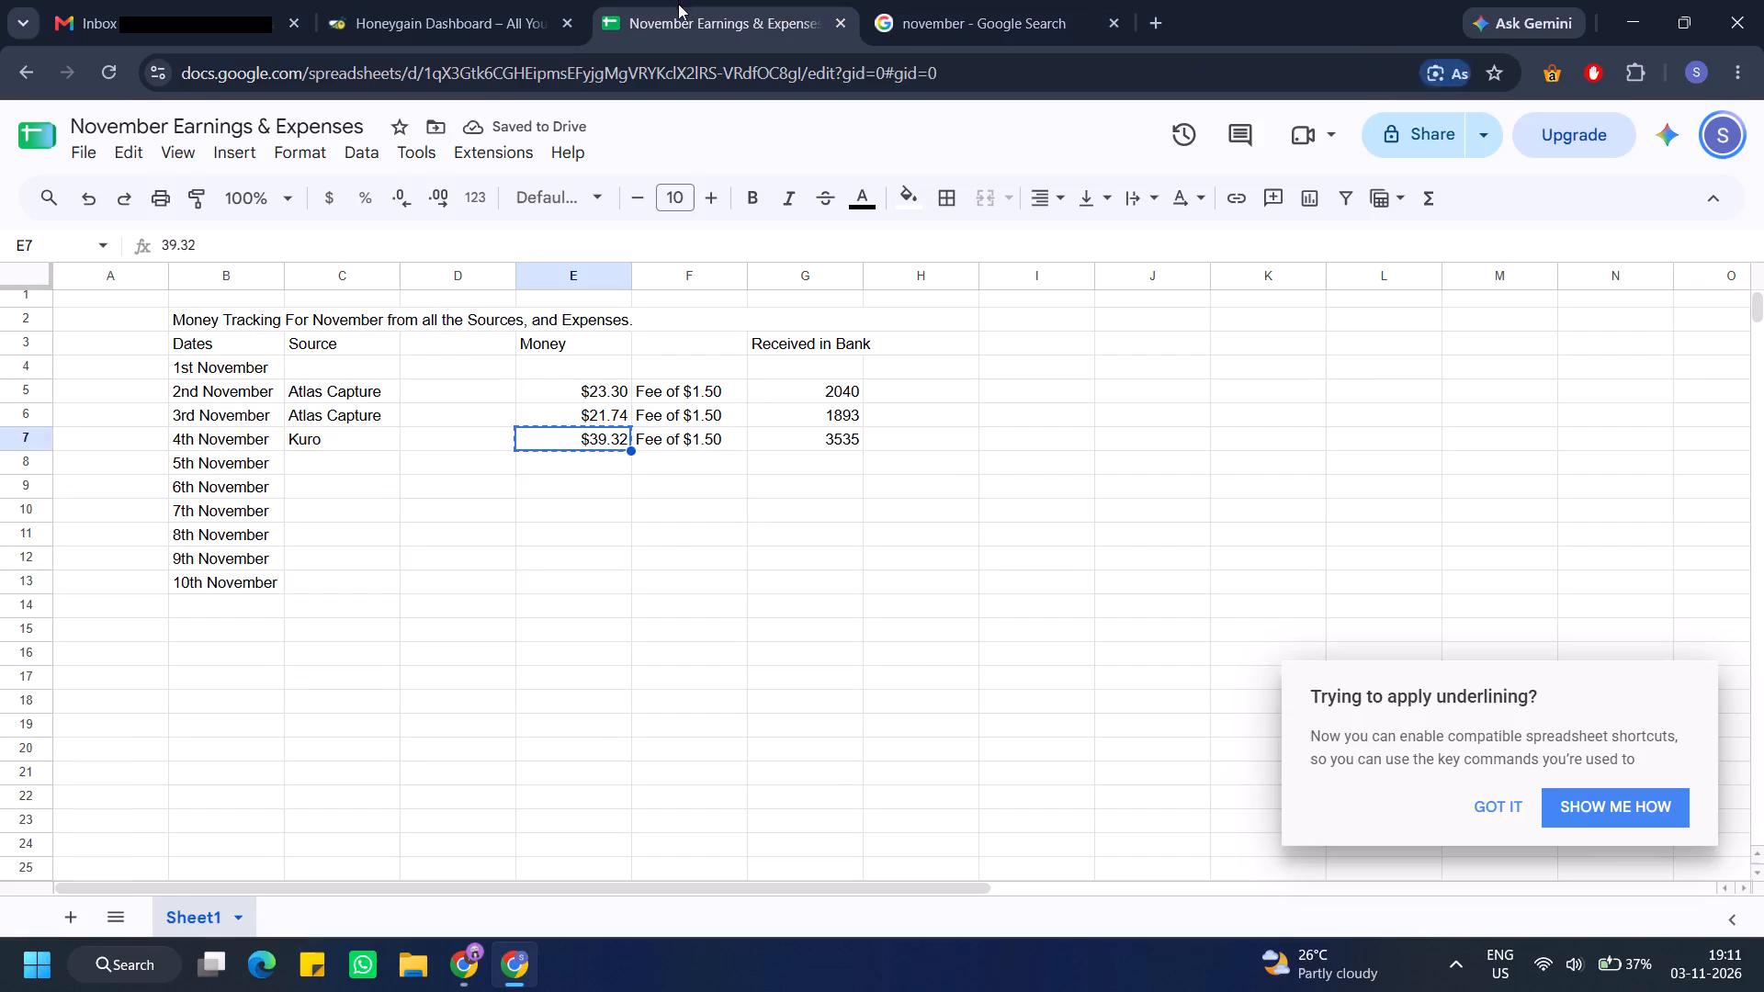
pyautogui.click(558, 414)
pyautogui.click(329, 254)
pyautogui.hotkey('ctrl', 'a')
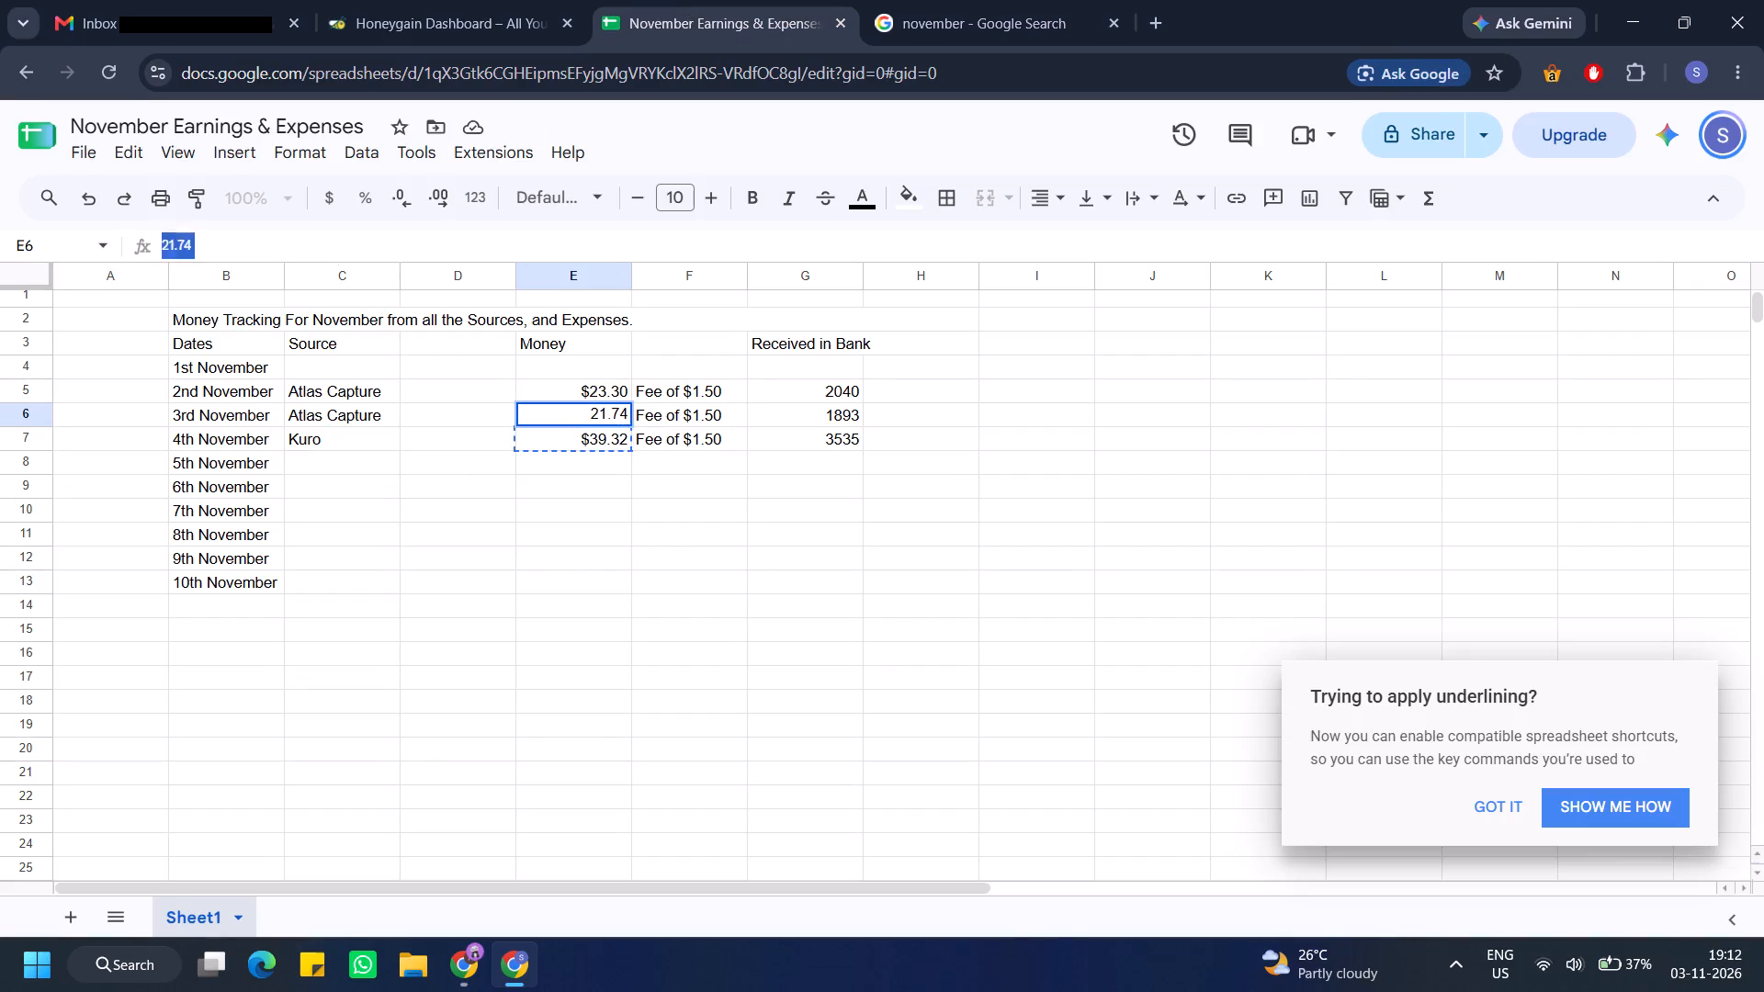
pyautogui.hotkey('ctrl', 'v')
pyautogui.click(487, 552)
# Add a dollar sign before 21.74 in cell E6 so its first line reads $21.74.
pyautogui.click(574, 424)
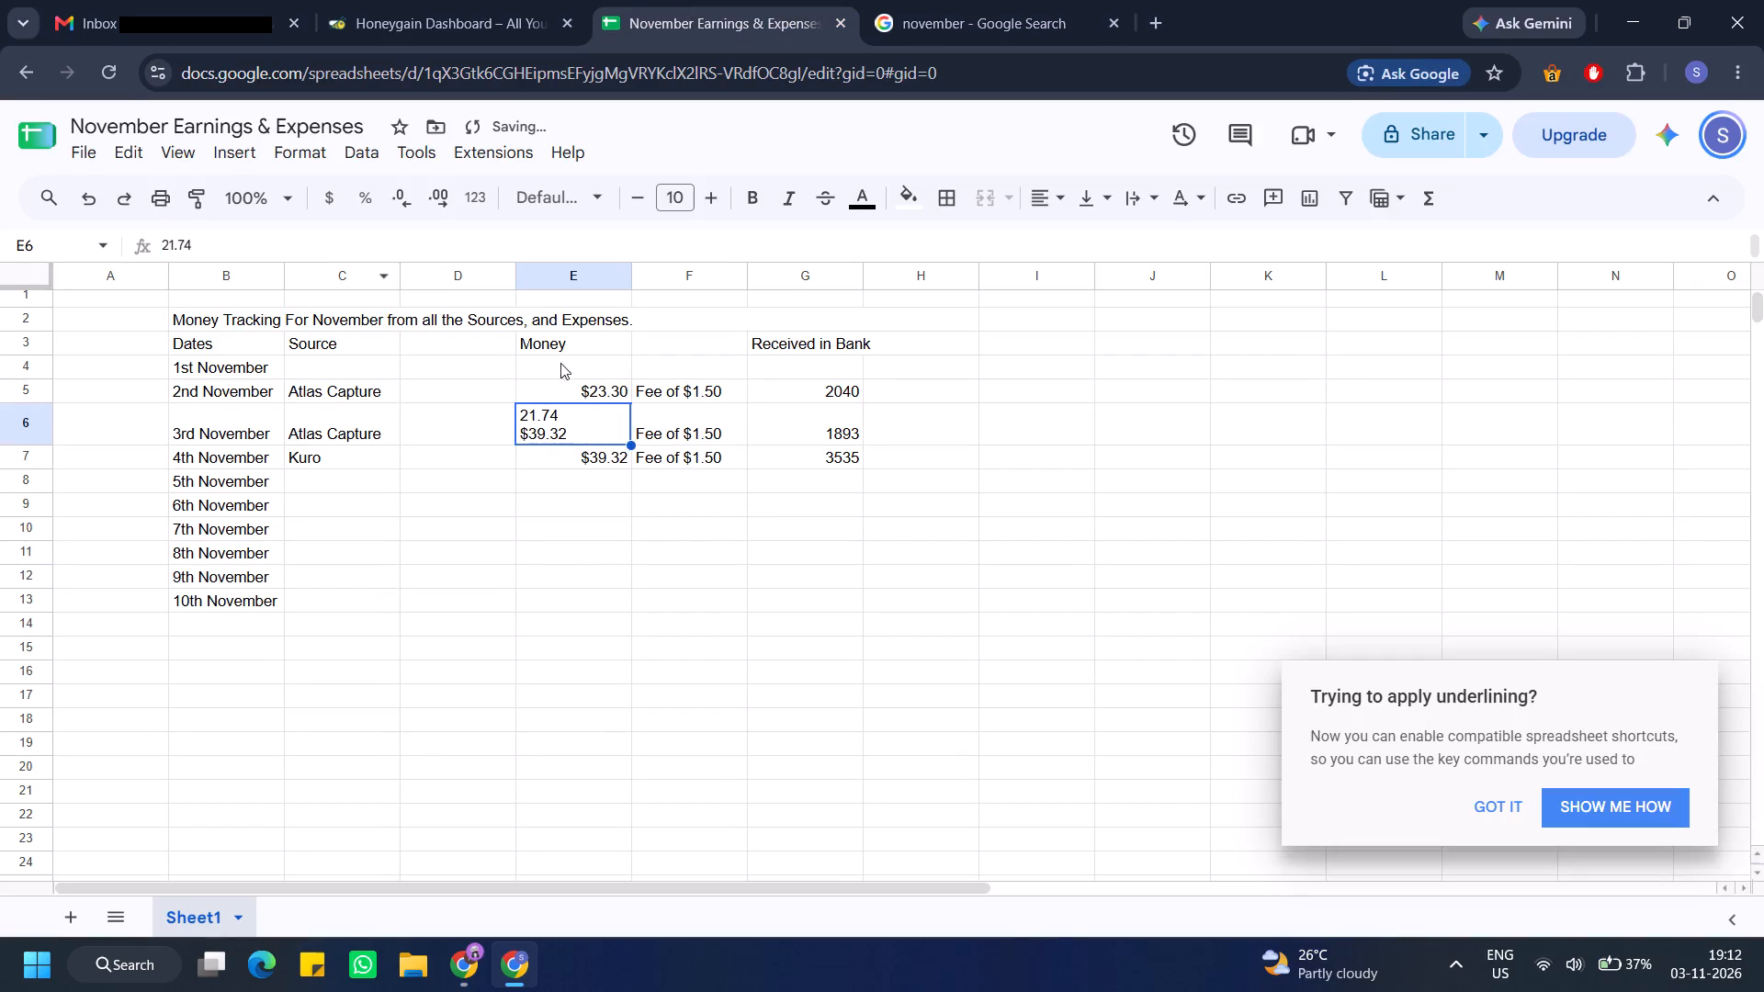
pyautogui.click(529, 412)
pyautogui.tripleClick(521, 411)
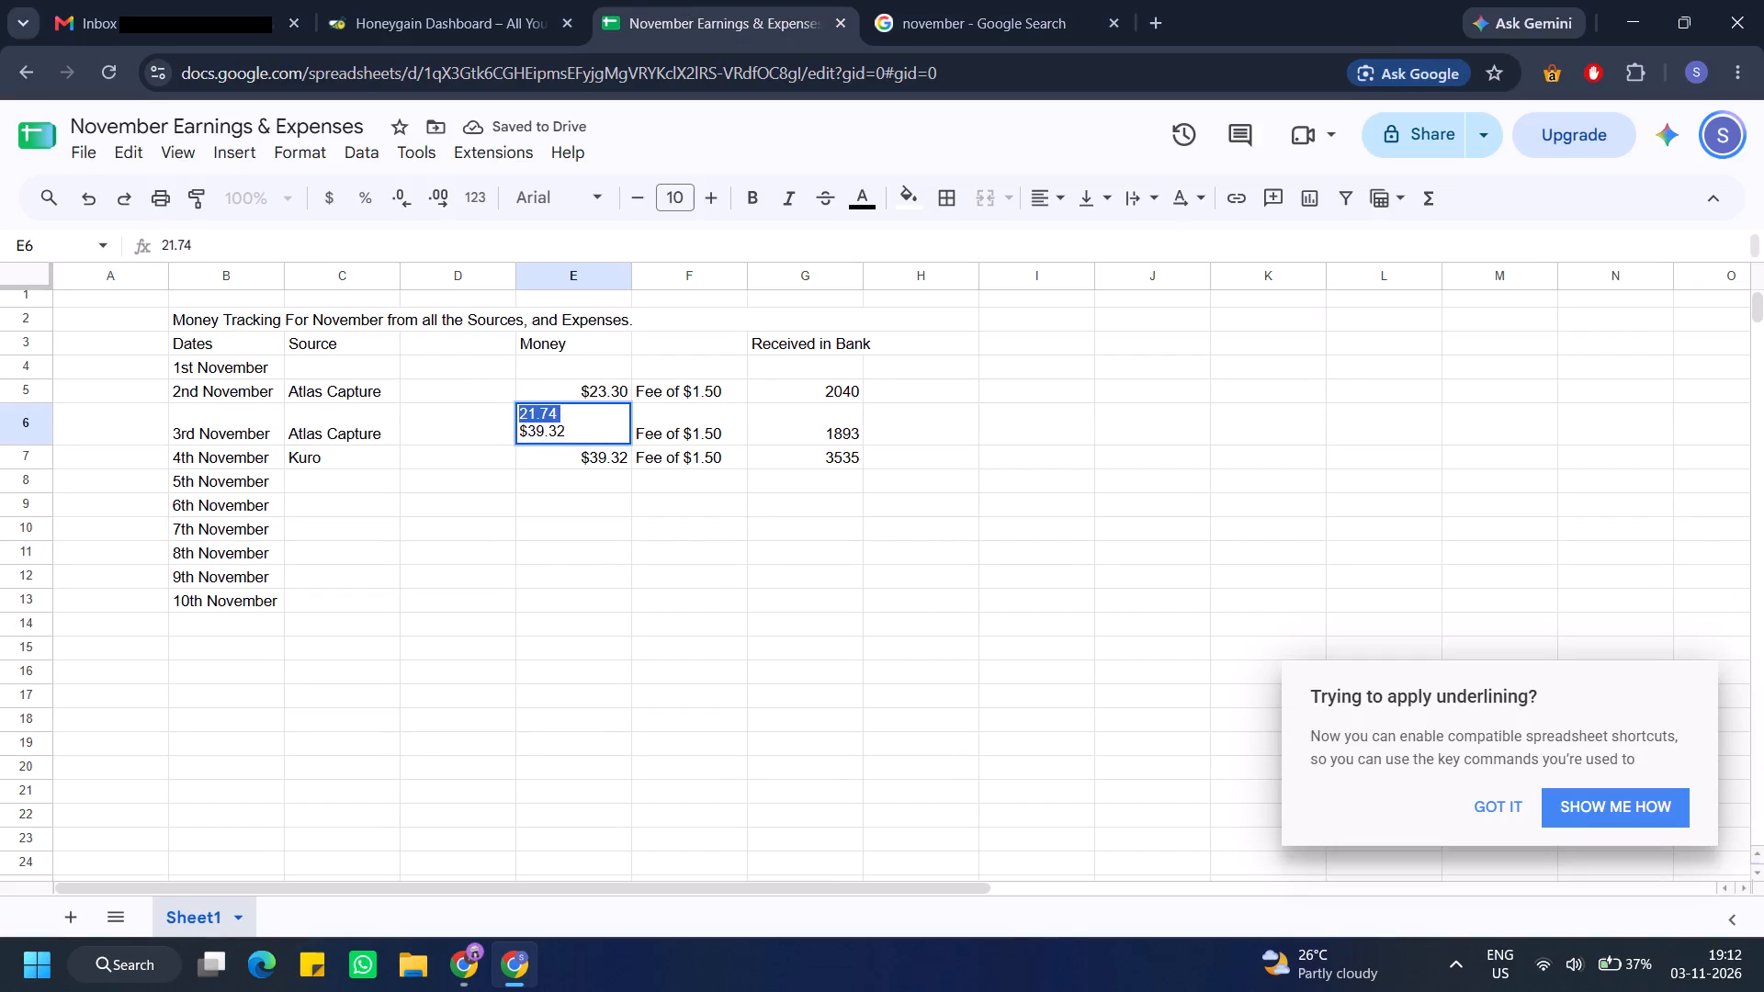
pyautogui.click(522, 411)
pyautogui.click(522, 412)
pyautogui.click(524, 415)
pyautogui.click(520, 414)
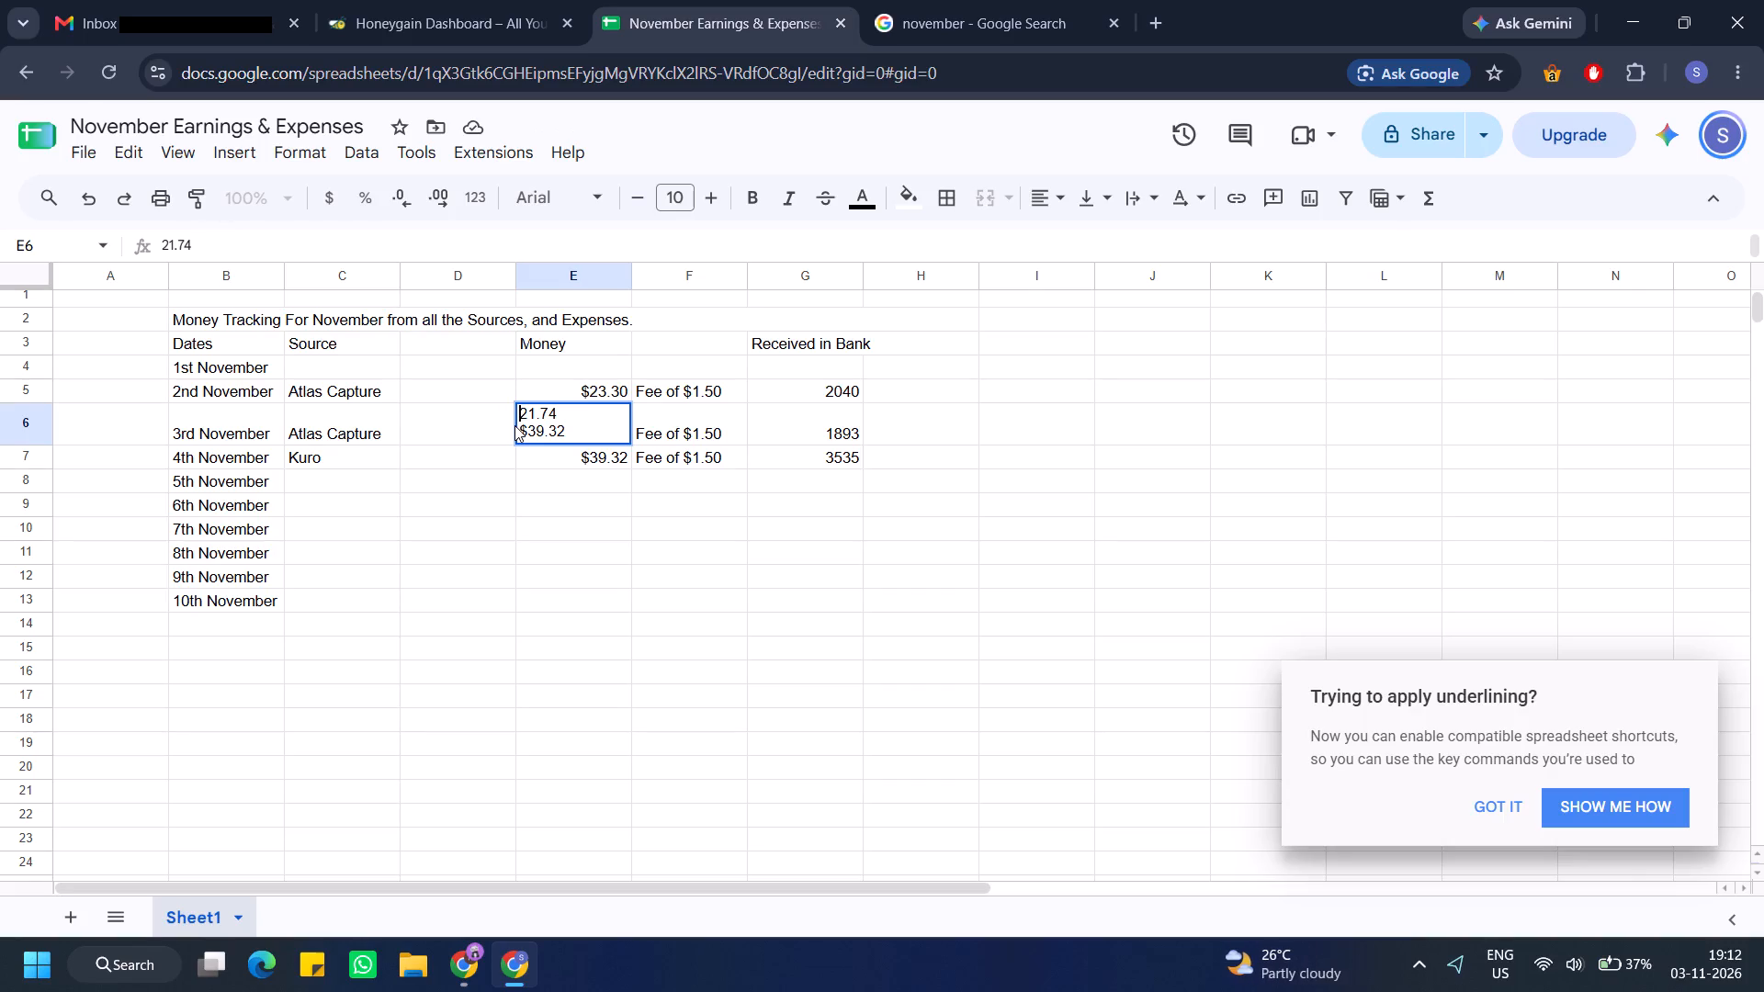
pyautogui.hotkey('shift', '$')
pyautogui.click(455, 495)
# Copy the 3rd November fee text "Fee of $1.50" from cell F6 and run a Google search with it.
pyautogui.click(548, 433)
pyautogui.click(657, 429)
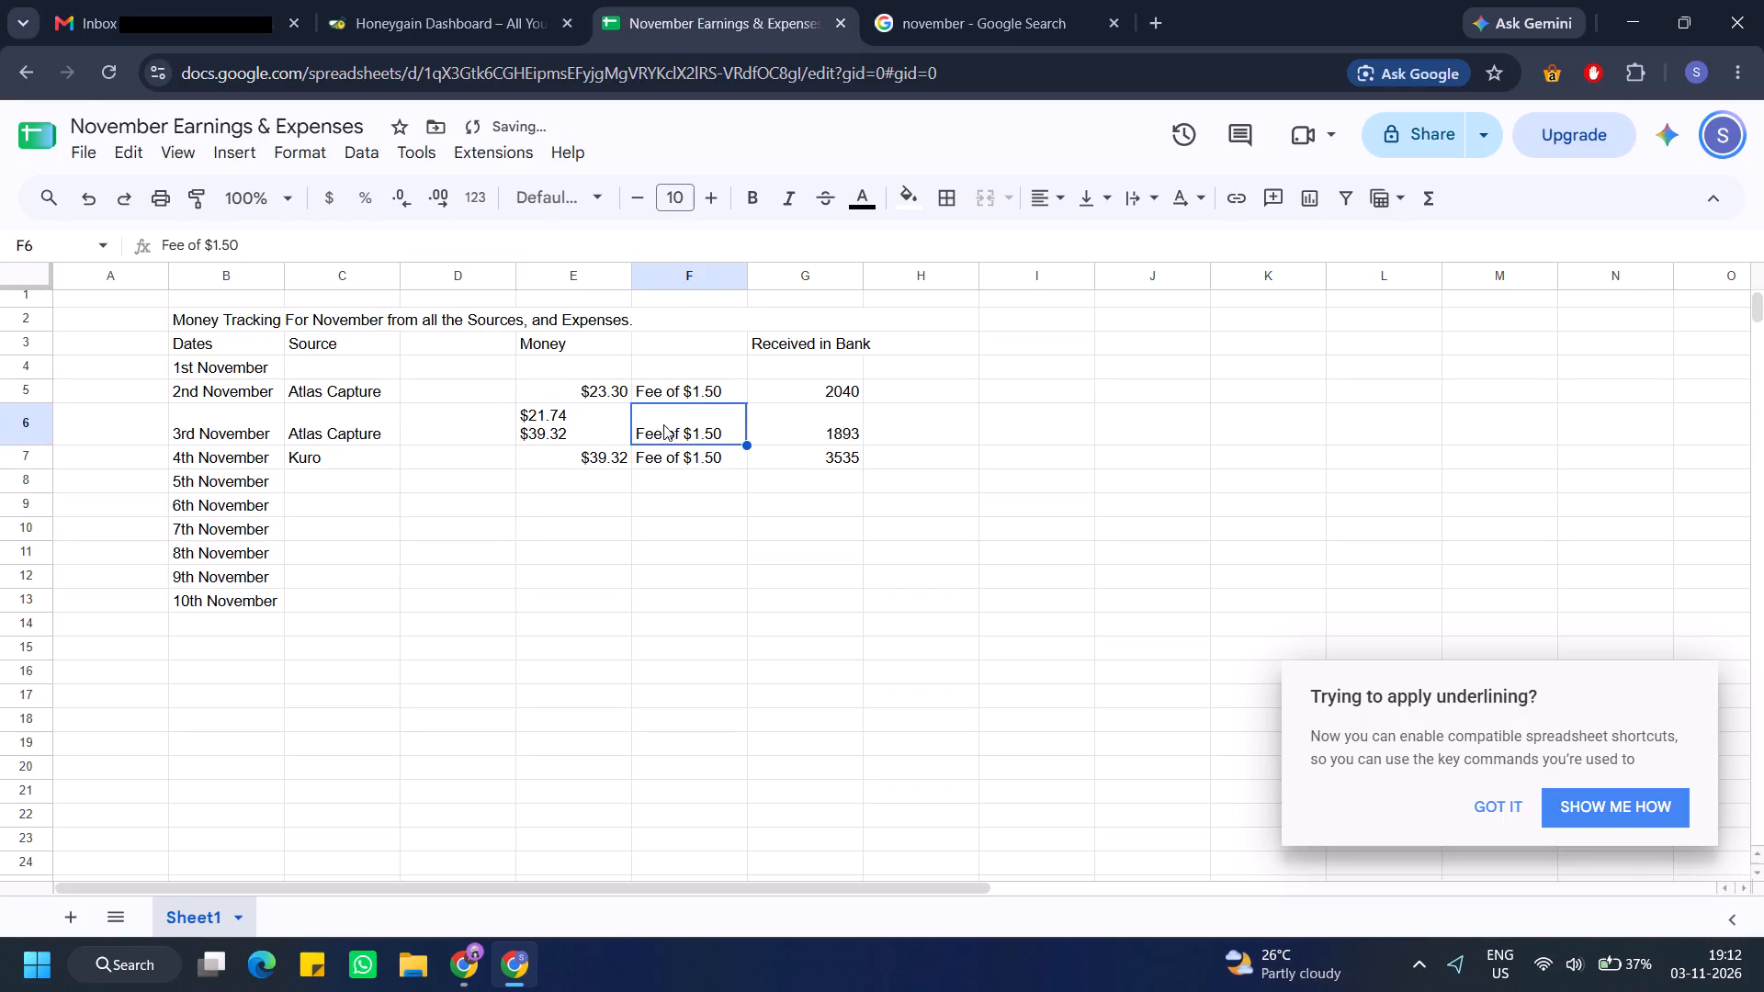
pyautogui.click(254, 238)
pyautogui.hotkey('ctrl', 'a')
pyautogui.hotkey('ctrl', 'c')
pyautogui.click(958, 0)
pyautogui.hotkey('ctrl', 'a')
pyautogui.hotkey('ctrl', 'v')
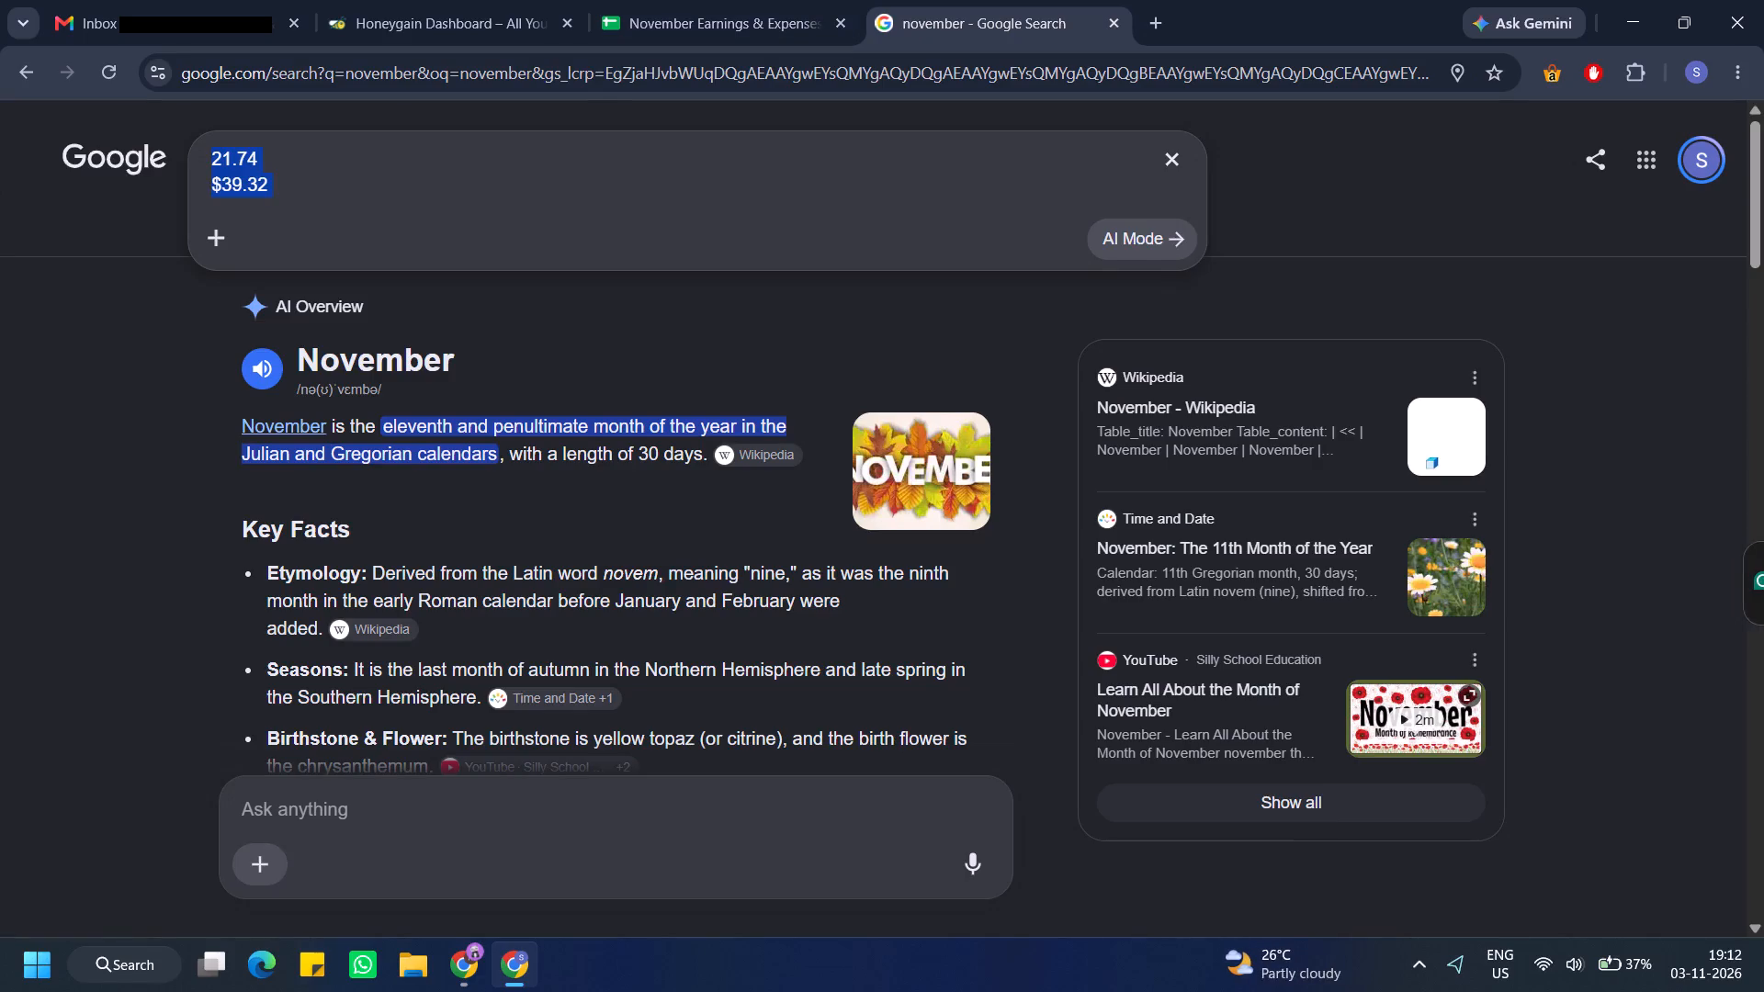
pyautogui.press('Return')
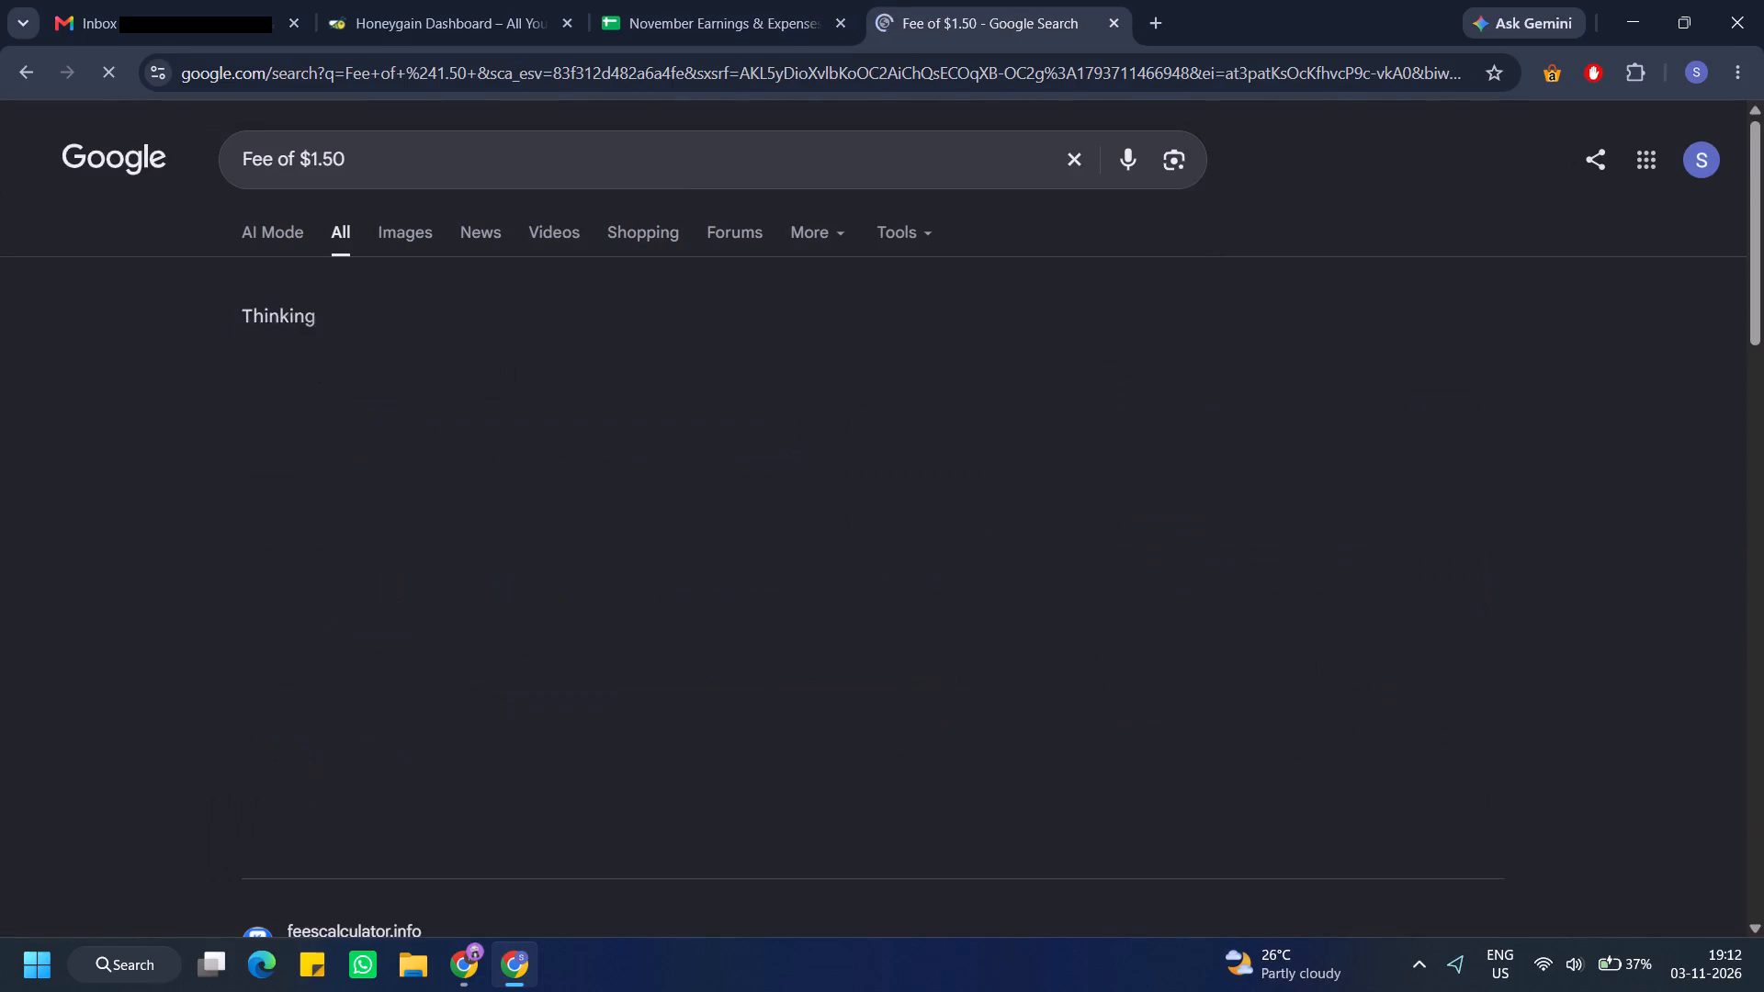
# Build two lines reading "Fee of $1.50" beneath an empty first line in the Google search box, and copy the whole text.
pyautogui.click(377, 153)
pyautogui.hotkey('ctrl', 'a')
pyautogui.hotkey('ctrl', 'c')
pyautogui.hotkey('shift', 'Return')
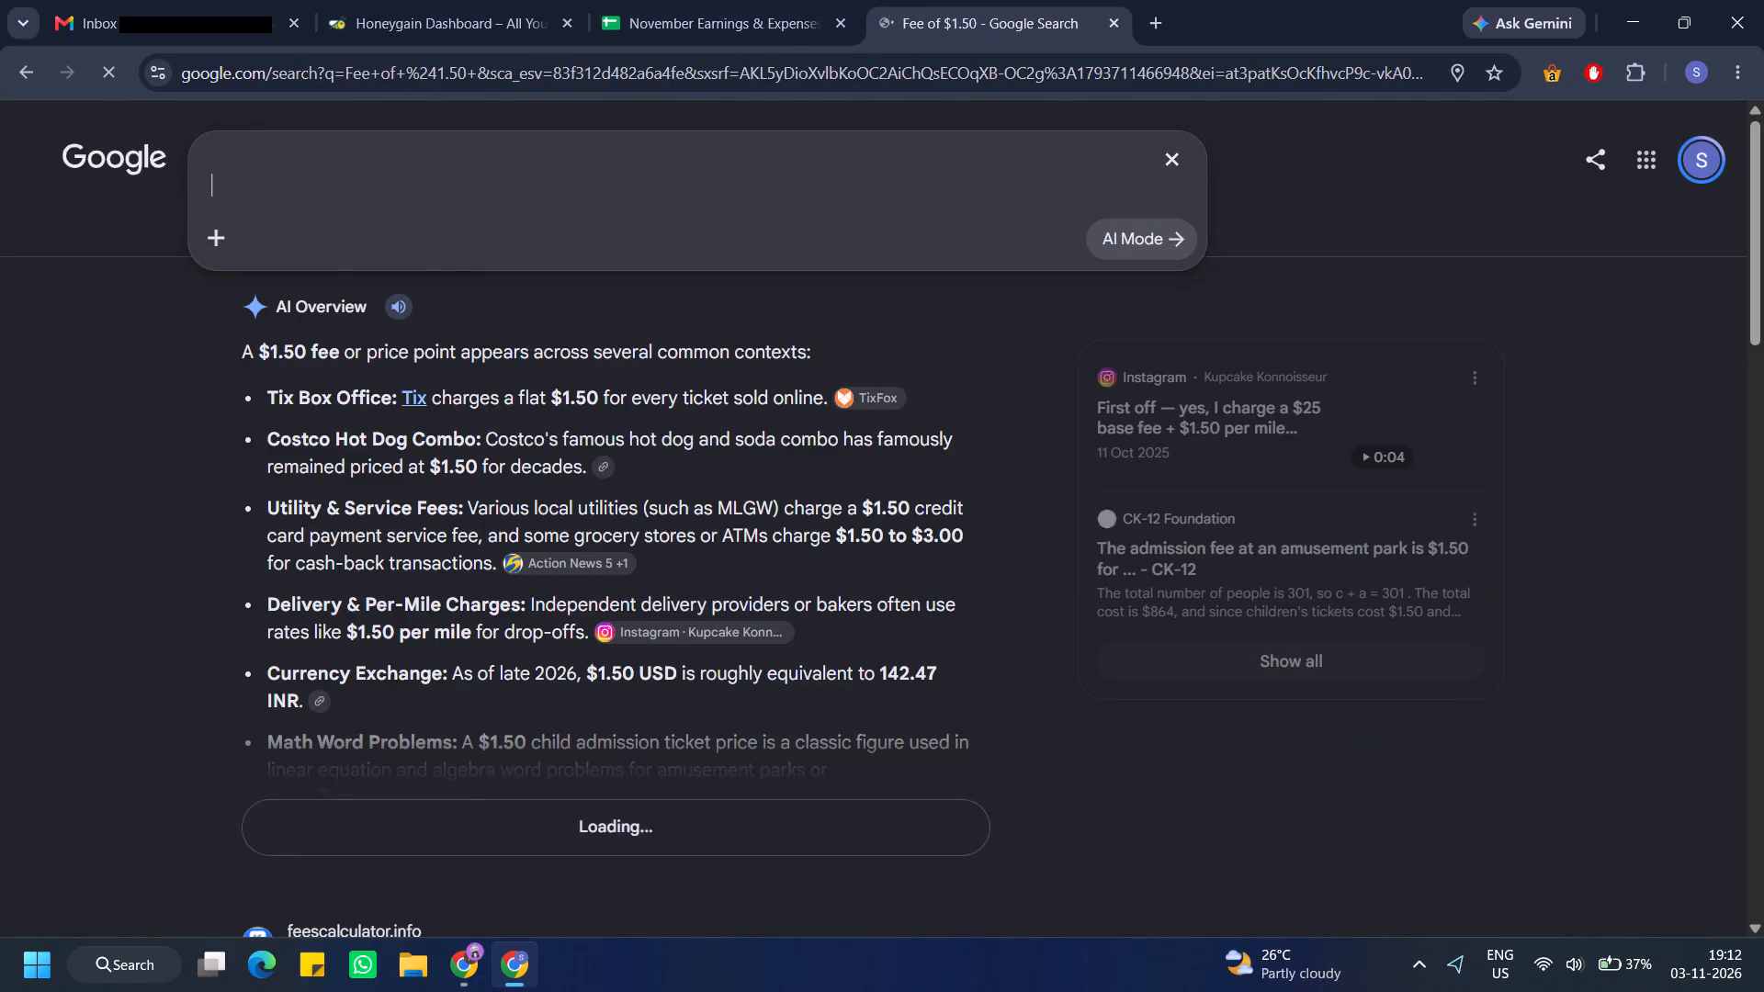
pyautogui.hotkey('ctrl', 'v')
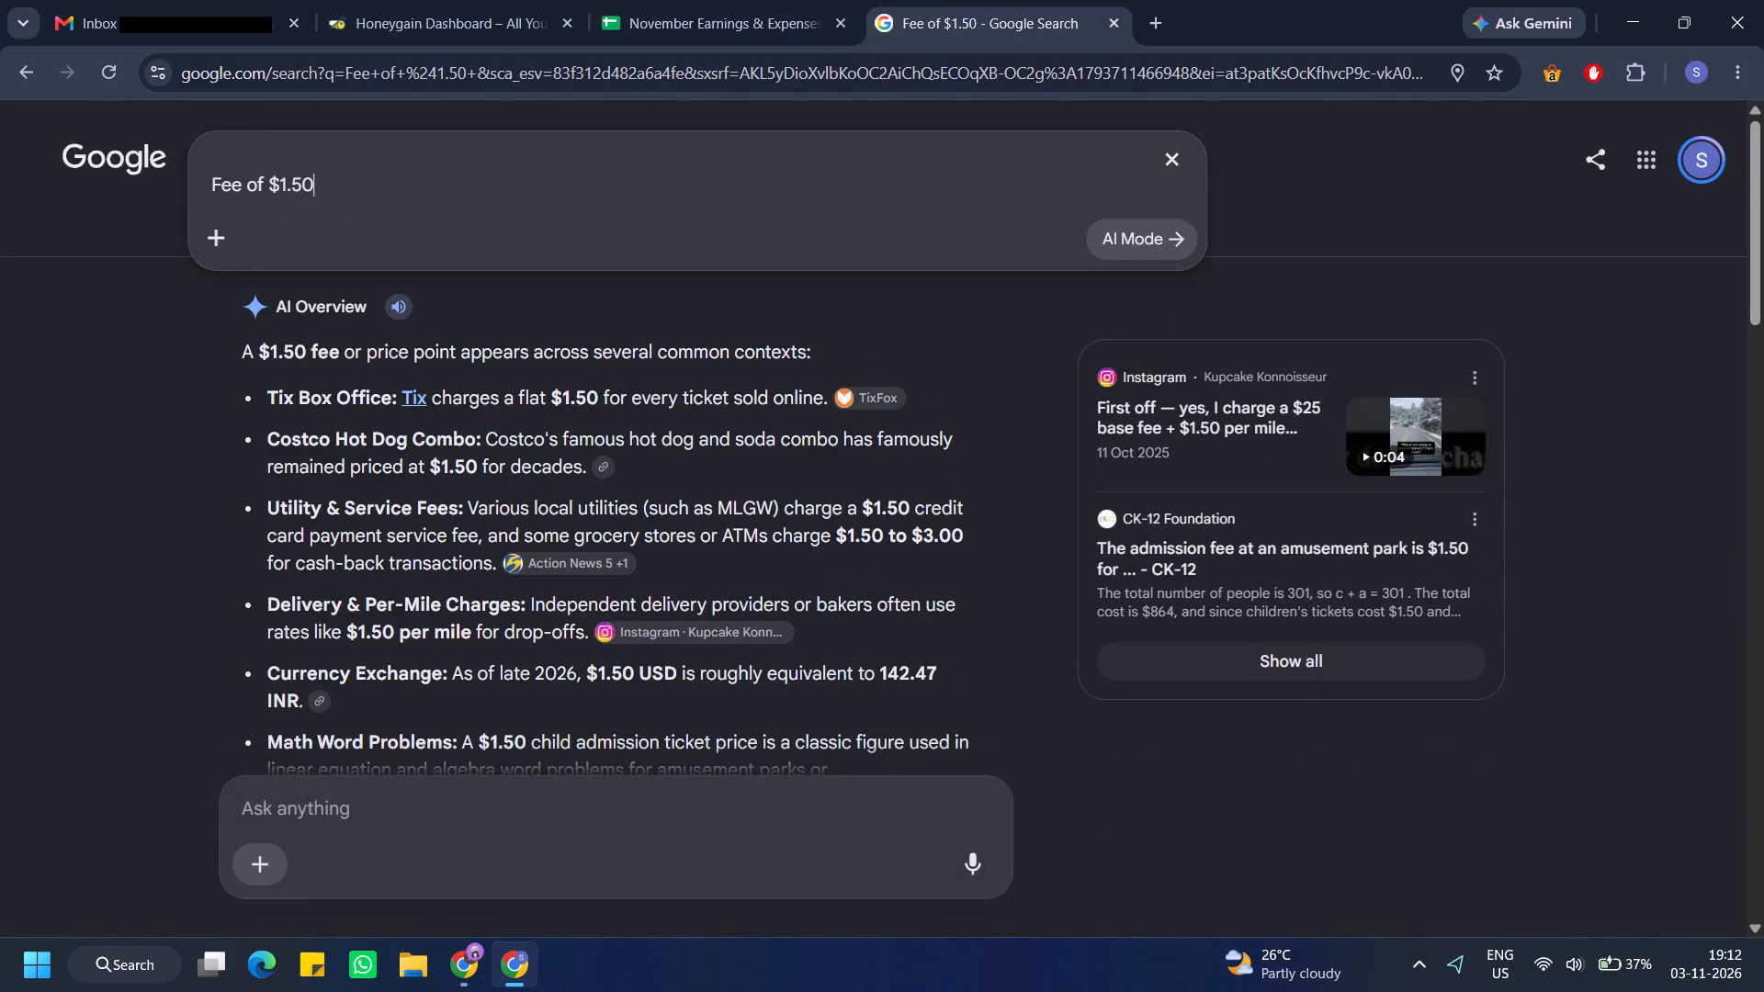
pyautogui.hotkey('shift', 'Return')
pyautogui.hotkey('ctrl', 'v')
pyautogui.hotkey('ctrl', 'a')
pyautogui.hotkey('ctrl', 'c')
# Replace the 3rd November fee in cell F6 of the sheet with the copied two-line "Fee of $1.50" text.
pyautogui.click(771, 0)
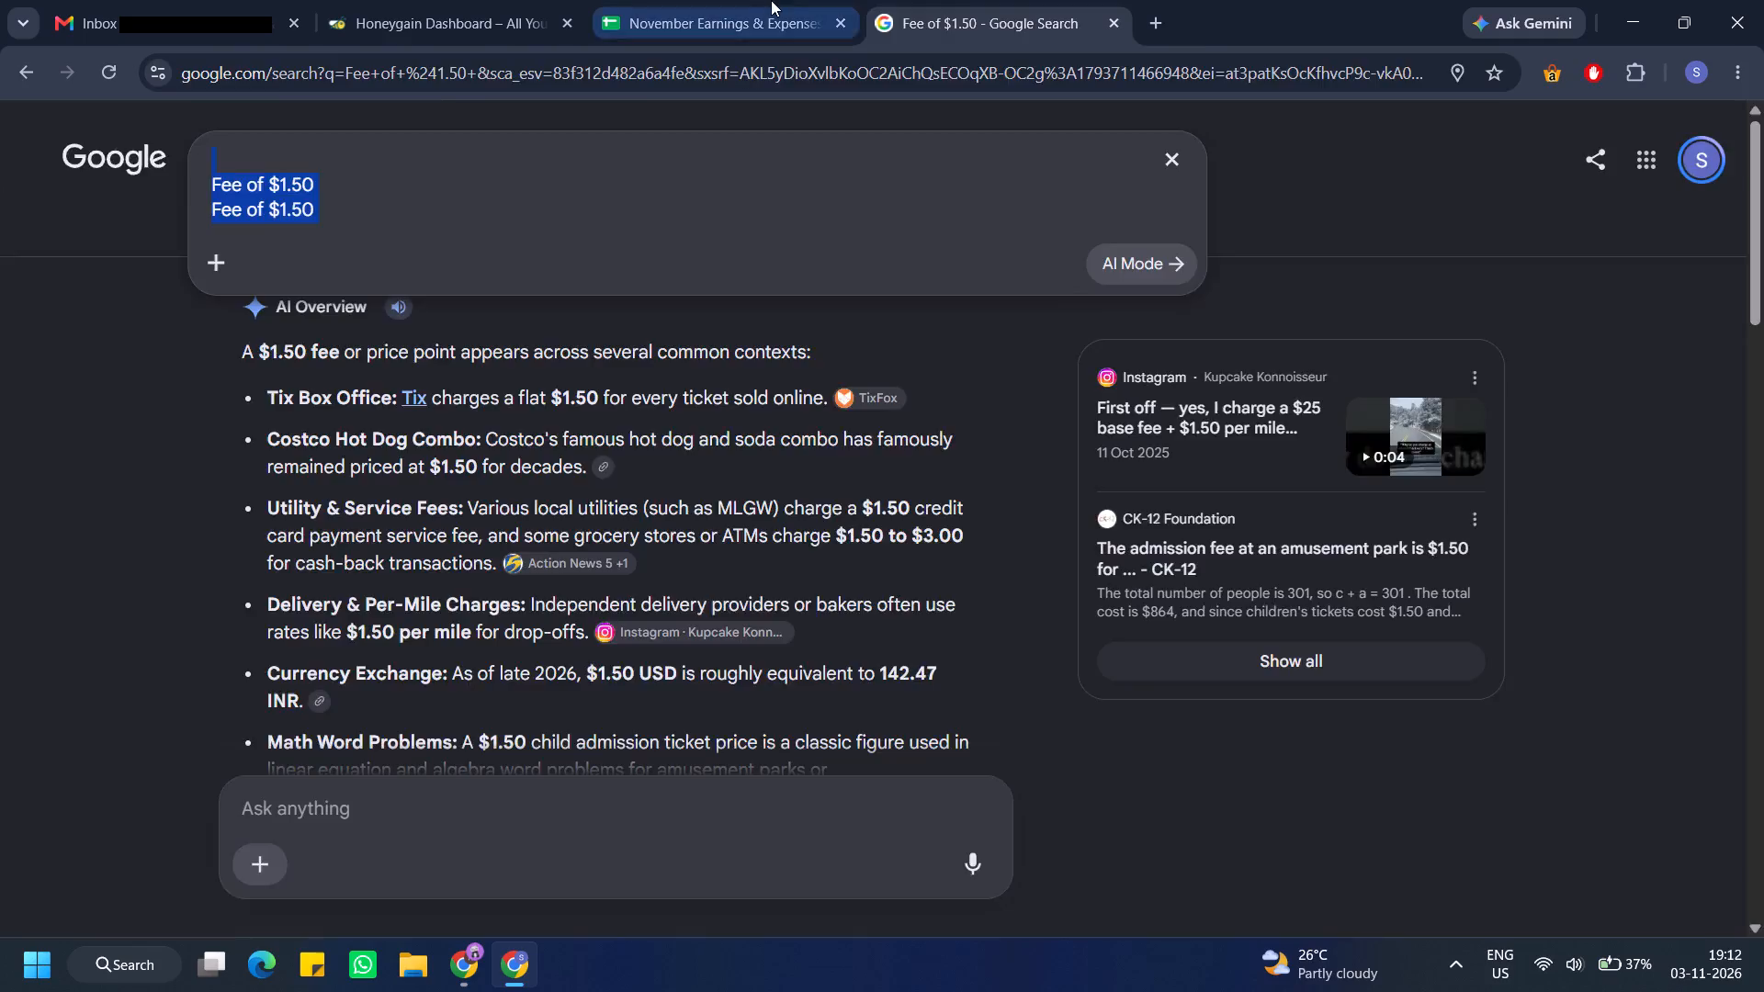
pyautogui.click(415, 253)
pyautogui.hotkey('ctrl', 'a')
pyautogui.hotkey('ctrl', 'v')
pyautogui.click(557, 556)
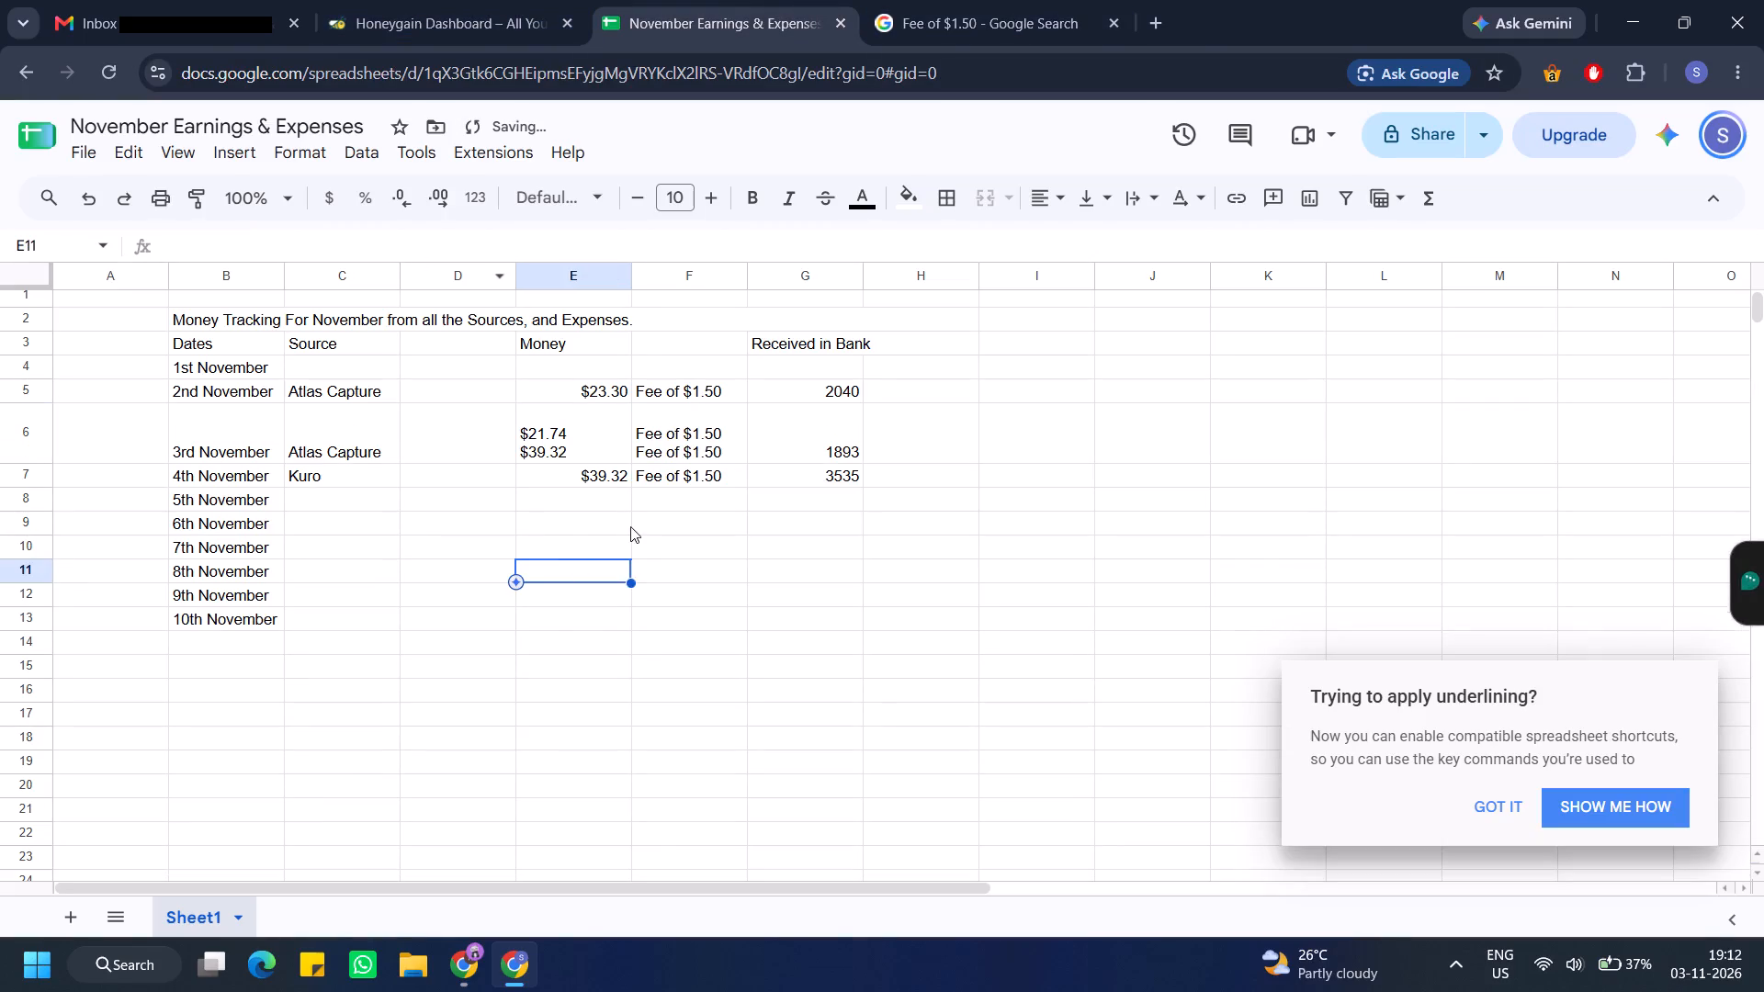
# Cut the 4th November bank amount 3535 from cell G7 and replace the Google search box text with it.
pyautogui.click(805, 441)
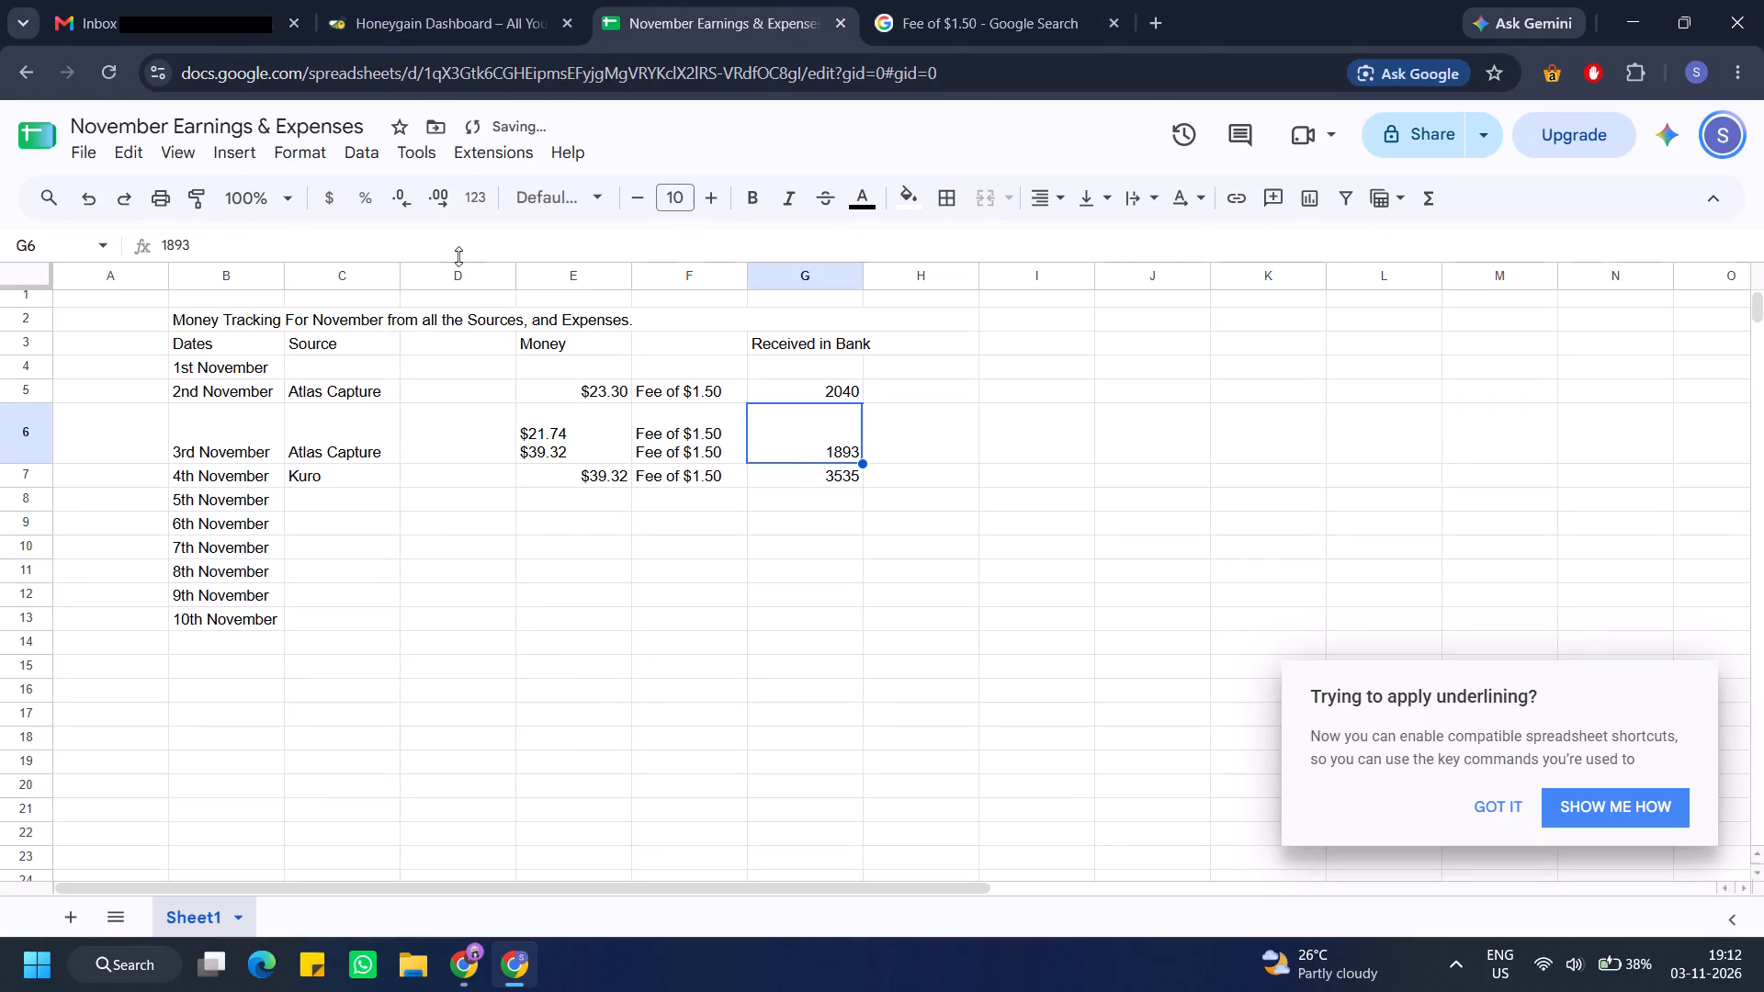
pyautogui.click(799, 479)
pyautogui.hotkey('ctrl', 'x')
pyautogui.click(952, 24)
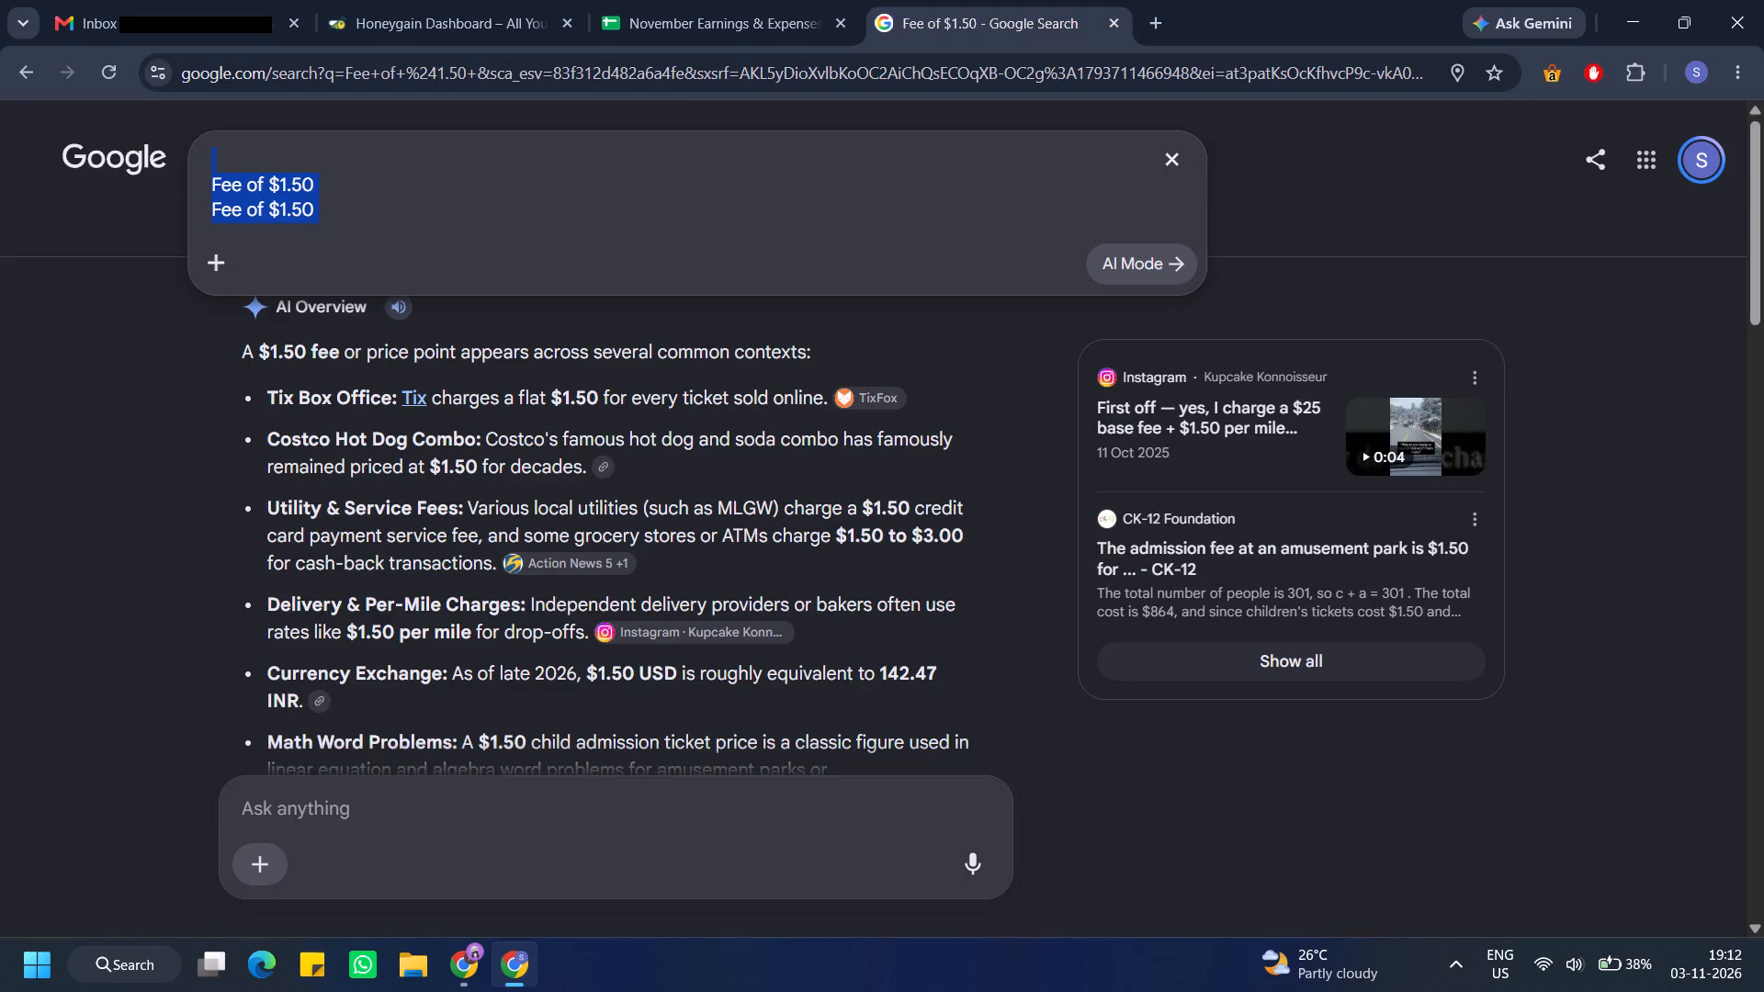
pyautogui.click(434, 163)
pyautogui.hotkey('ctrl', 'a')
pyautogui.hotkey('ctrl', 'v')
# Copy 1893 from cell G6, insert it on a line above 3535 in the Google search box, and copy both lines.
pyautogui.click(689, 0)
pyautogui.click(763, 437)
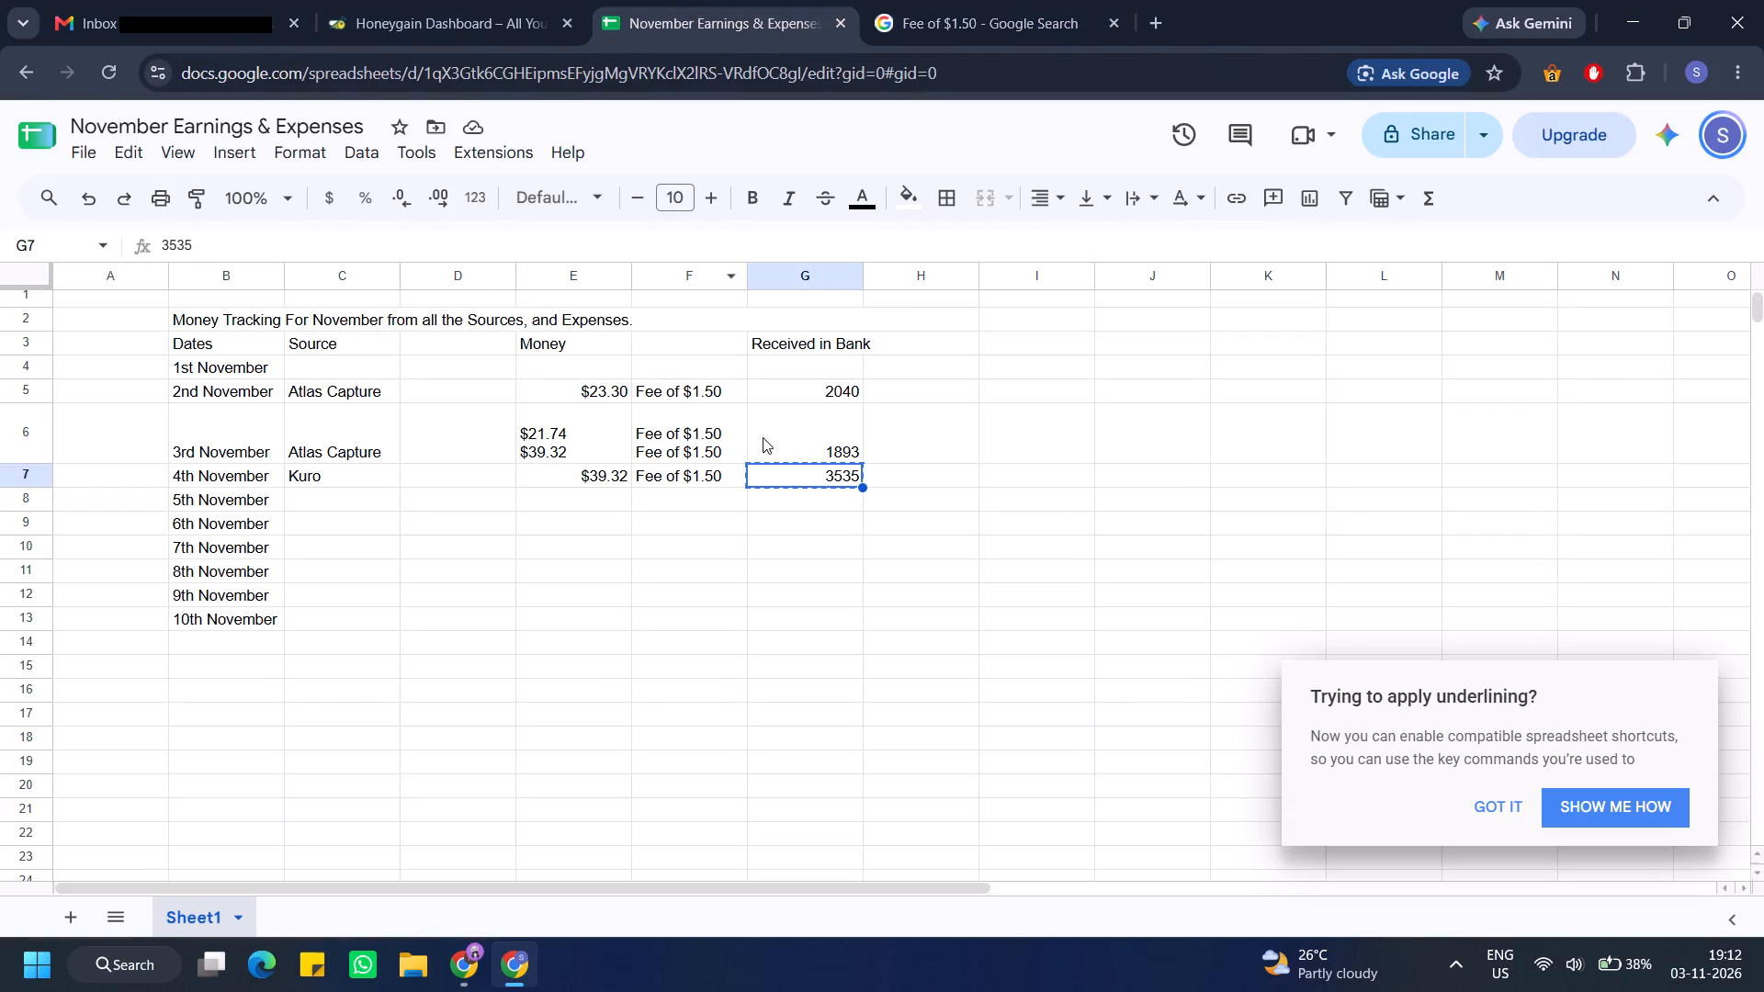
pyautogui.hotkey('ctrl', 'c')
pyautogui.keyDown('ctrl'); pyautogui.click(897, 0); pyautogui.keyUp('ctrl')
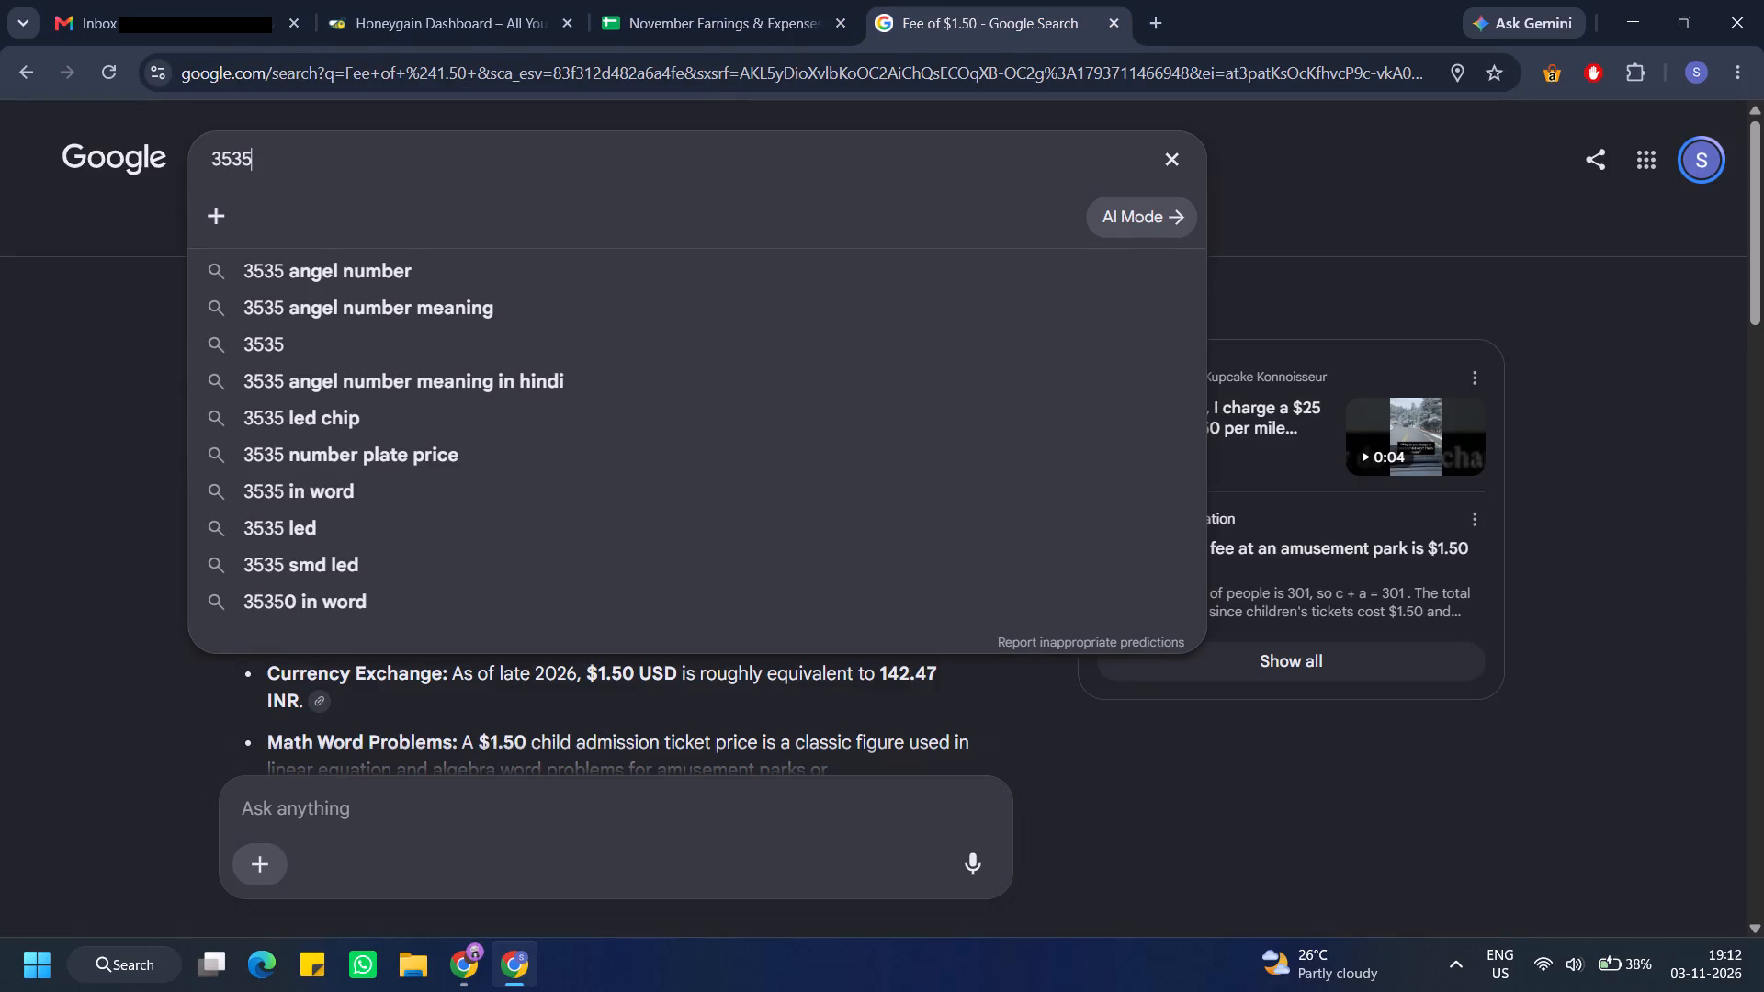
pyautogui.click(214, 158)
pyautogui.hotkey('ctrl', 'v')
pyautogui.hotkey('shift', 'Return')
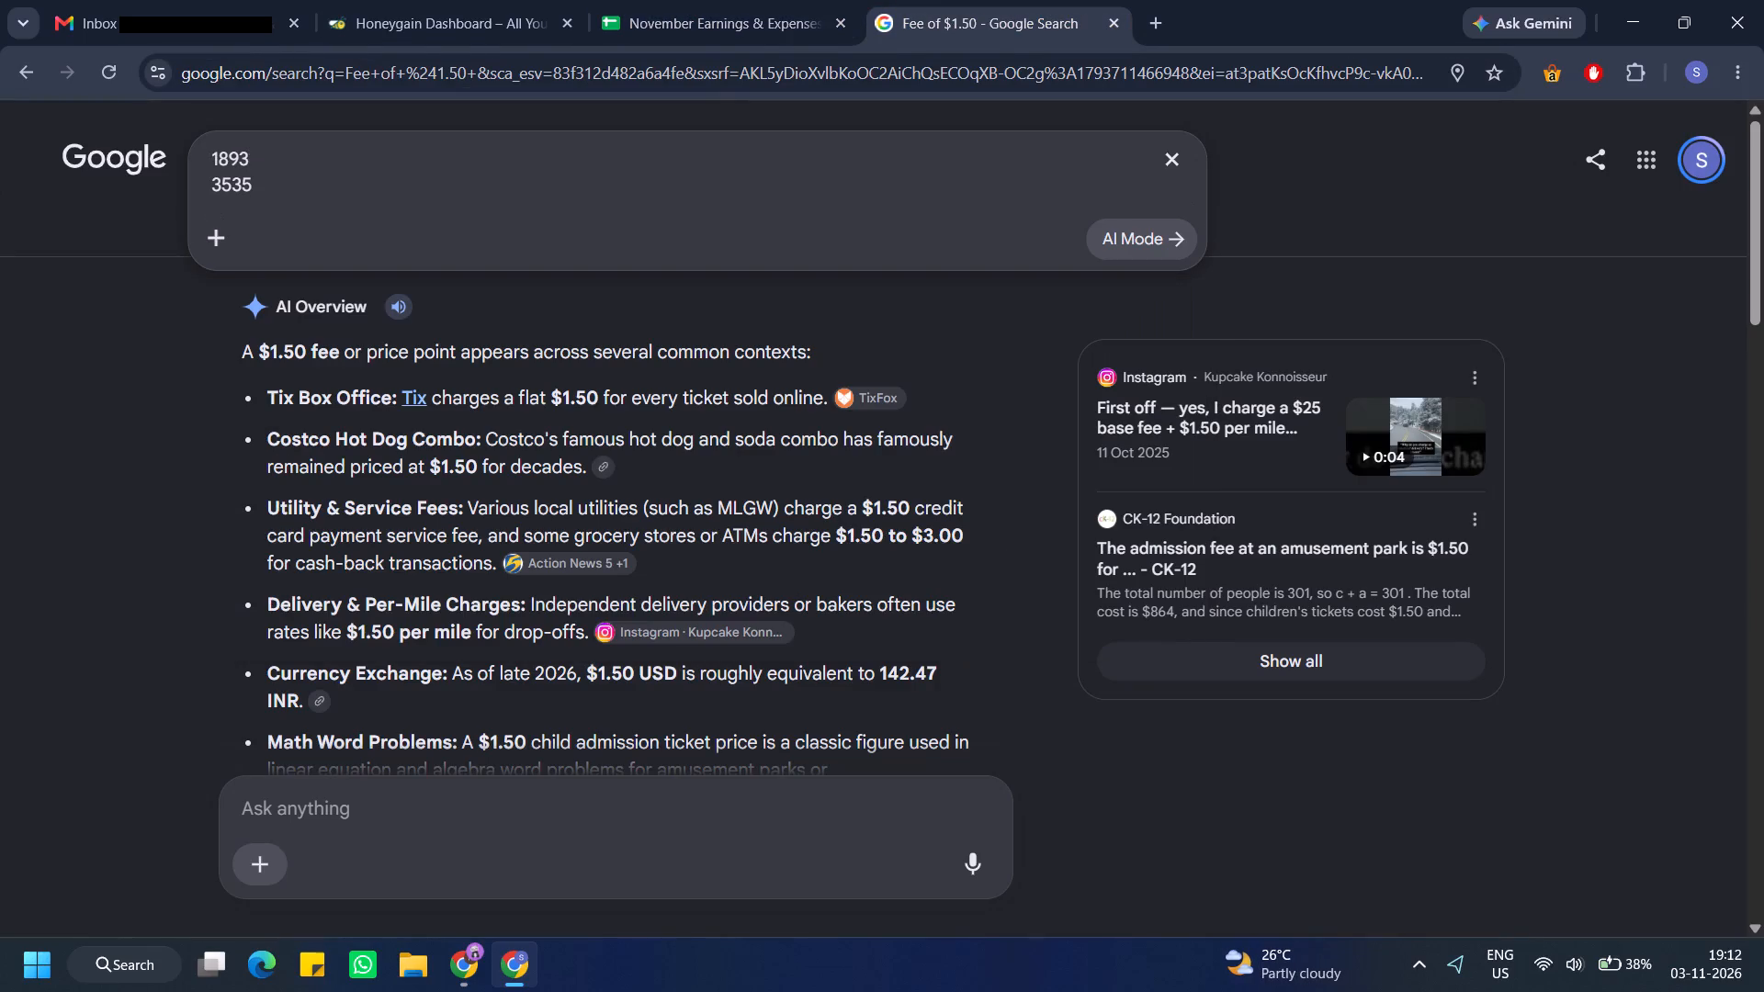
pyautogui.hotkey('ctrl', 'a')
pyautogui.hotkey('ctrl', 'c')
# Replace the 3rd November Received in Bank value in cell G6 with the two copied lines, 1893 and 3535.
pyautogui.moveTo(879, 0); pyautogui.dragTo(866, 0)
pyautogui.click(822, 0)
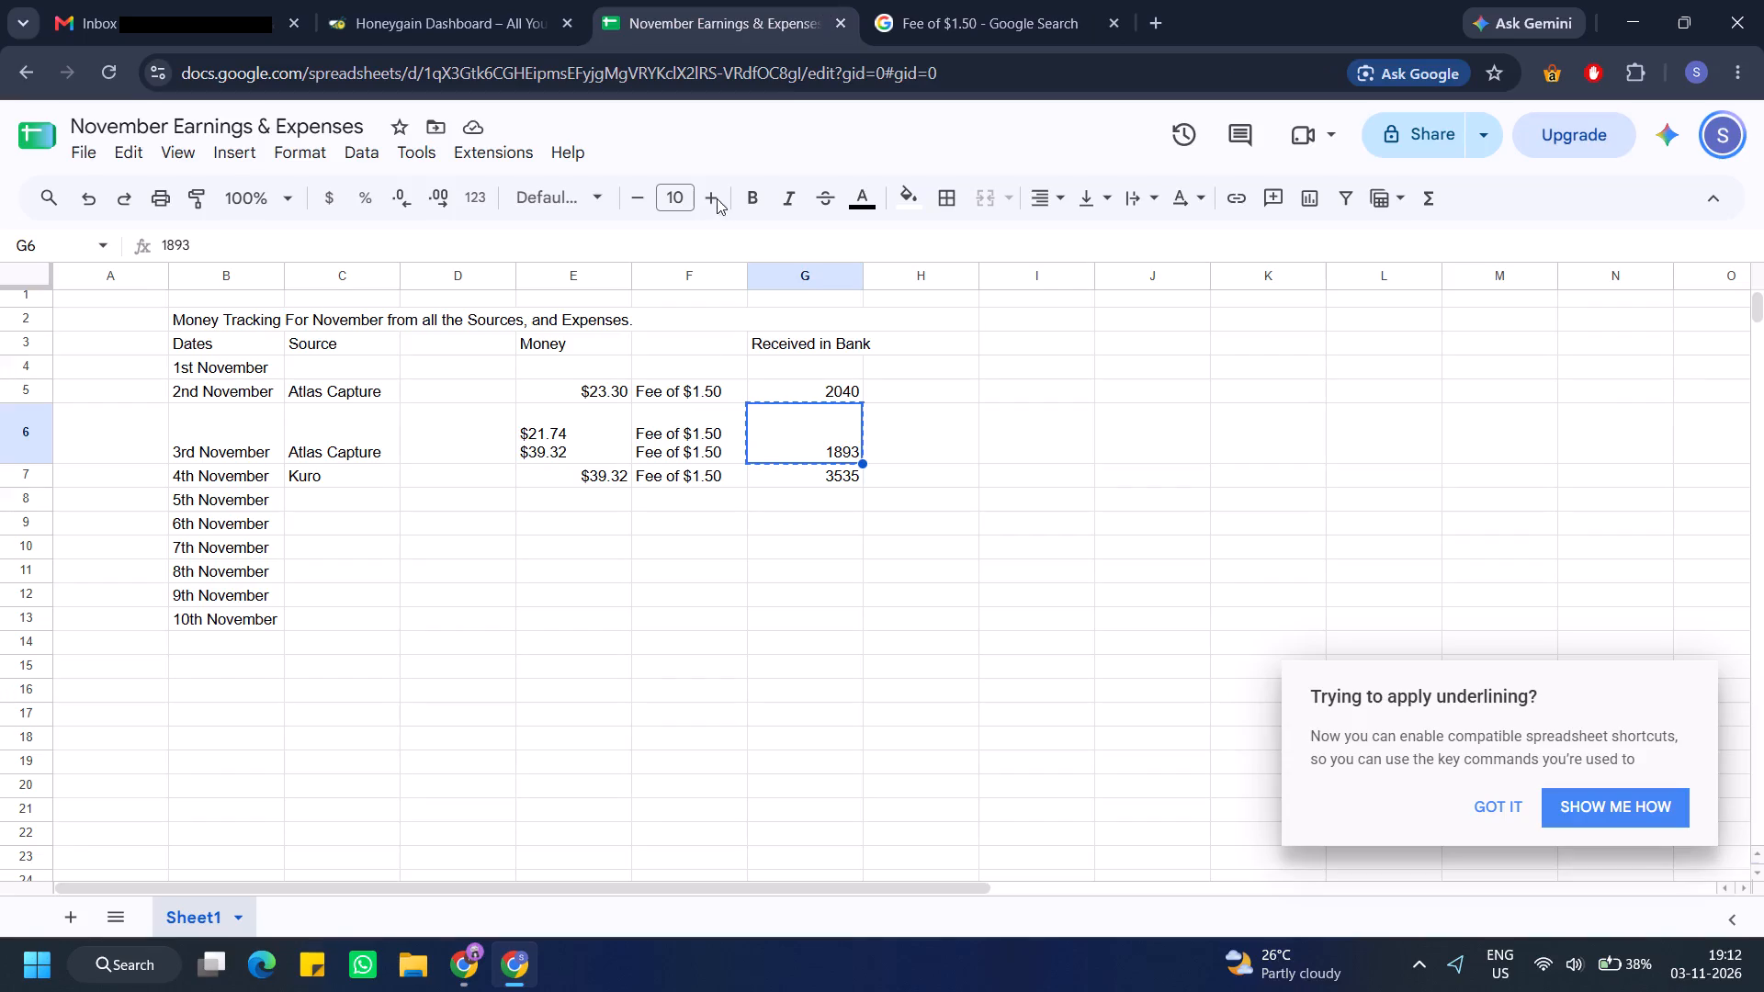
pyautogui.click(271, 241)
pyautogui.hotkey('ctrl', 'a')
pyautogui.hotkey('ctrl', 'v')
pyautogui.click(752, 555)
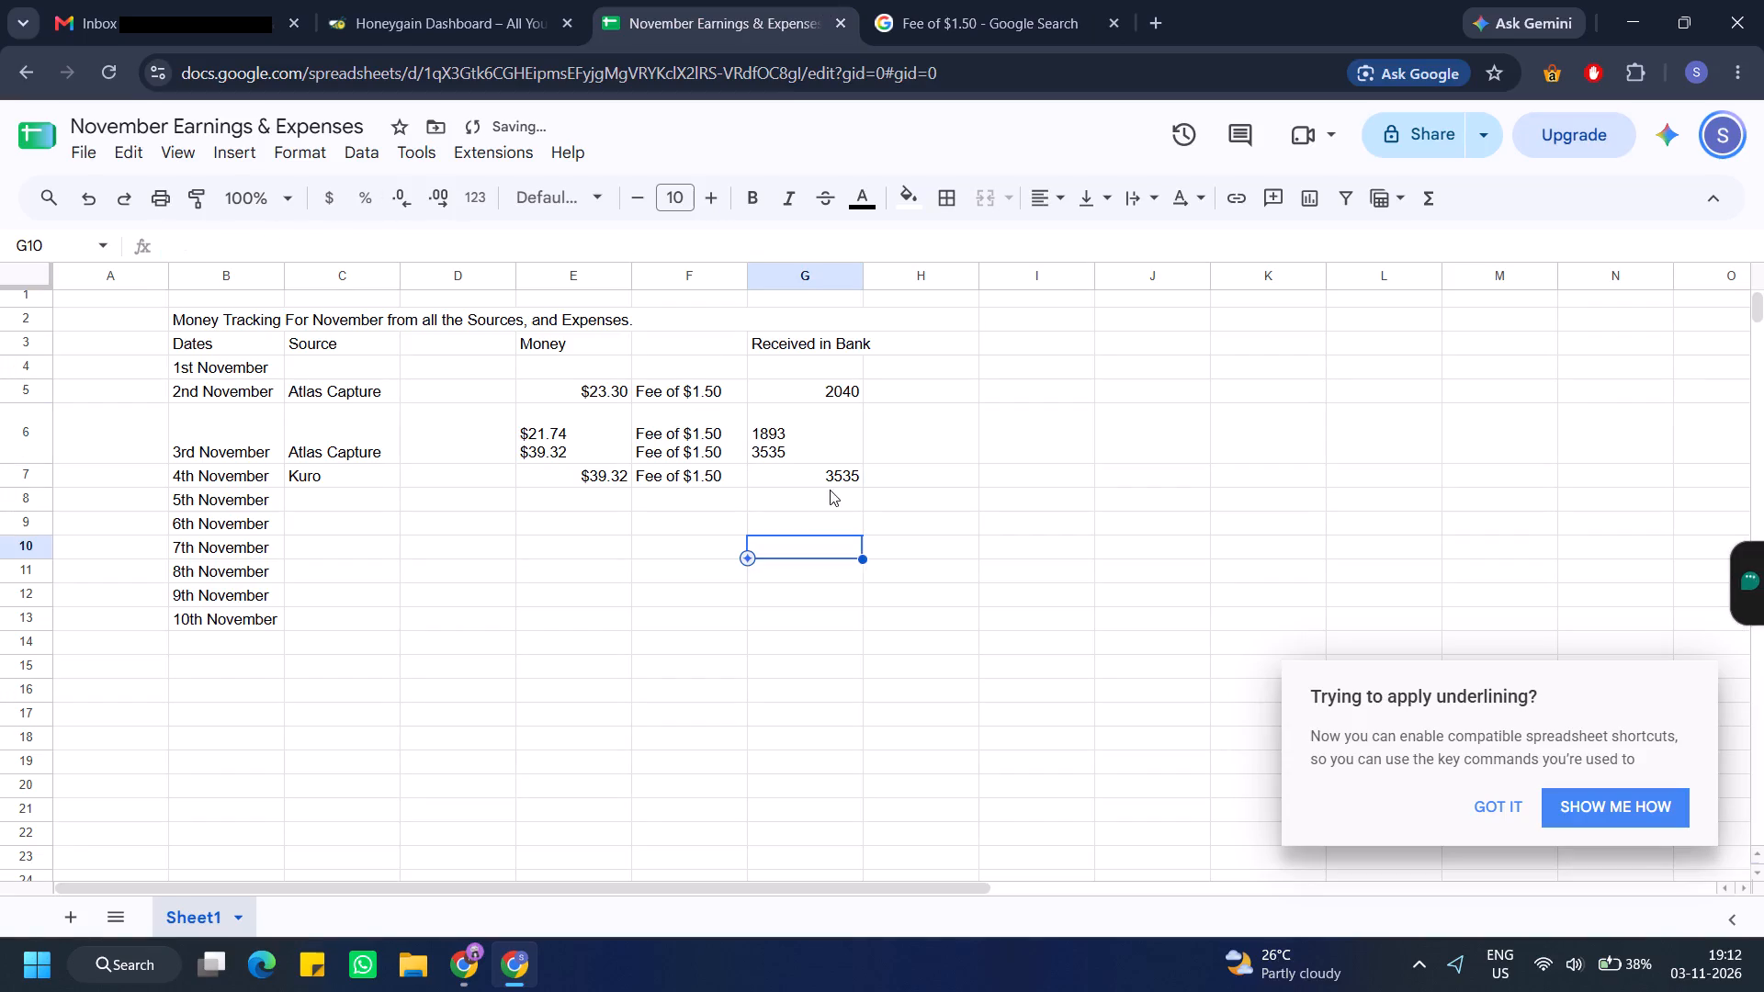
# Clear the 4th November amount, fee and Received in Bank values in cells E7 to G7.
pyautogui.moveTo(826, 468); pyautogui.dragTo(522, 471)
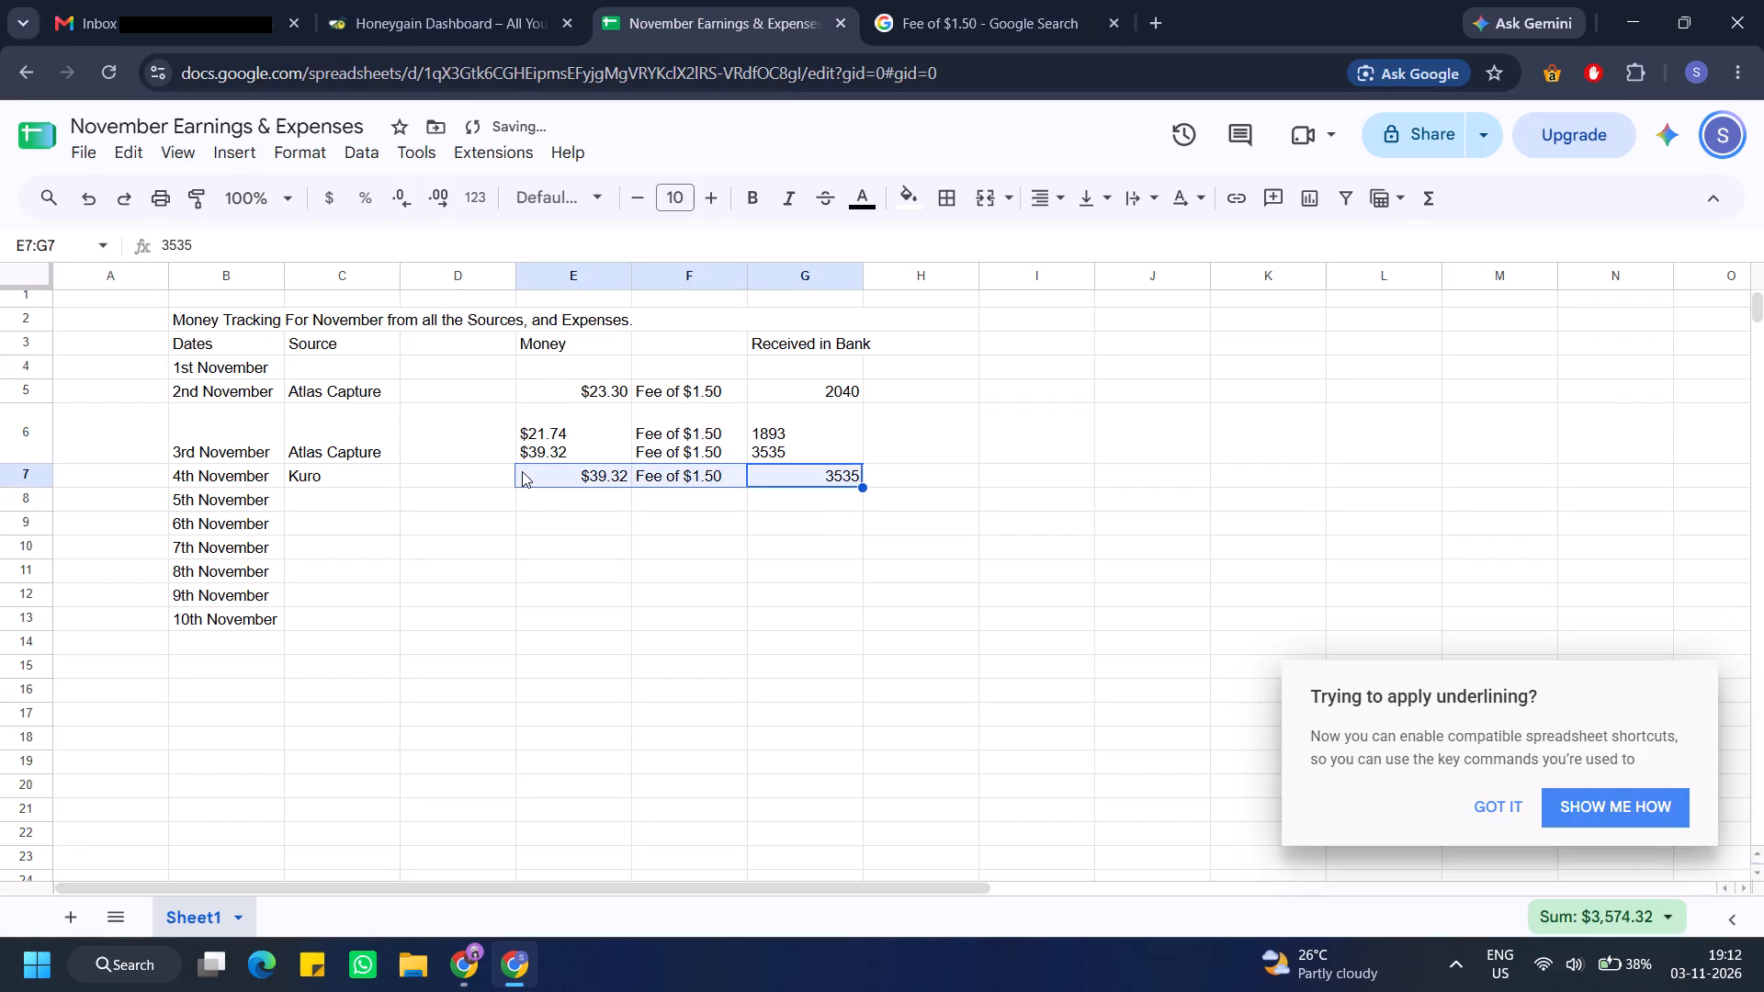
pyautogui.press('Delete')
# Right-align the 3rd November Money amounts in cell E6.
pyautogui.click(568, 440)
pyautogui.click(1032, 201)
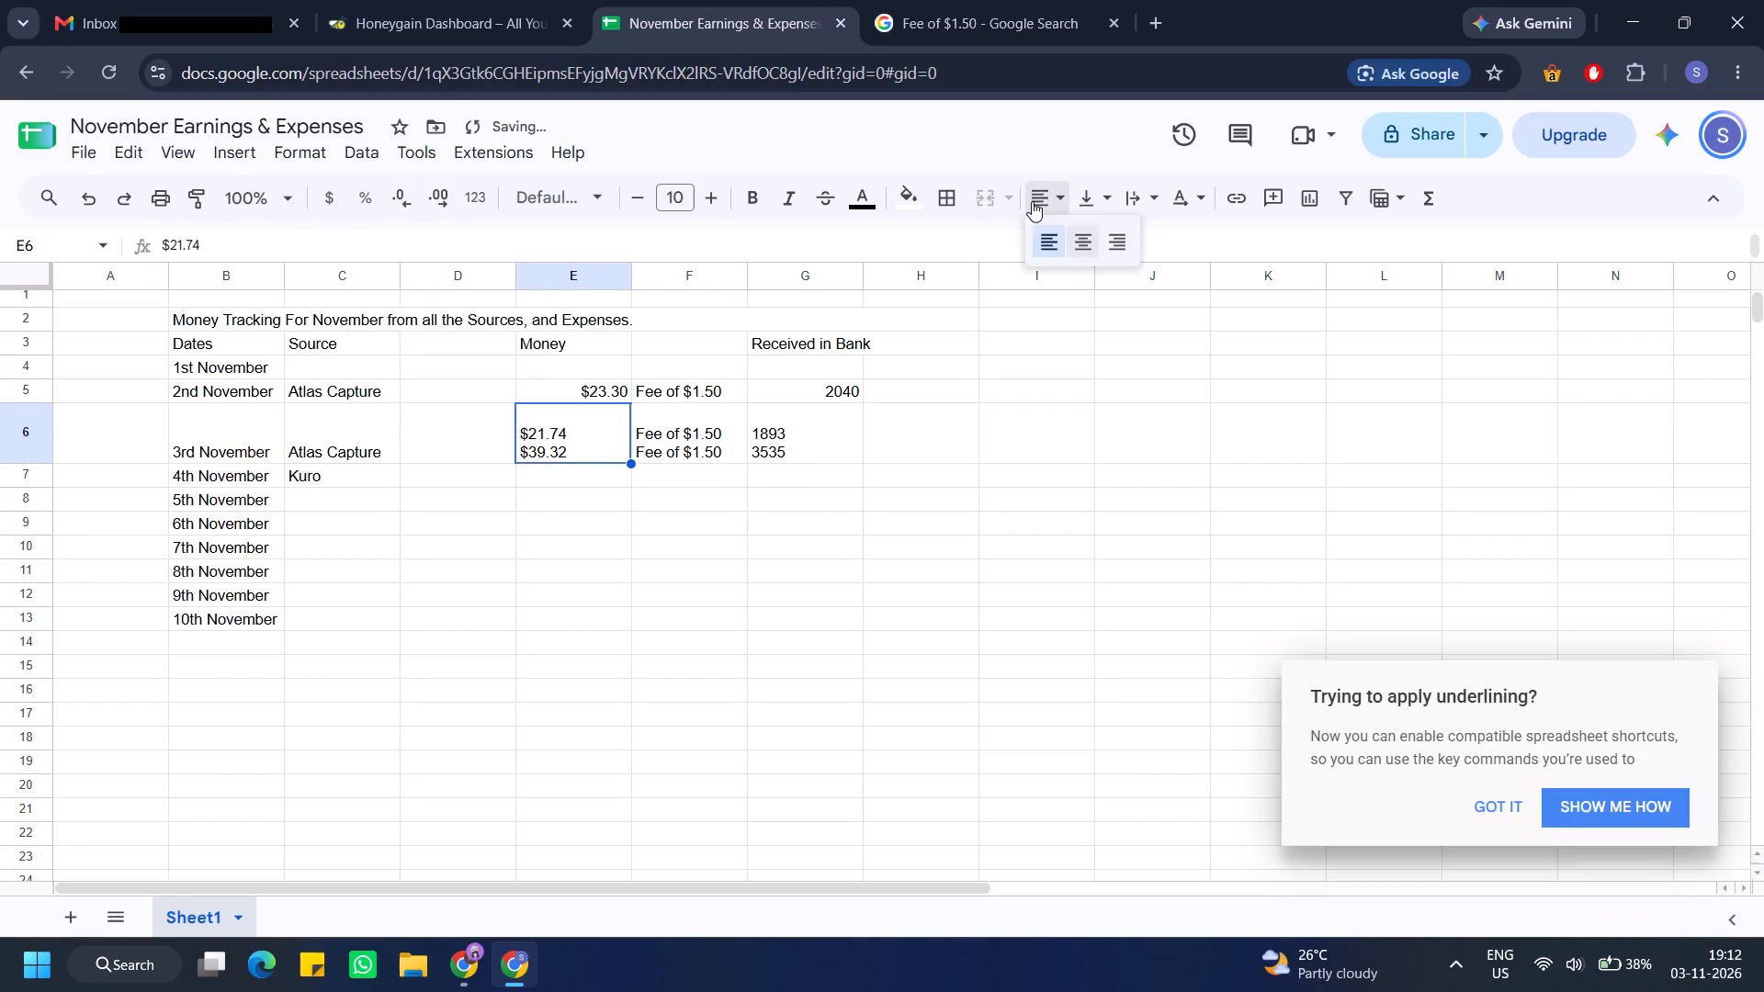
pyautogui.click(1116, 245)
pyautogui.click(802, 495)
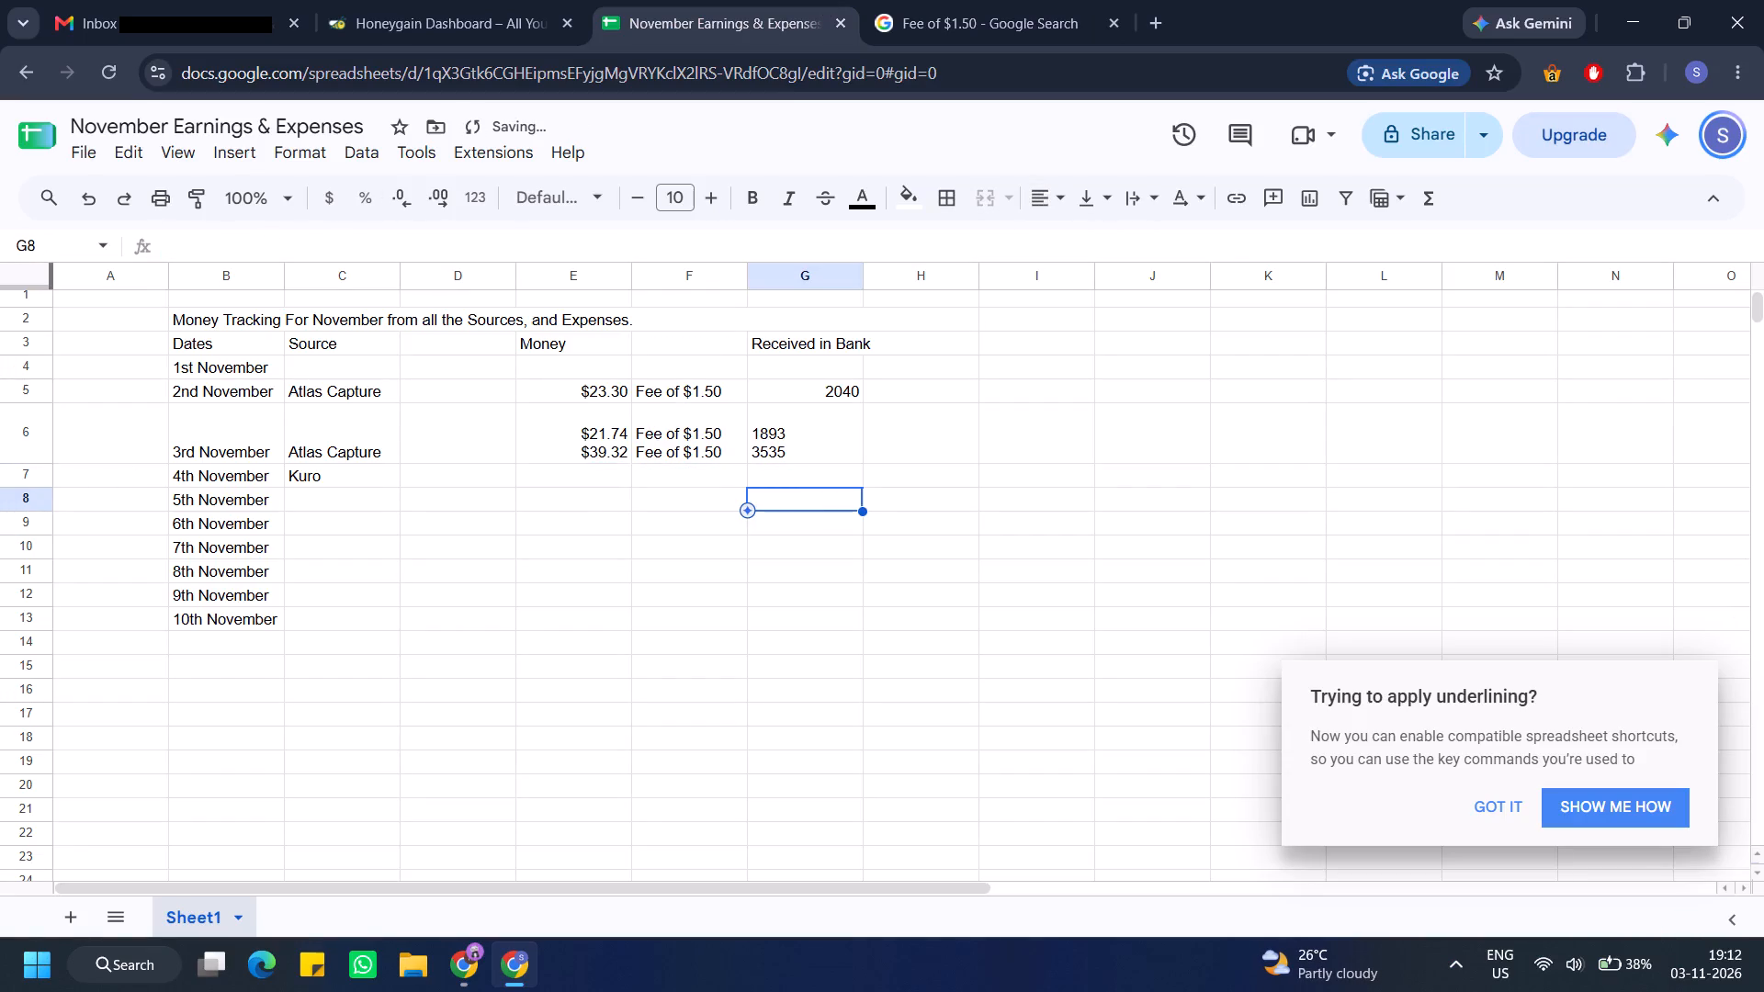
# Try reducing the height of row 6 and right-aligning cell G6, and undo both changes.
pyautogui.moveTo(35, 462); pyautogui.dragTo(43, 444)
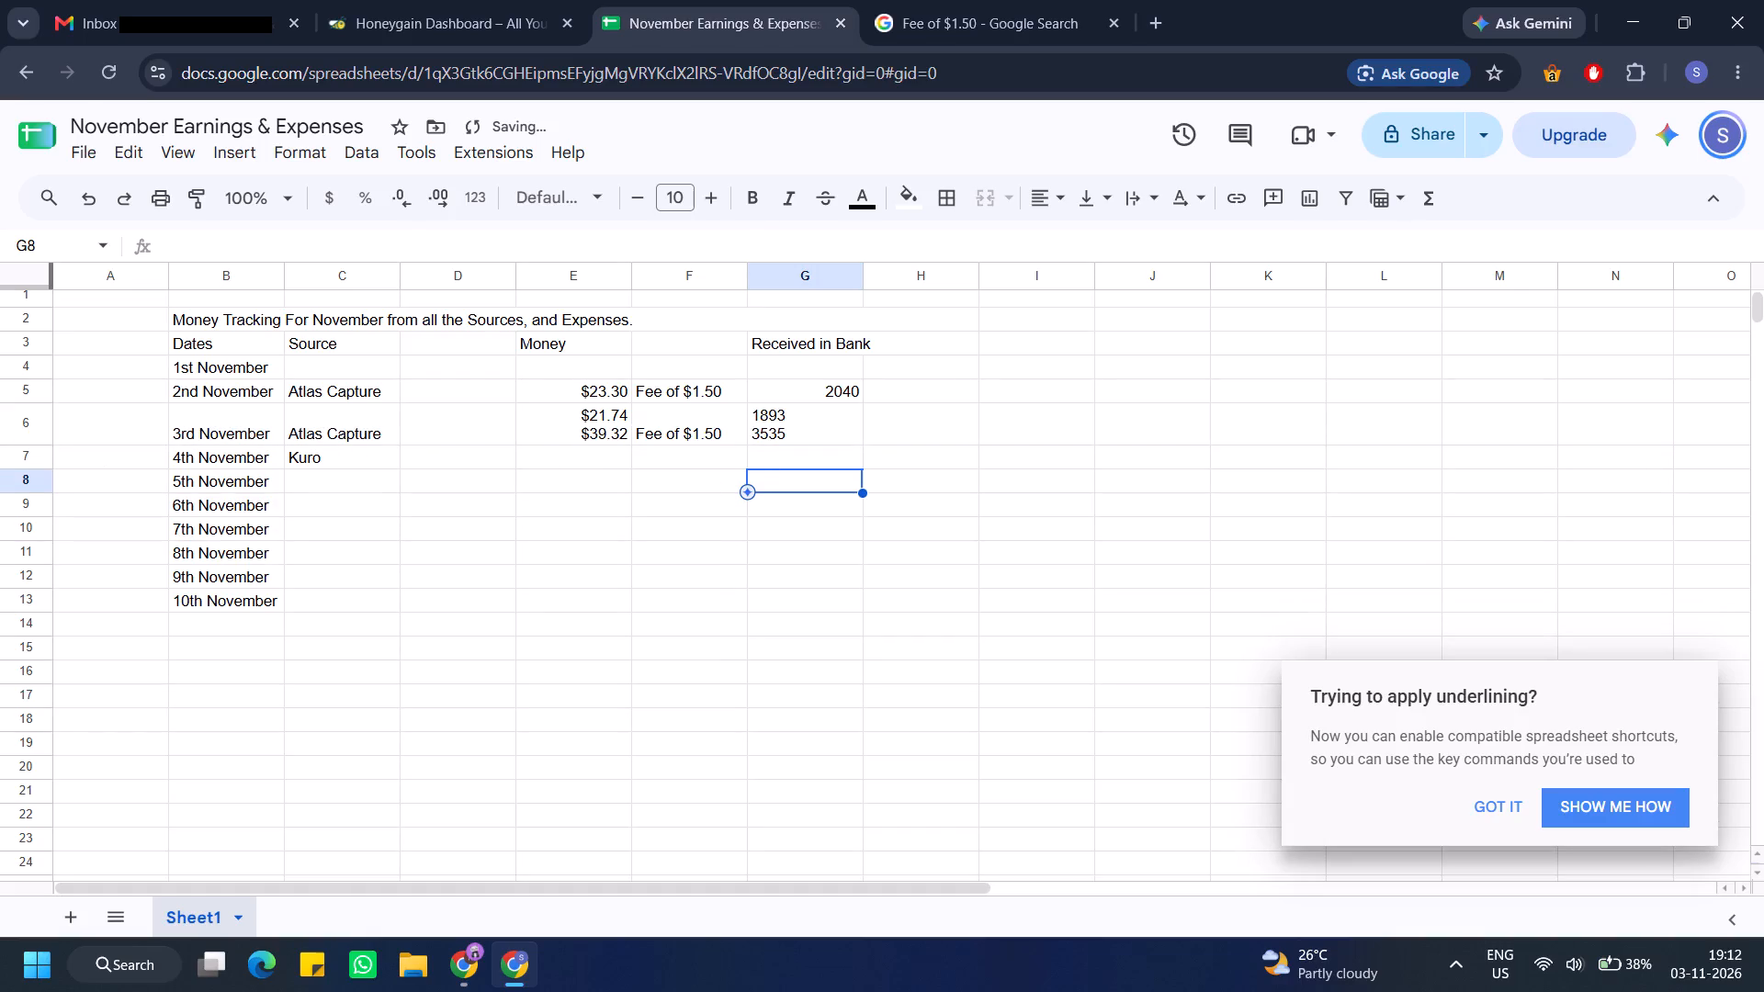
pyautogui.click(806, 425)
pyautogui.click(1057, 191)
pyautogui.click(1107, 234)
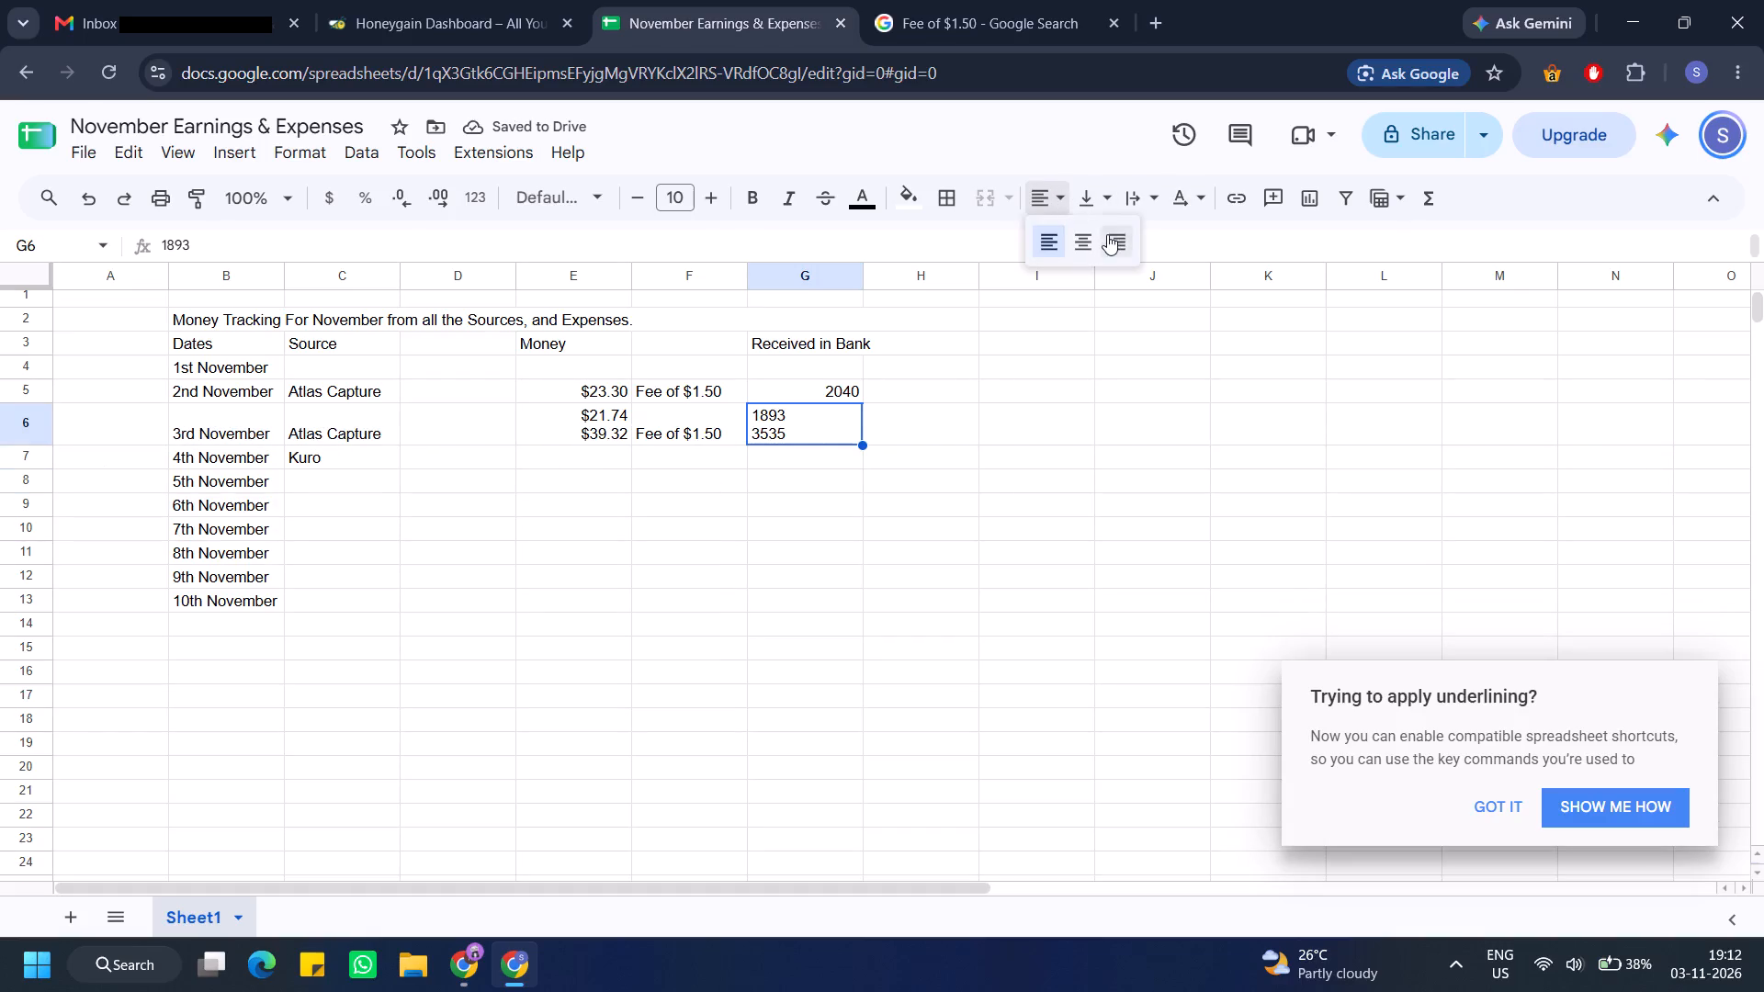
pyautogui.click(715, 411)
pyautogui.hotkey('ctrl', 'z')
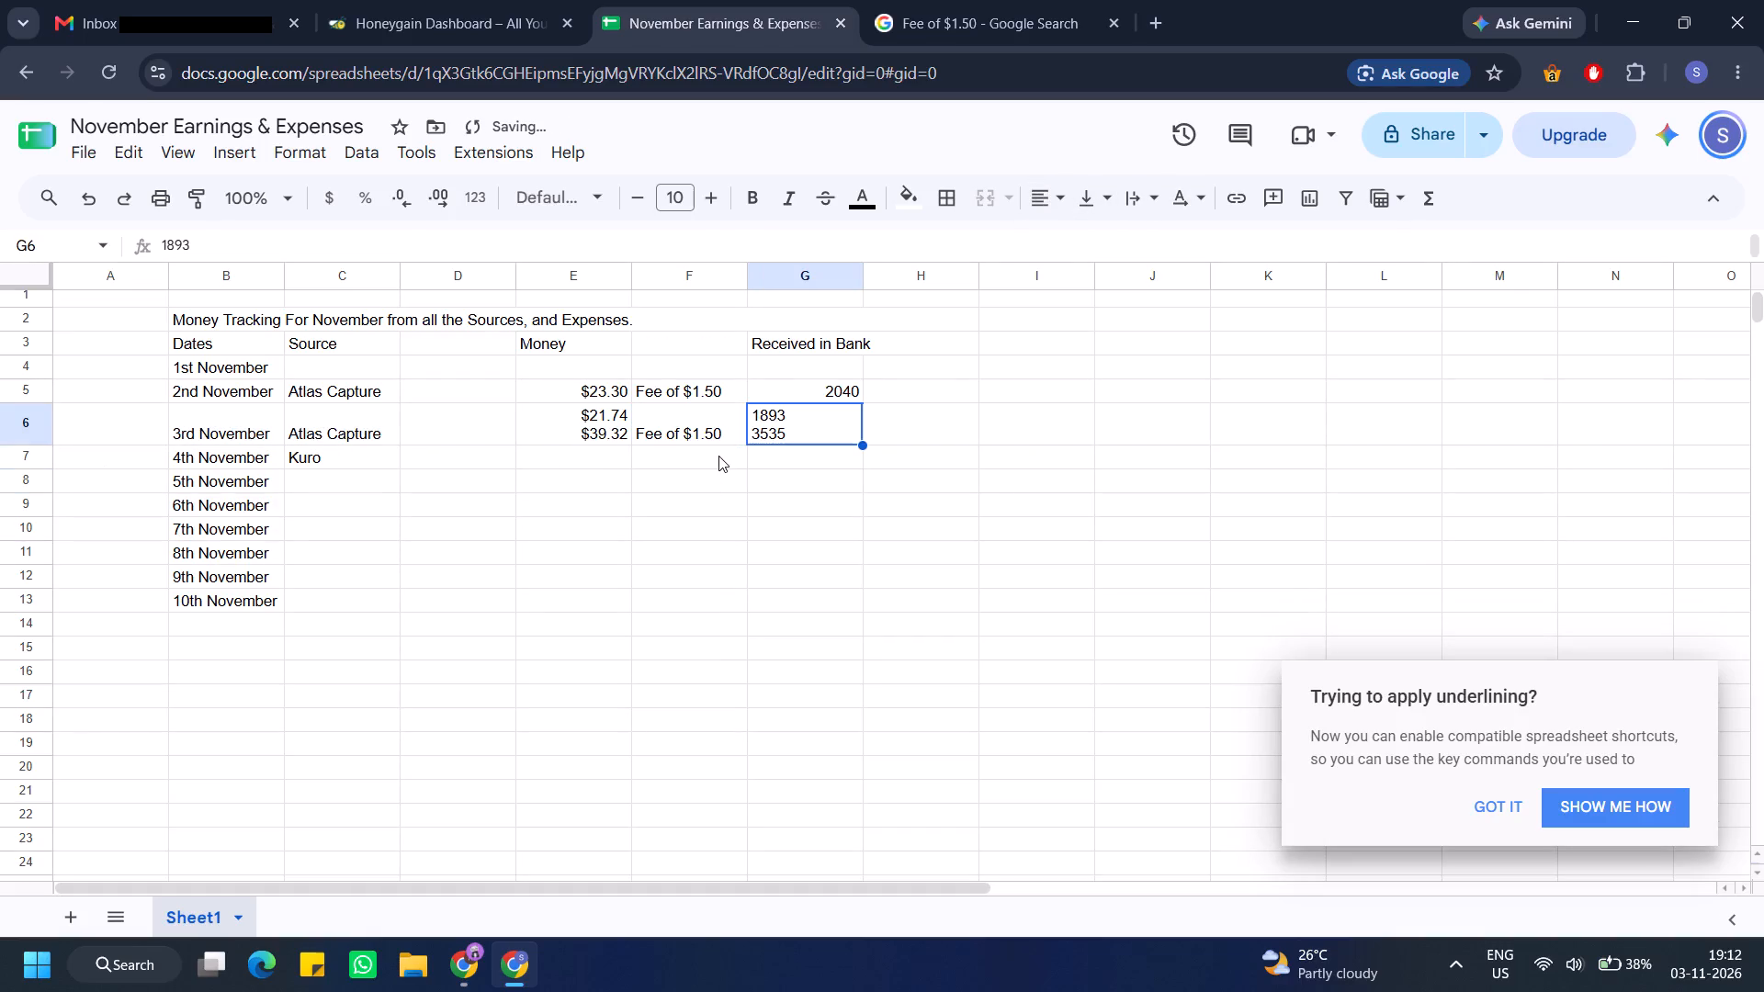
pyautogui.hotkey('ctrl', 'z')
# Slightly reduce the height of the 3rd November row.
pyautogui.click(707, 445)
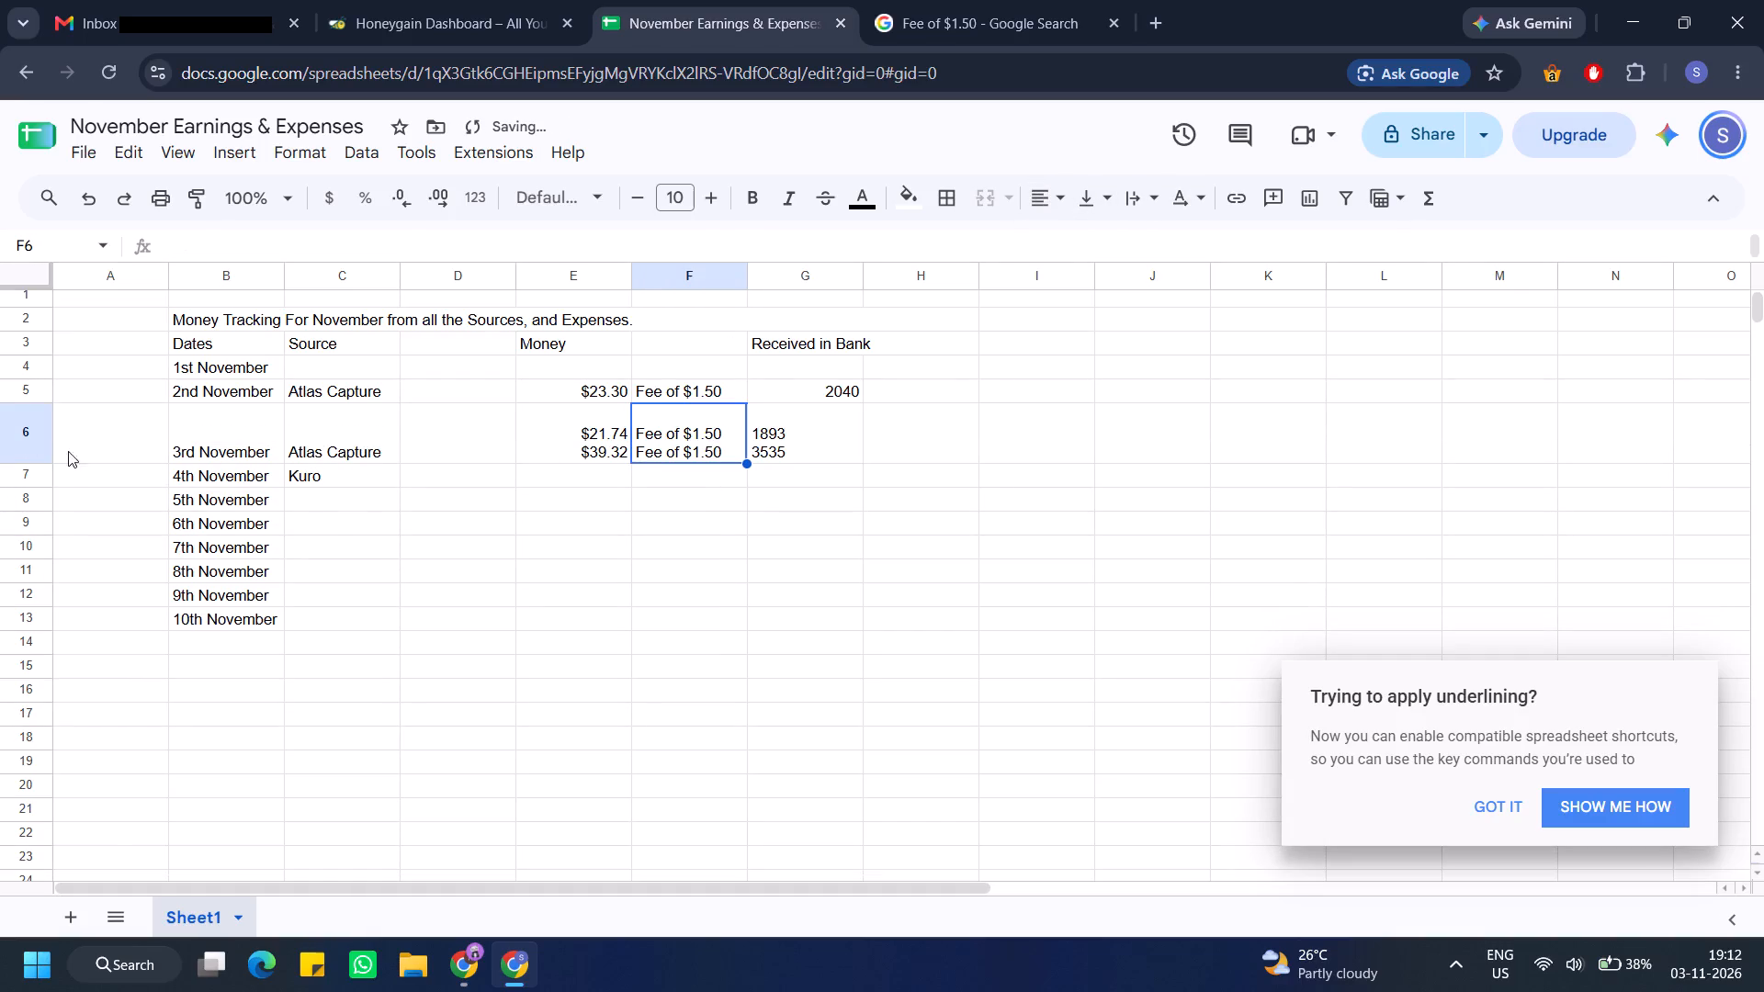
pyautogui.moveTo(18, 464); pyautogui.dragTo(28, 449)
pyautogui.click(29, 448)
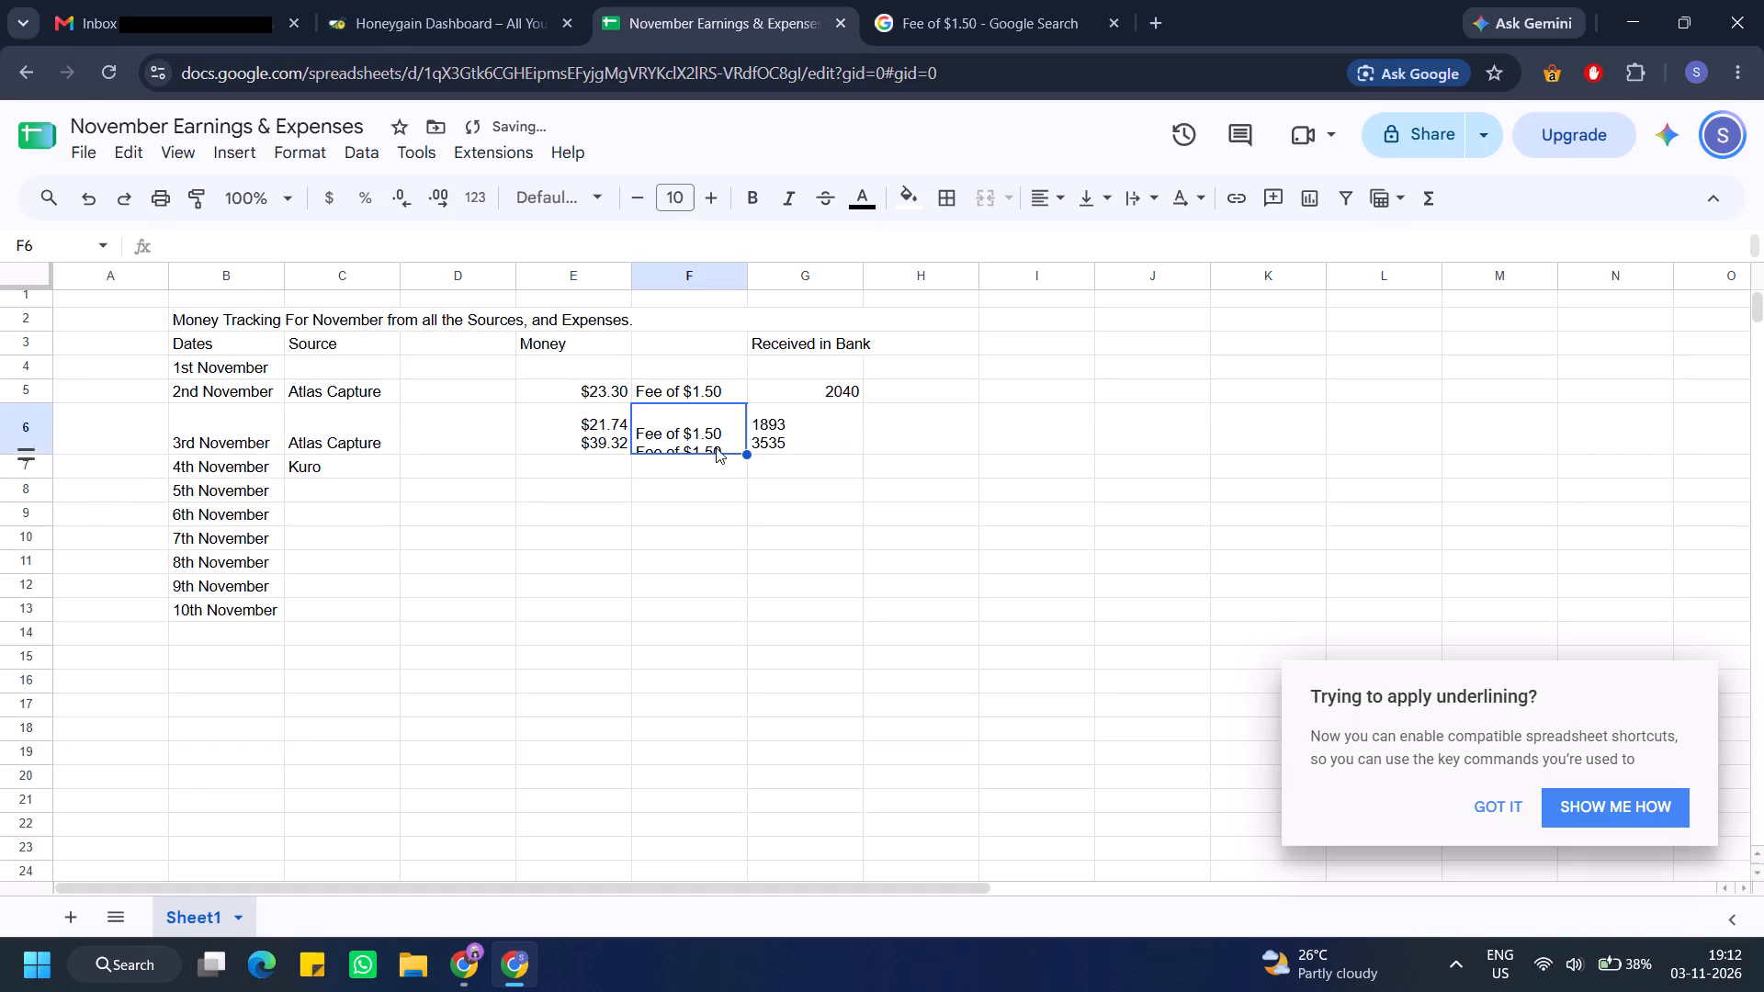
# Delete the blank line above the two "Fee of $1.50" lines in cell F6.
pyautogui.click(685, 416)
pyautogui.click(208, 236)
pyautogui.doubleClick(677, 409)
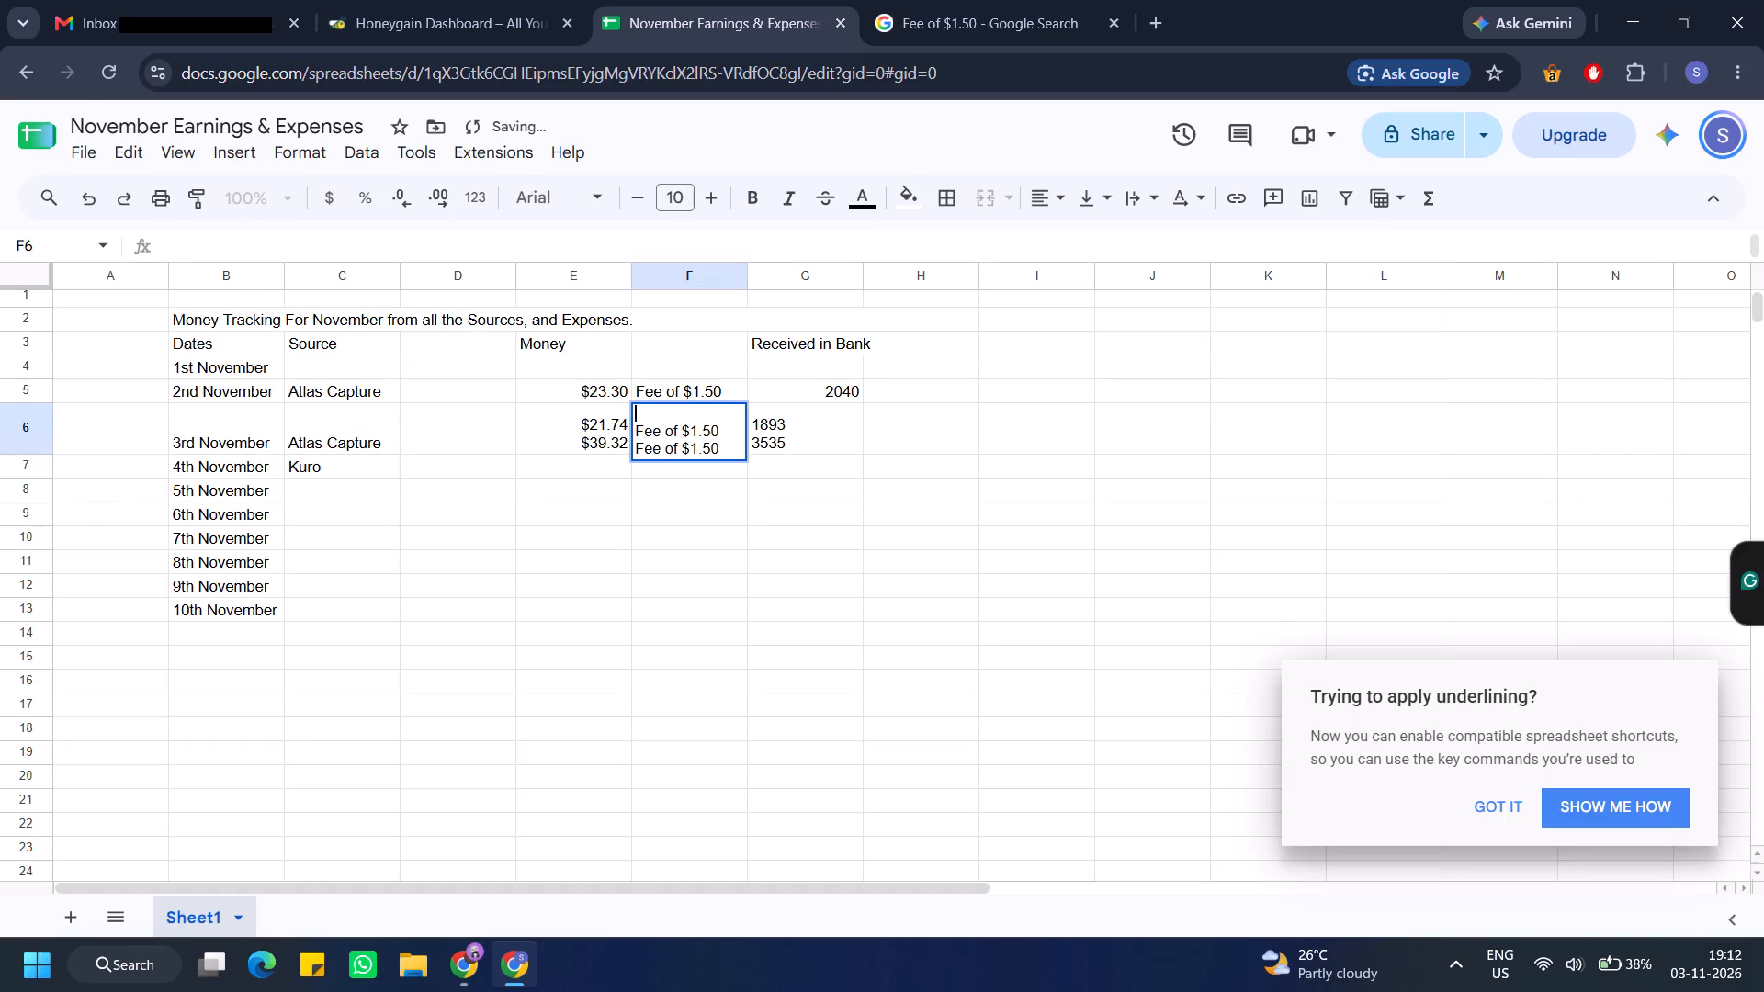
pyautogui.press('BackSpace')
pyautogui.press('Down')
pyautogui.press('Left')
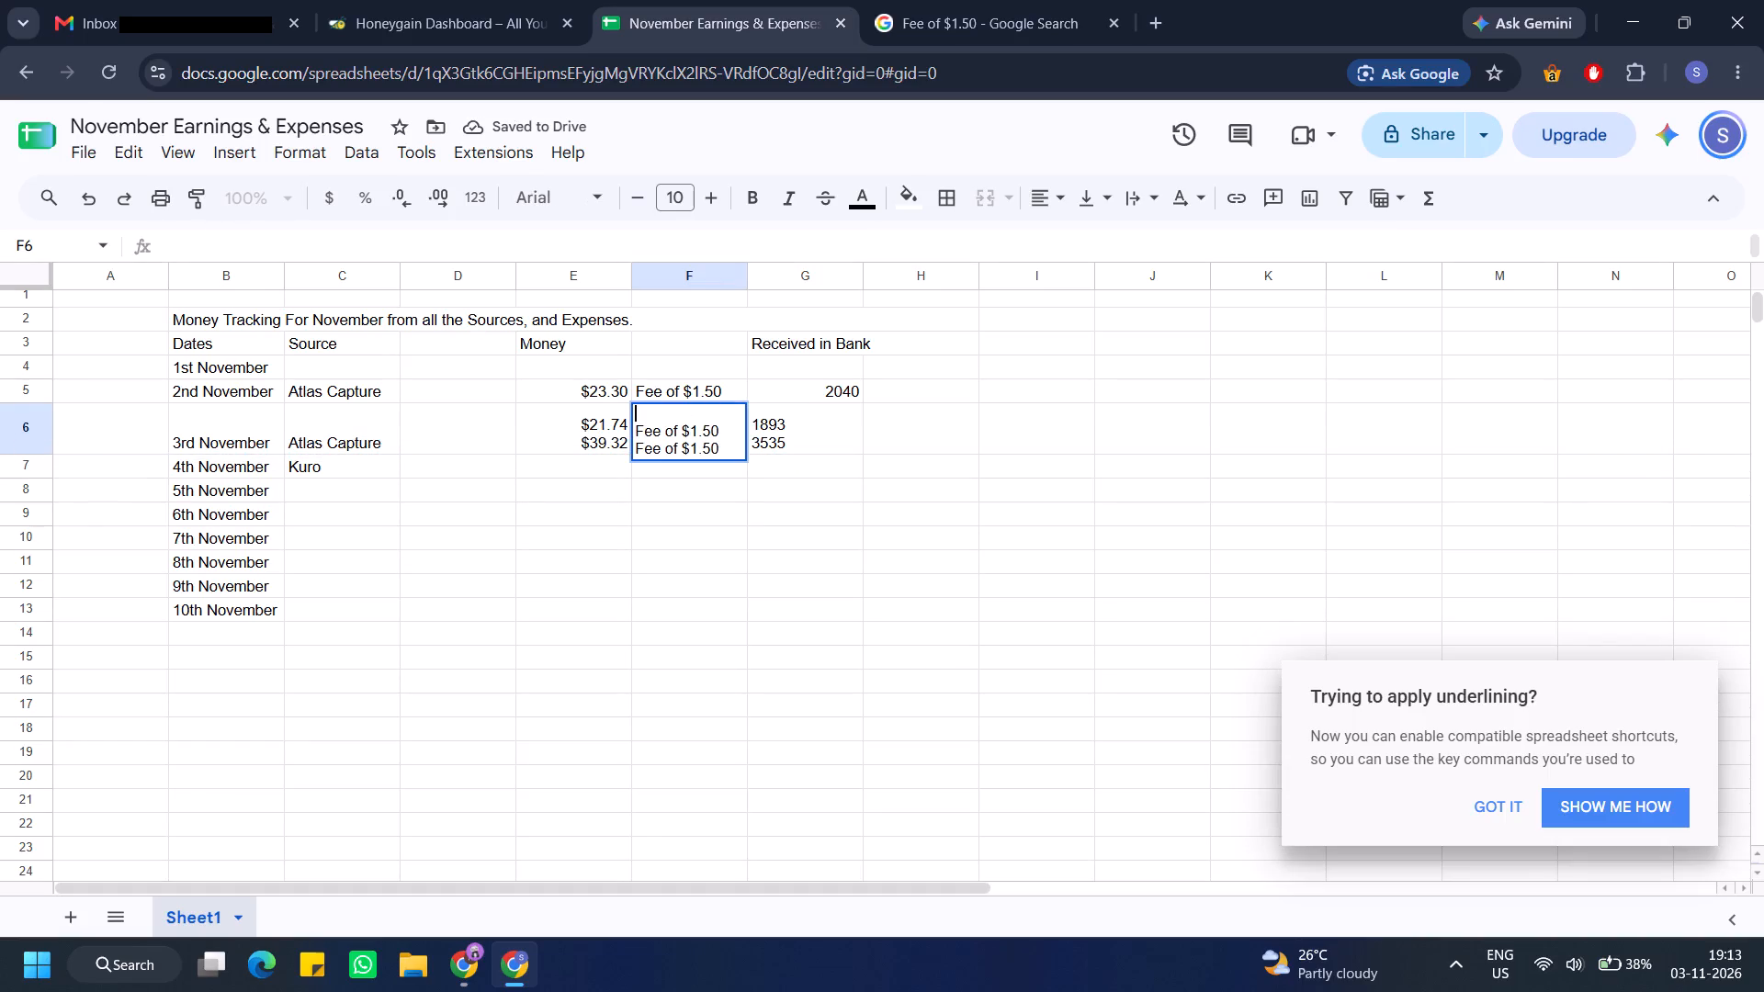
pyautogui.press('Down')
pyautogui.press('BackSpace')
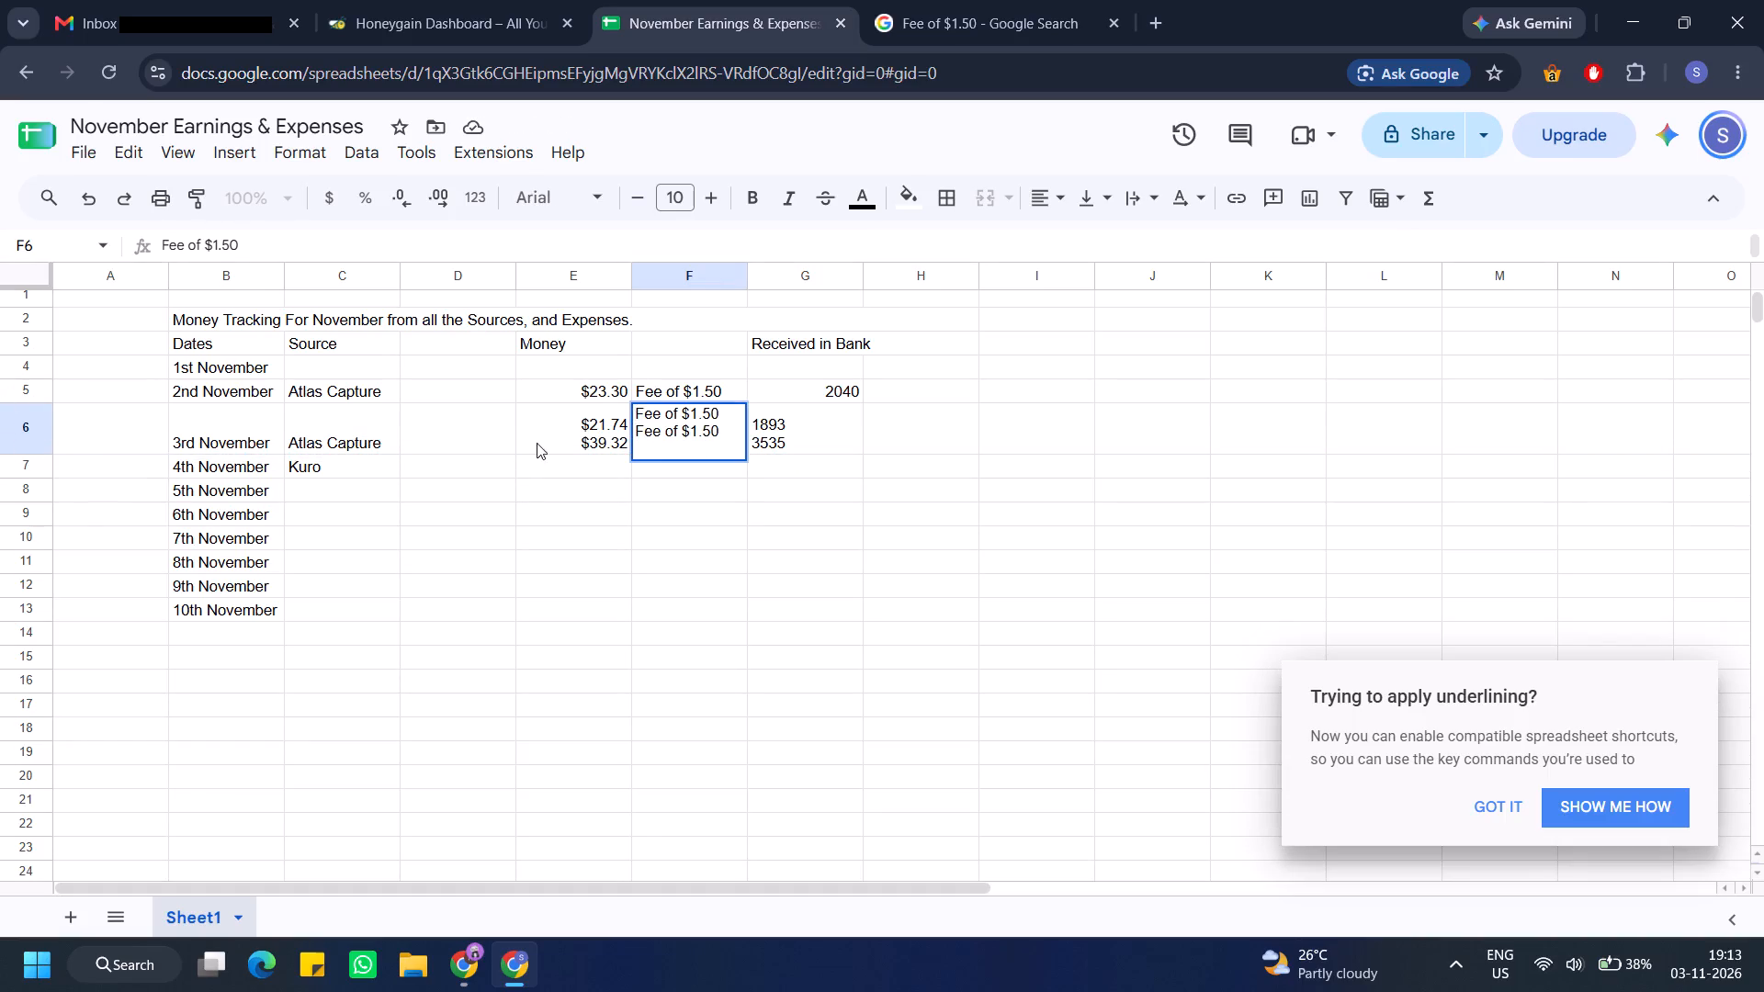
pyautogui.click(548, 434)
# Reduce the height of row 6 to fit its two lines of 3rd November values closely.
pyautogui.doubleClick(537, 421)
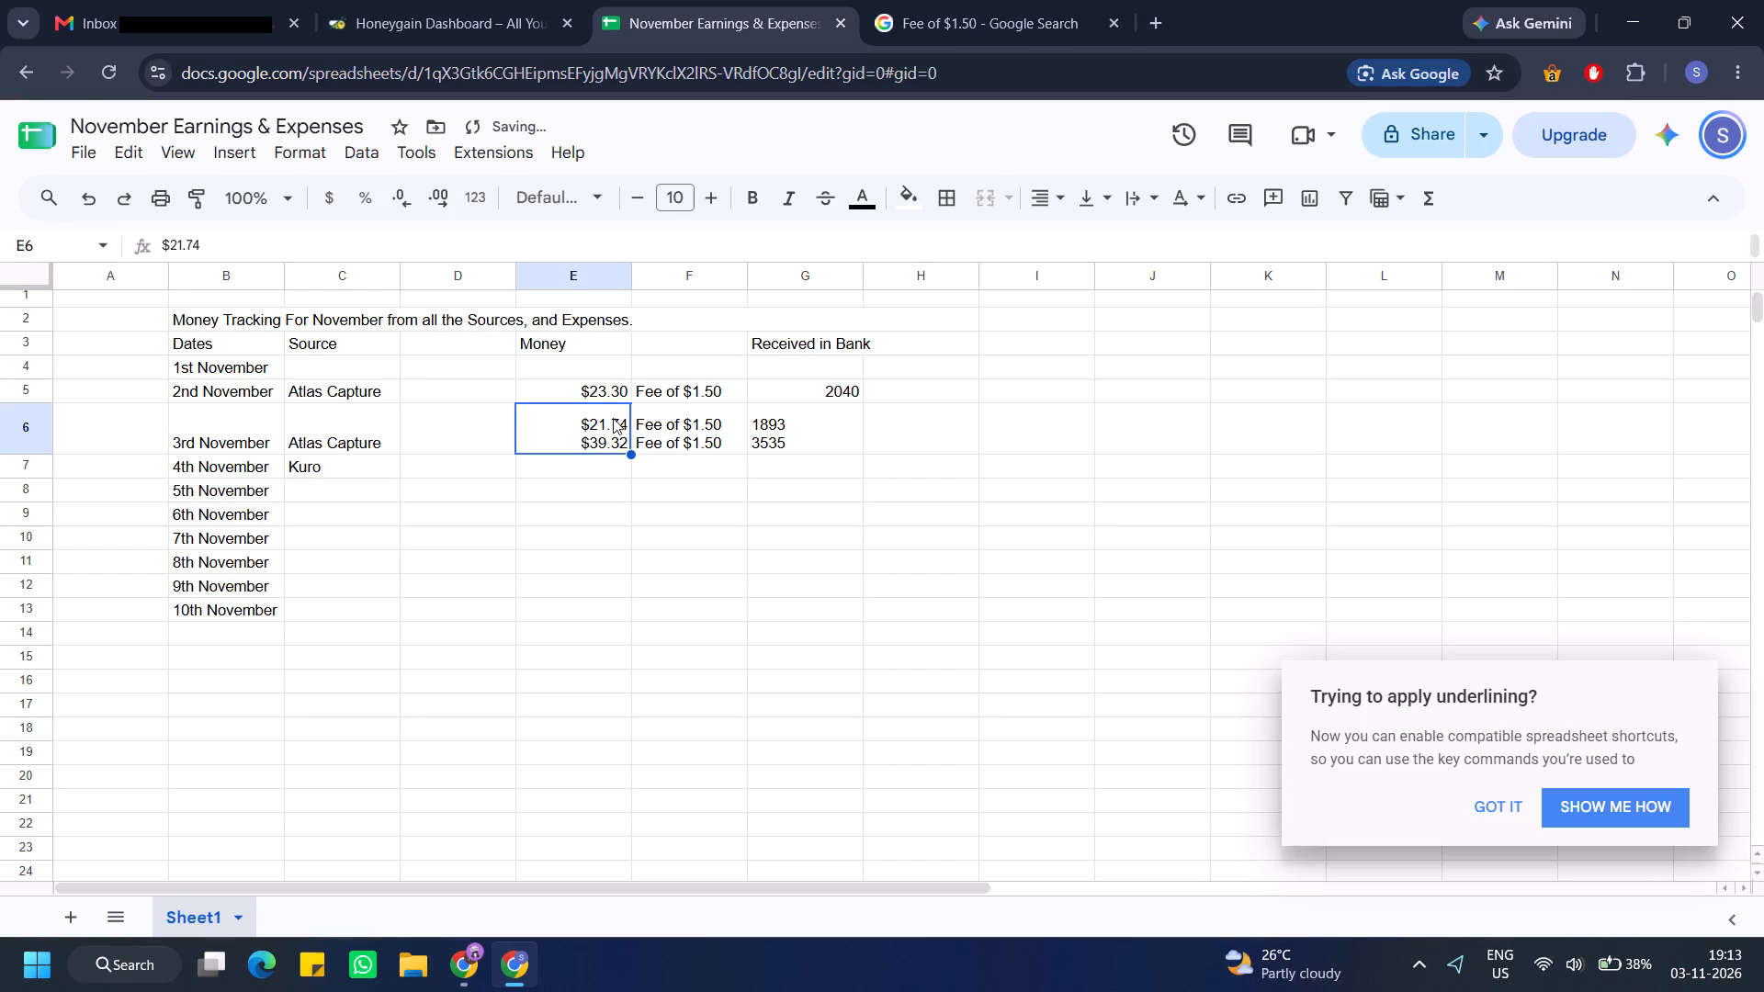
pyautogui.doubleClick(613, 418)
pyautogui.doubleClick(784, 432)
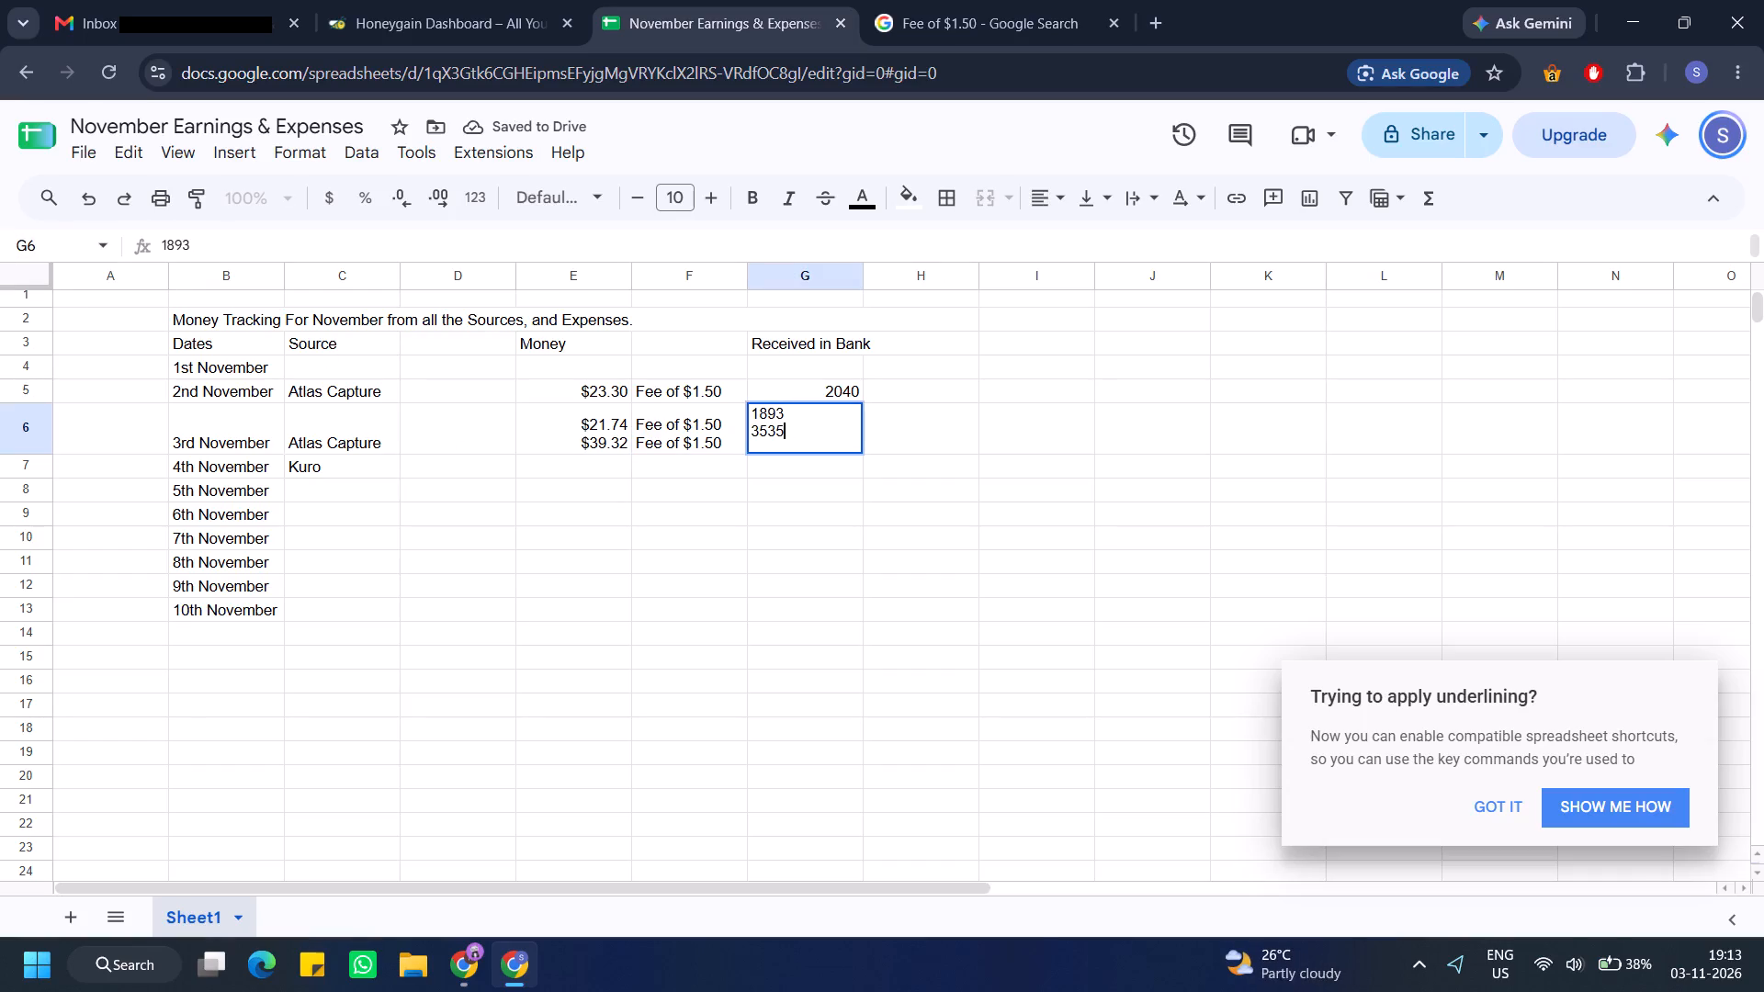
pyautogui.moveTo(30, 452); pyautogui.dragTo(32, 437)
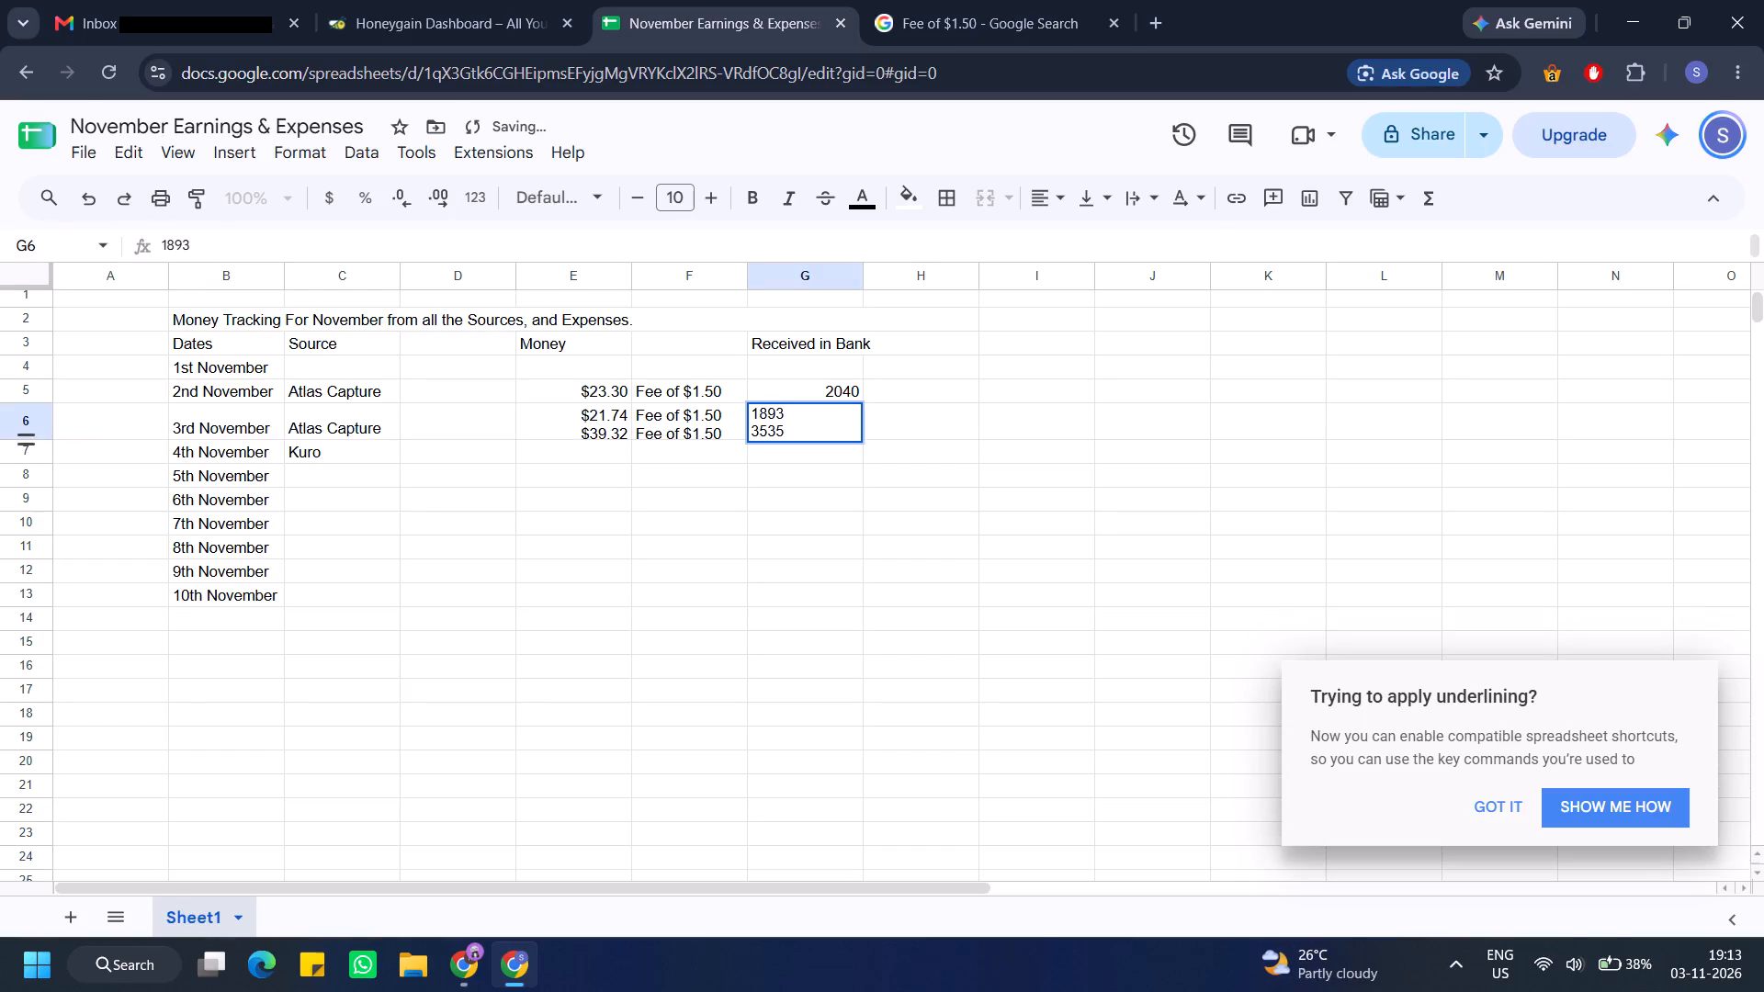
pyautogui.click(29, 436)
pyautogui.click(30, 441)
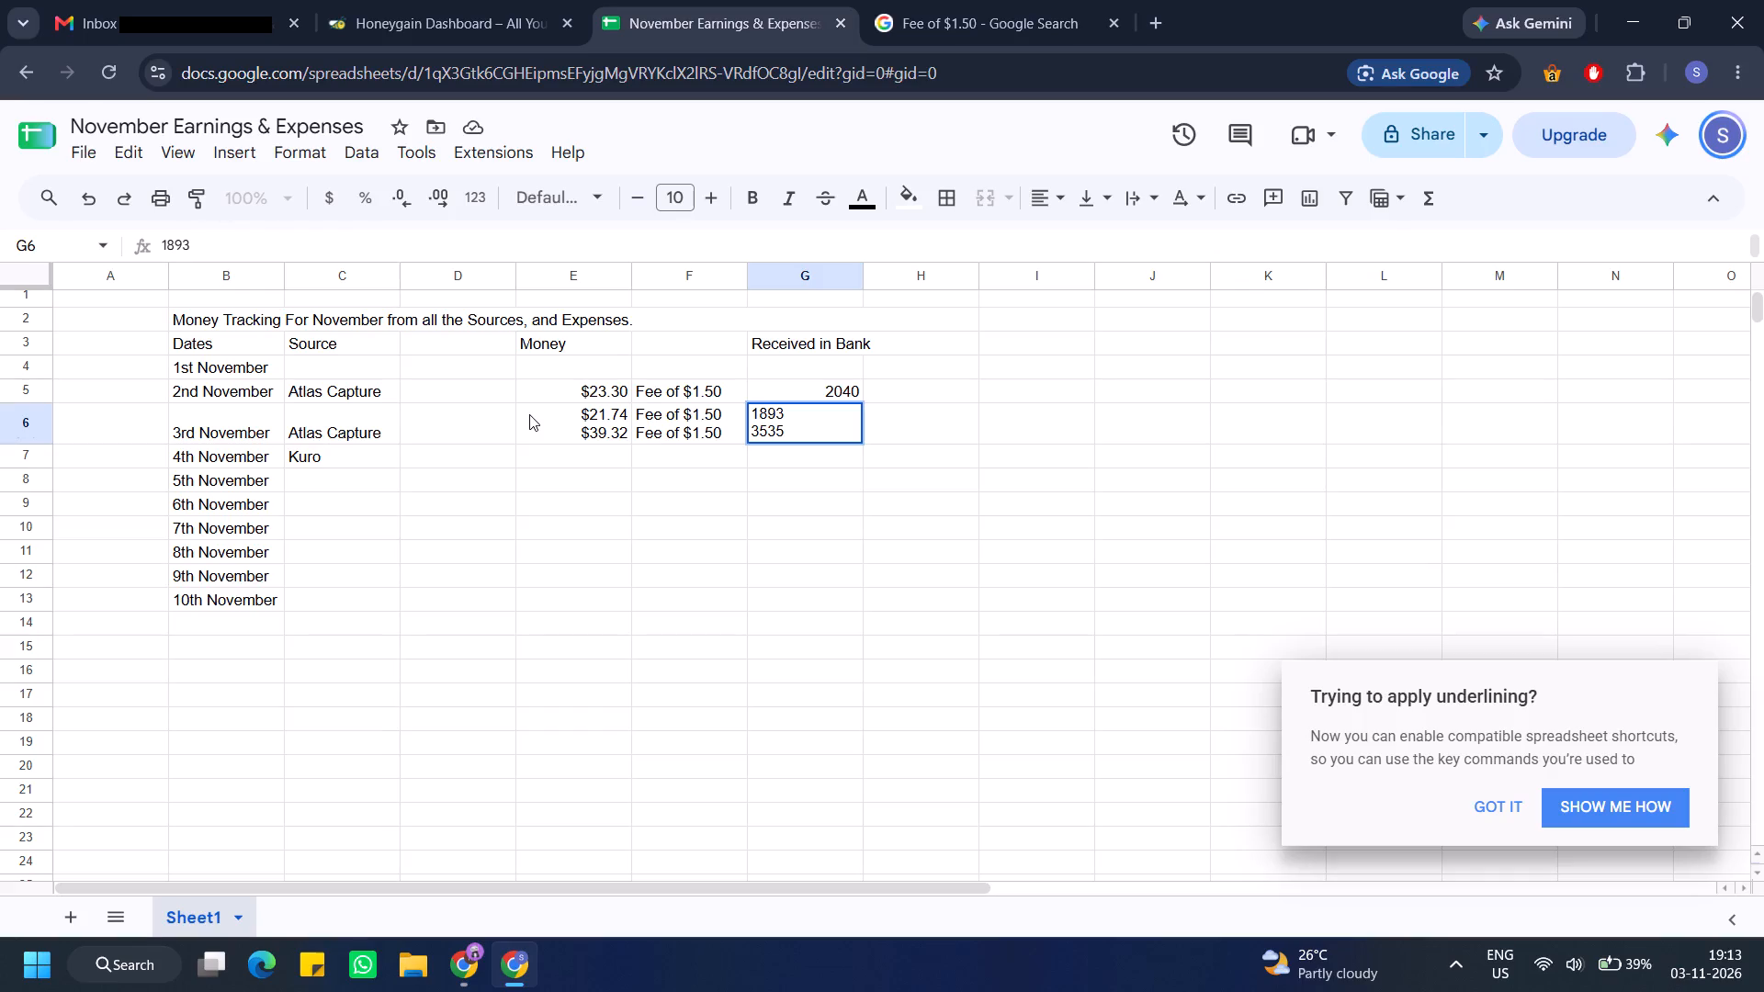
pyautogui.click(568, 574)
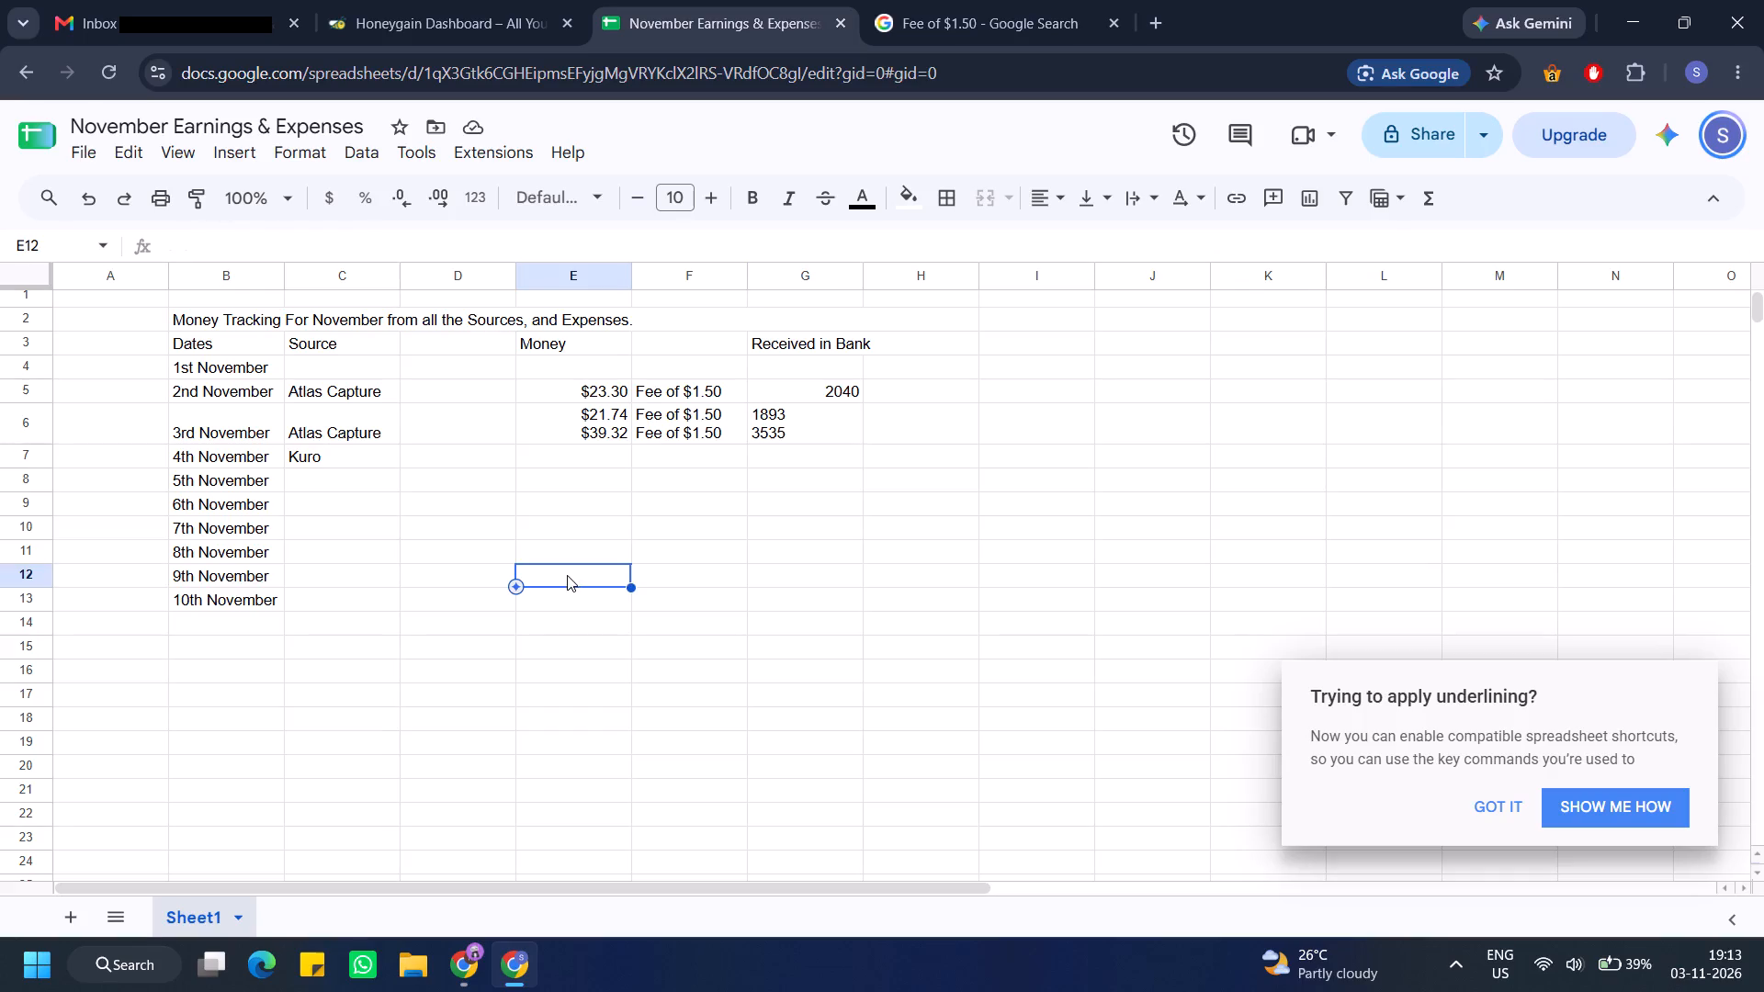
# Right-align the two 3rd November Received in Bank amounts in cell G6.
pyautogui.click(845, 416)
pyautogui.click(1043, 198)
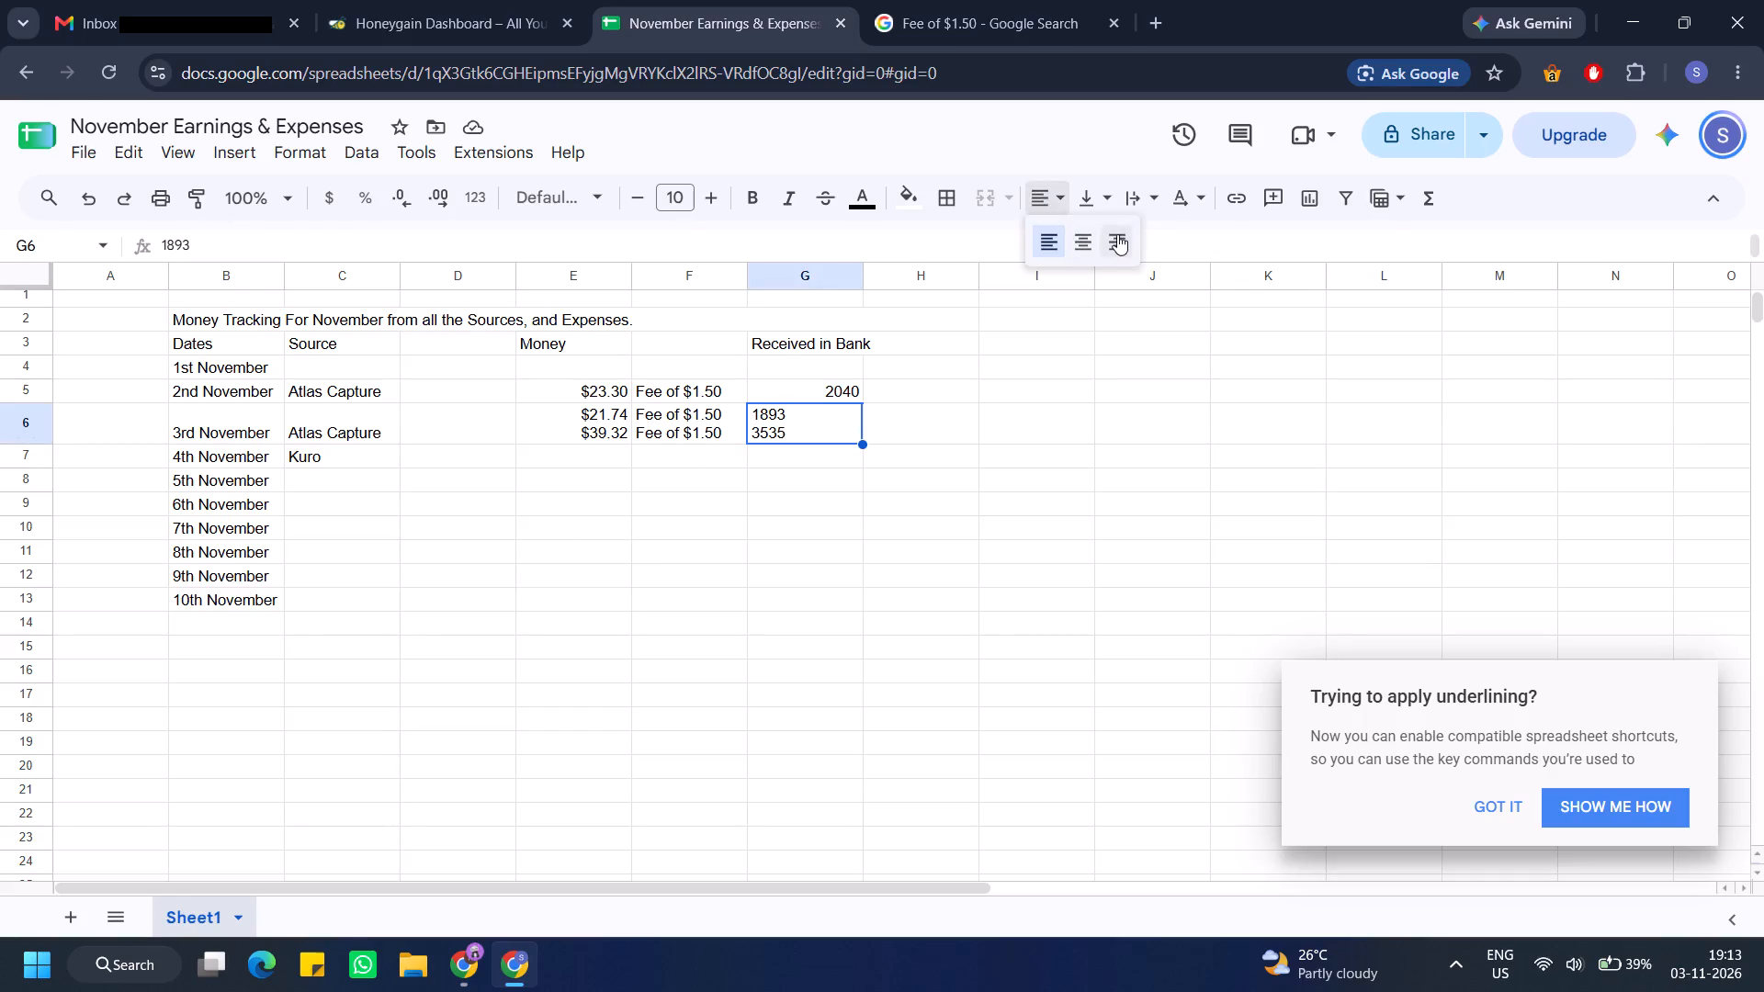
pyautogui.click(1117, 234)
# In the Google search tab, search for "rupee symbol" and copy the ₹ sign from the results.
pyautogui.click(944, 22)
pyautogui.click(284, 186)
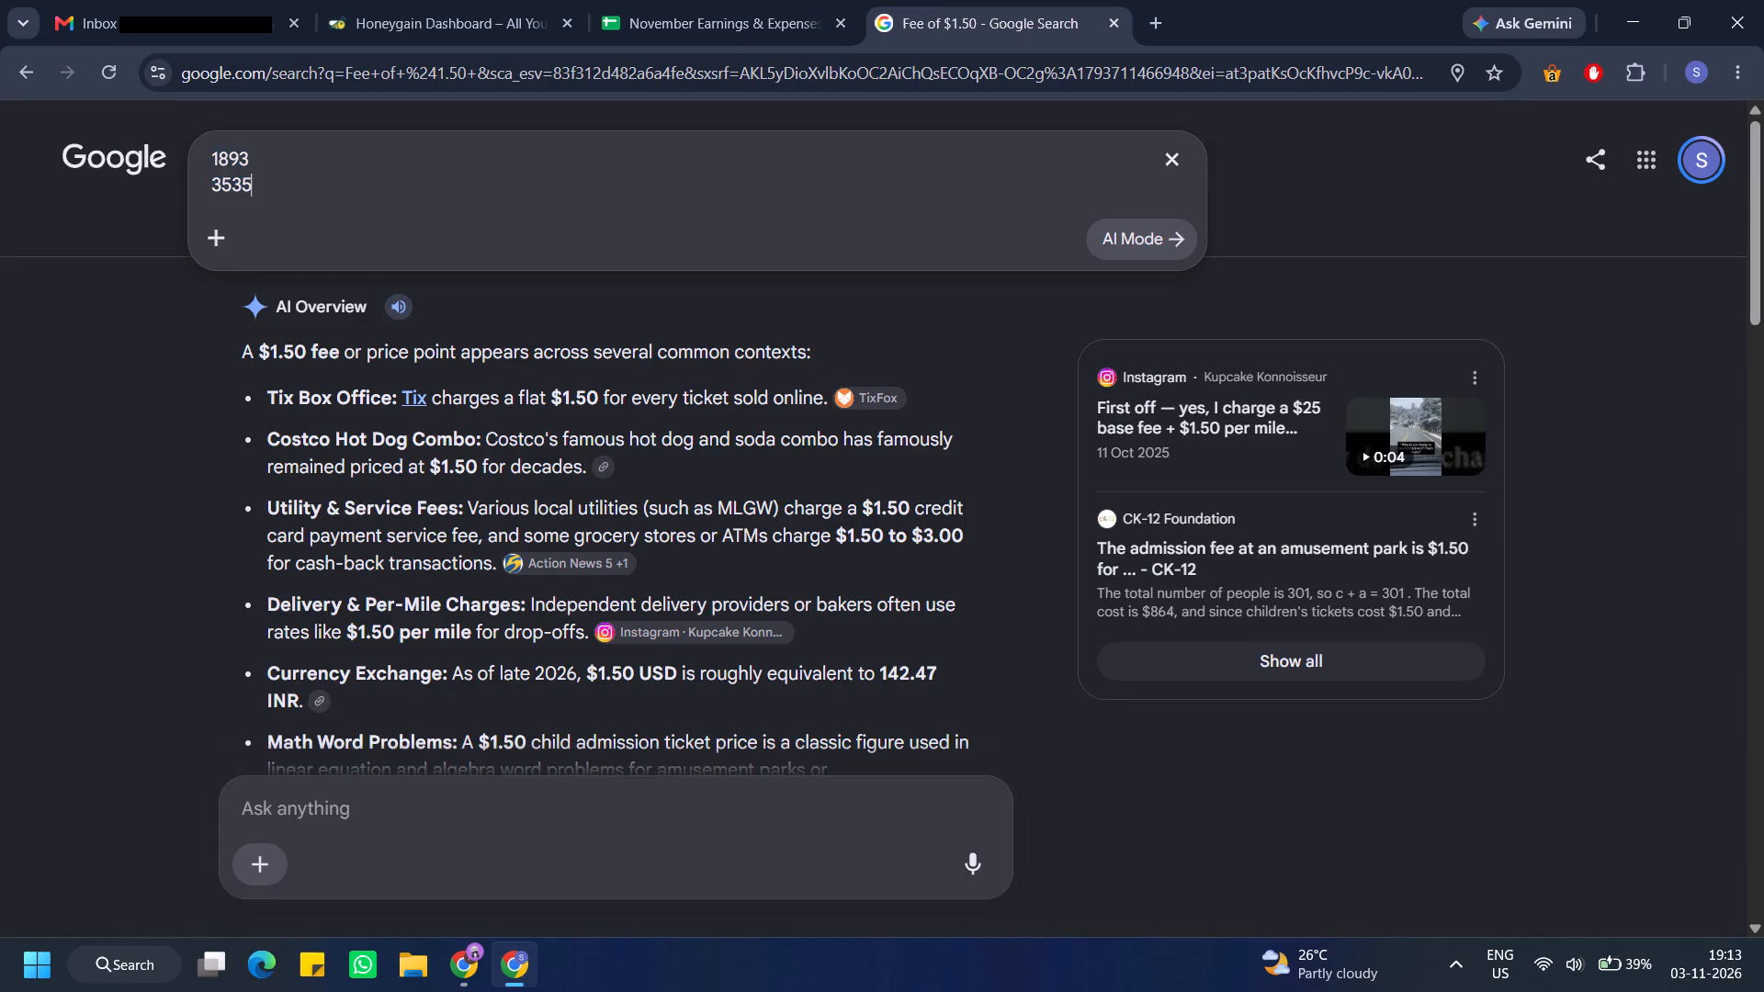
pyautogui.moveTo(284, 186); pyautogui.dragTo(172, 130)
pyautogui.write('rupee')
pyautogui.press('space')
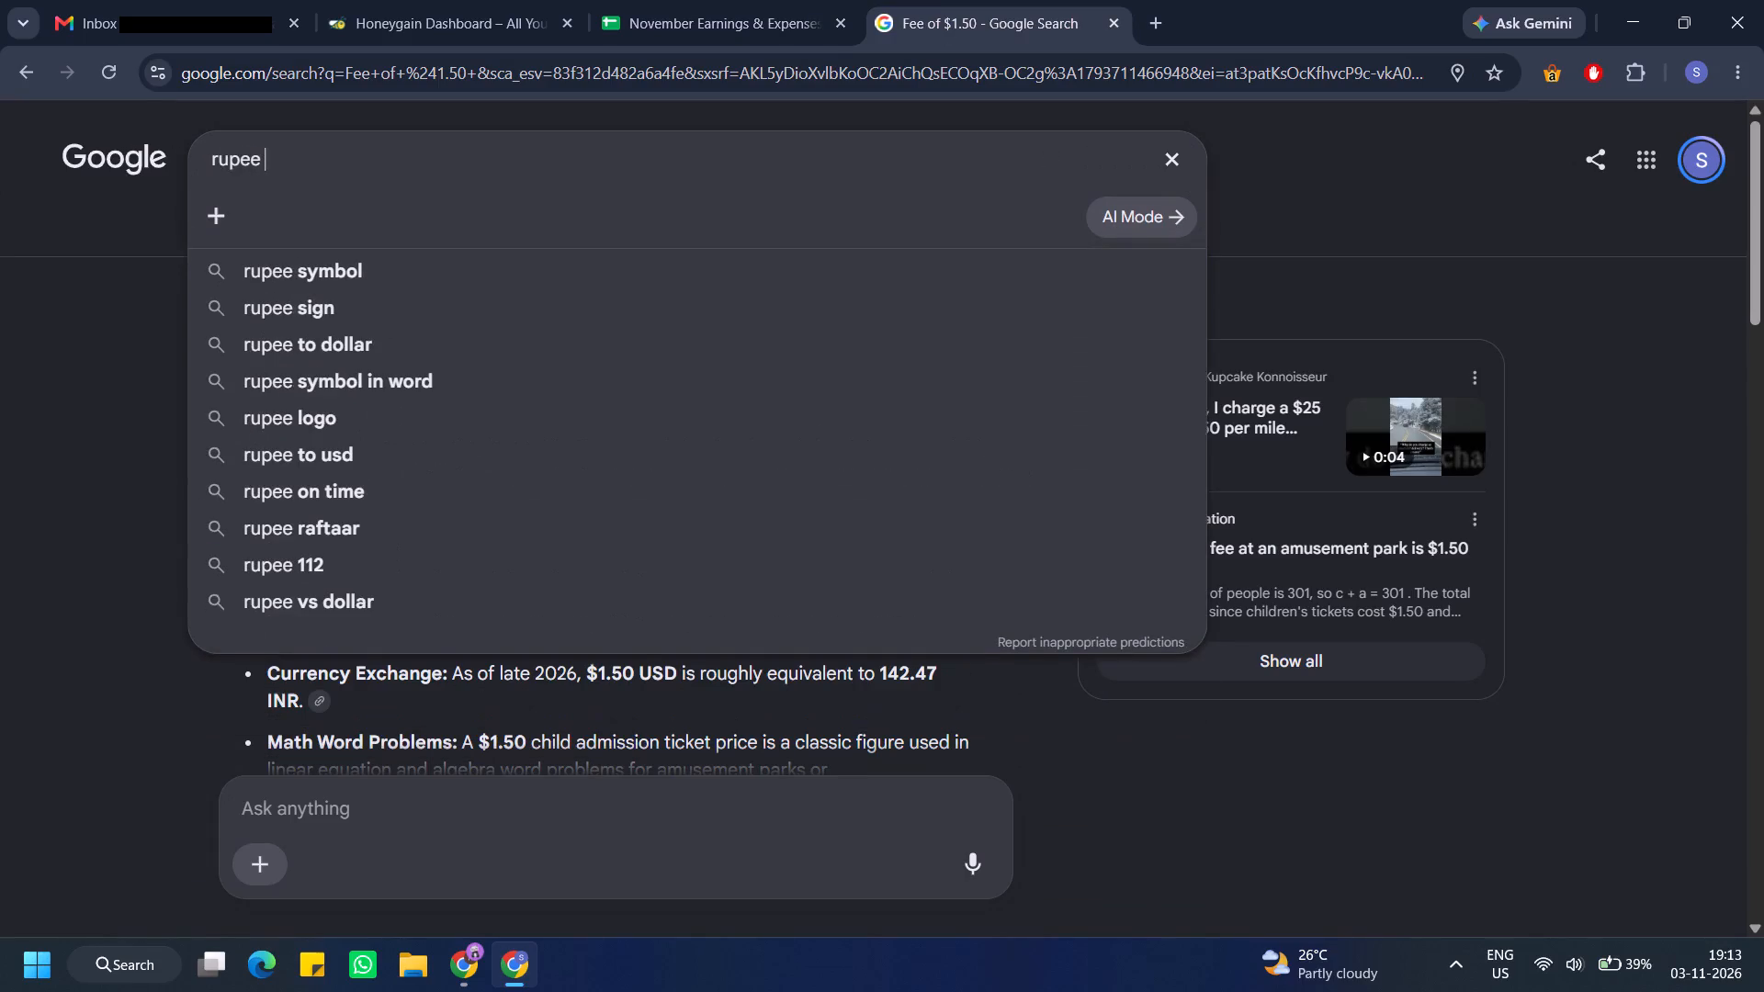
pyautogui.press('Down')
pyautogui.press('Return')
pyautogui.click(288, 358)
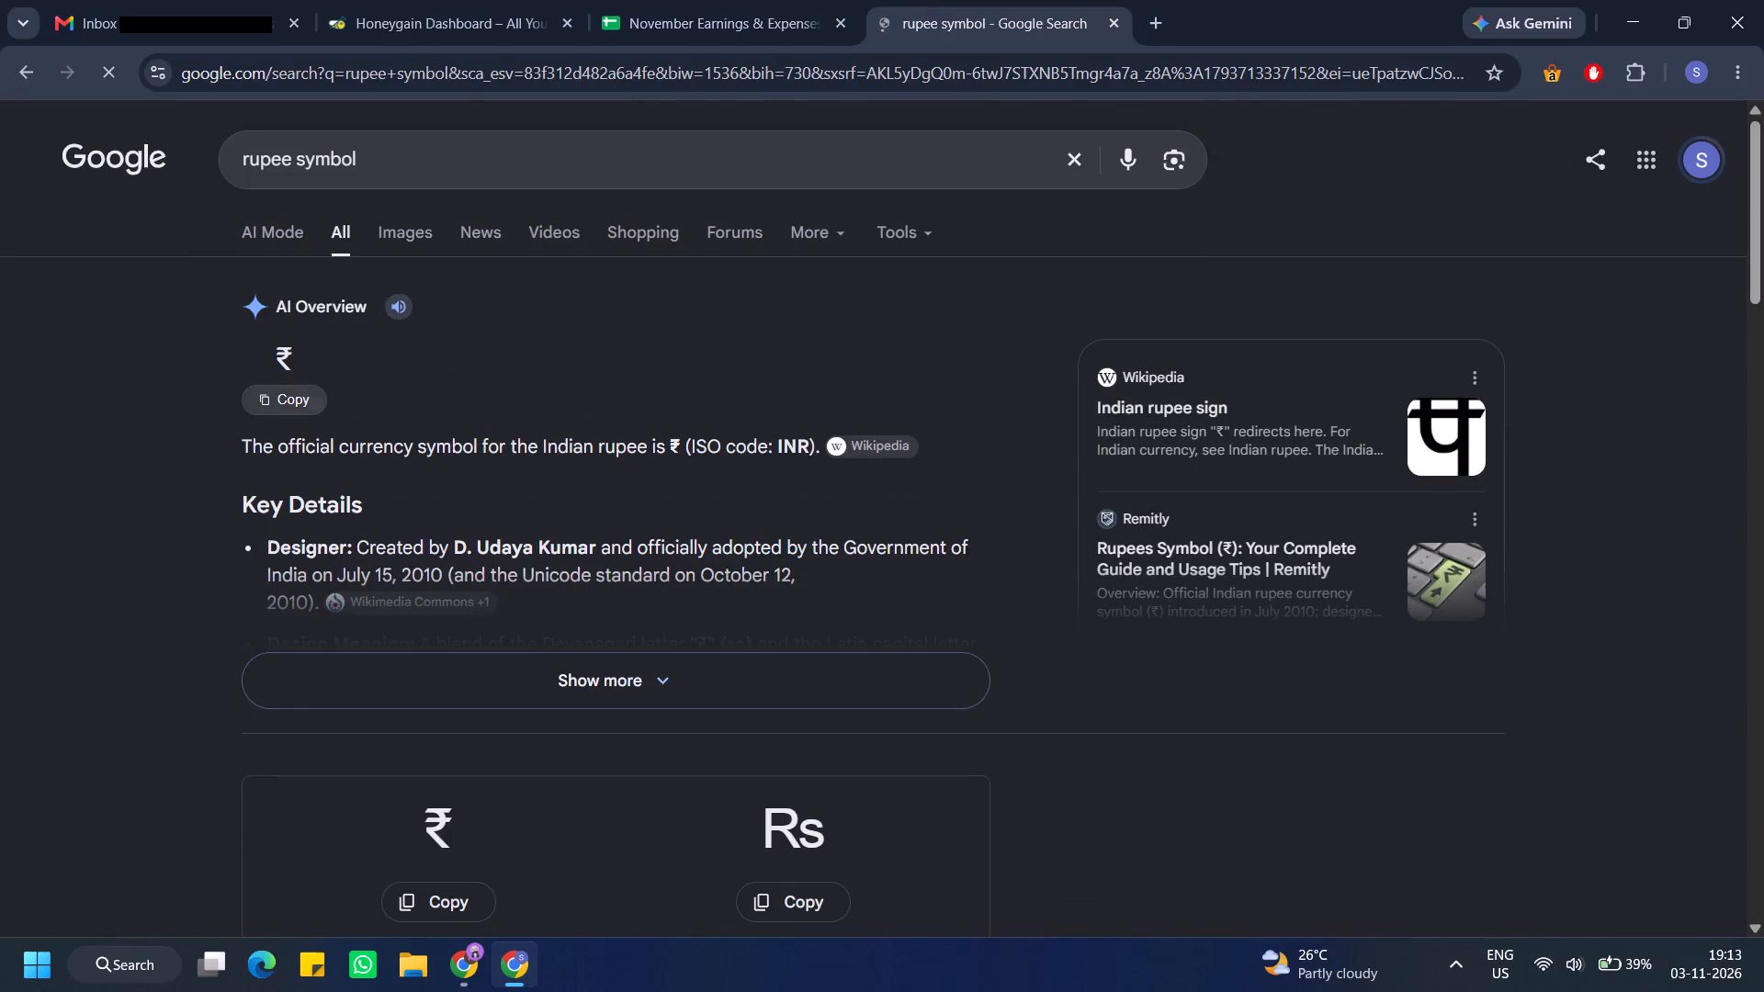
pyautogui.click(285, 398)
# Back in the November Earnings & Expenses sheet, insert ₹ before 2040 in cell G5.
pyautogui.click(864, 0)
pyautogui.click(603, 2)
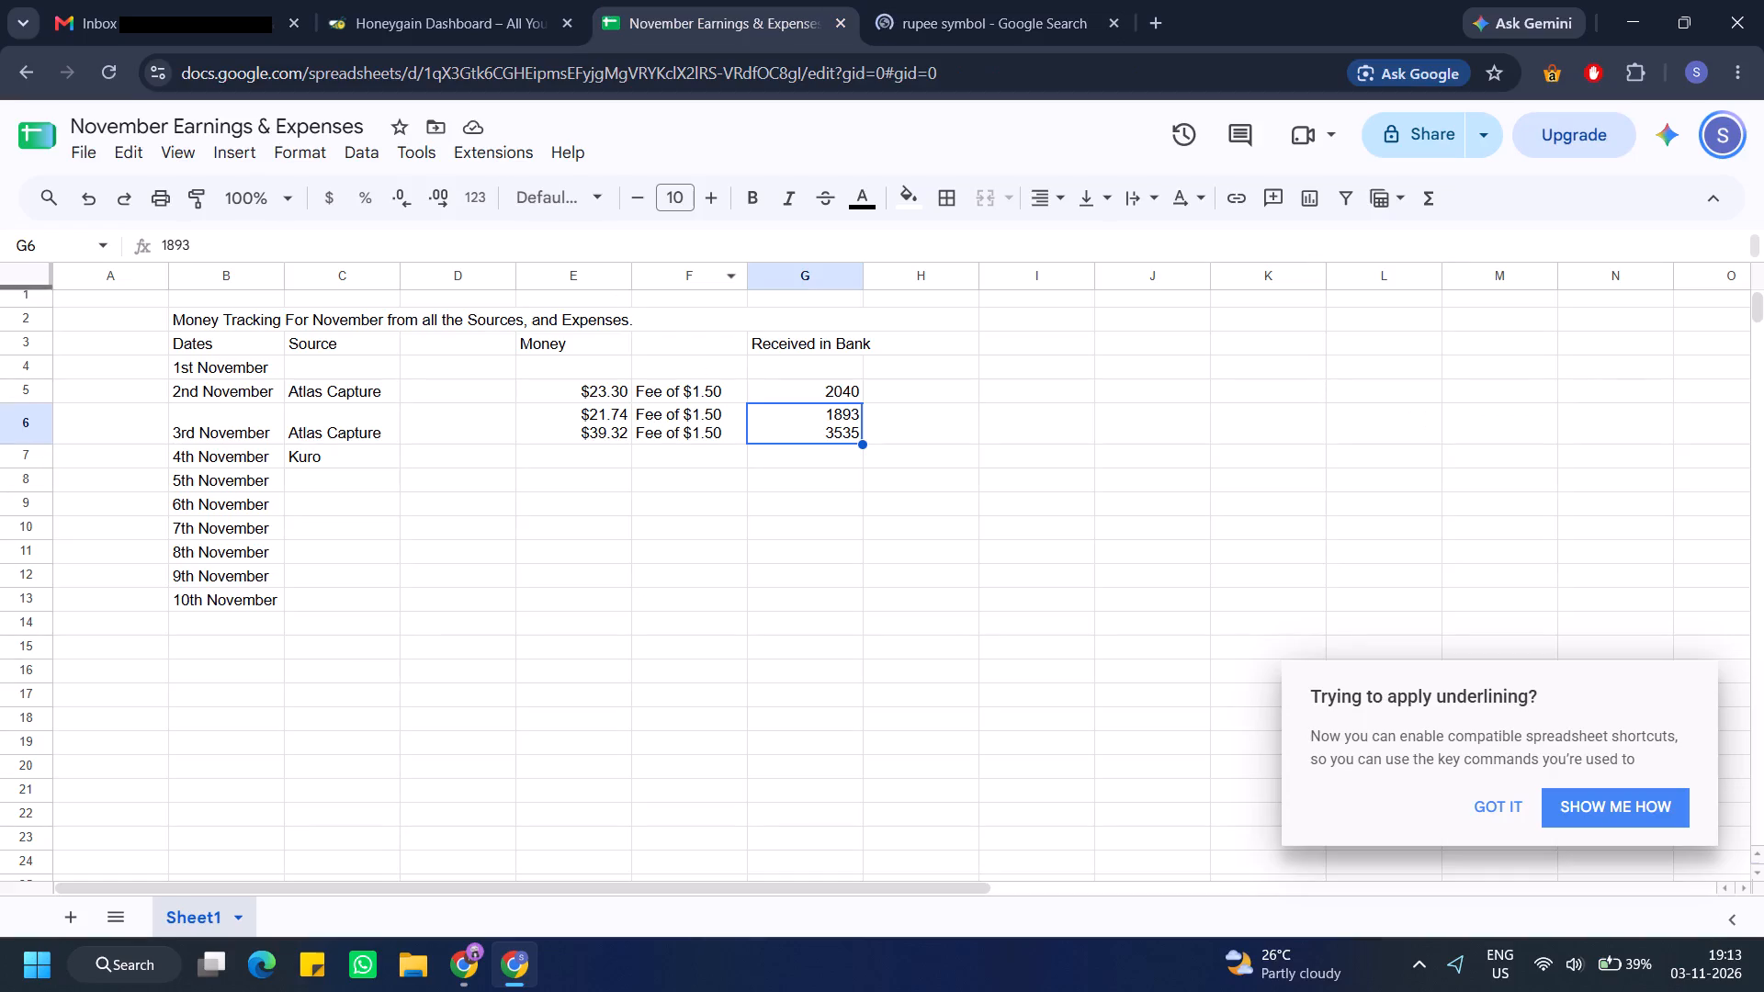
pyautogui.click(771, 388)
pyautogui.click(164, 243)
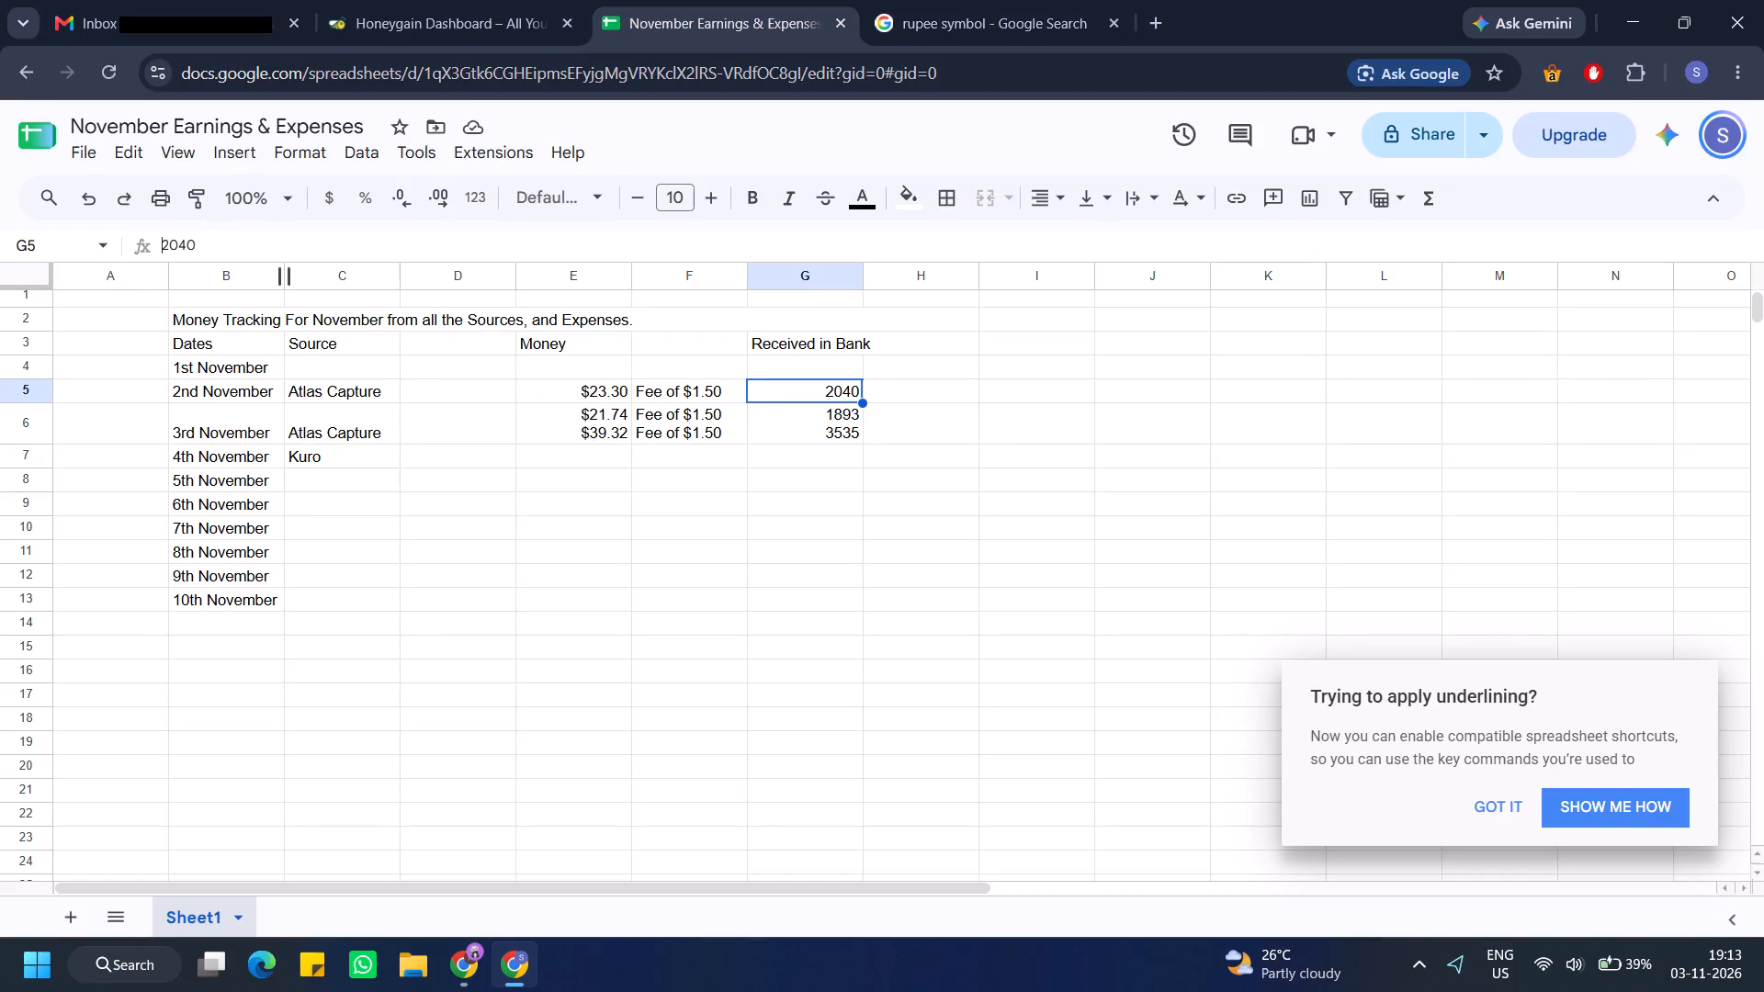
pyautogui.hotkey('ctrl', 'v')
pyautogui.press('Return')
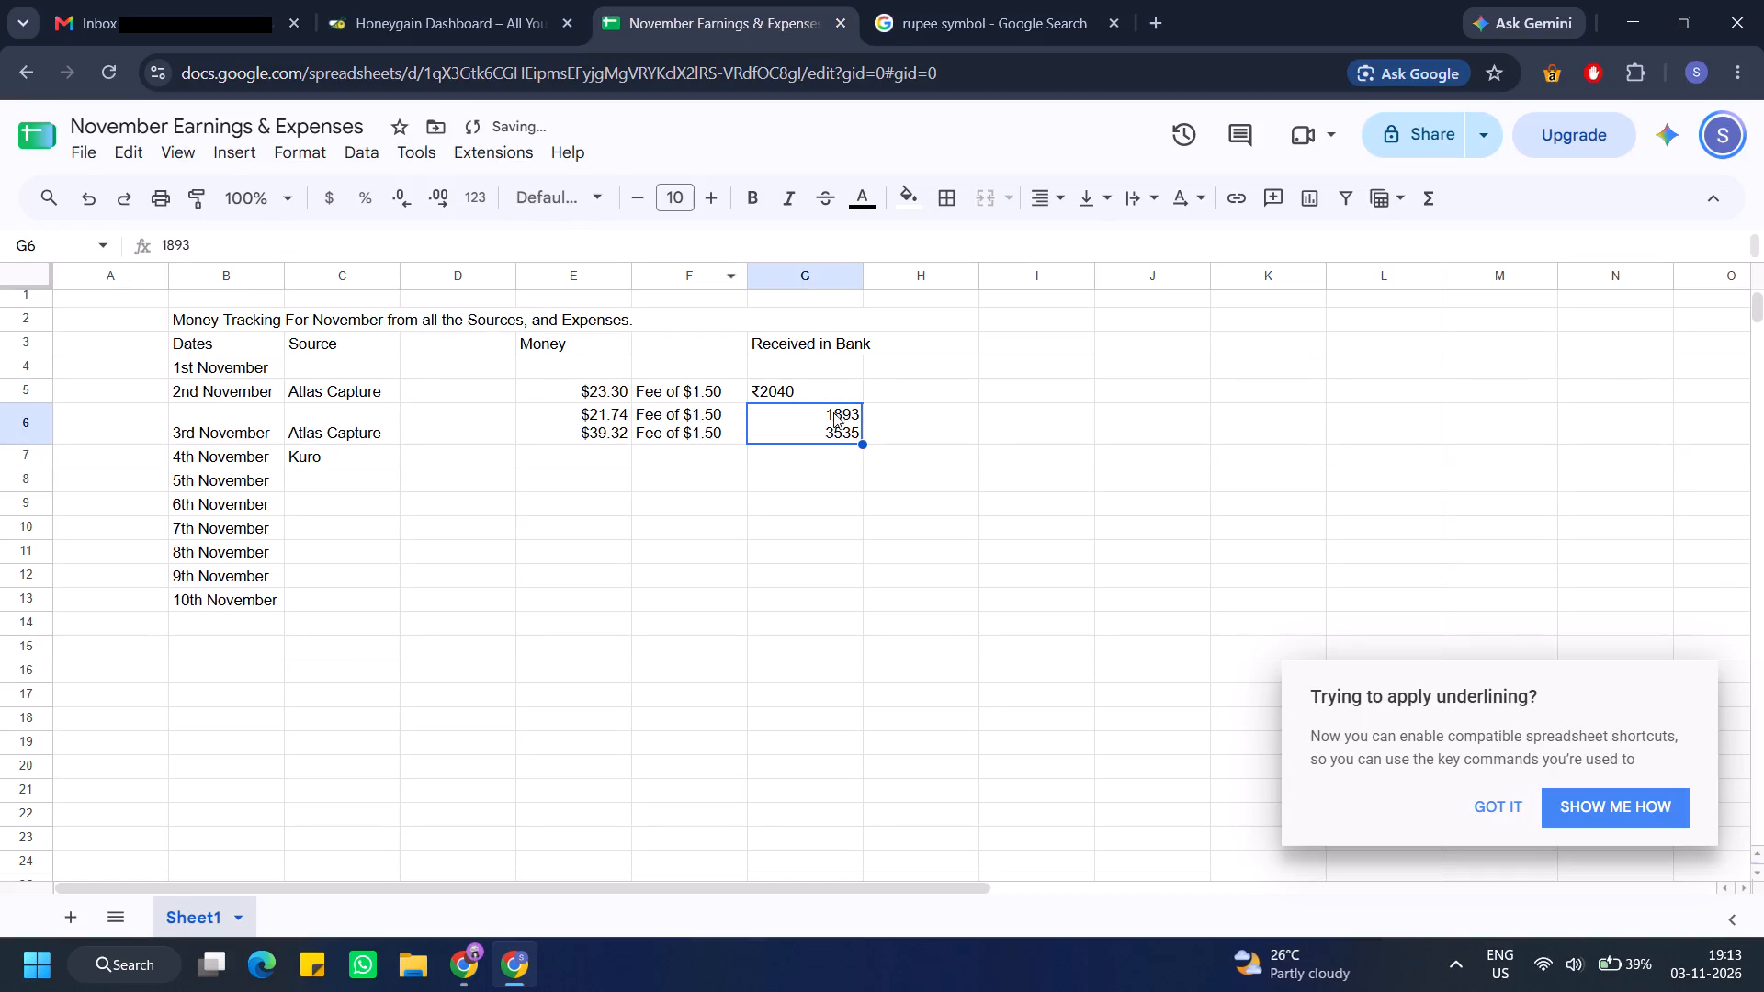
# Insert ₹ before both Received in Bank amounts in cell G6, 1893 and 3535.
pyautogui.click(161, 241)
pyautogui.hotkey('ctrl', 'v')
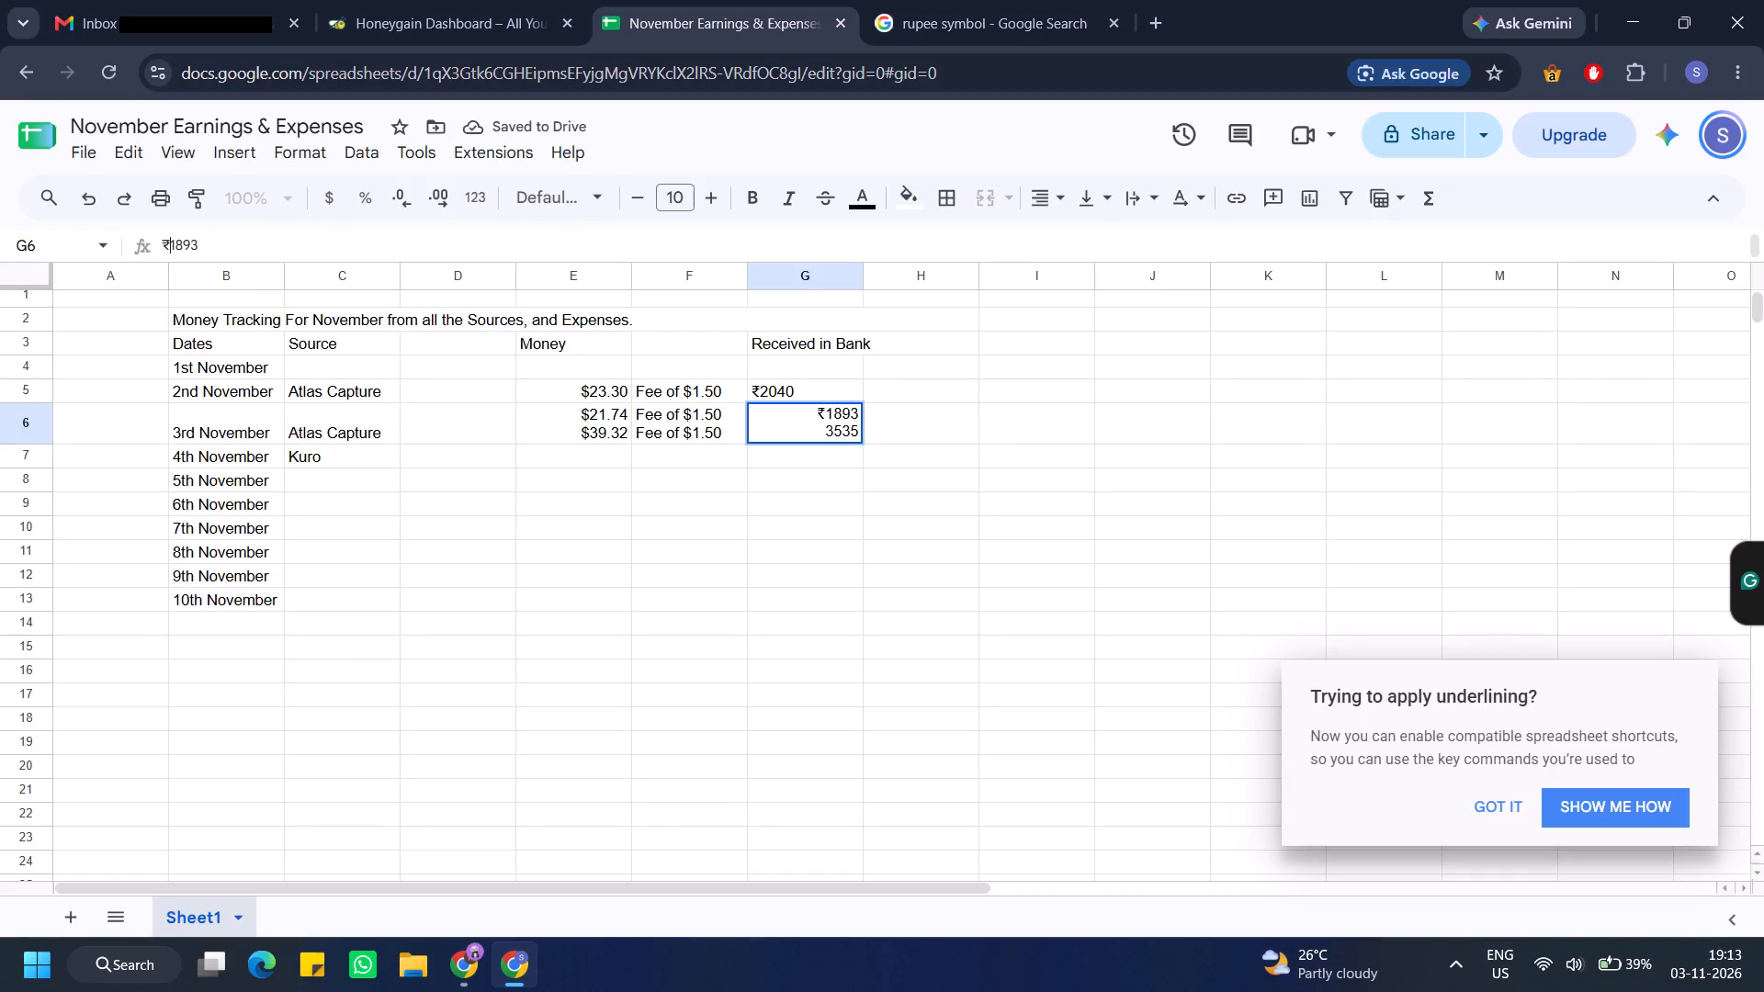
pyautogui.press('Return')
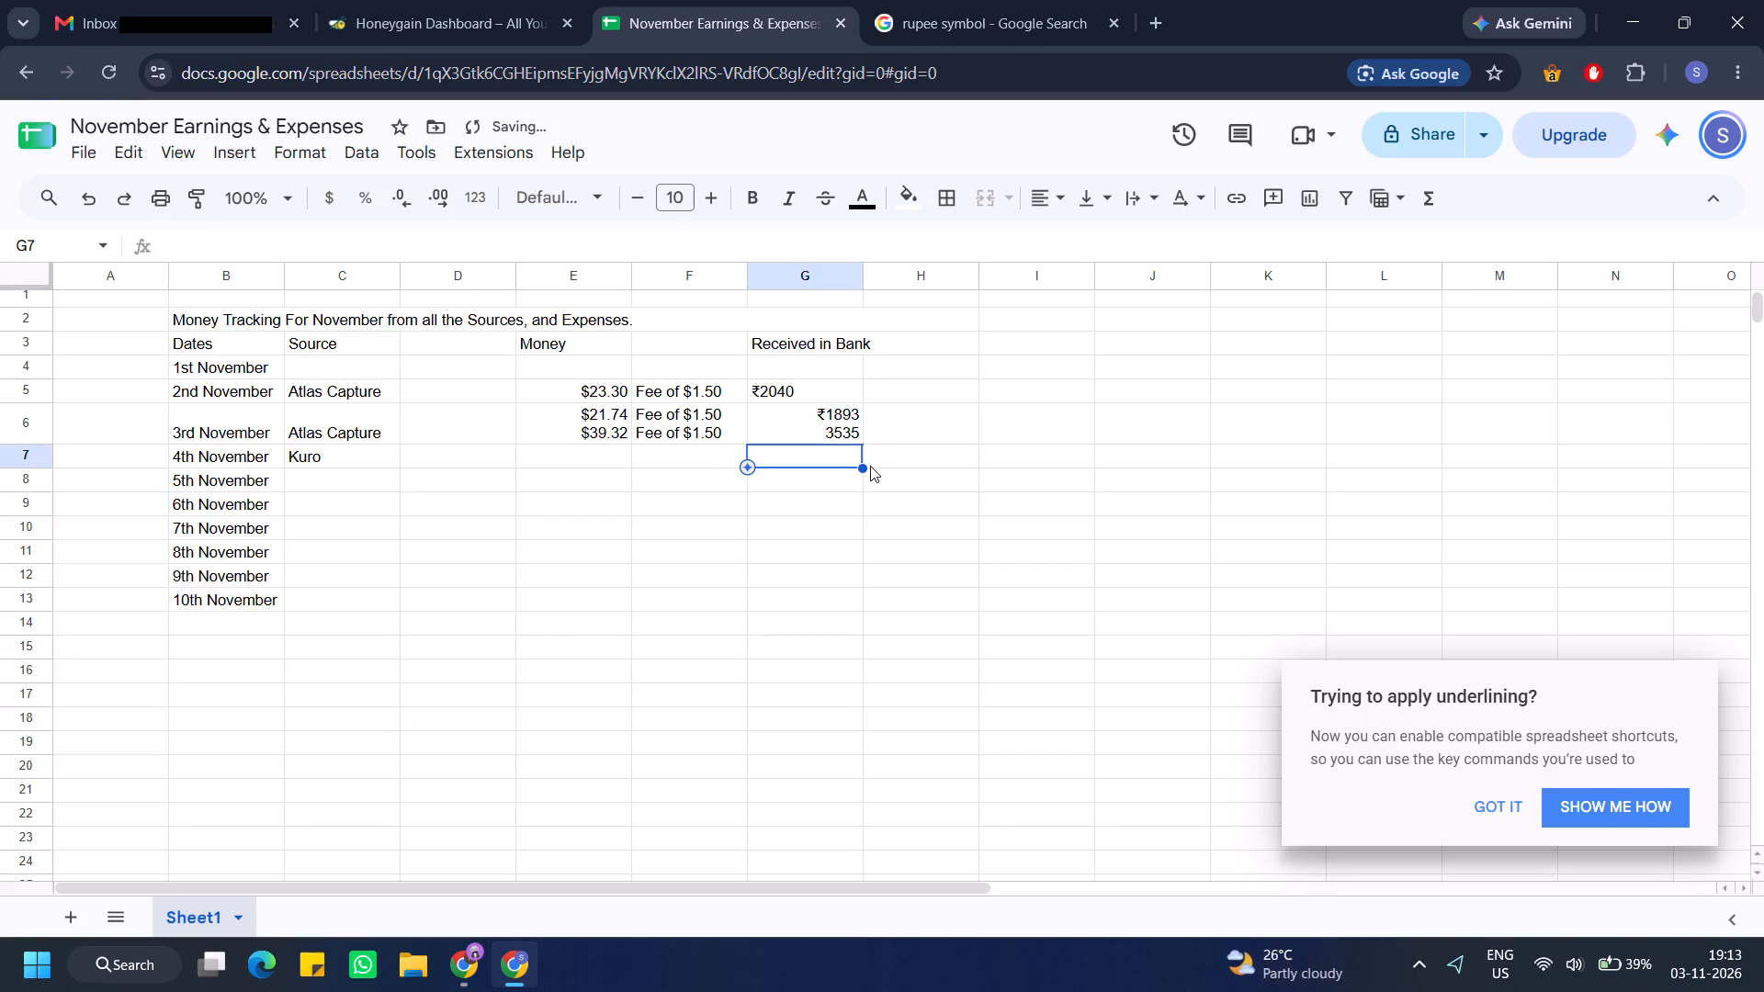
pyautogui.click(853, 433)
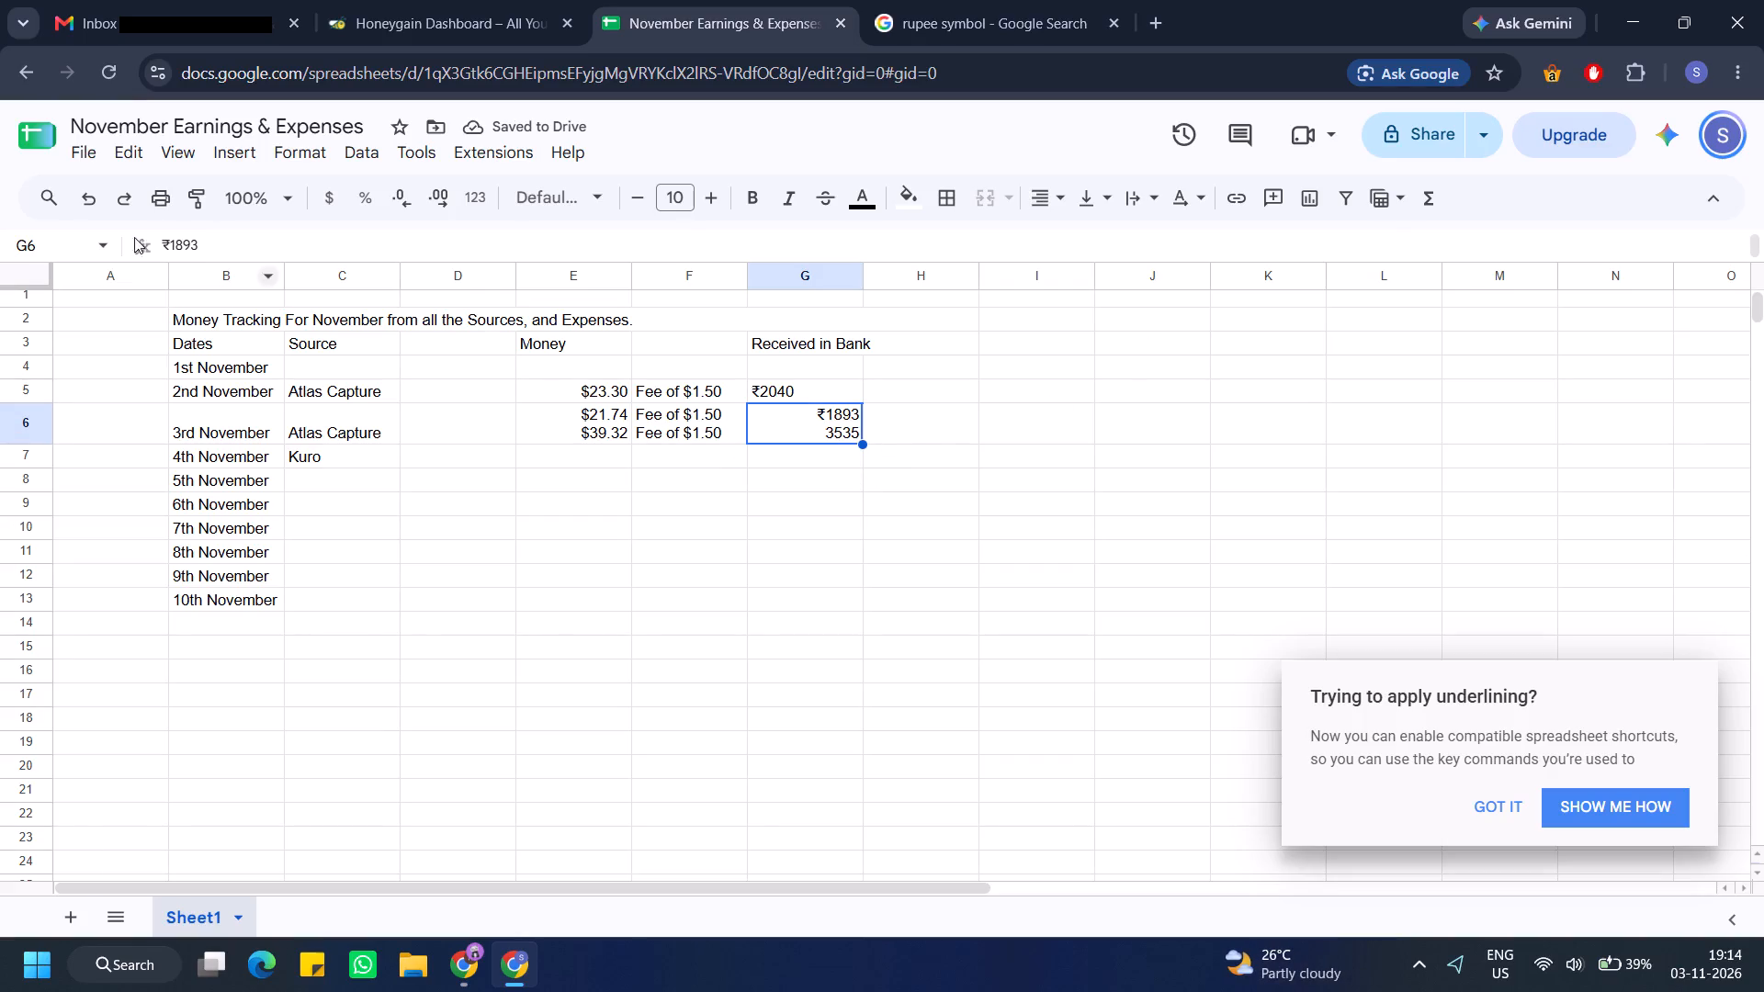
pyautogui.click(166, 234)
pyautogui.click(214, 243)
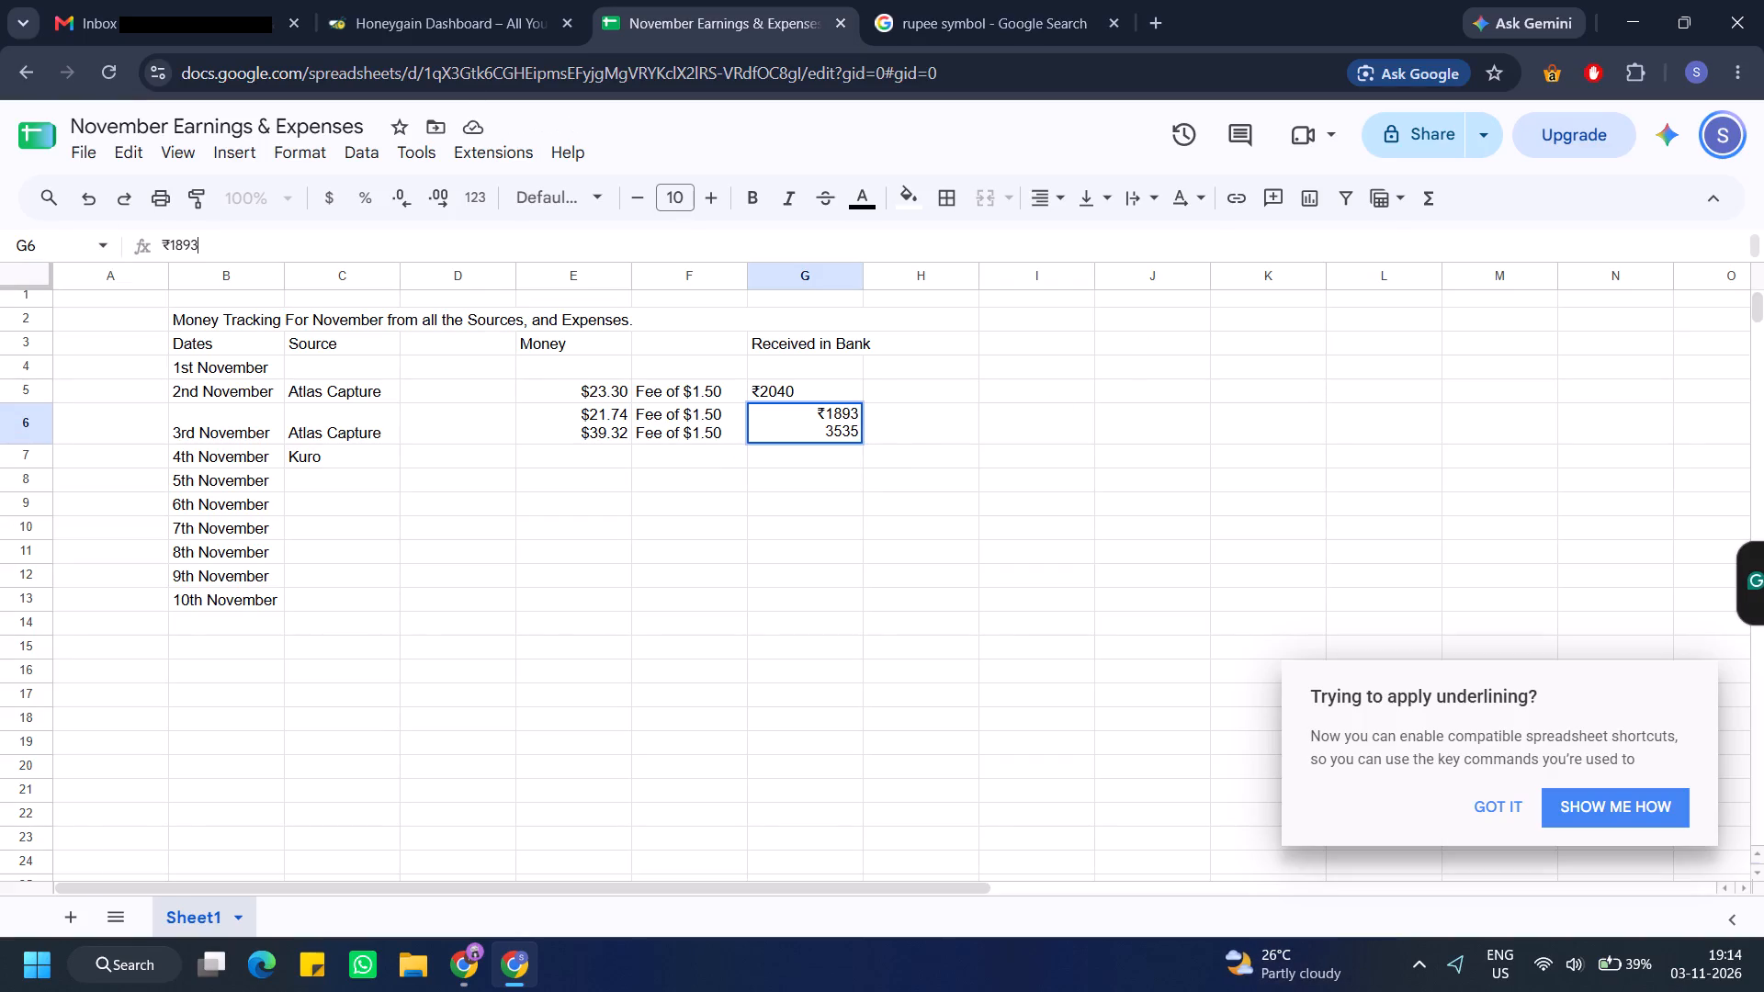
pyautogui.scroll(1, 214, 243)
pyautogui.scroll(-1, 214, 243)
pyautogui.click(164, 245)
pyautogui.hotkey('ctrl', 'v')
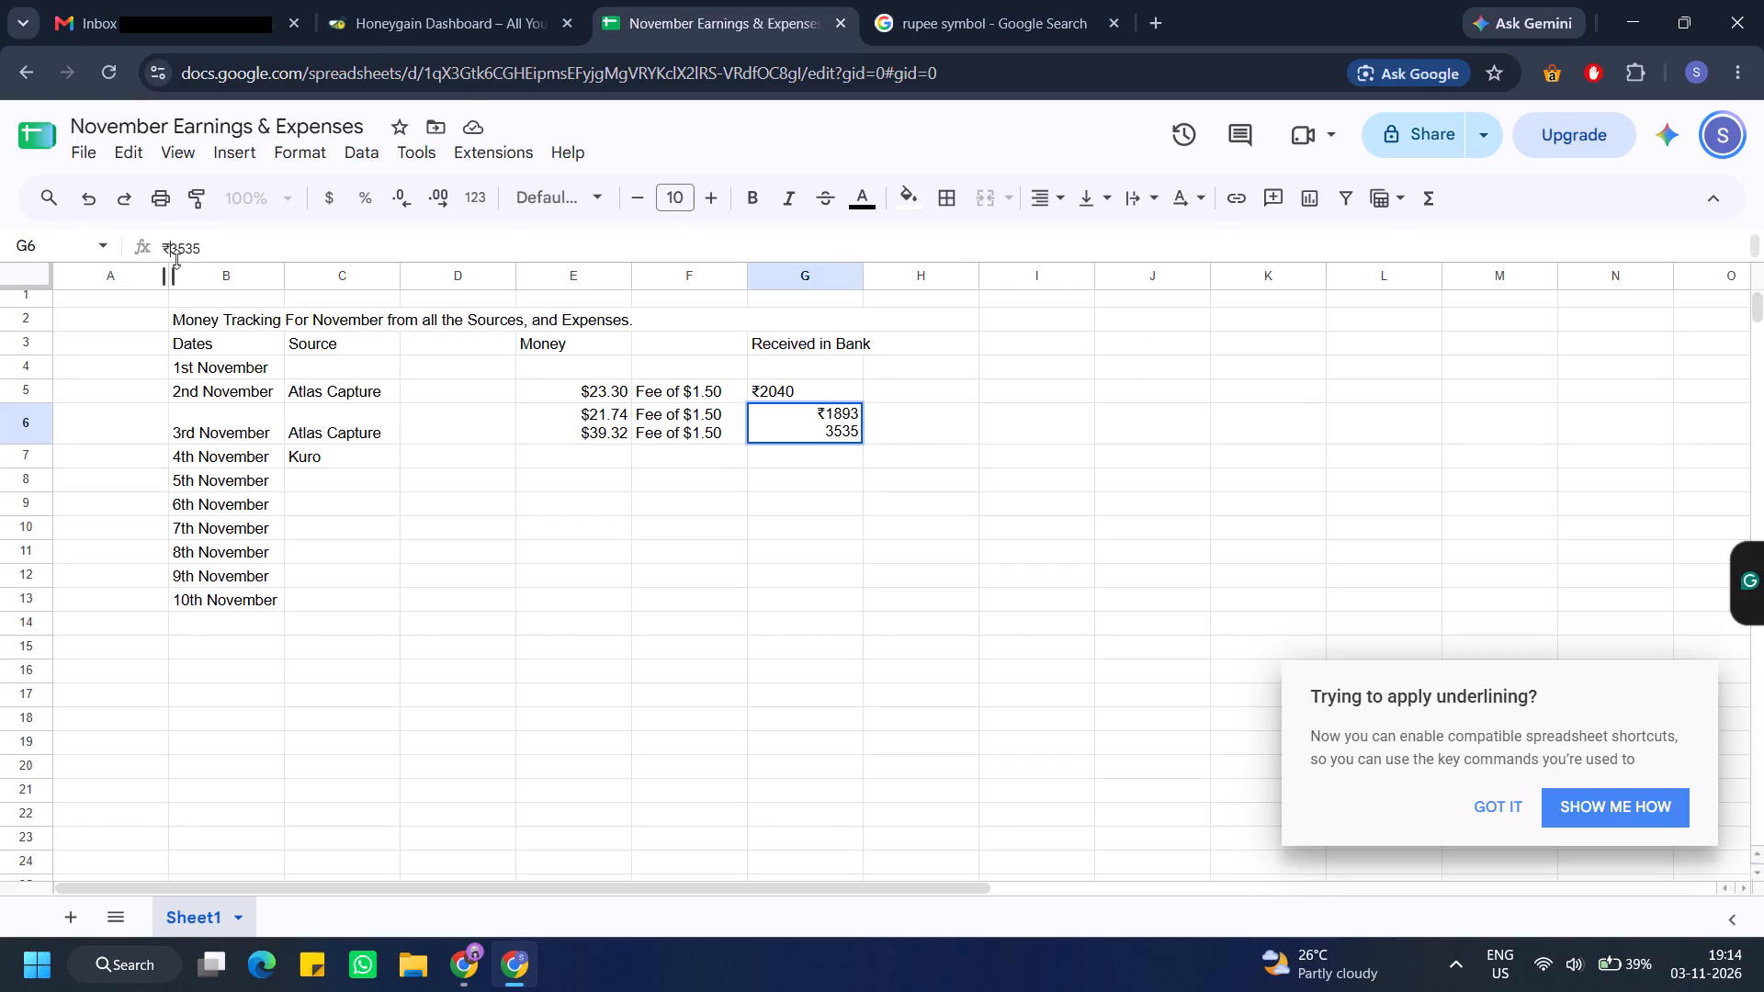
# Add thousands commas to both amounts in cell G6, making them ₹3,535 and ₹1,893.
pyautogui.click(176, 253)
pyautogui.press(',')
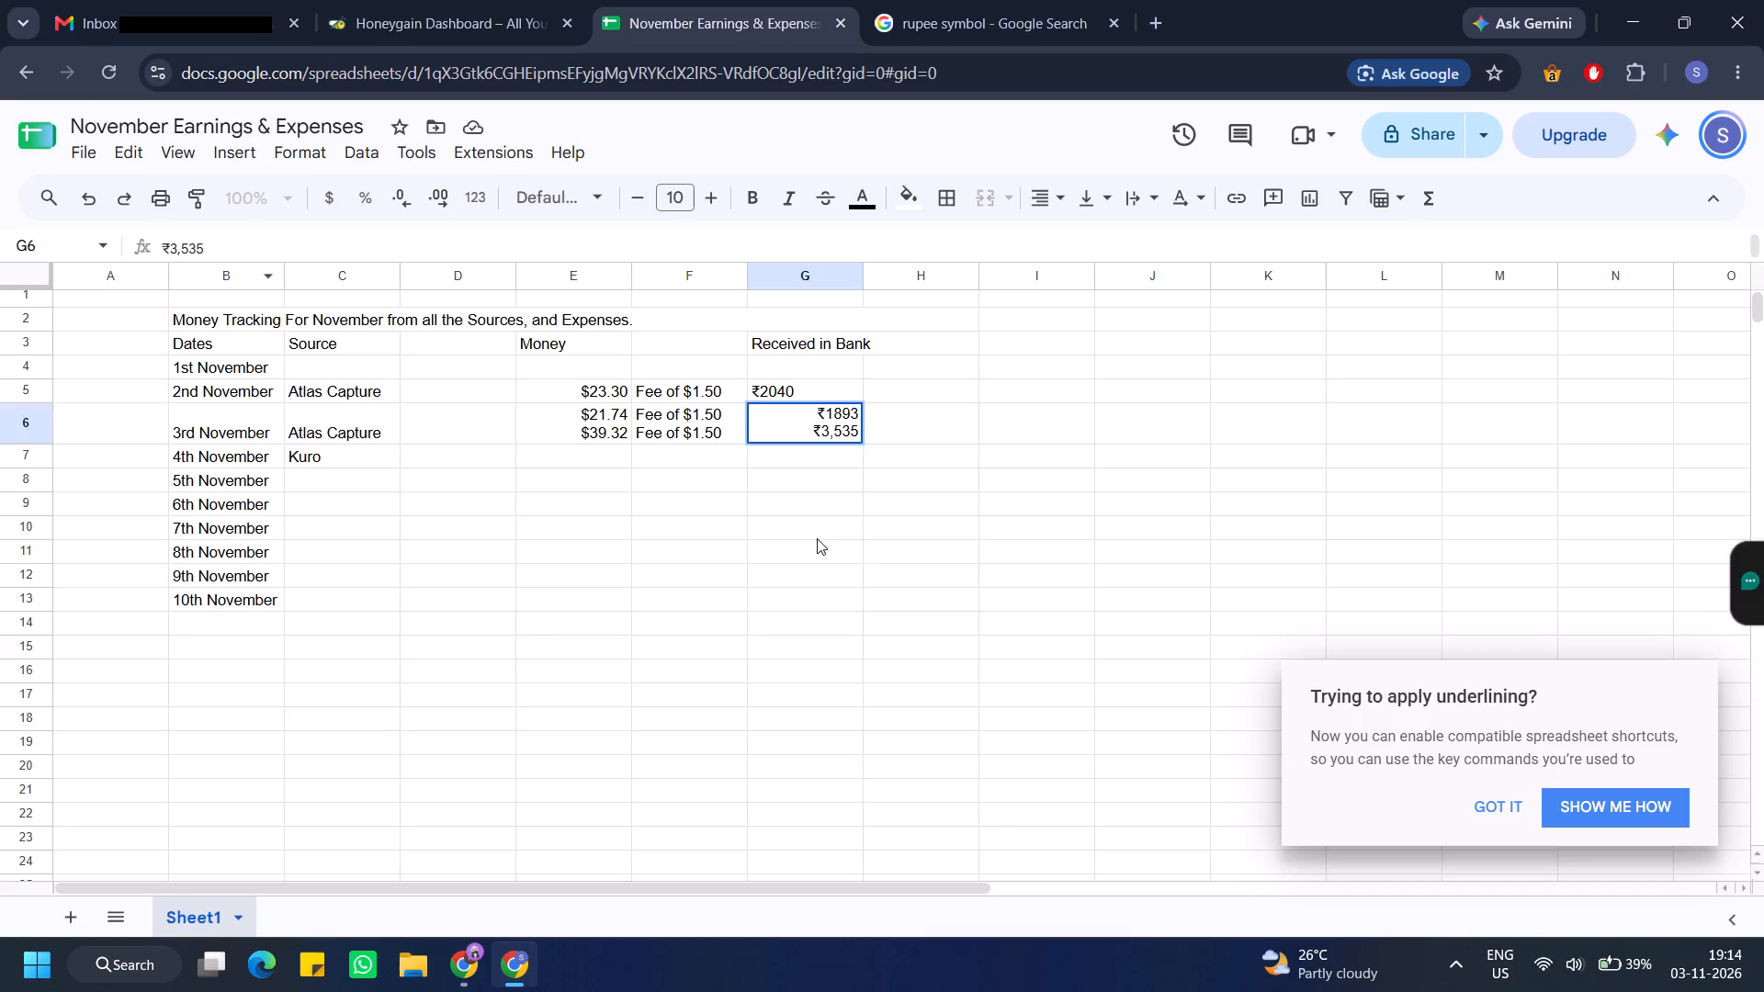
pyautogui.click(876, 549)
pyautogui.click(837, 413)
pyautogui.click(174, 254)
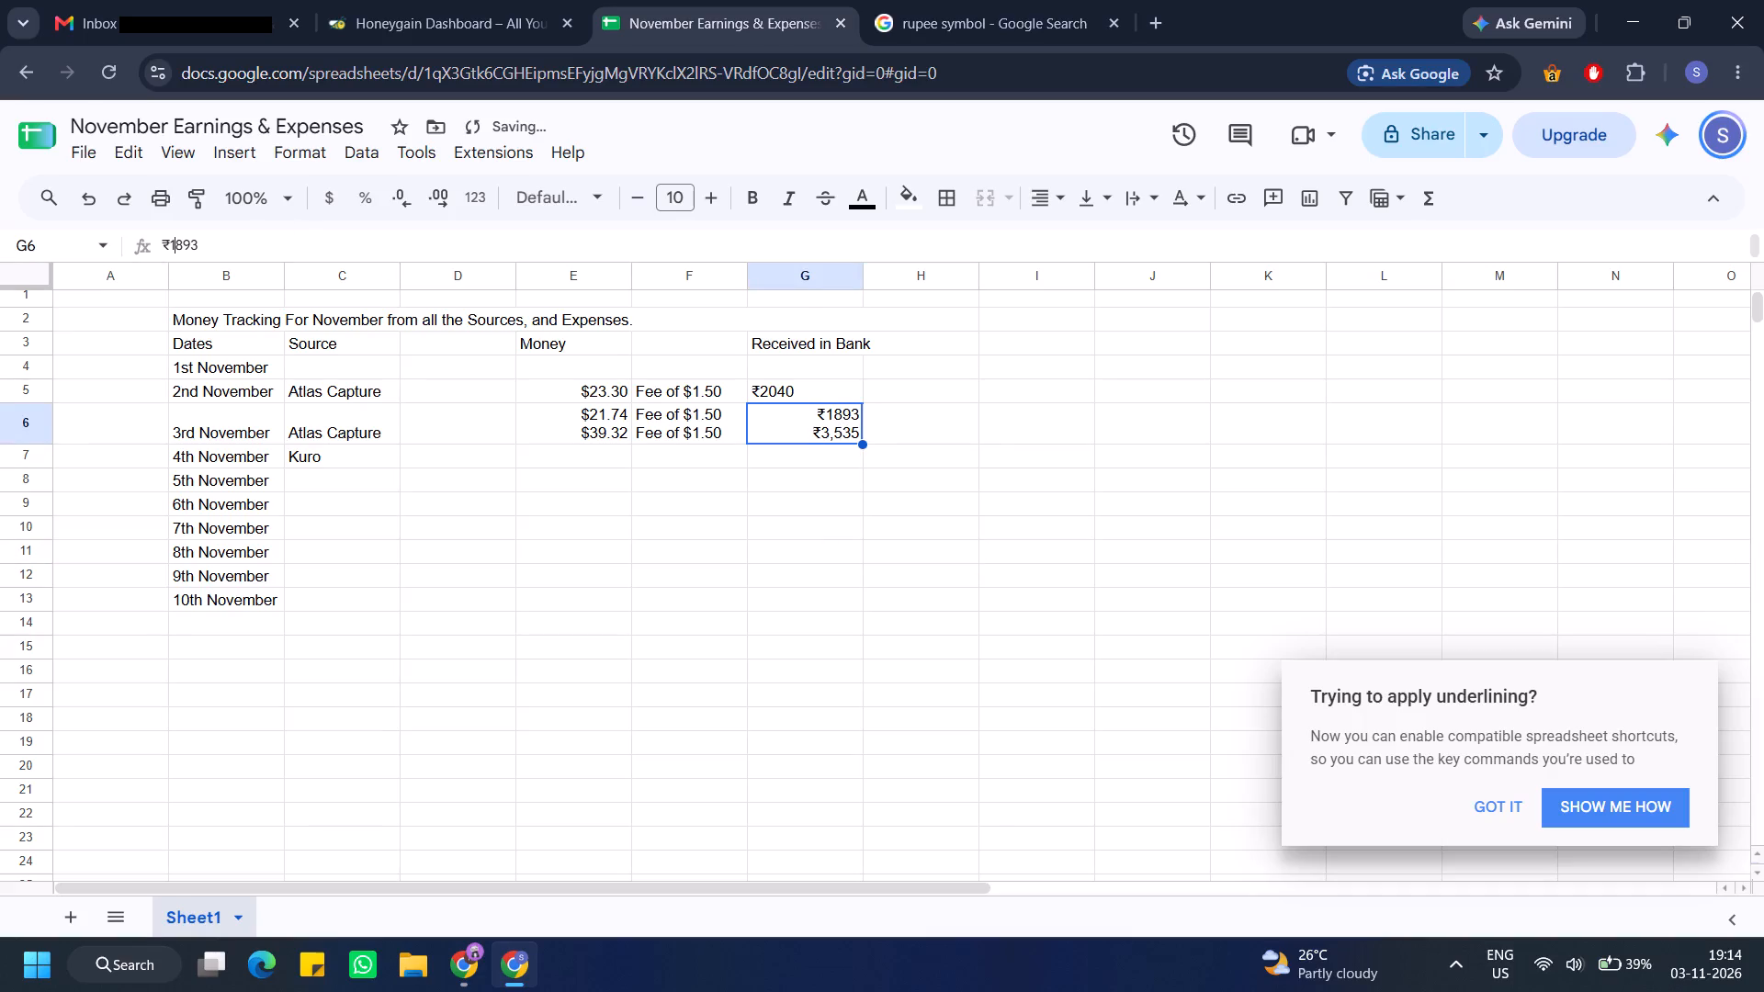
pyautogui.press(',')
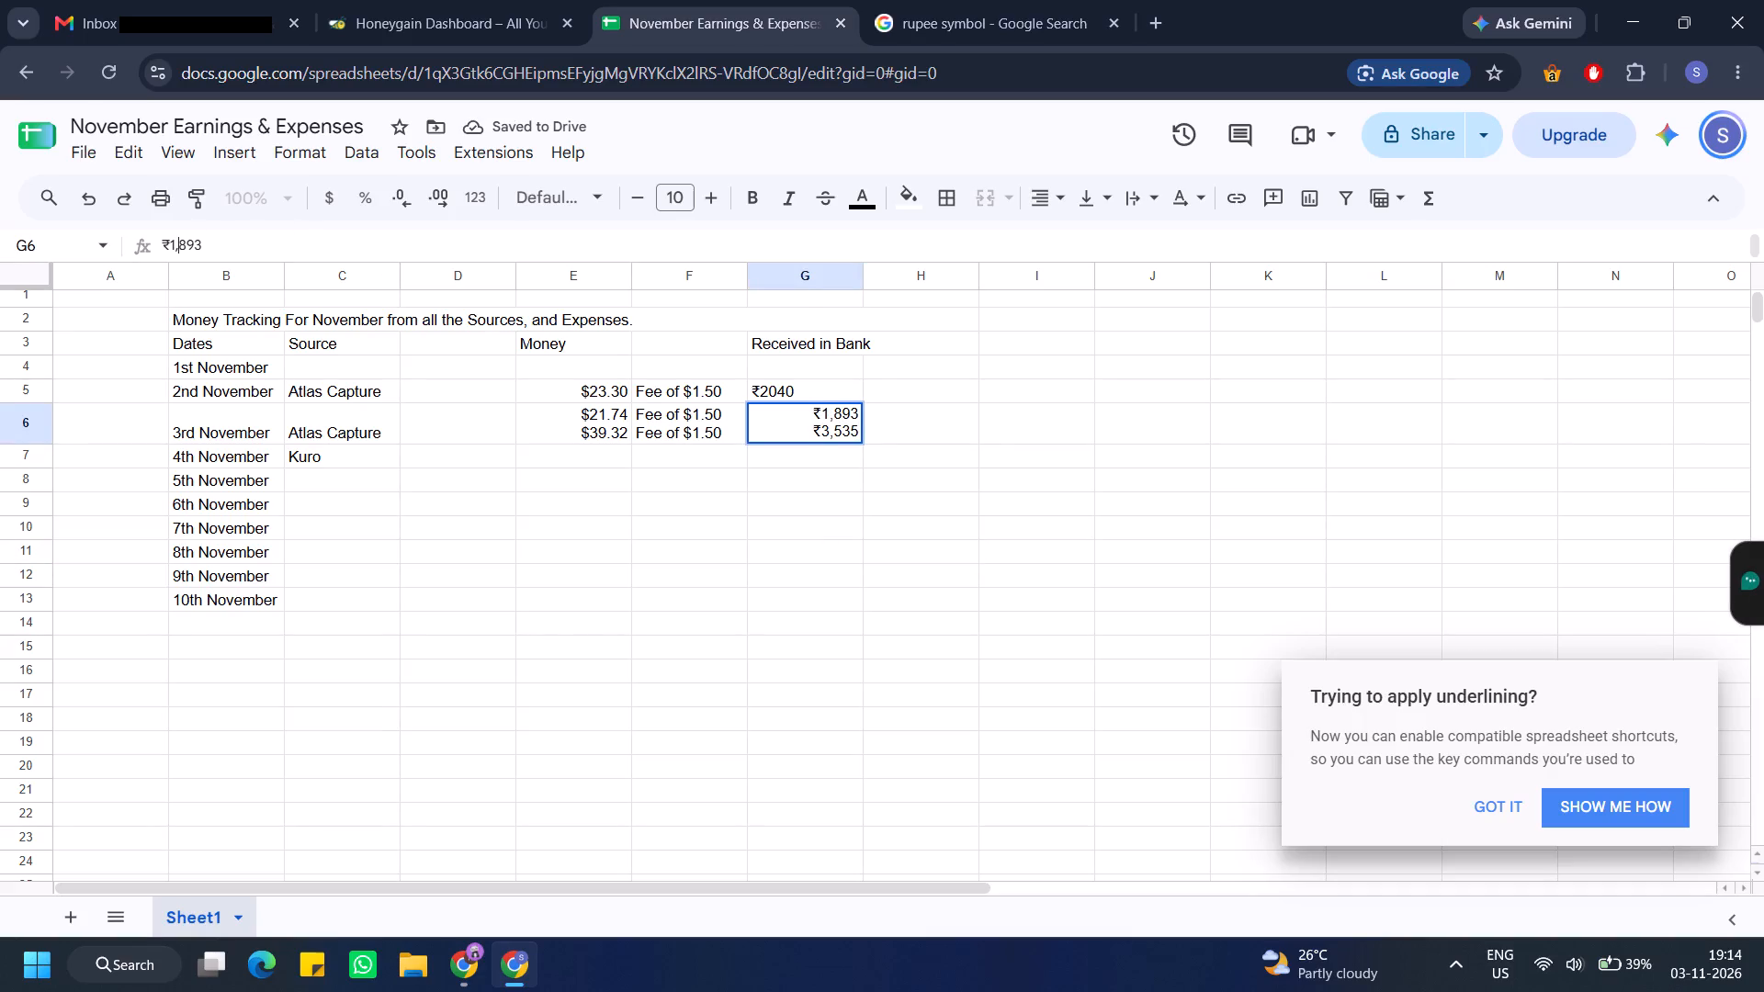
# Add a thousands comma to the 2nd November bank amount in cell G5, making it ₹2,040.
pyautogui.click(793, 391)
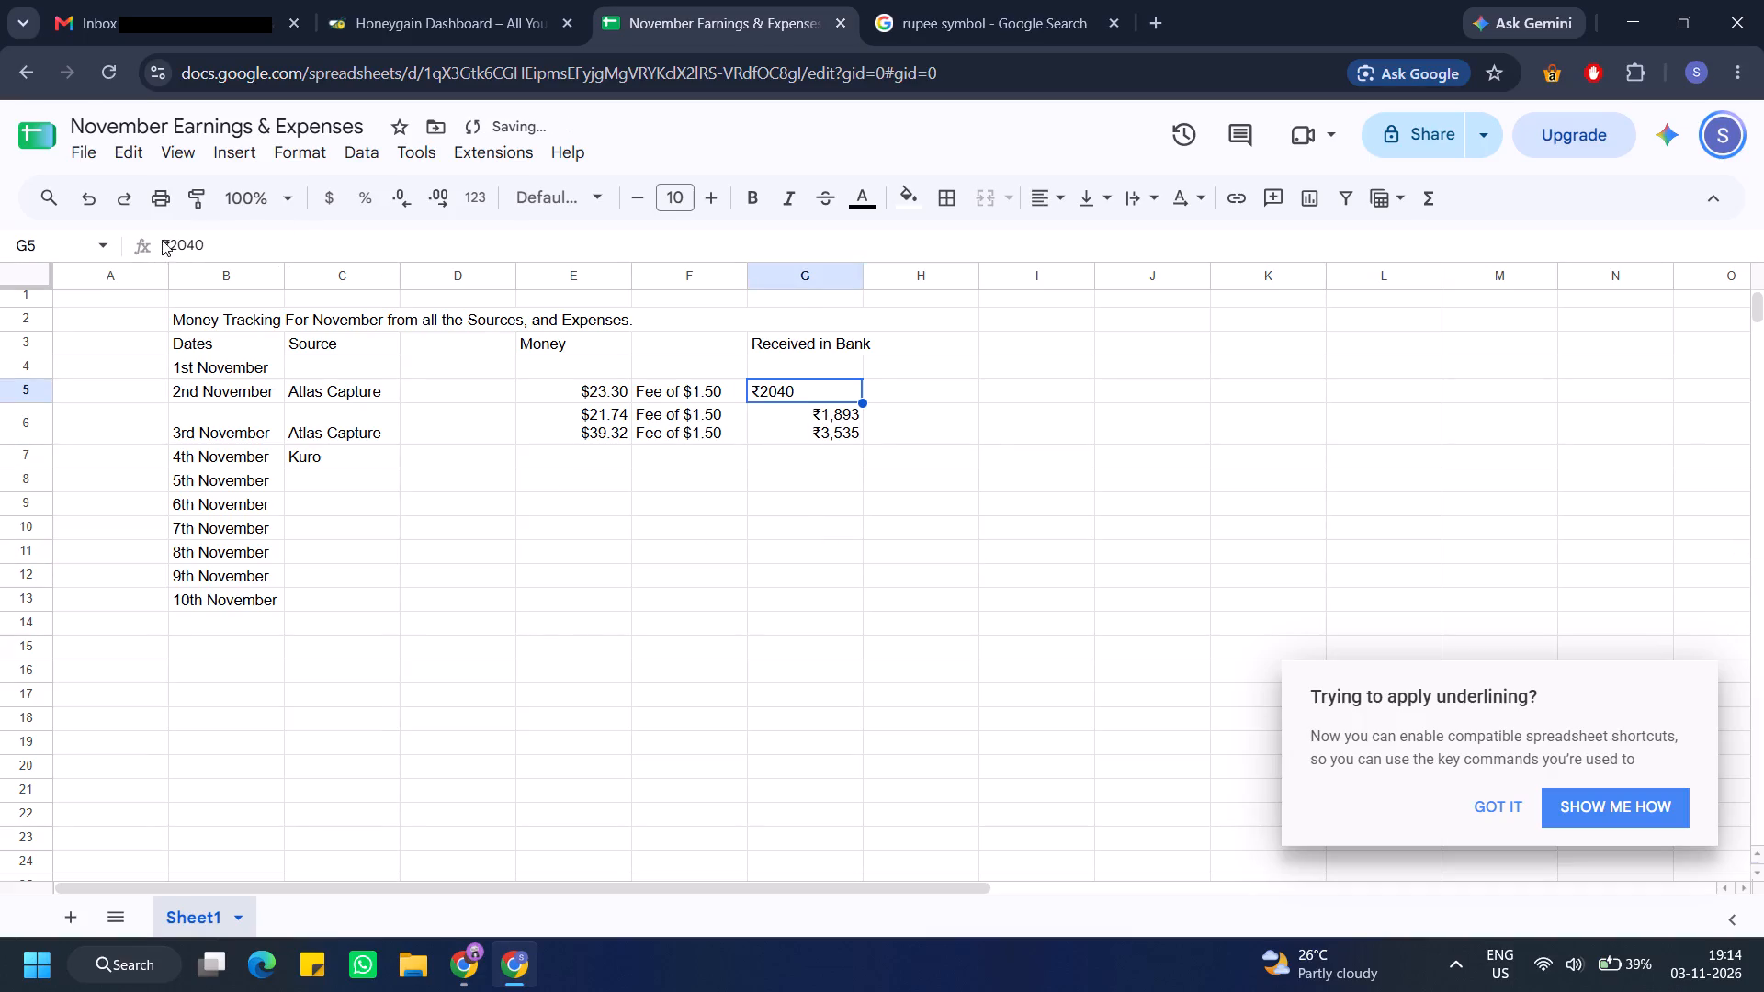
pyautogui.click(172, 242)
pyautogui.click(177, 250)
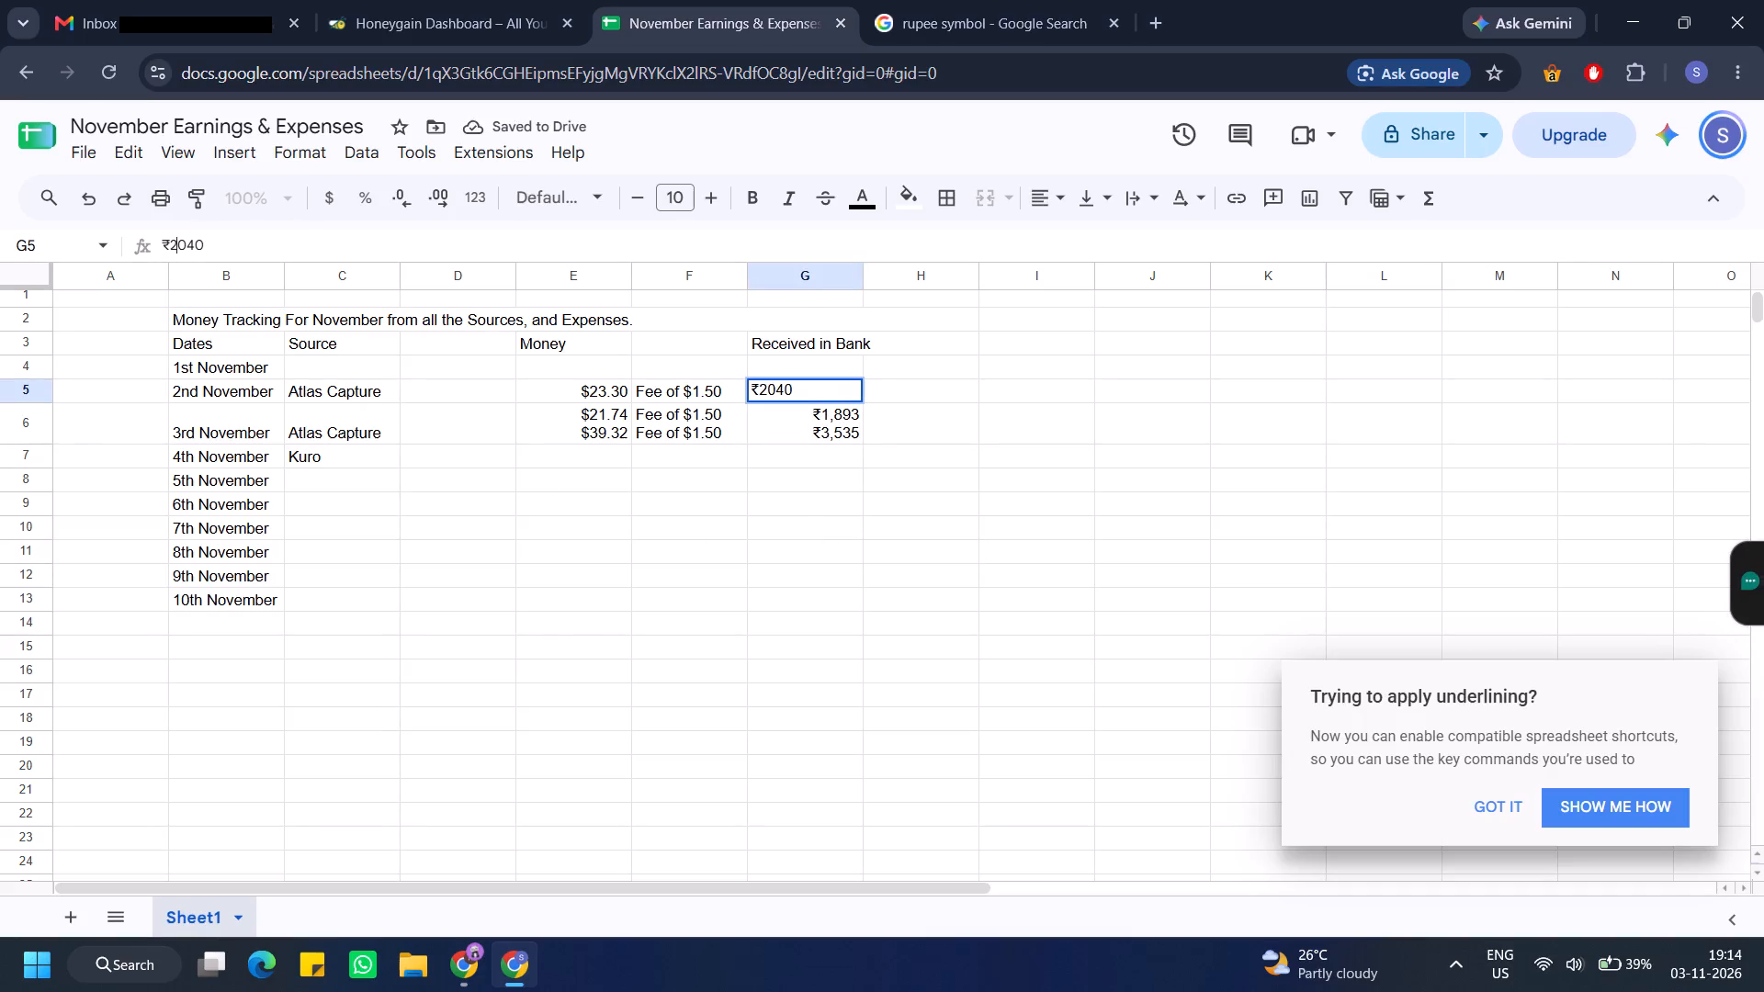
pyautogui.press(',')
pyautogui.click(822, 376)
# Right-align the 2nd November Received in Bank amount in cell G5.
pyautogui.click(831, 396)
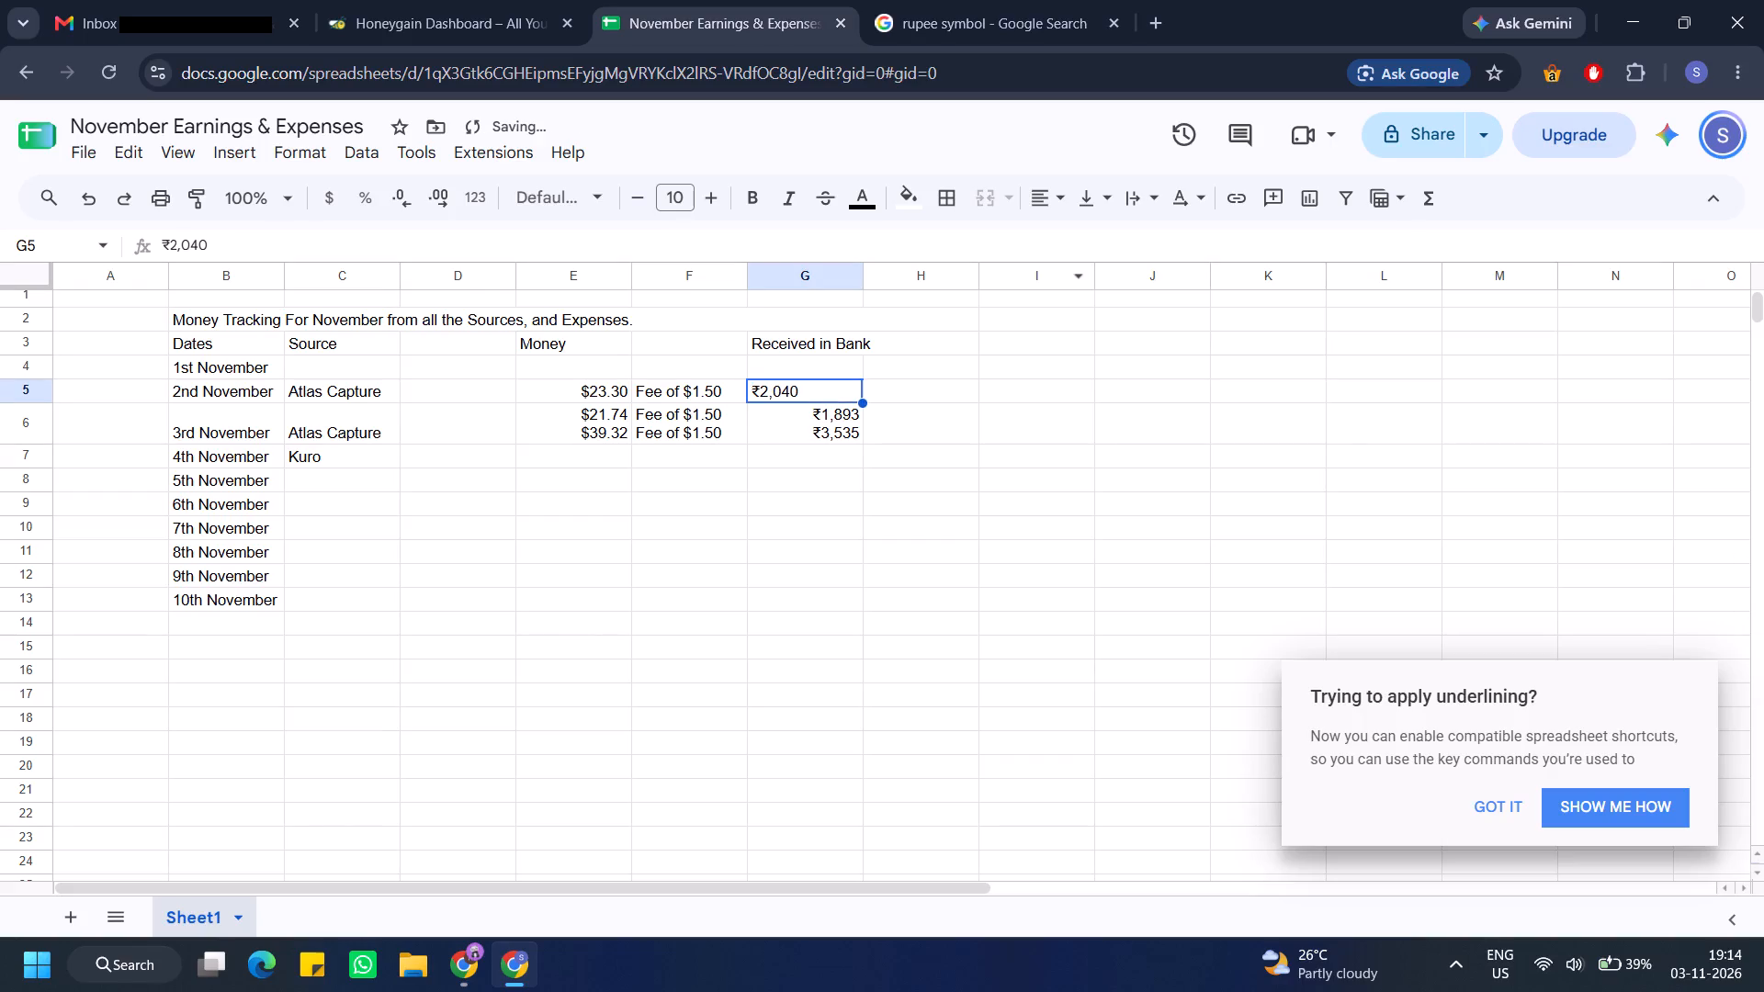
pyautogui.click(1038, 215)
pyautogui.click(1045, 202)
pyautogui.click(1121, 252)
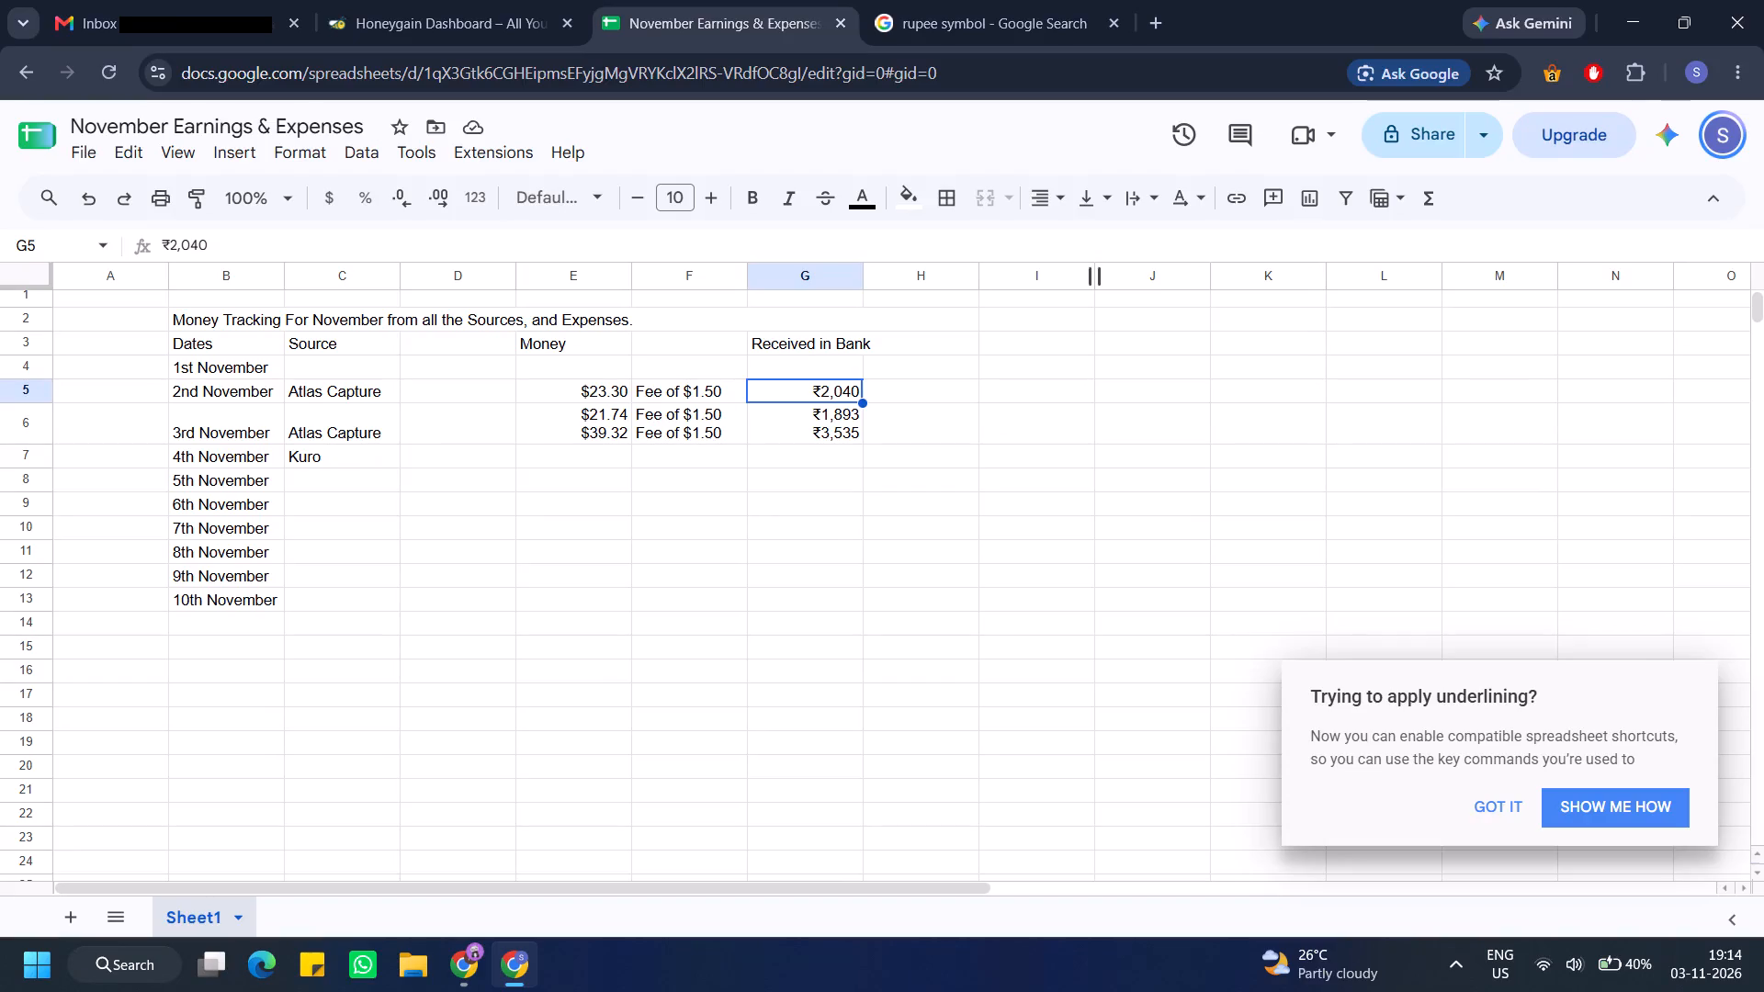
pyautogui.click(728, 461)
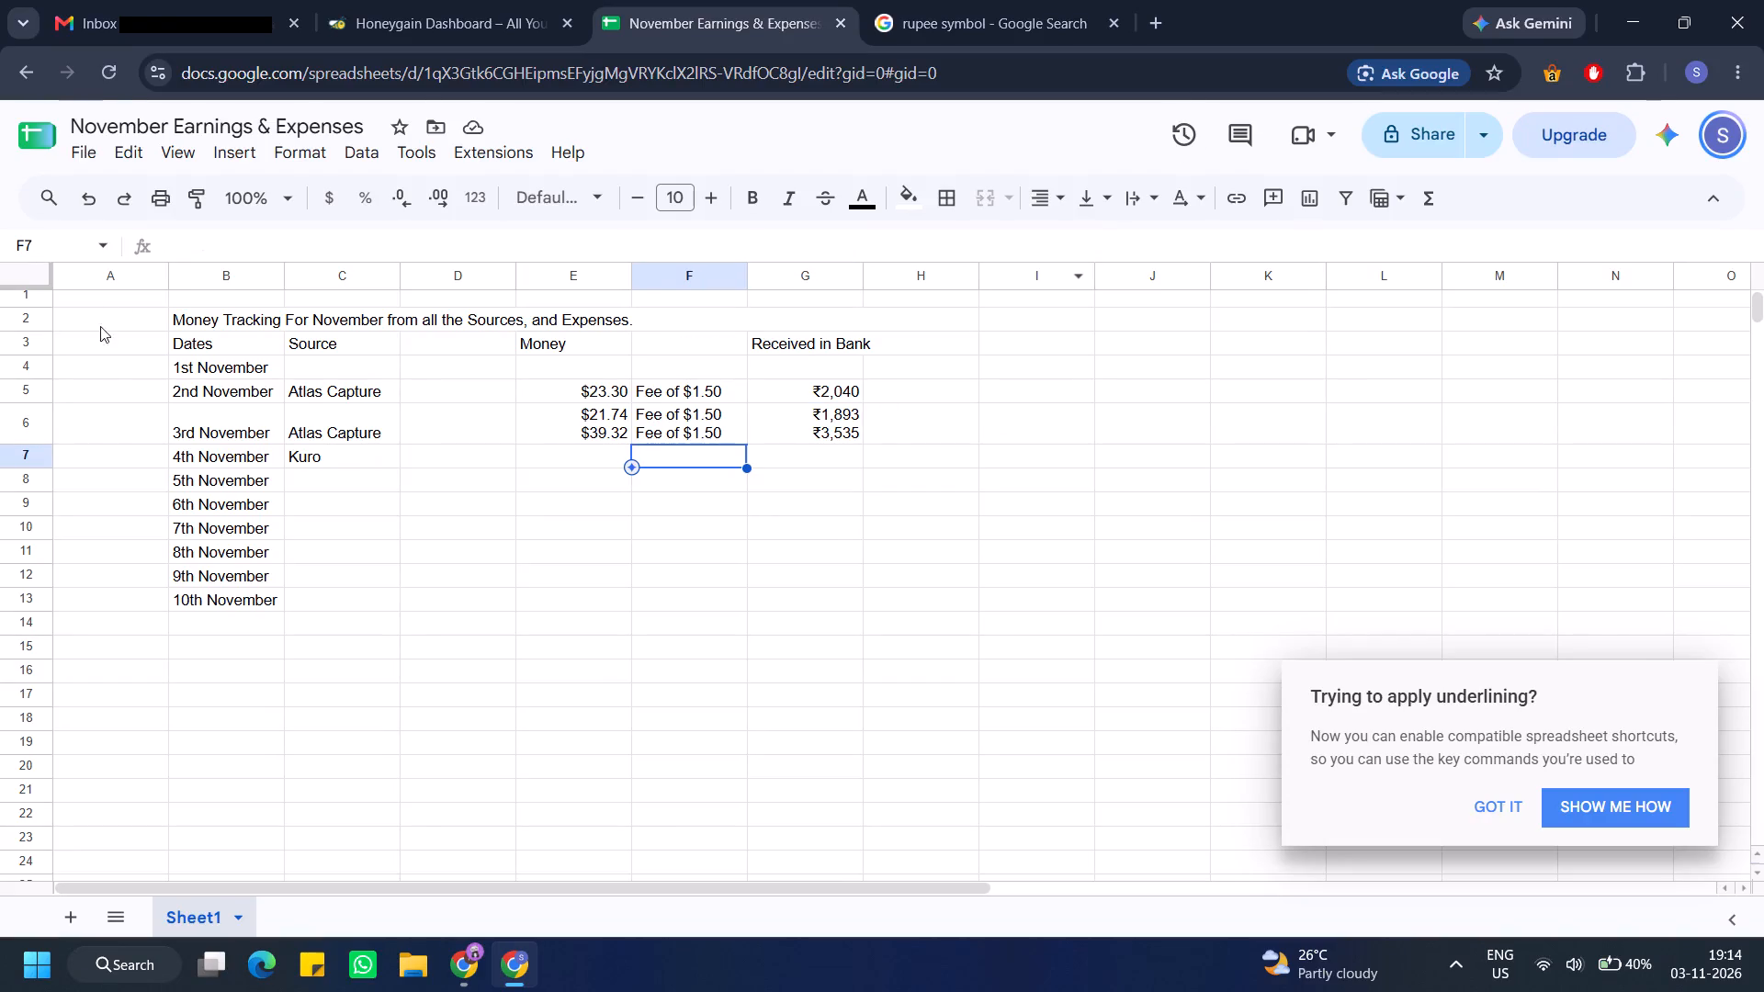
# Widen column G slightly so the Received in Bank heading fits inside it.
pyautogui.click(547, 368)
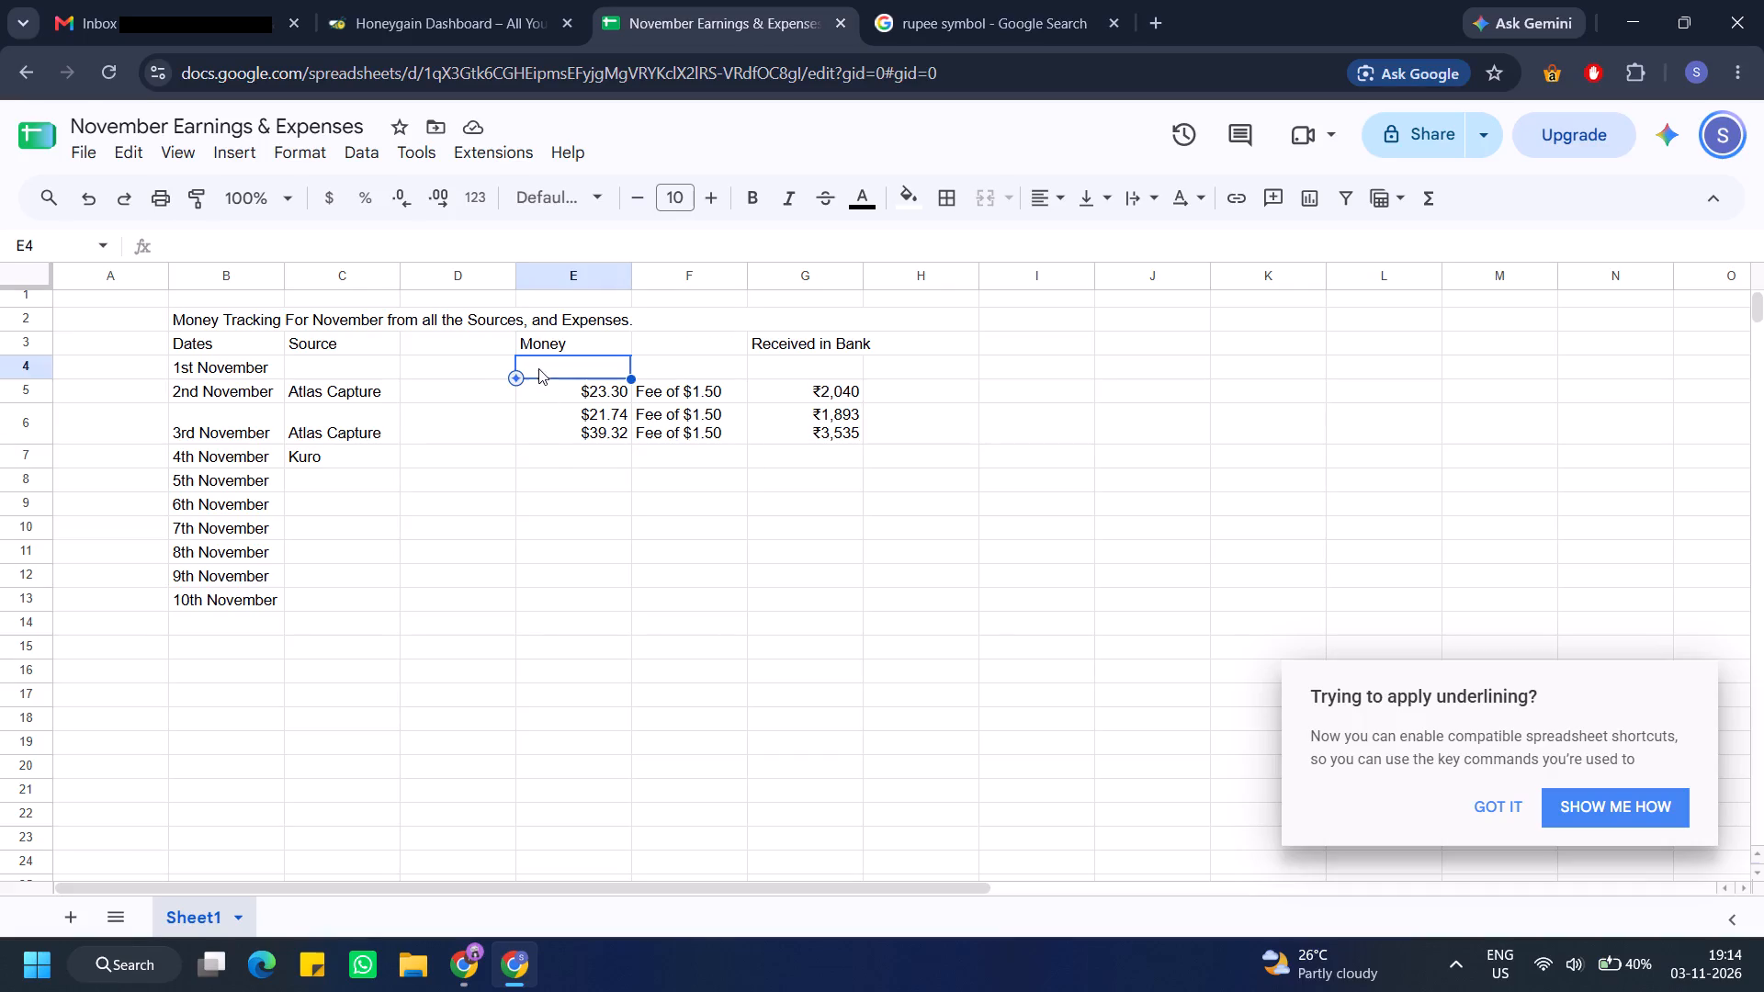
pyautogui.click(883, 425)
pyautogui.moveTo(865, 284); pyautogui.dragTo(922, 287)
pyautogui.moveTo(865, 277); pyautogui.dragTo(933, 281)
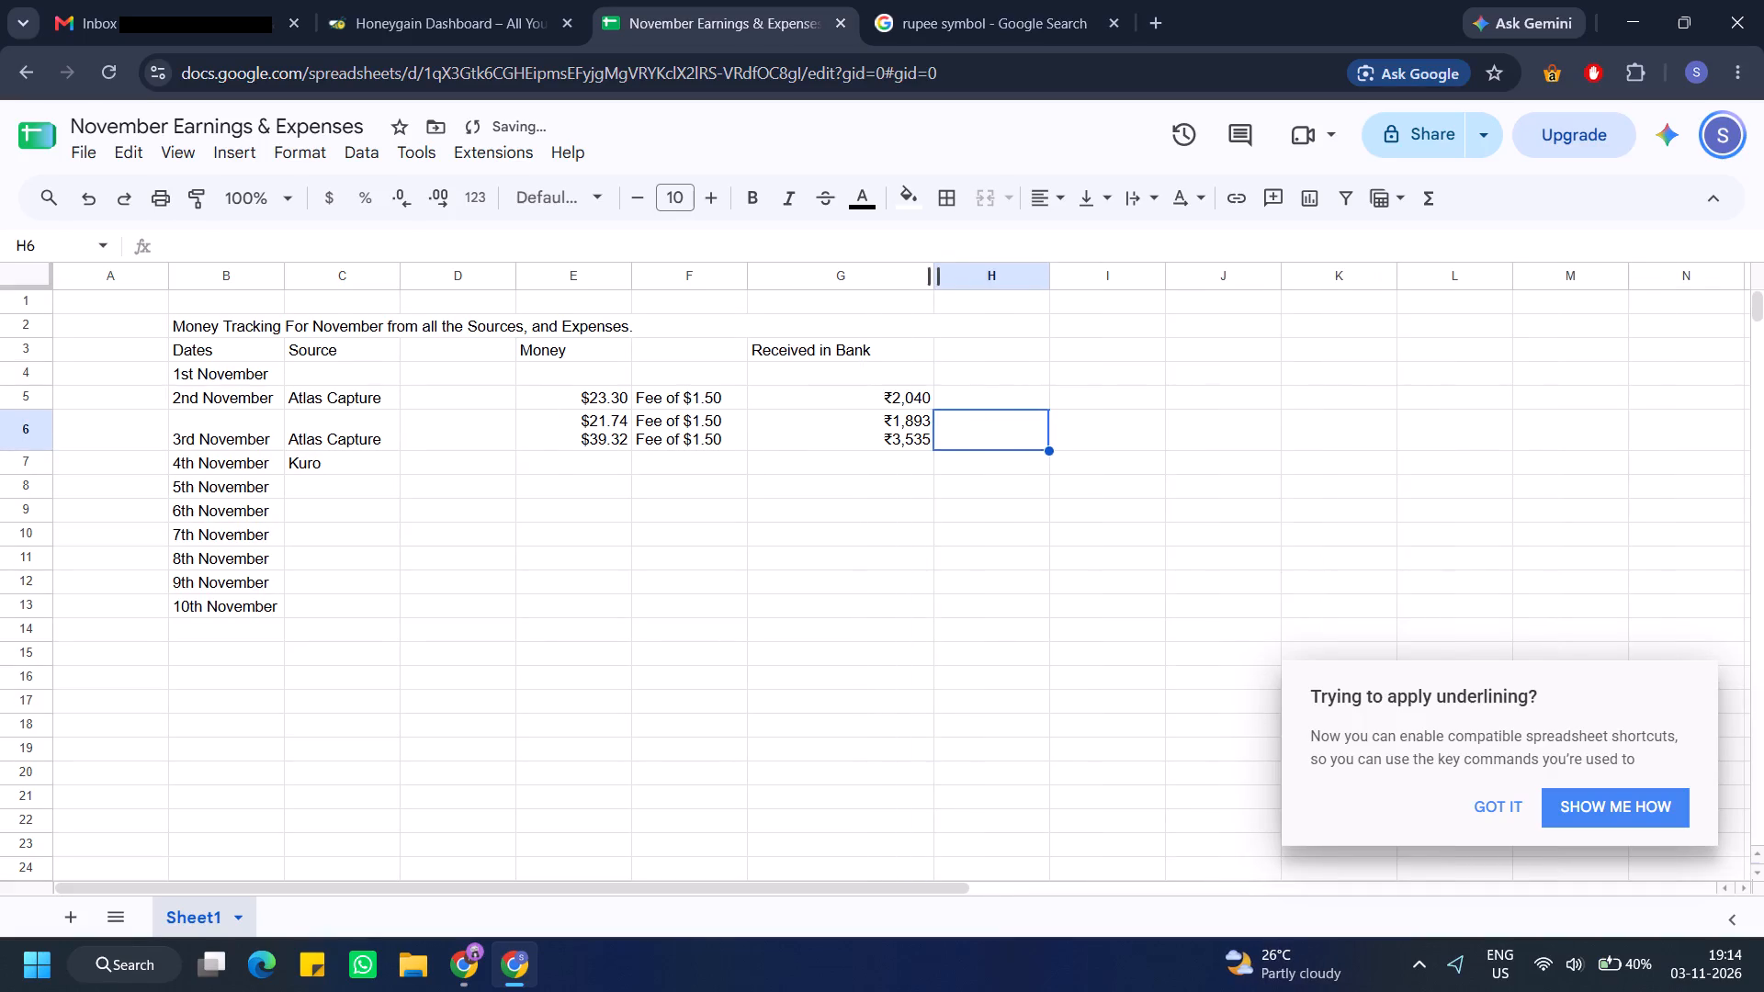
pyautogui.moveTo(933, 275); pyautogui.dragTo(906, 274)
pyautogui.moveTo(906, 276); pyautogui.dragTo(882, 276)
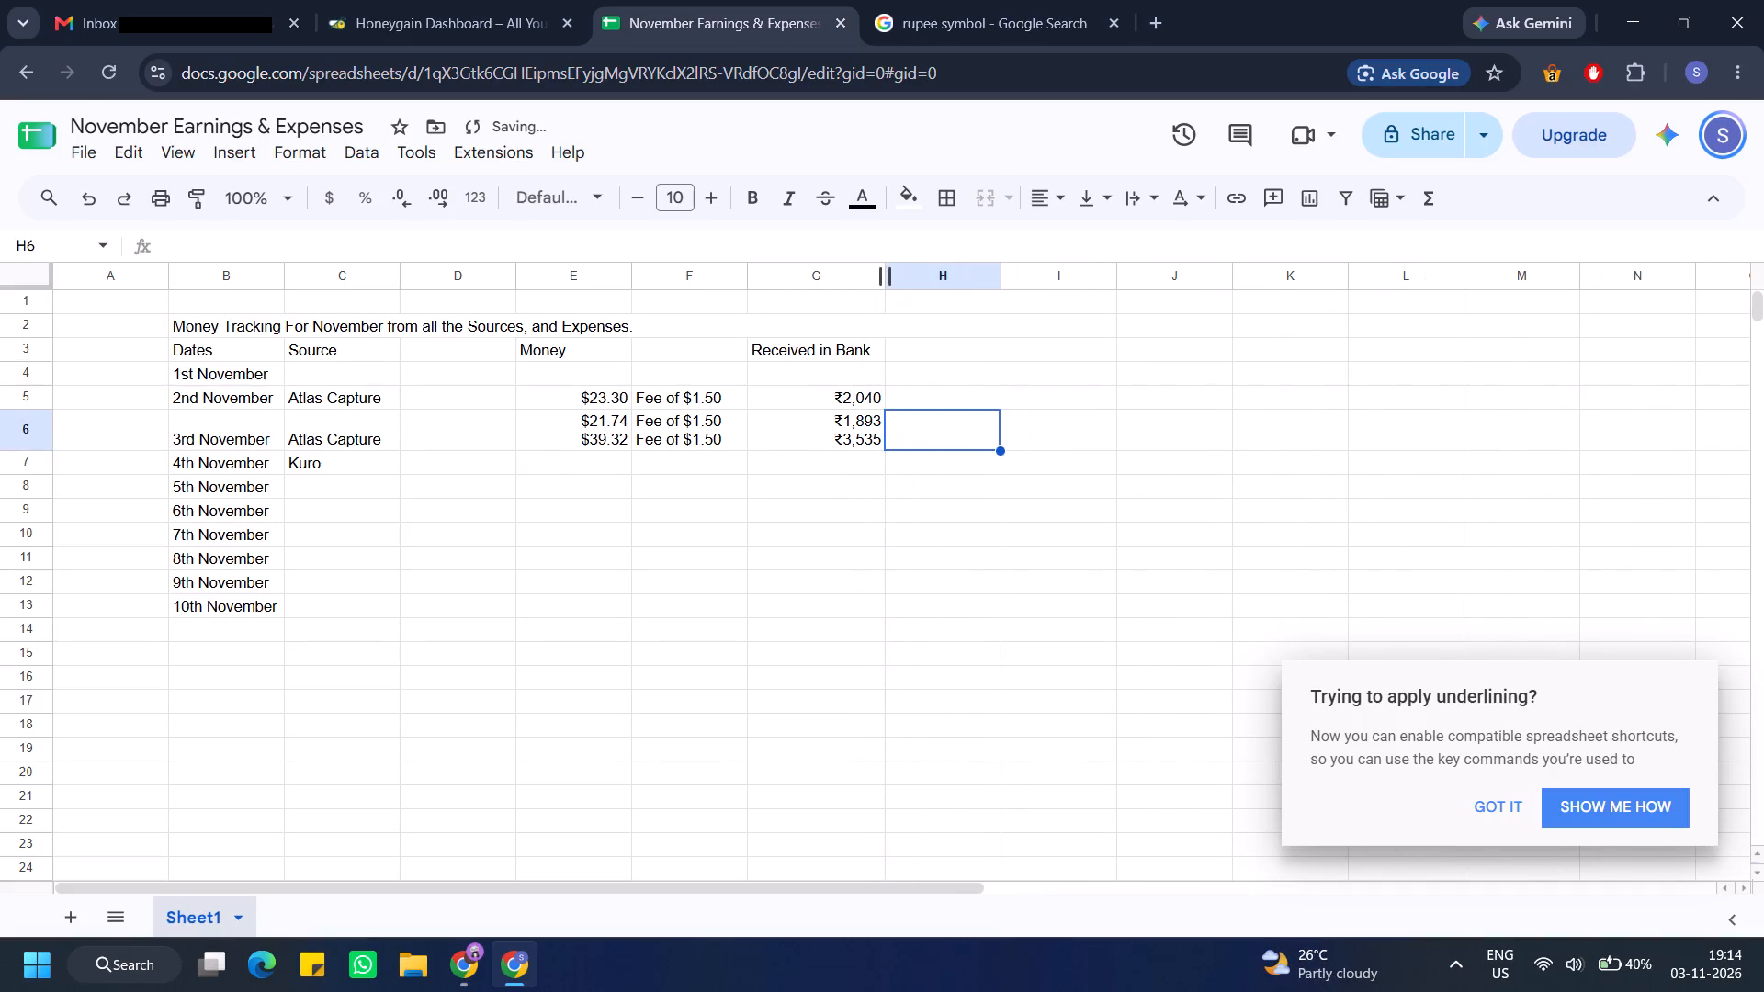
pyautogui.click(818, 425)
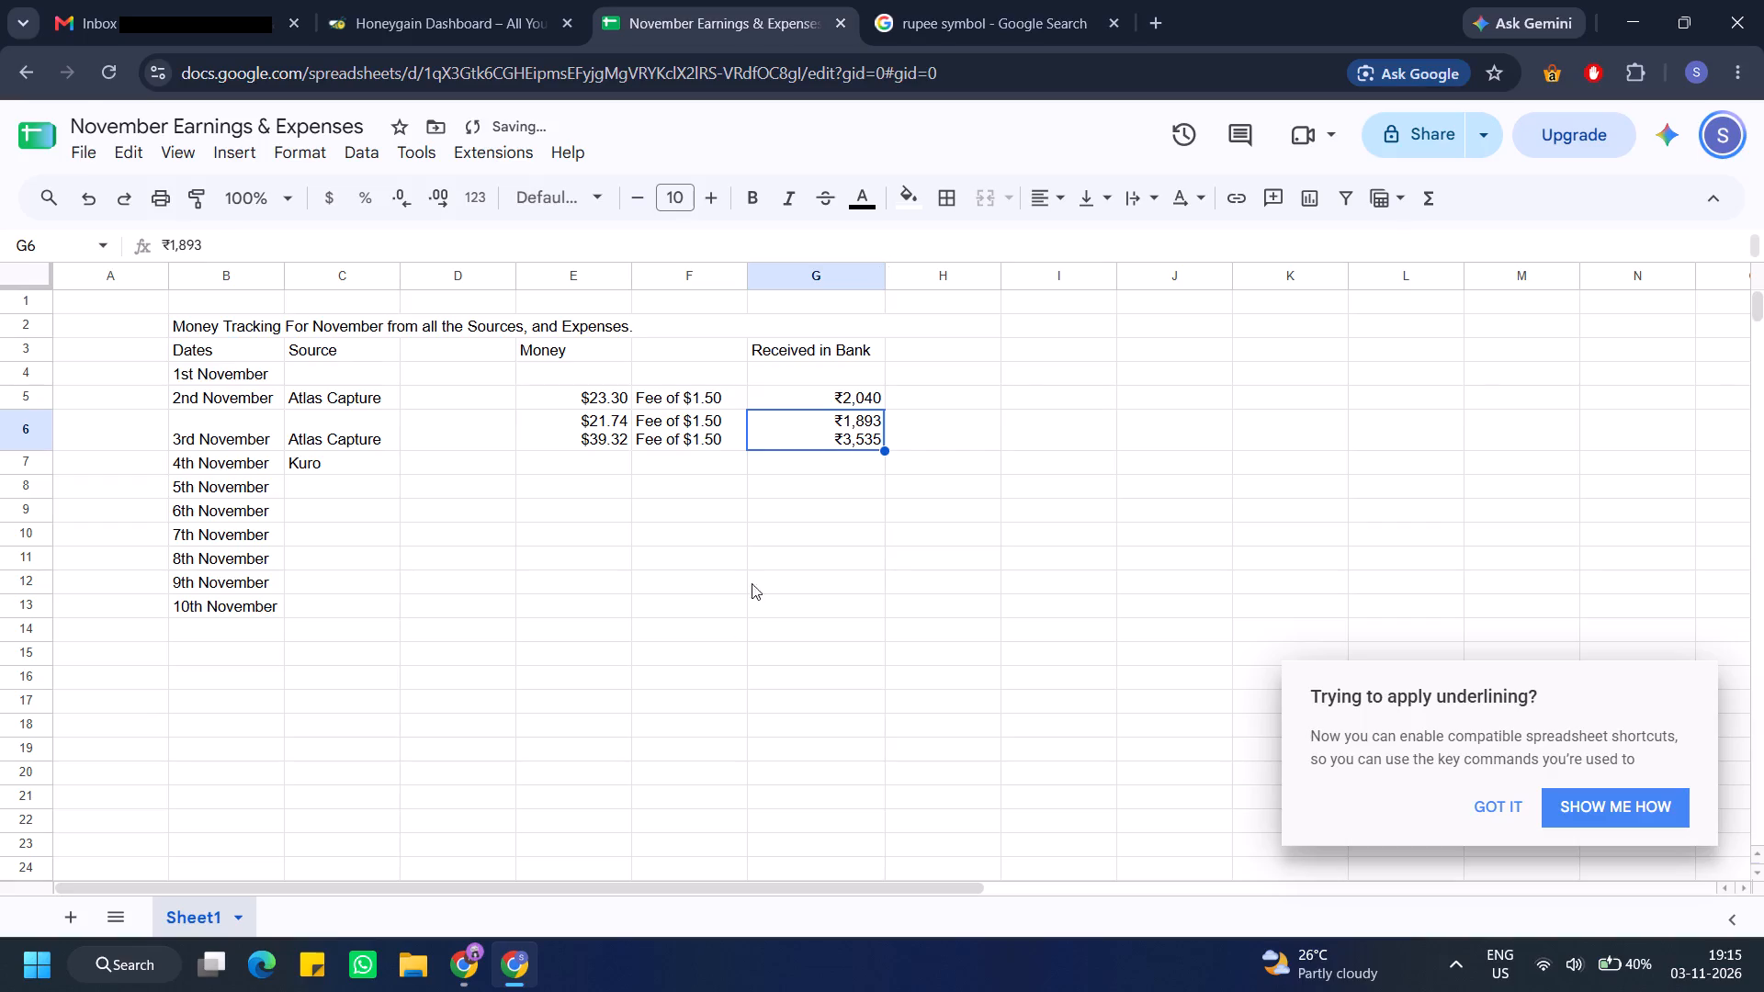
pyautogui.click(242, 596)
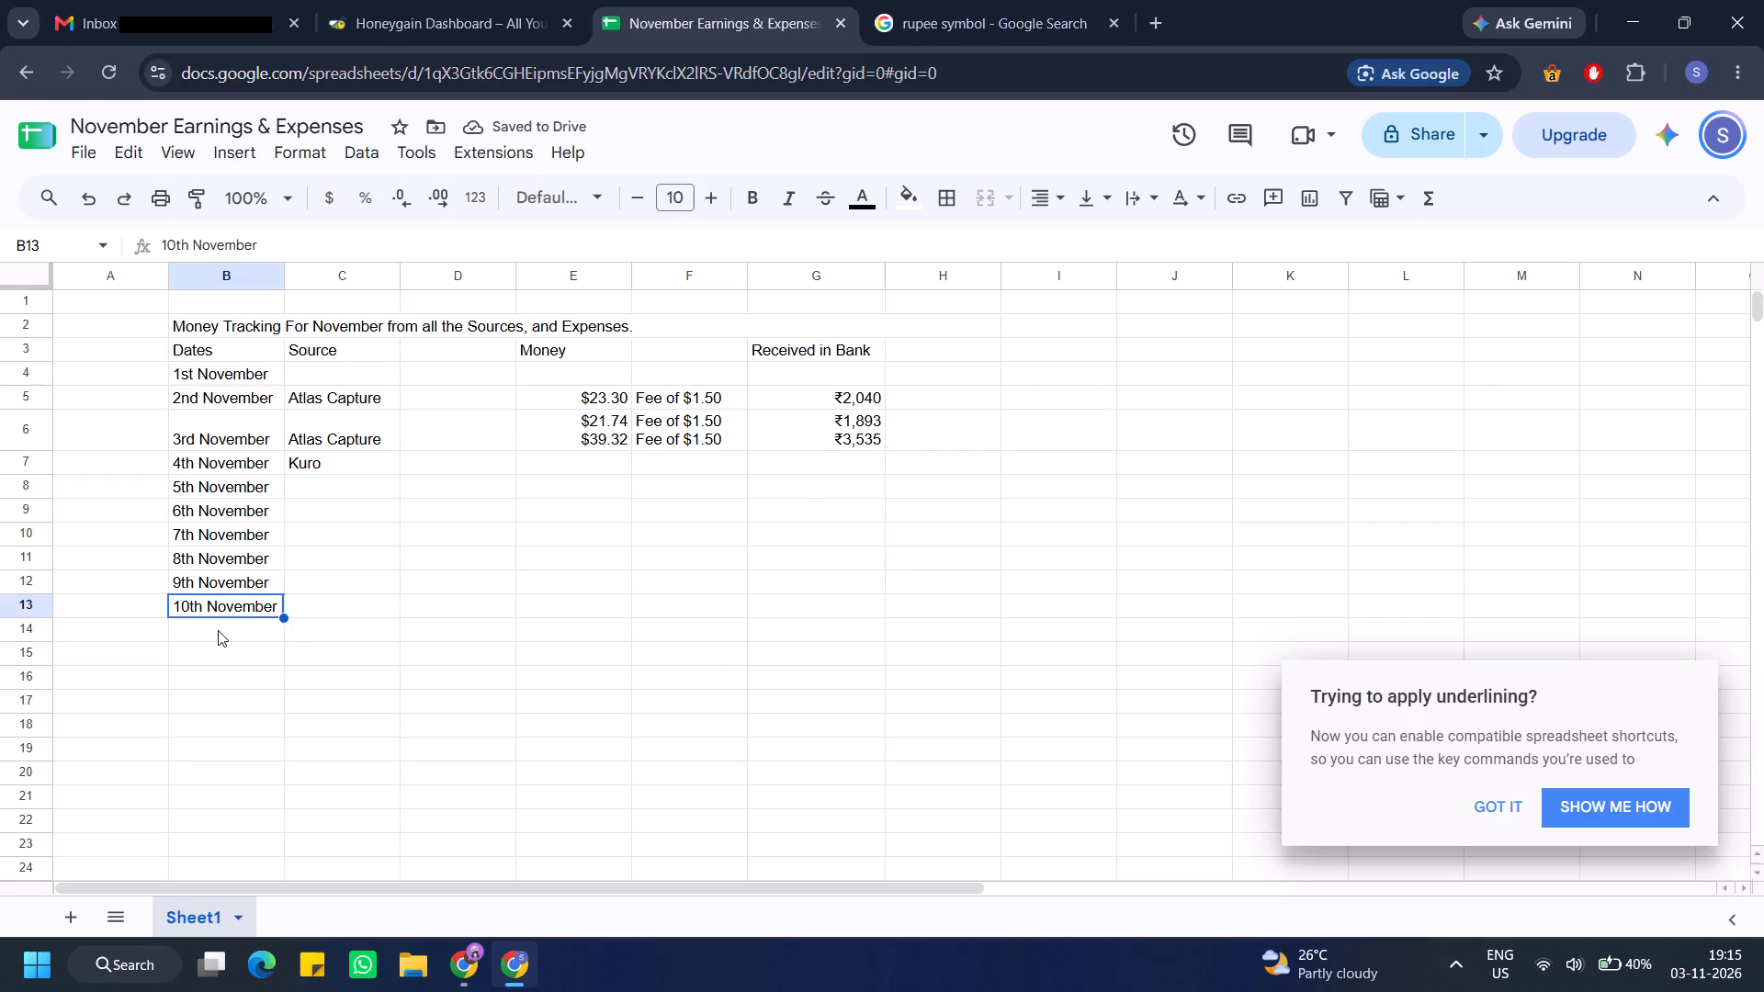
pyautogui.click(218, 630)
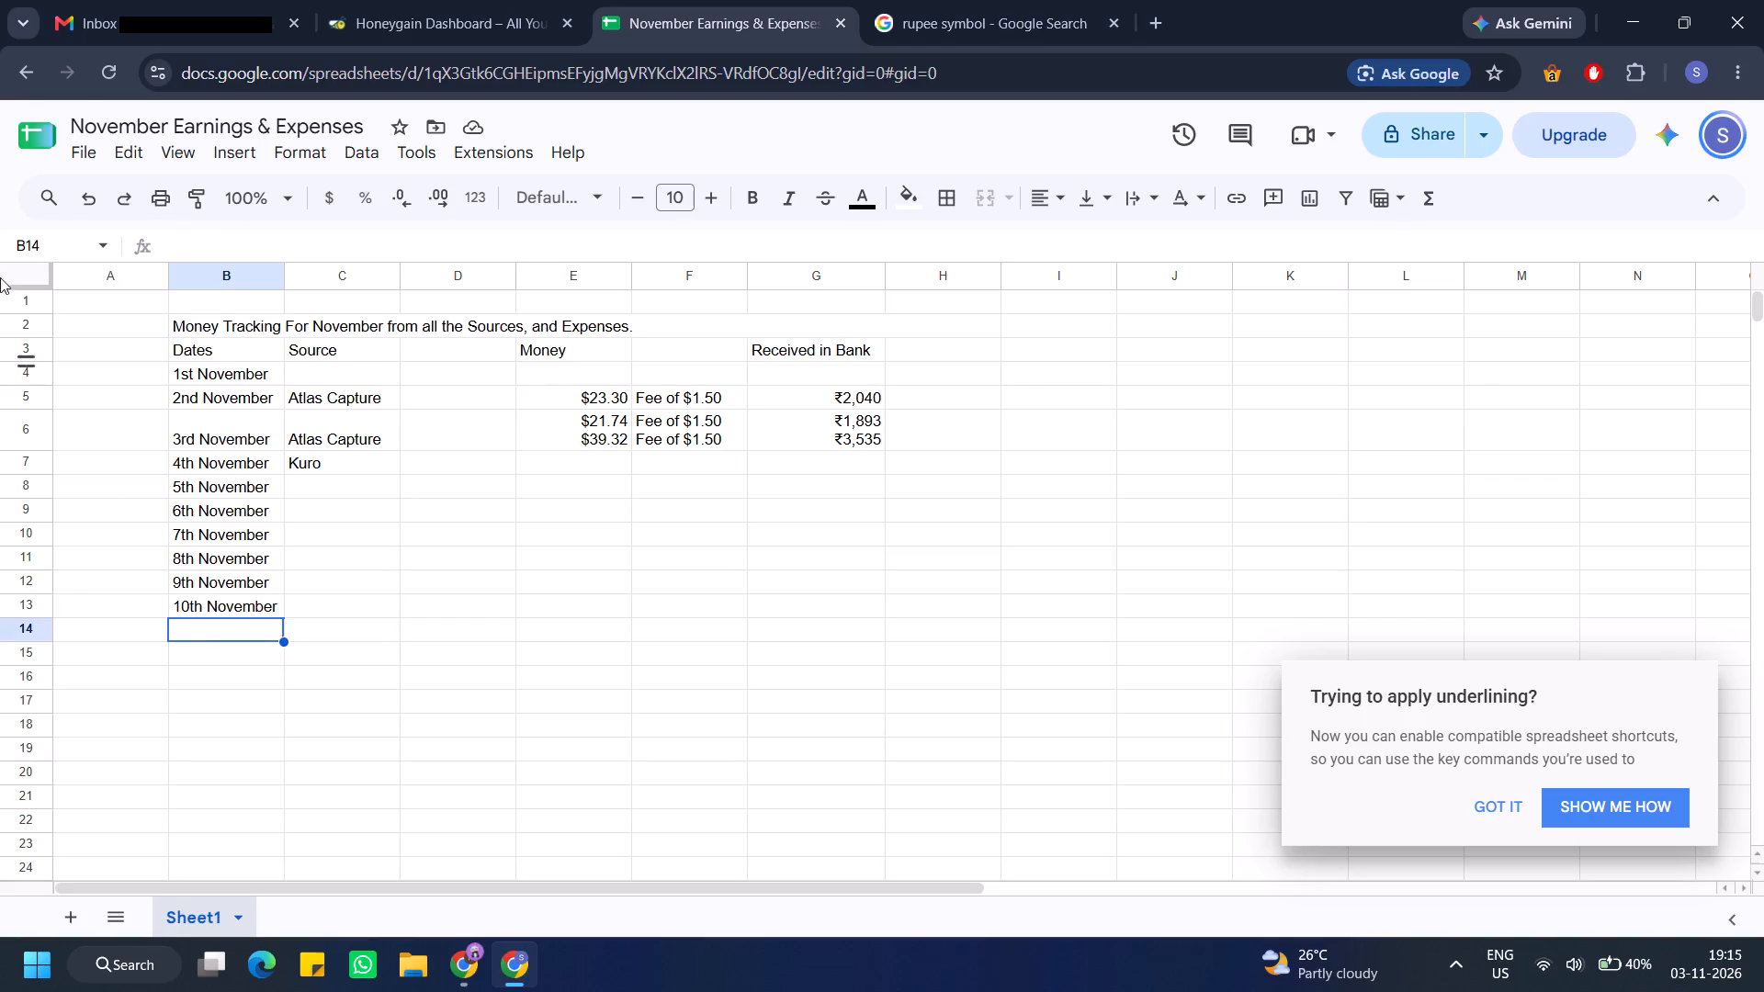
# Enter the heading "Previous Money - Oct" in cell I4, beside the November table.
pyautogui.click(1227, 397)
pyautogui.click(1096, 386)
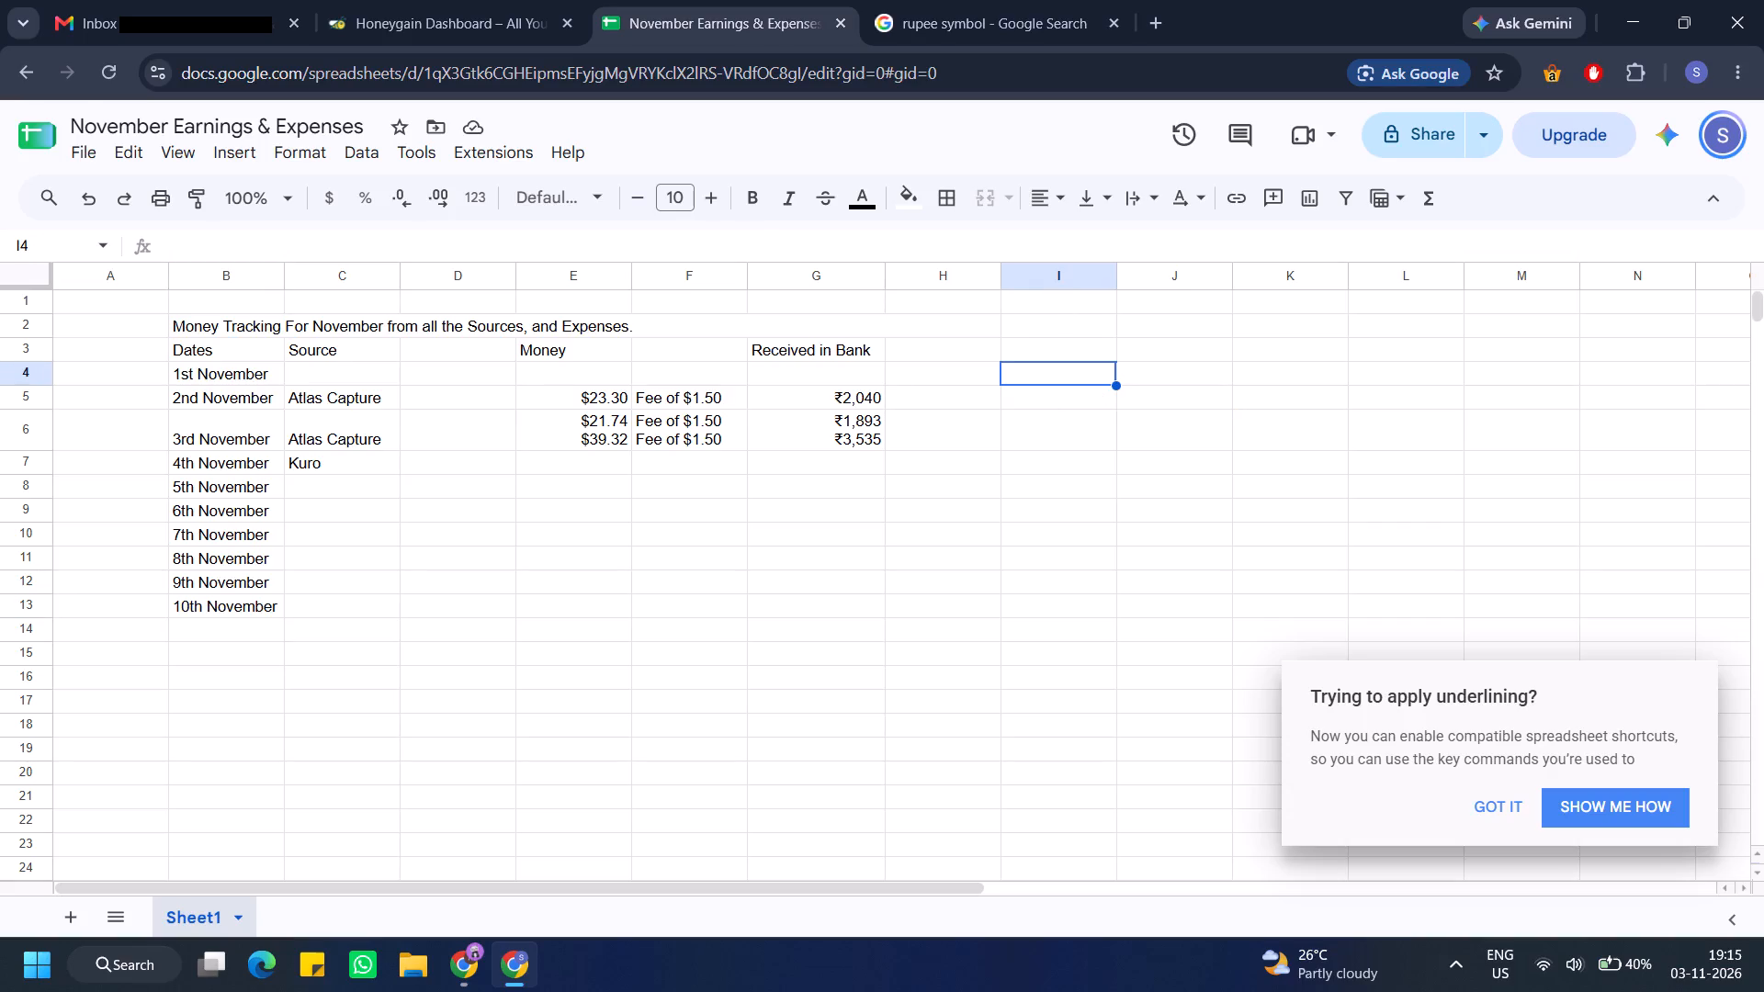
pyautogui.press('BackSpace')
pyautogui.press('BackSpace')
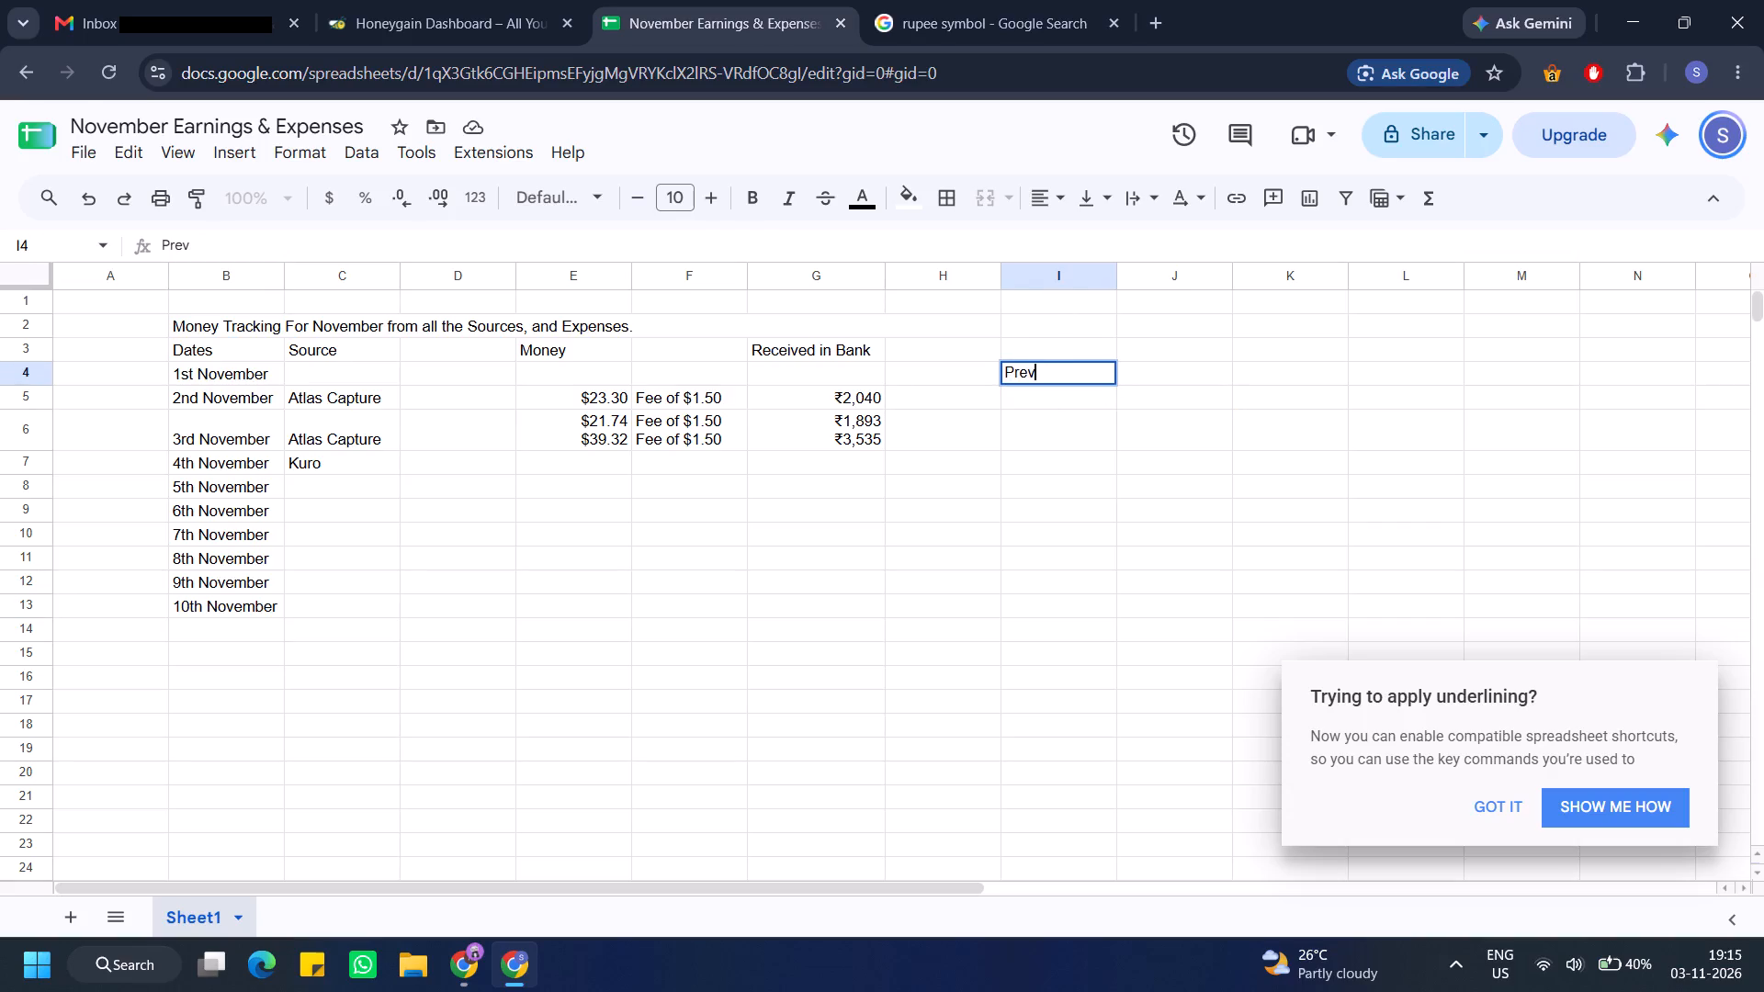
pyautogui.write('ious')
pyautogui.press('space')
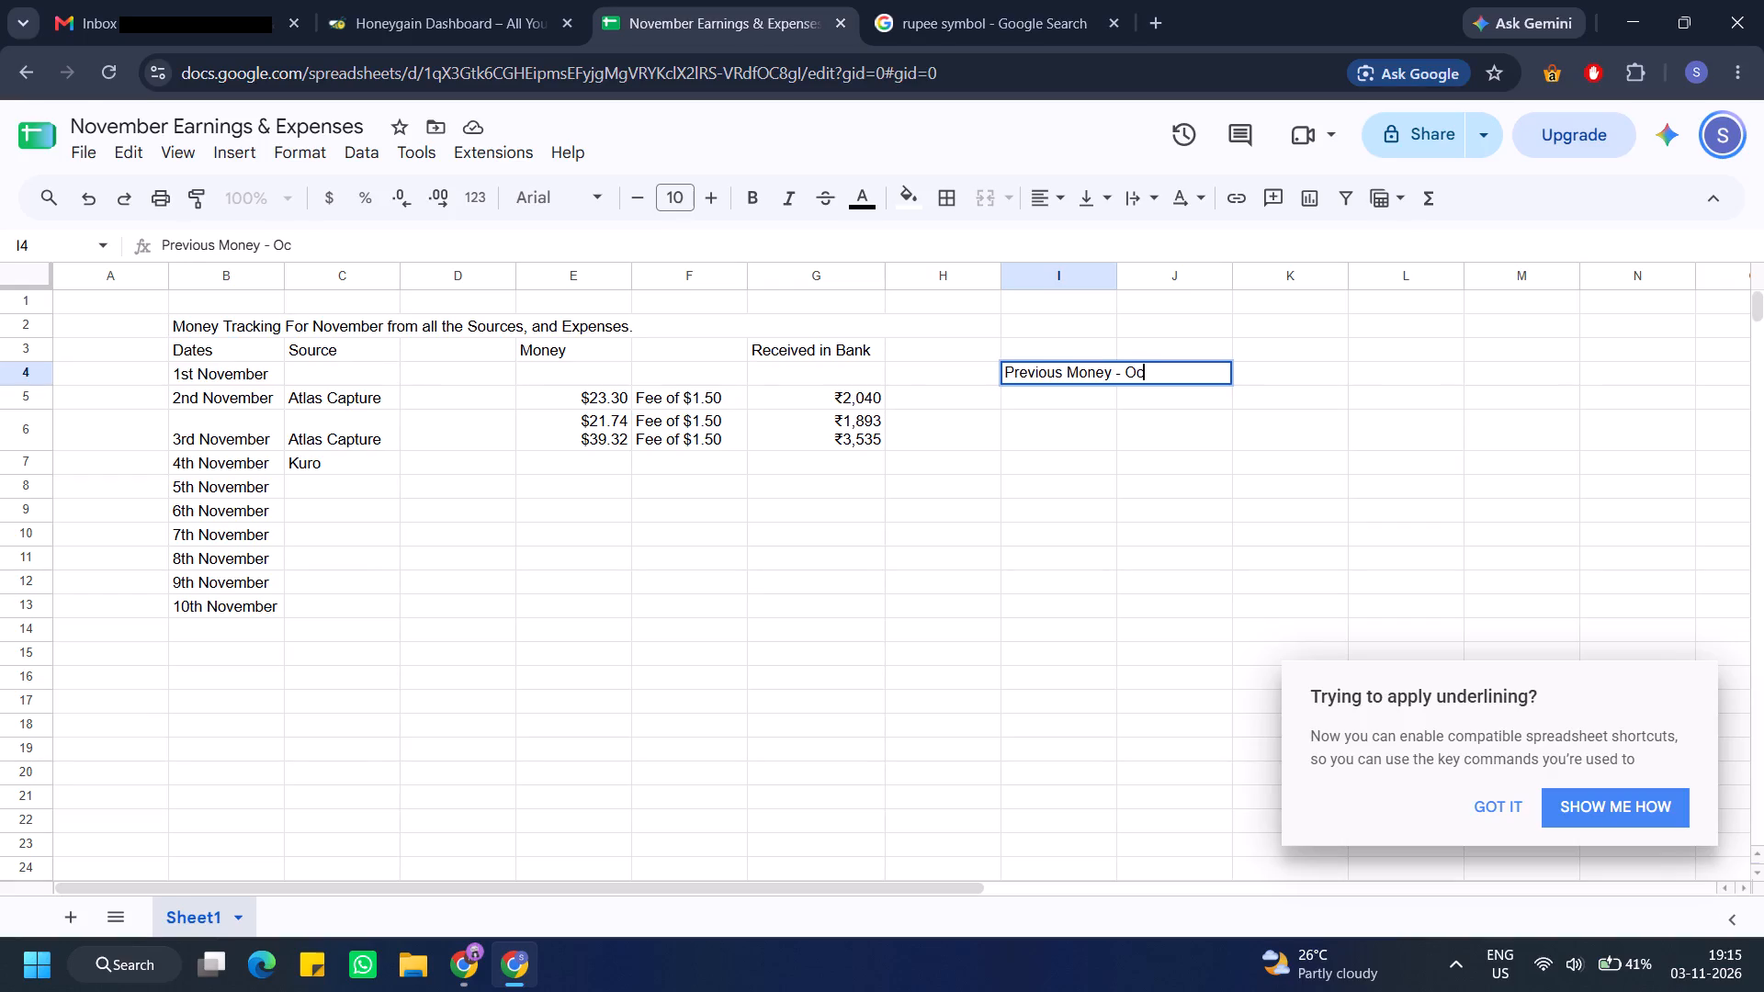
pyautogui.hotkey('shift', 'Return')
# Enter "Atlas capture - ₹1500" in cell I5, taking the rupee symbol from the Google search results.
pyautogui.click(1097, 392)
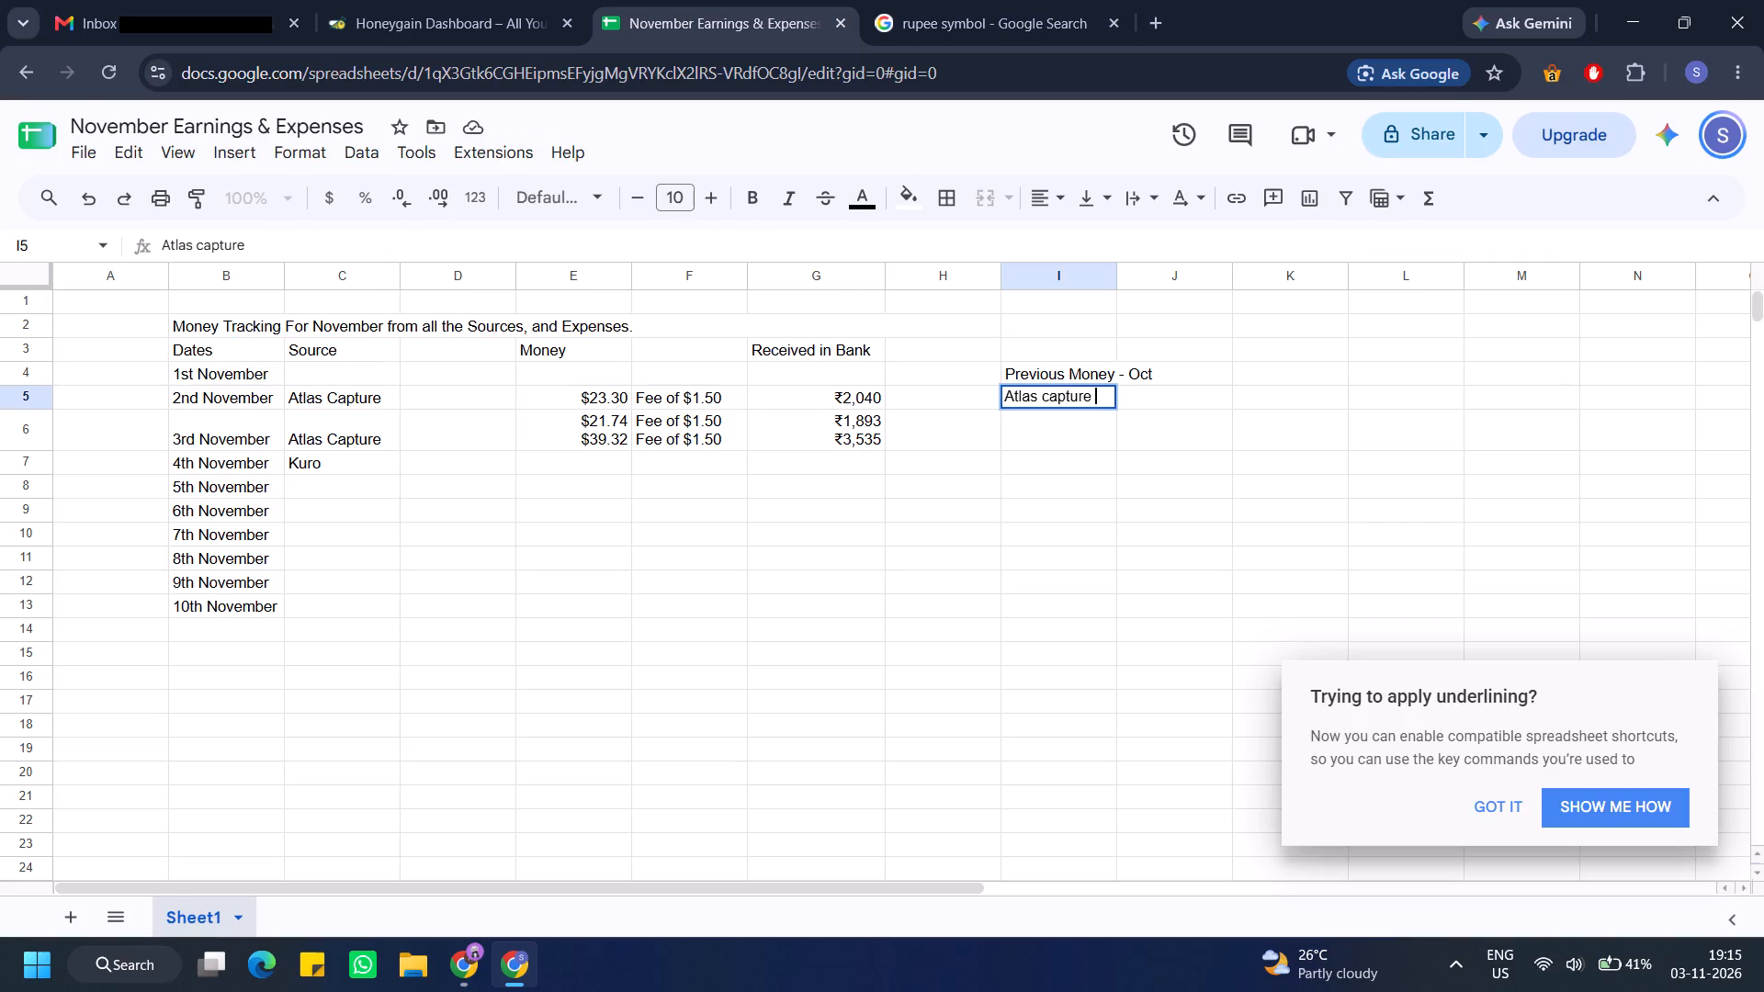
pyautogui.write('-')
pyautogui.press('space')
pyautogui.hotkey('ctrl', 'v')
pyautogui.press('BackSpace')
pyautogui.hotkey('ctrl', '4')
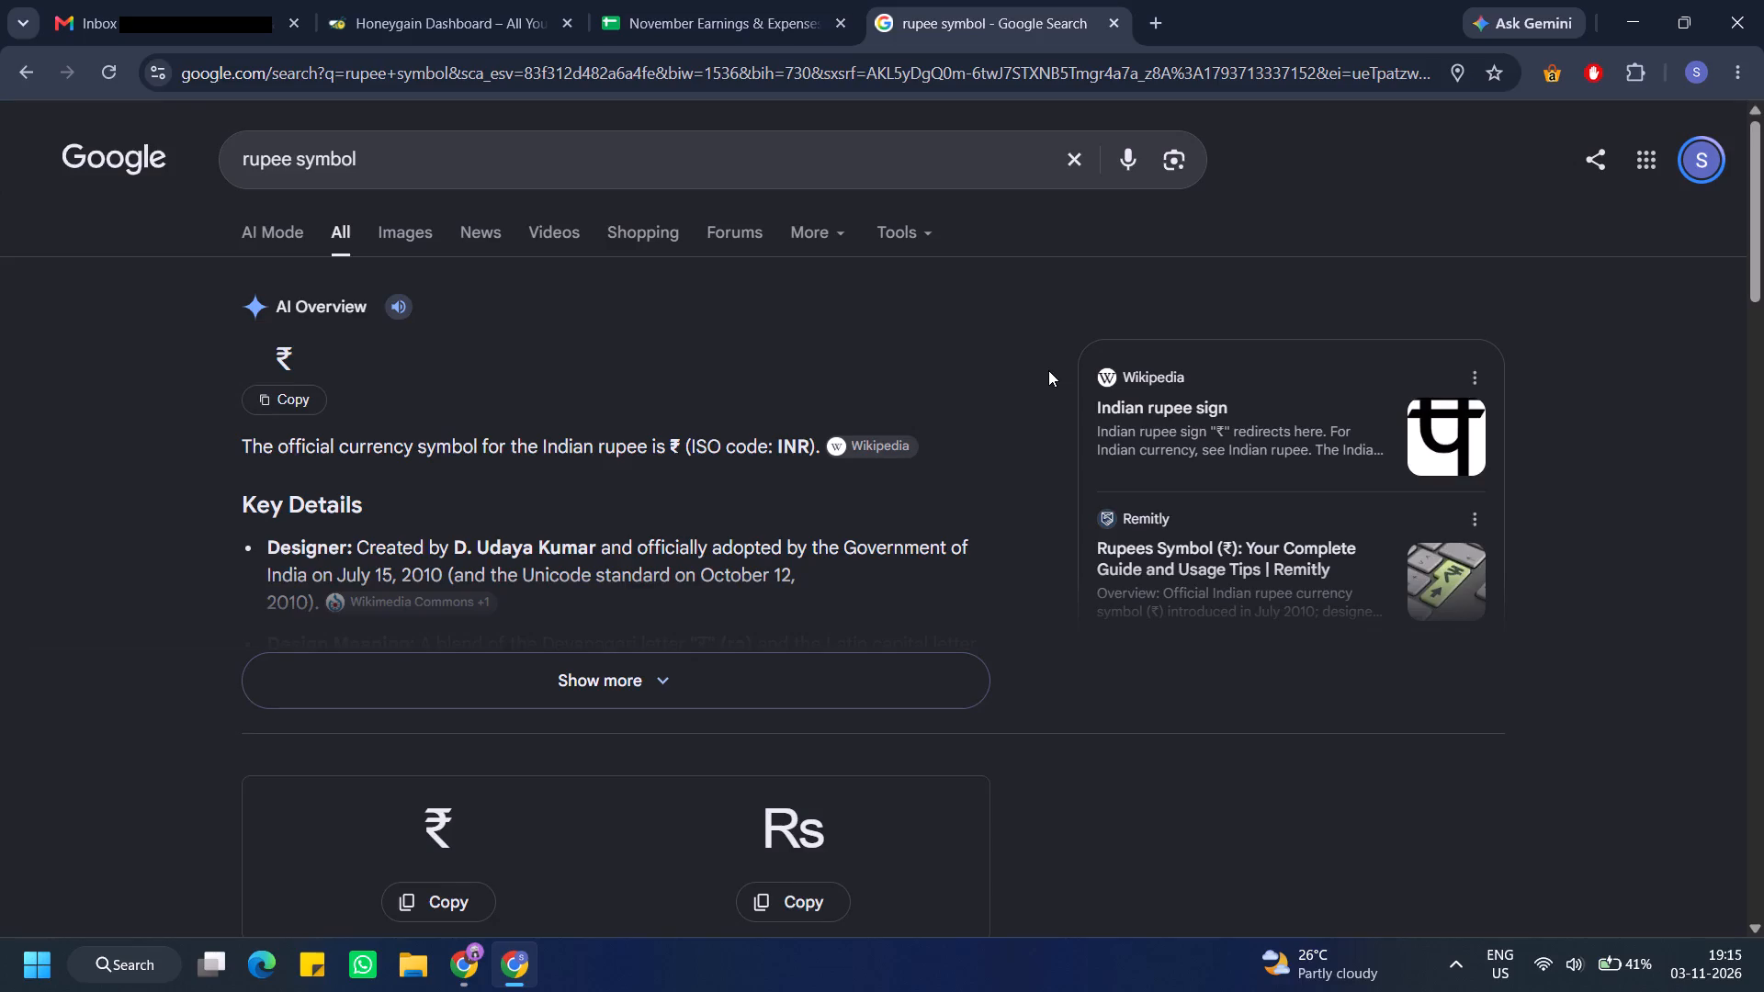
pyautogui.click(654, 0)
pyautogui.hotkey('ctrl', 'v')
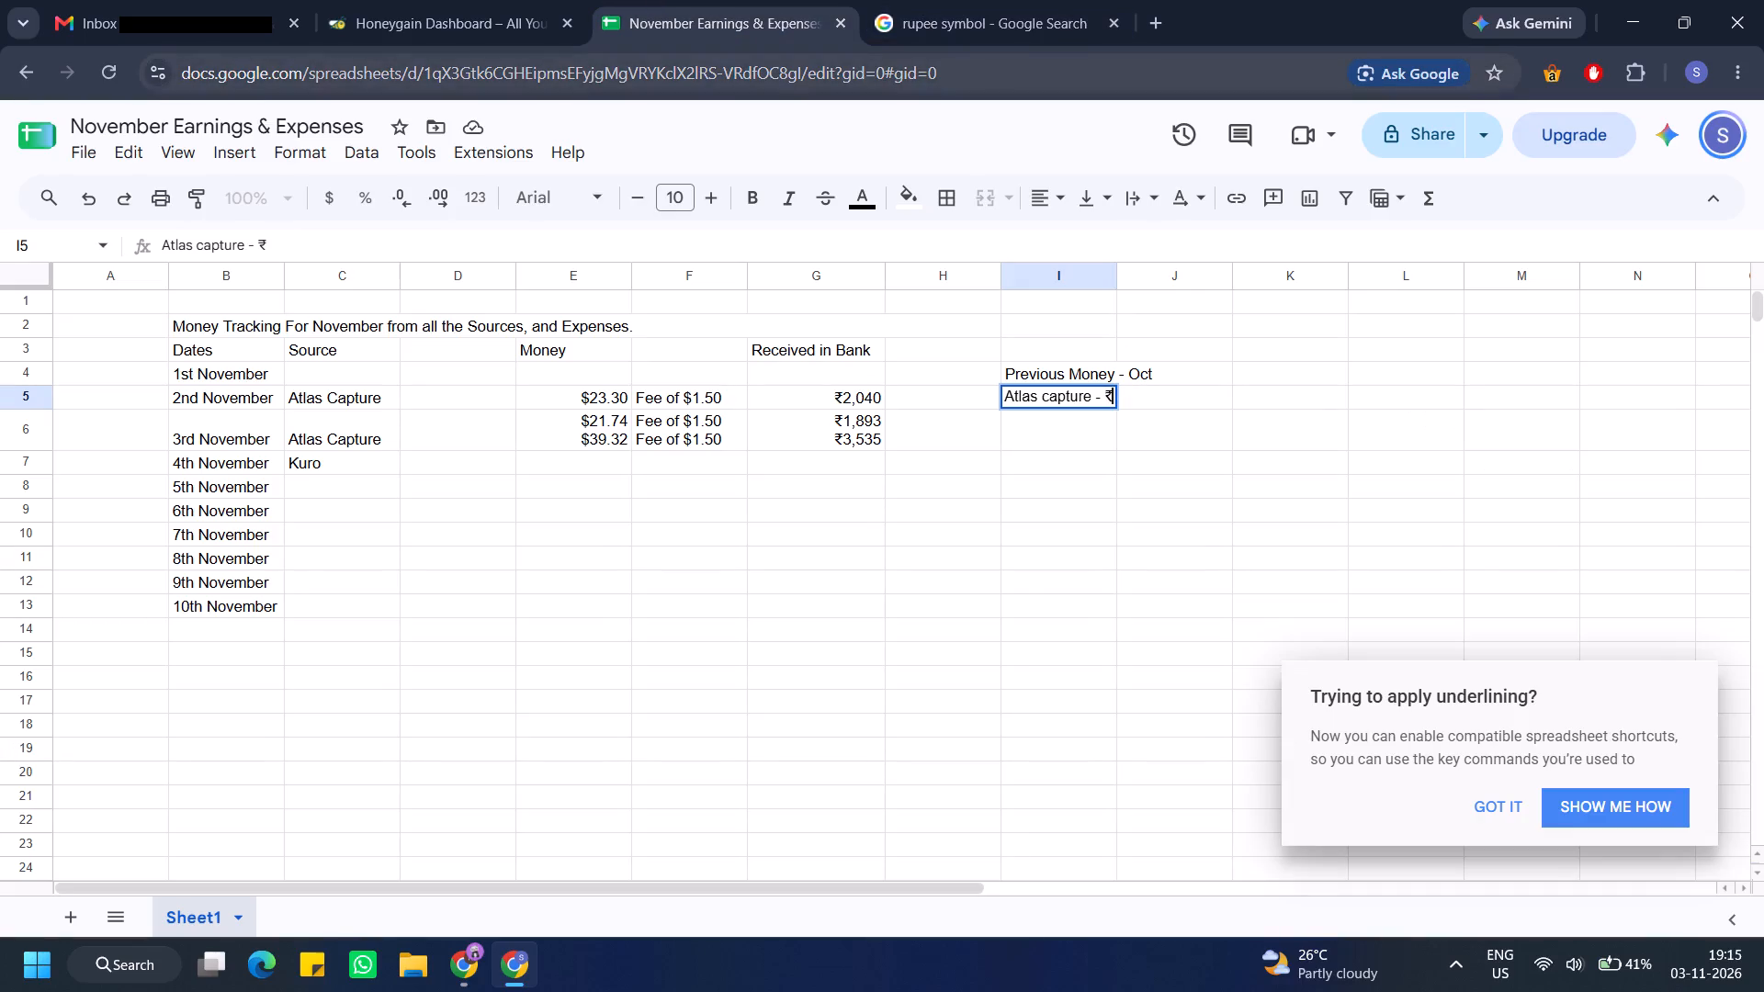
pyautogui.write('1500')
pyautogui.press('Return')
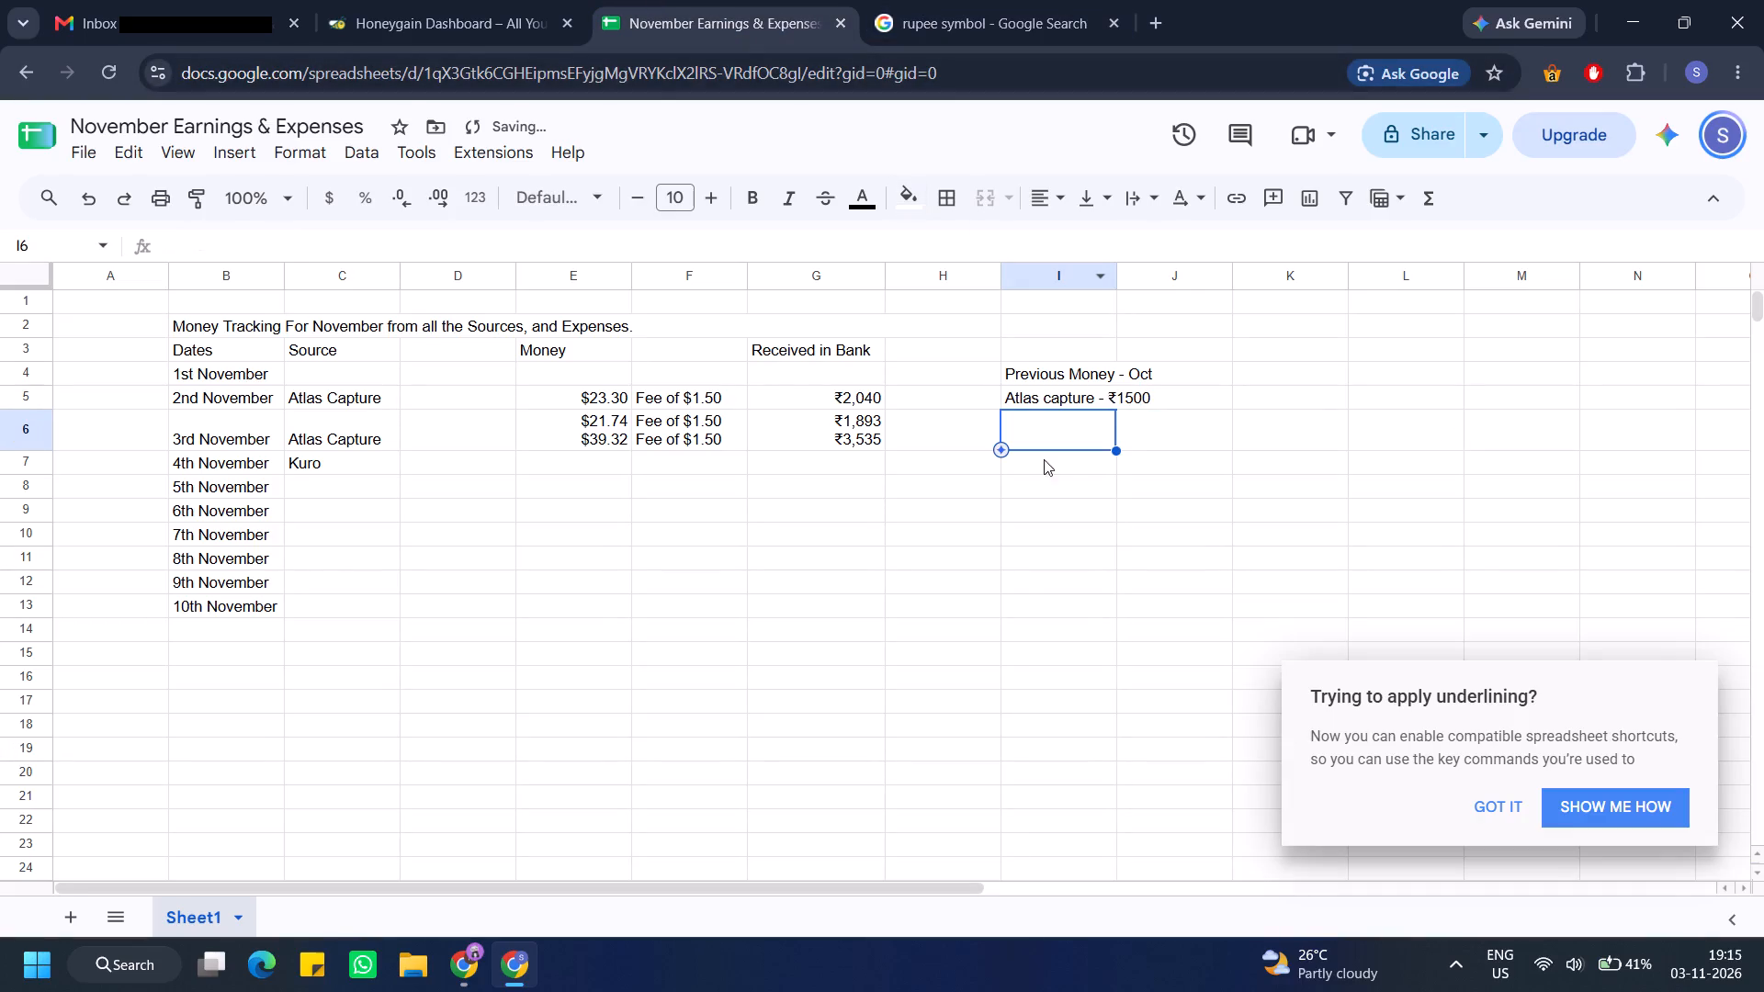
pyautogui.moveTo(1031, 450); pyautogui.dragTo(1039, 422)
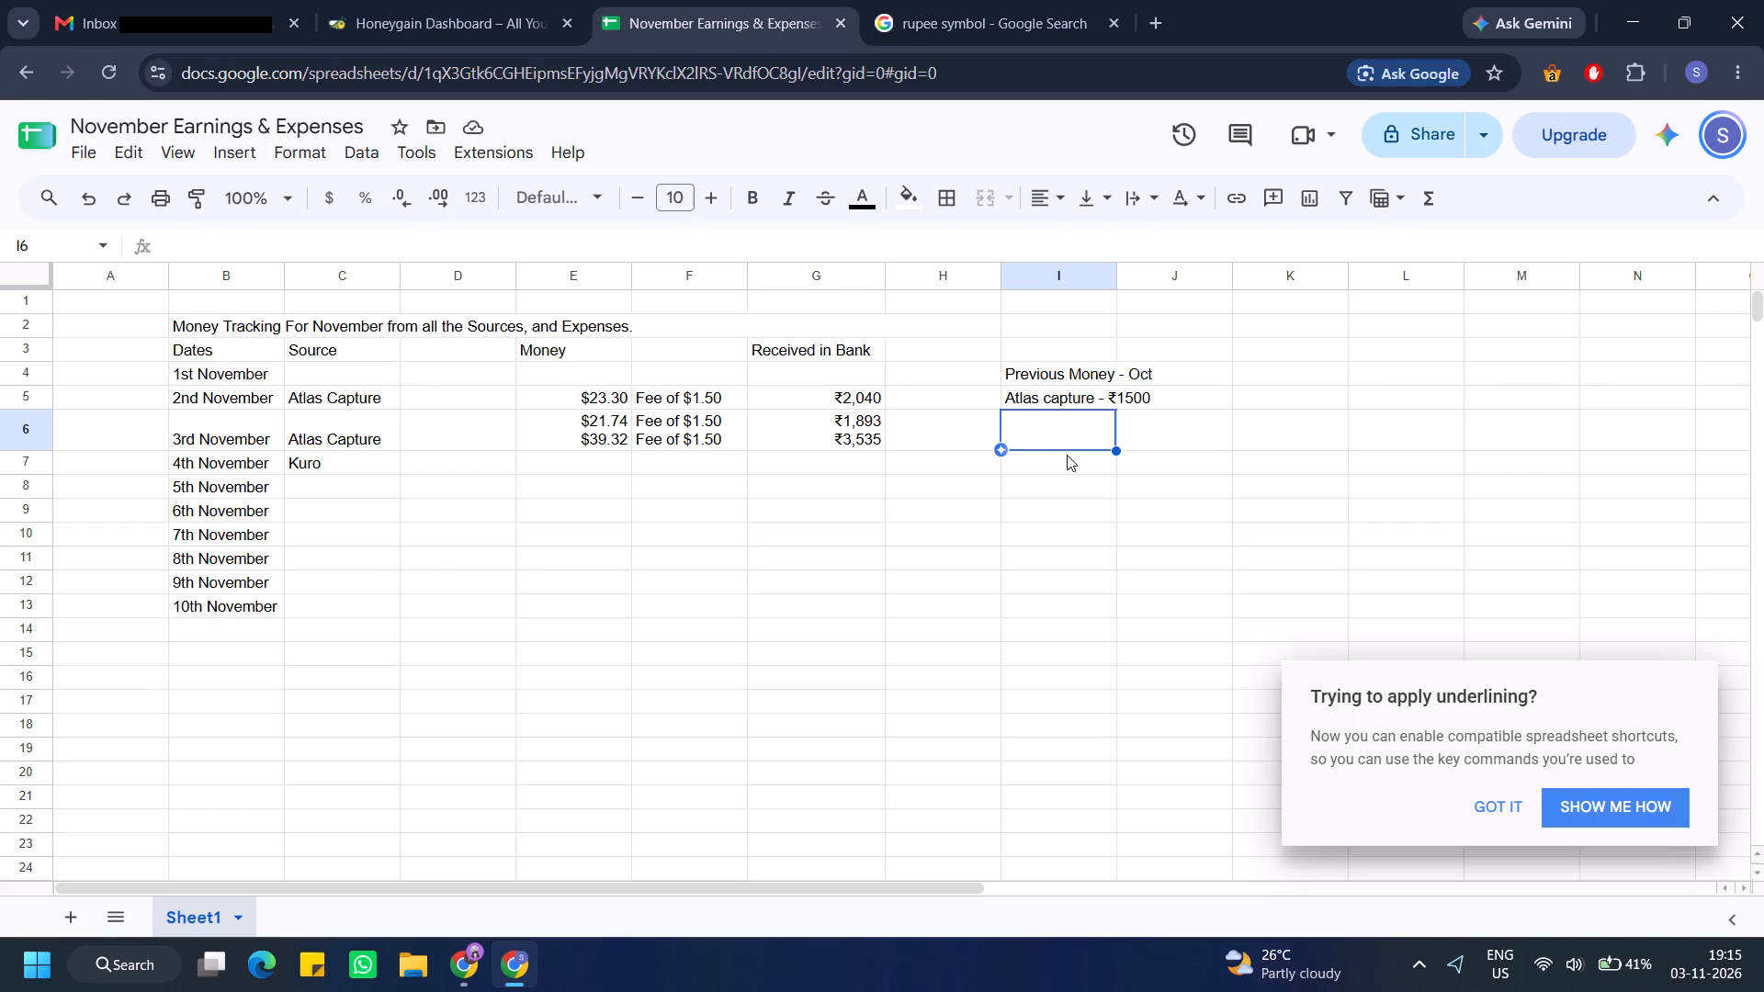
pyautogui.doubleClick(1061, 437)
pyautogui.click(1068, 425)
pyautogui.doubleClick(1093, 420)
# Move the Previous Money - Oct heading and the Atlas capture entry from I4:I5 to cells I8:I9.
pyautogui.moveTo(1055, 374); pyautogui.dragTo(1070, 400)
pyautogui.hotkey('ctrl', 'x')
pyautogui.click(1160, 493)
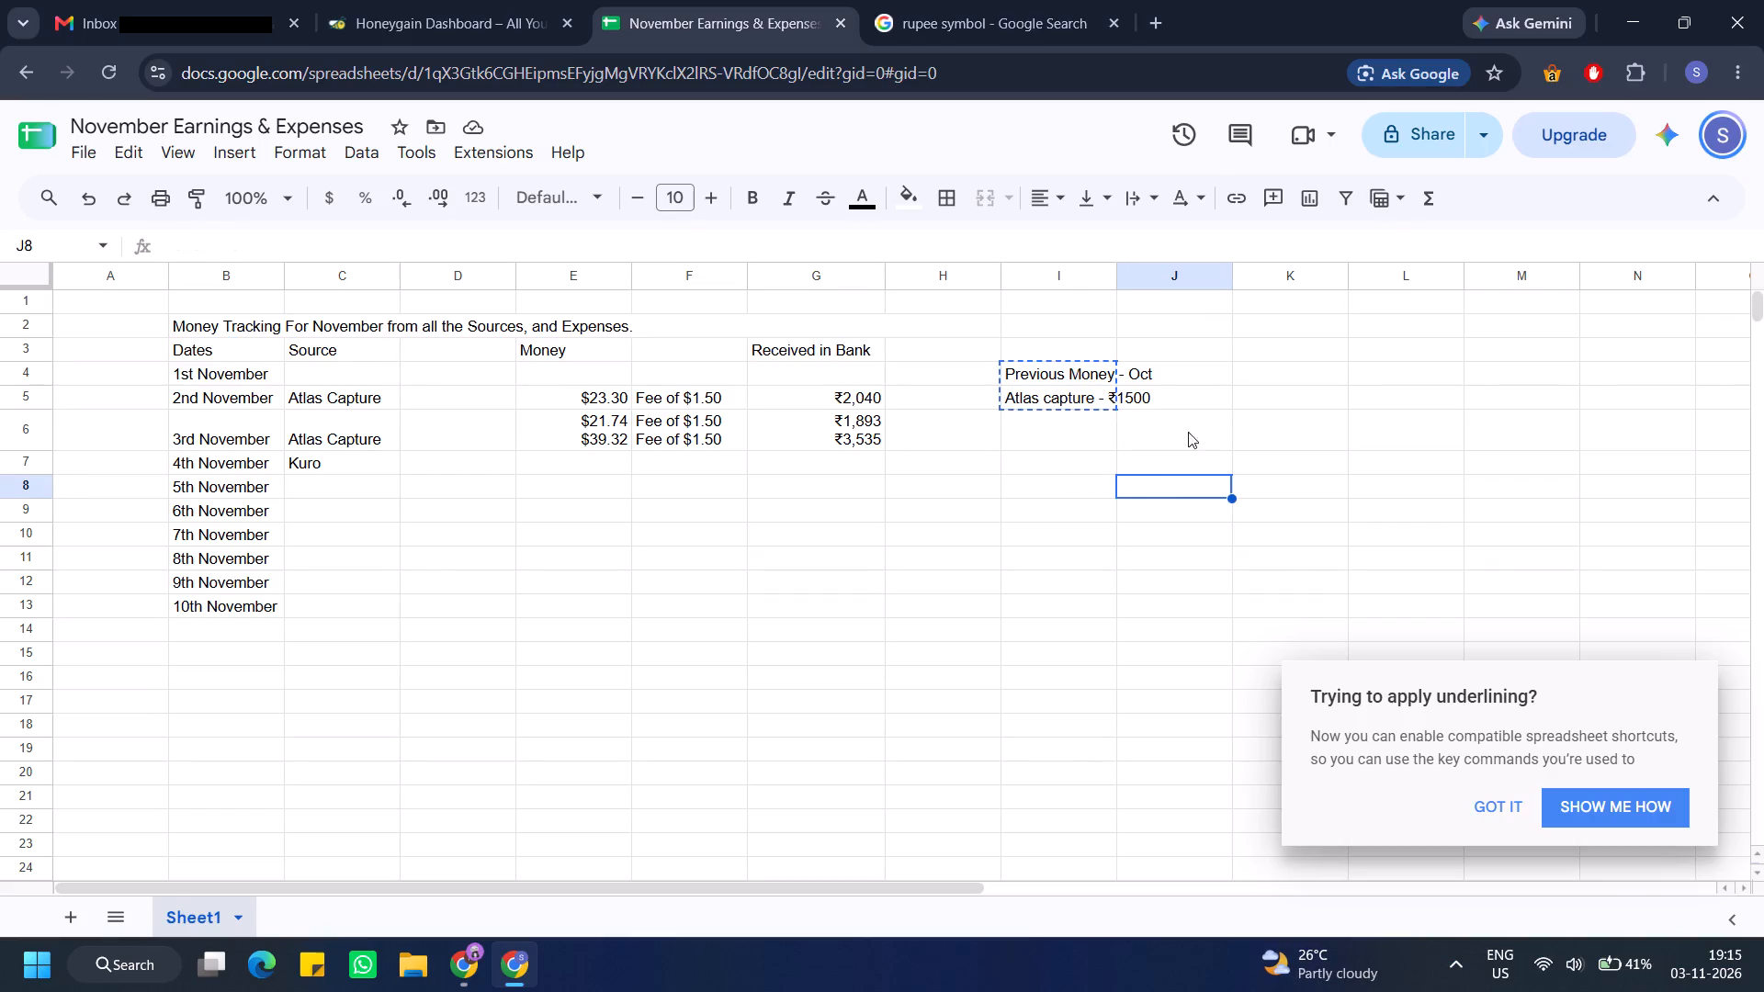
pyautogui.hotkey('ctrl', 'v')
pyautogui.hotkey('ctrl', 'x')
pyautogui.click(1052, 477)
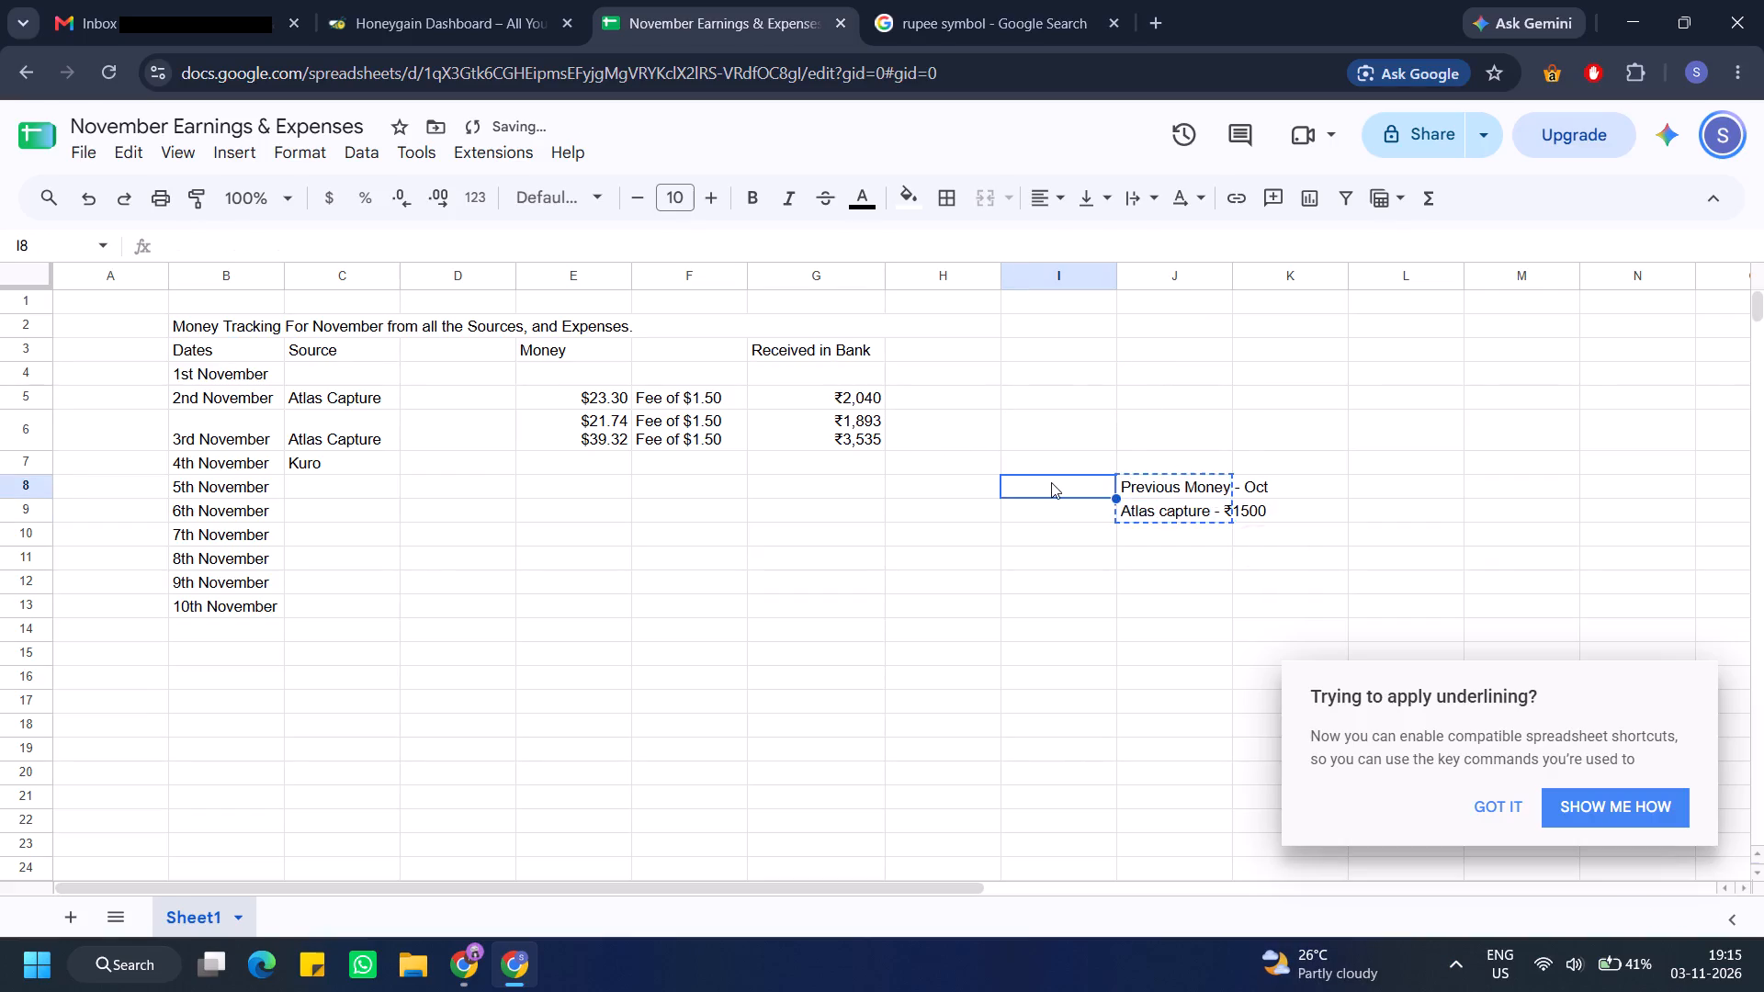
pyautogui.hotkey('ctrl', 'v')
pyautogui.click(1062, 495)
pyautogui.click(1172, 520)
pyautogui.click(1064, 485)
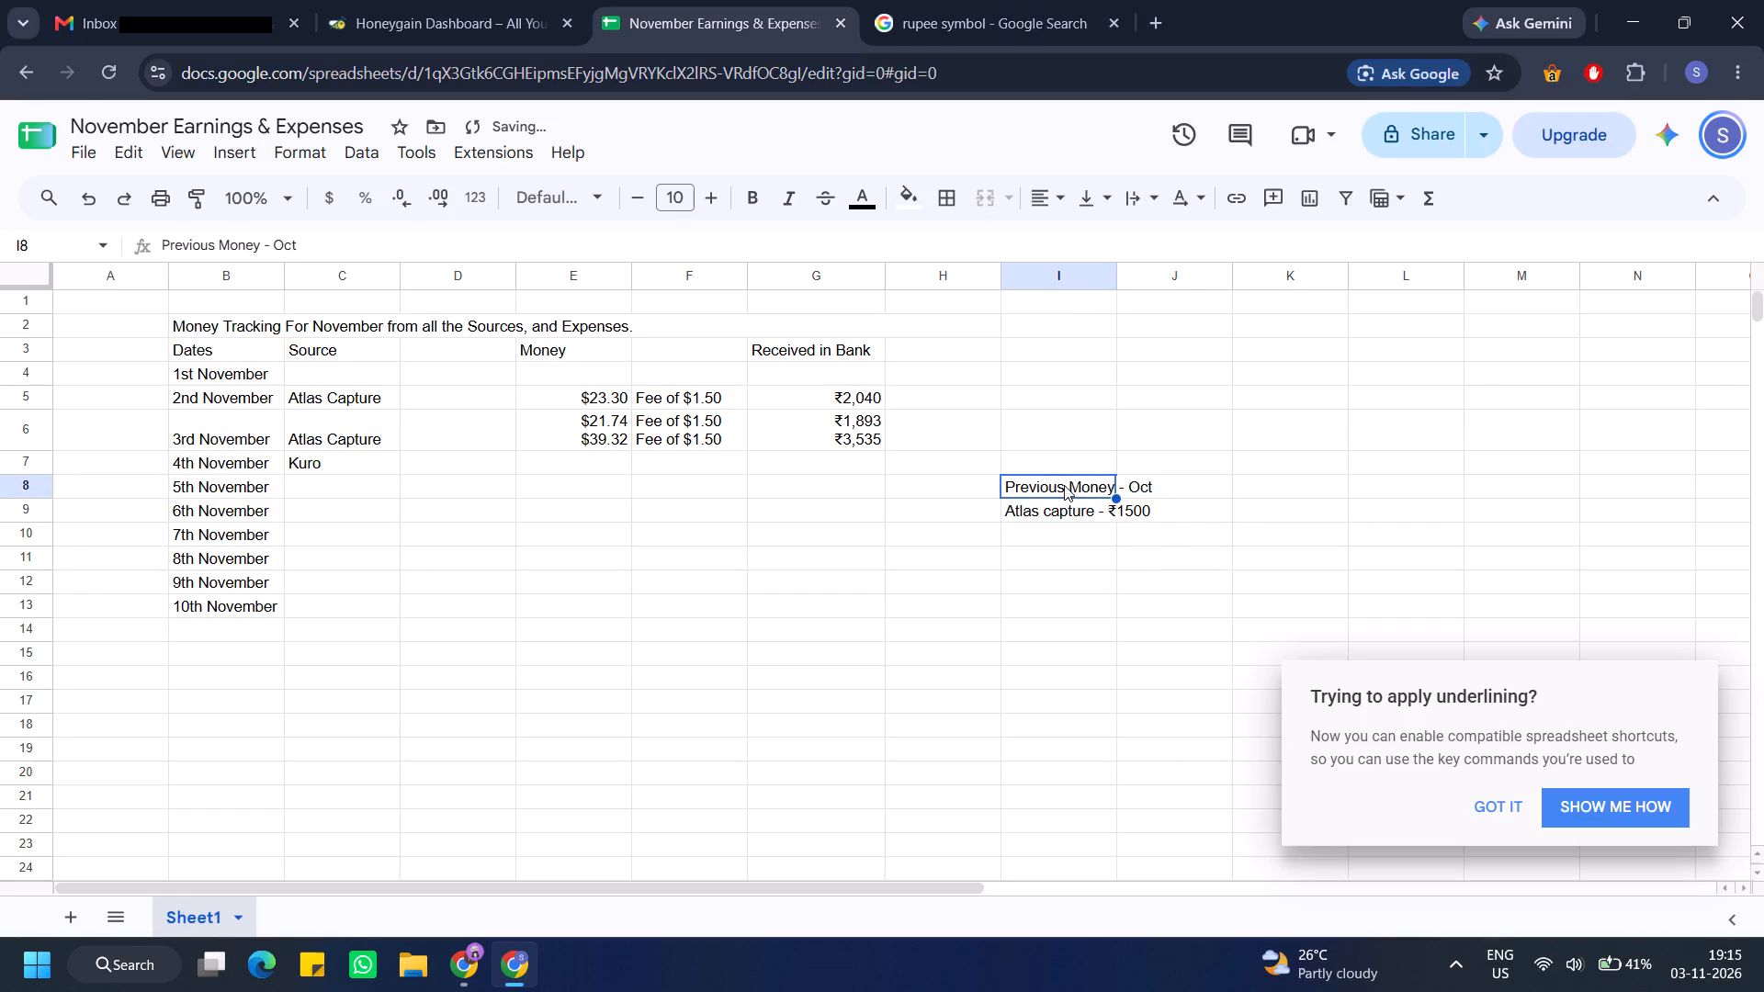
pyautogui.click(1190, 511)
pyautogui.click(1088, 525)
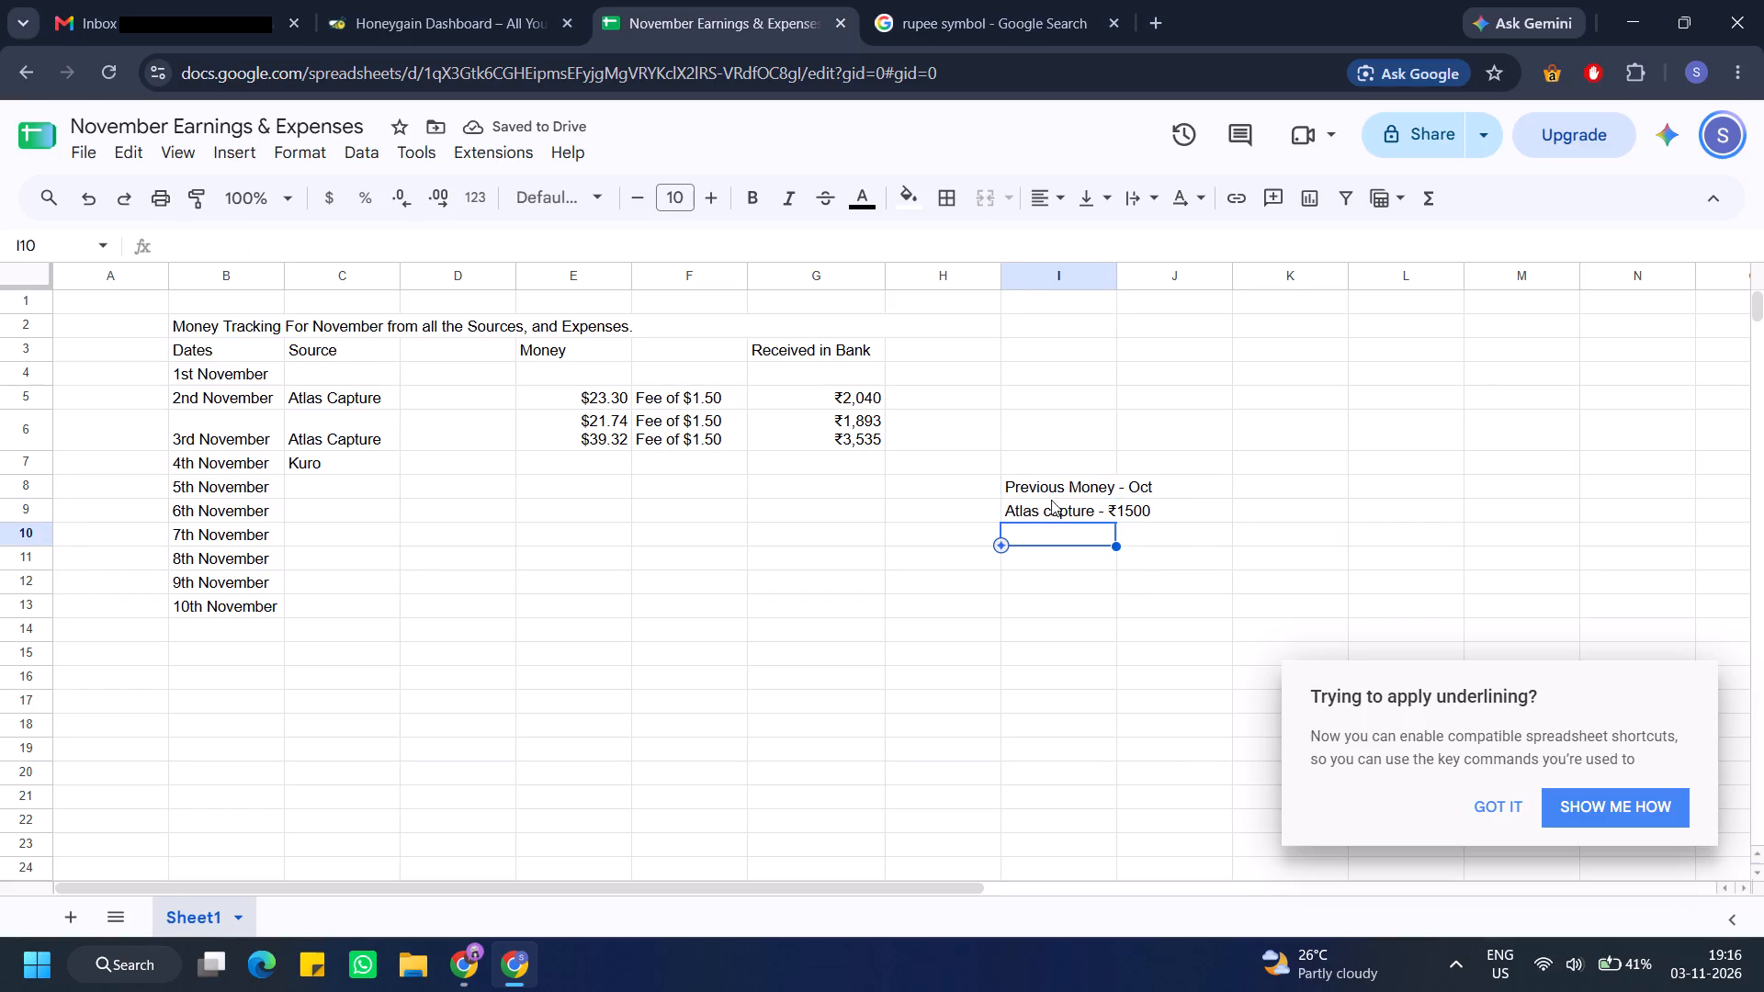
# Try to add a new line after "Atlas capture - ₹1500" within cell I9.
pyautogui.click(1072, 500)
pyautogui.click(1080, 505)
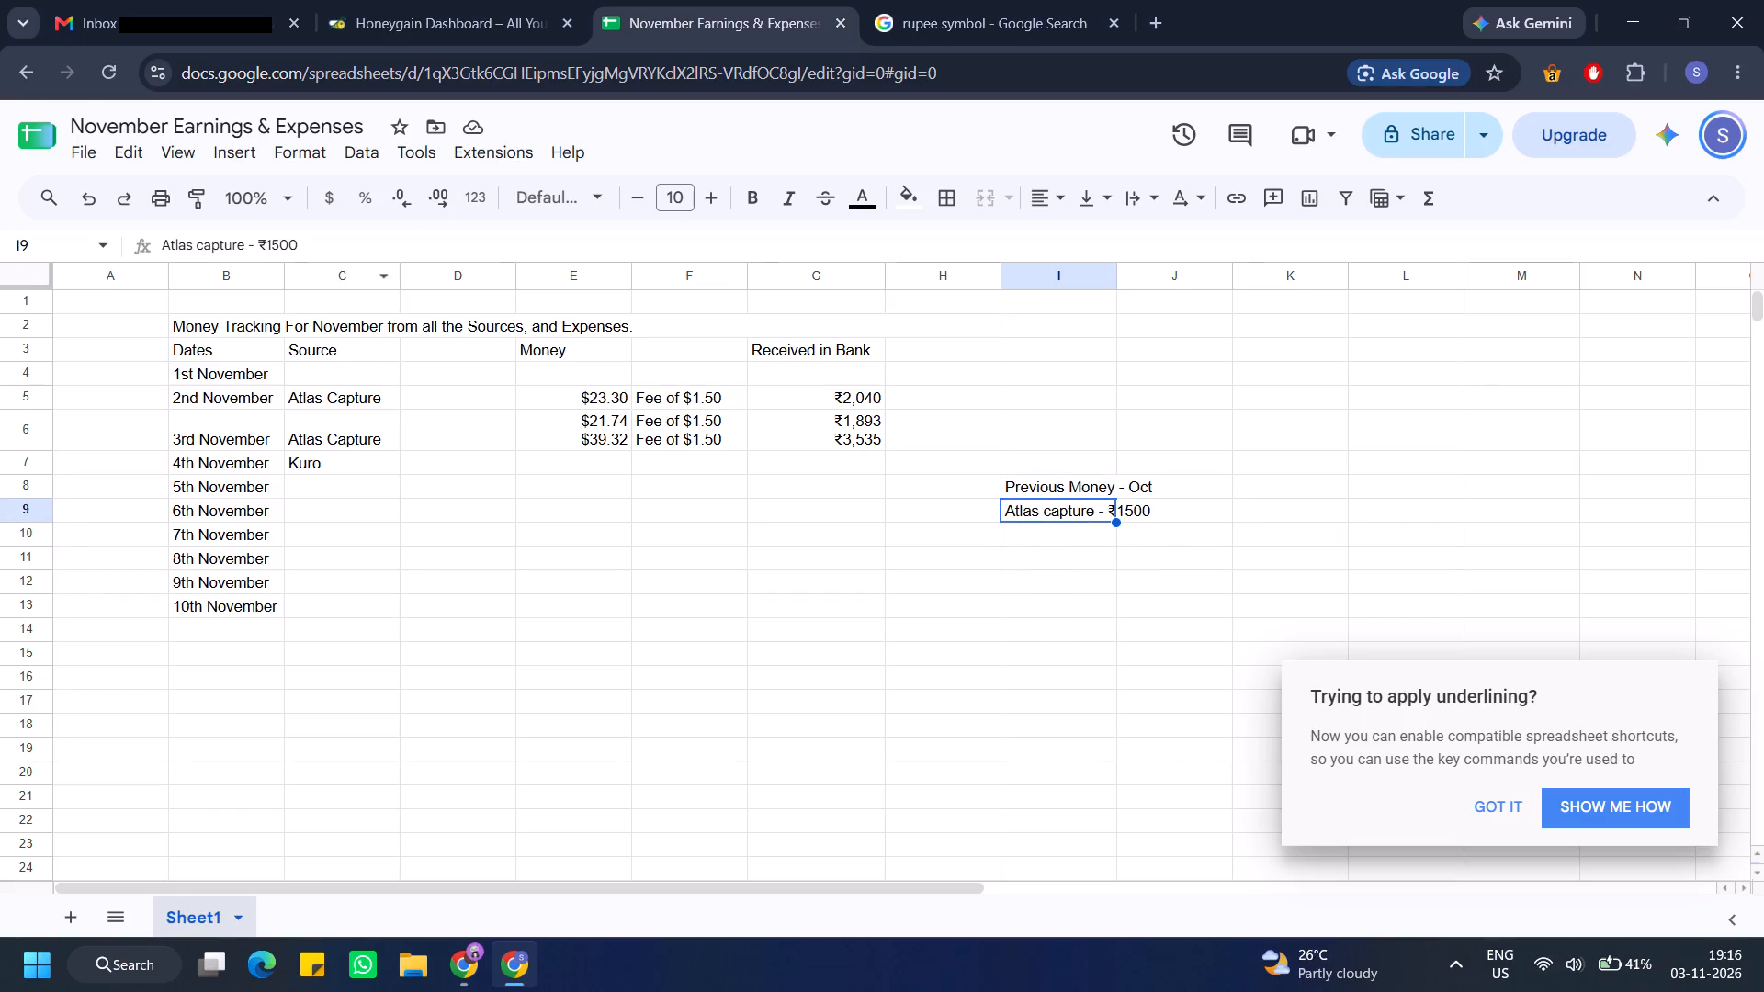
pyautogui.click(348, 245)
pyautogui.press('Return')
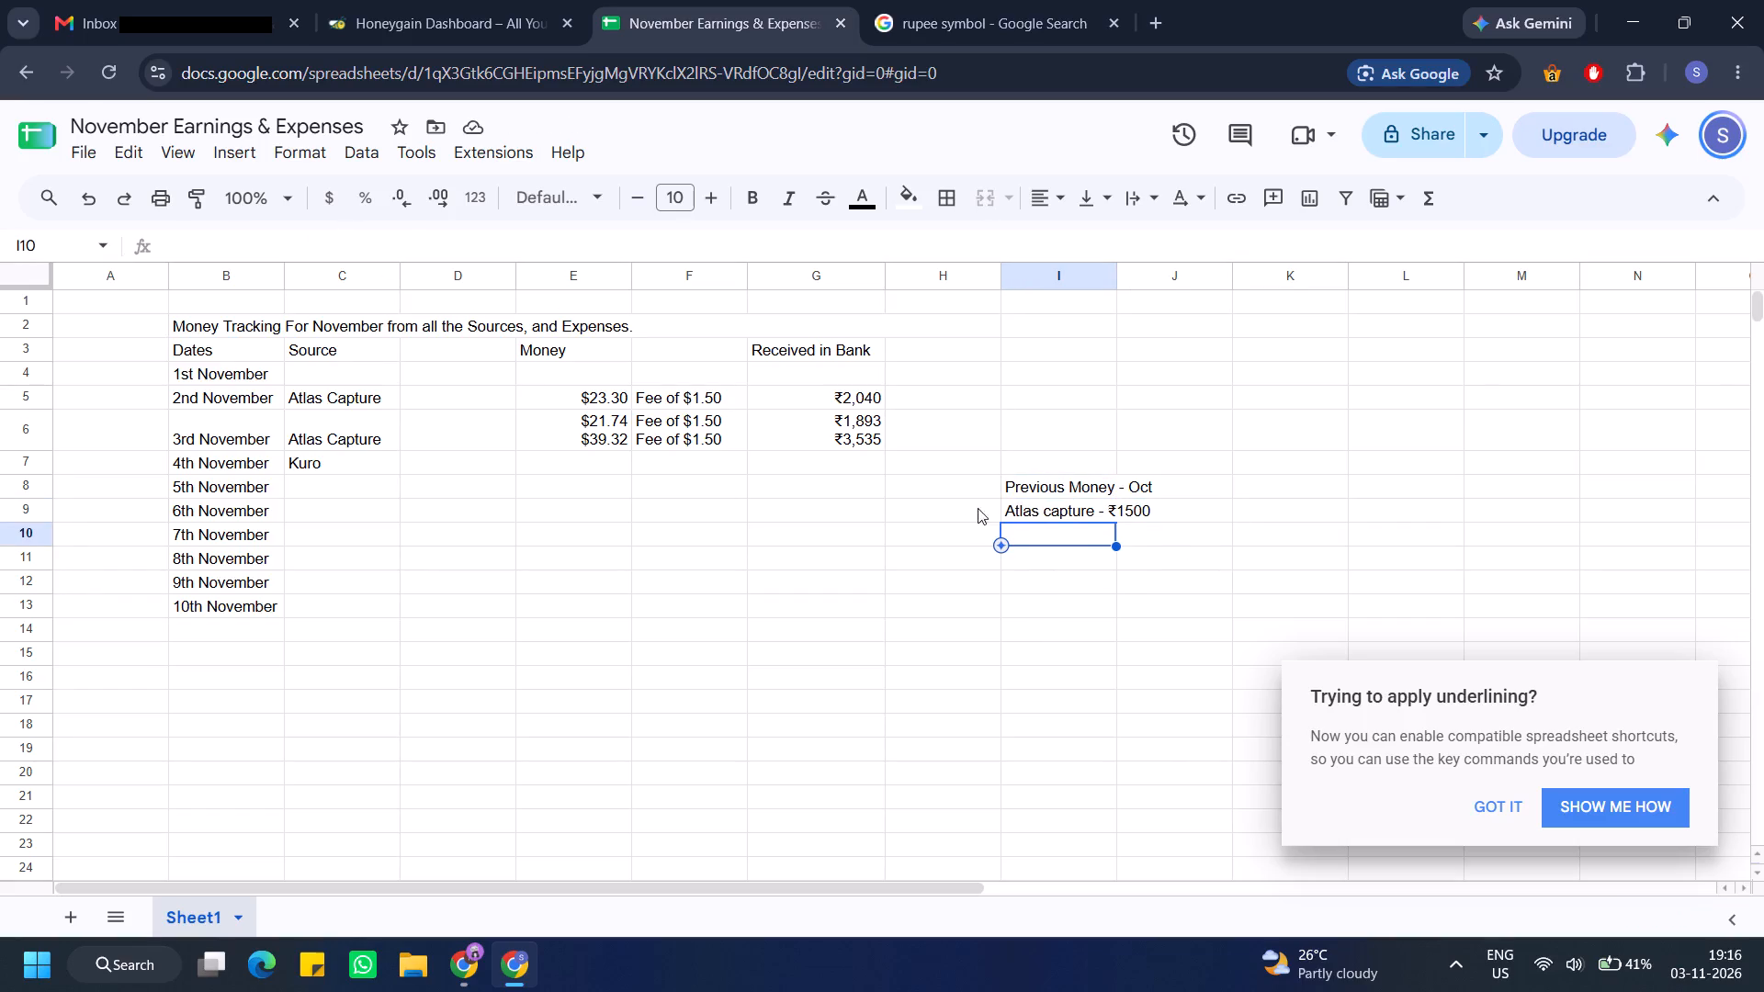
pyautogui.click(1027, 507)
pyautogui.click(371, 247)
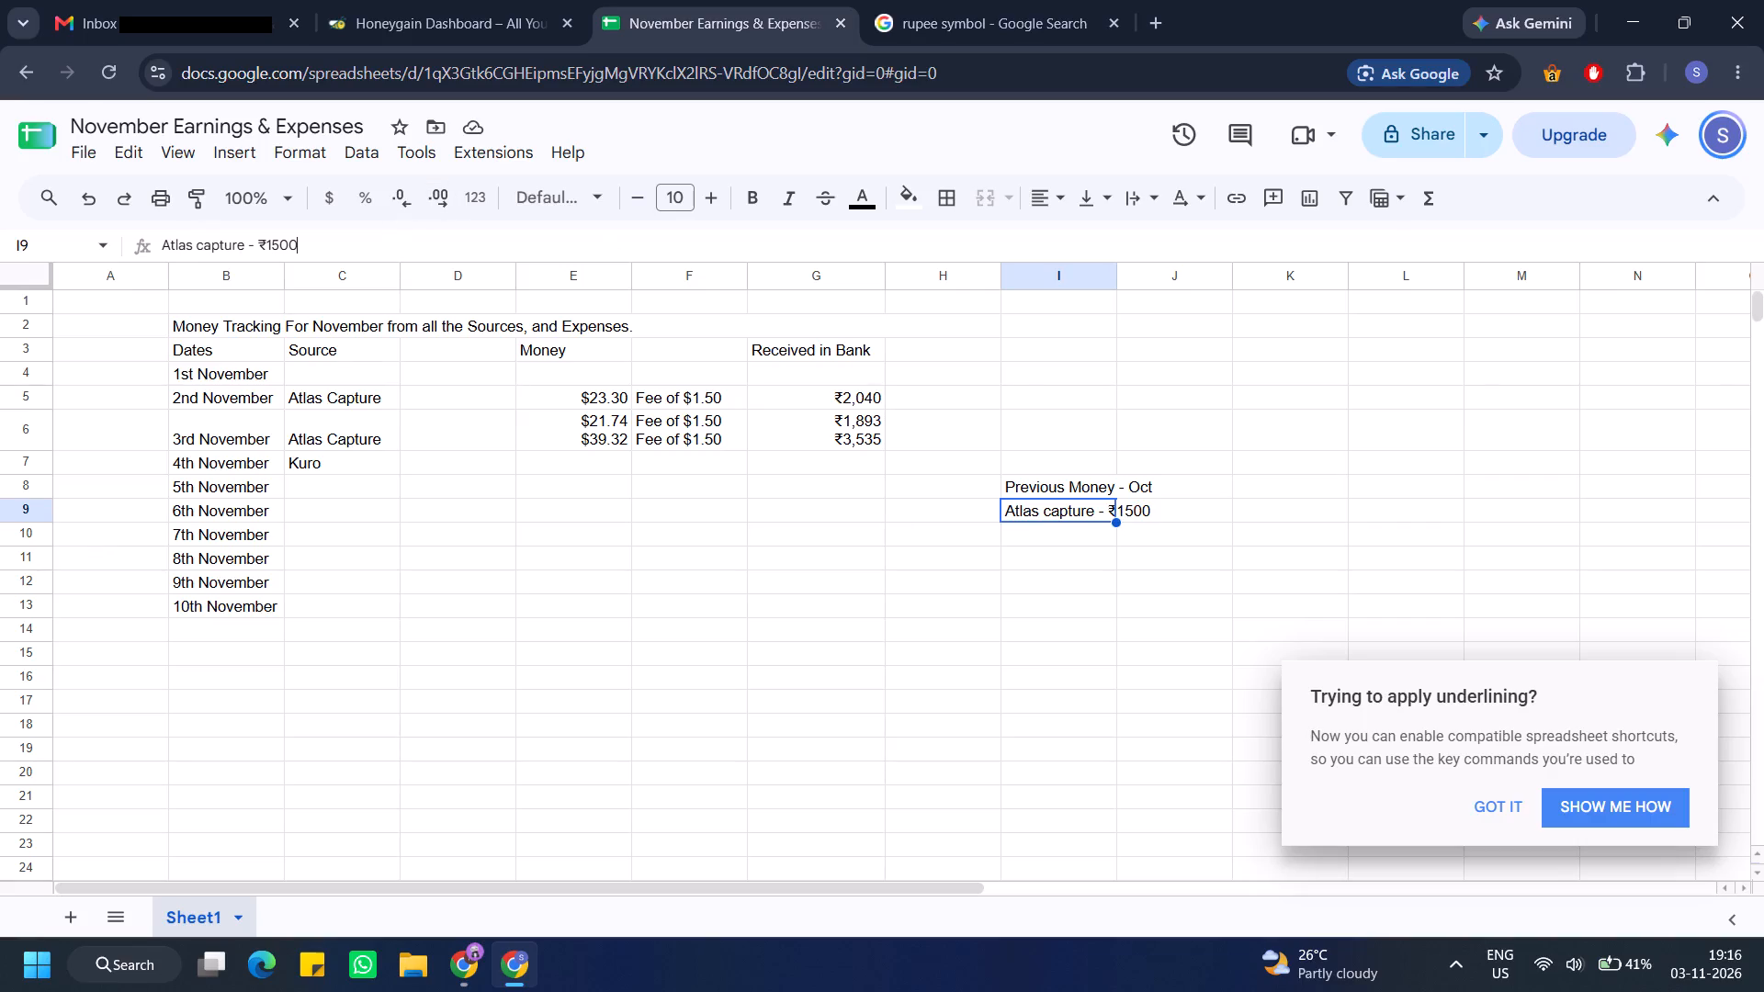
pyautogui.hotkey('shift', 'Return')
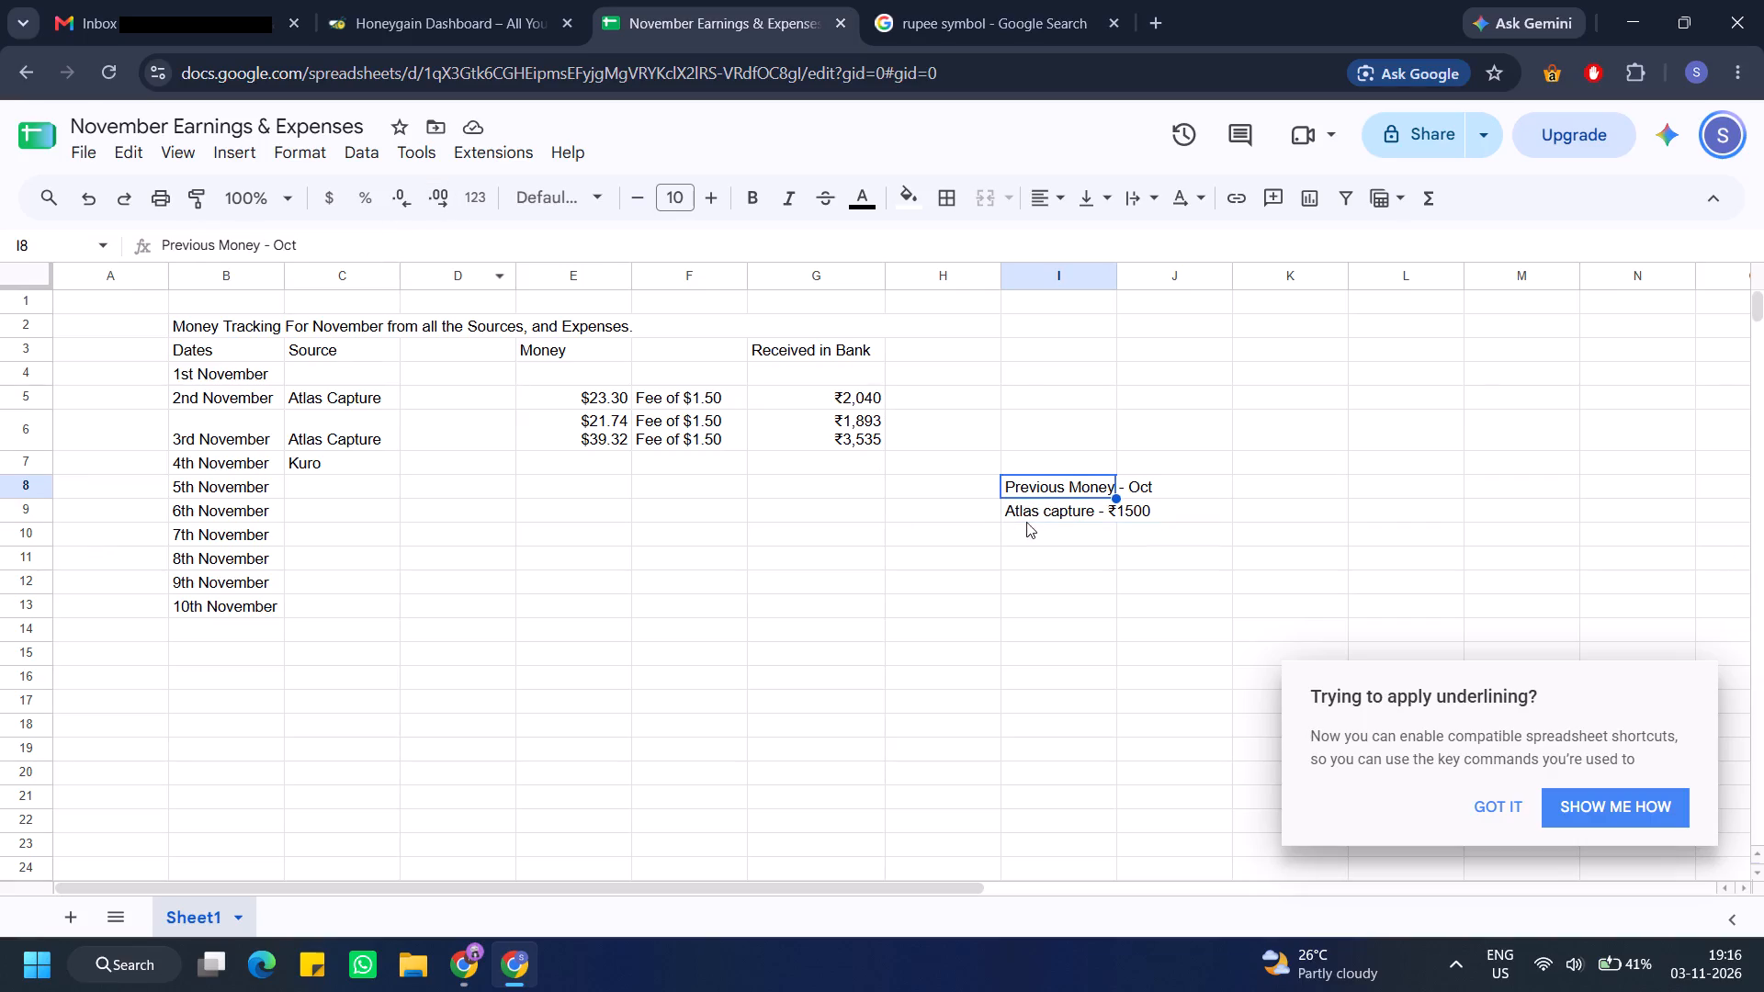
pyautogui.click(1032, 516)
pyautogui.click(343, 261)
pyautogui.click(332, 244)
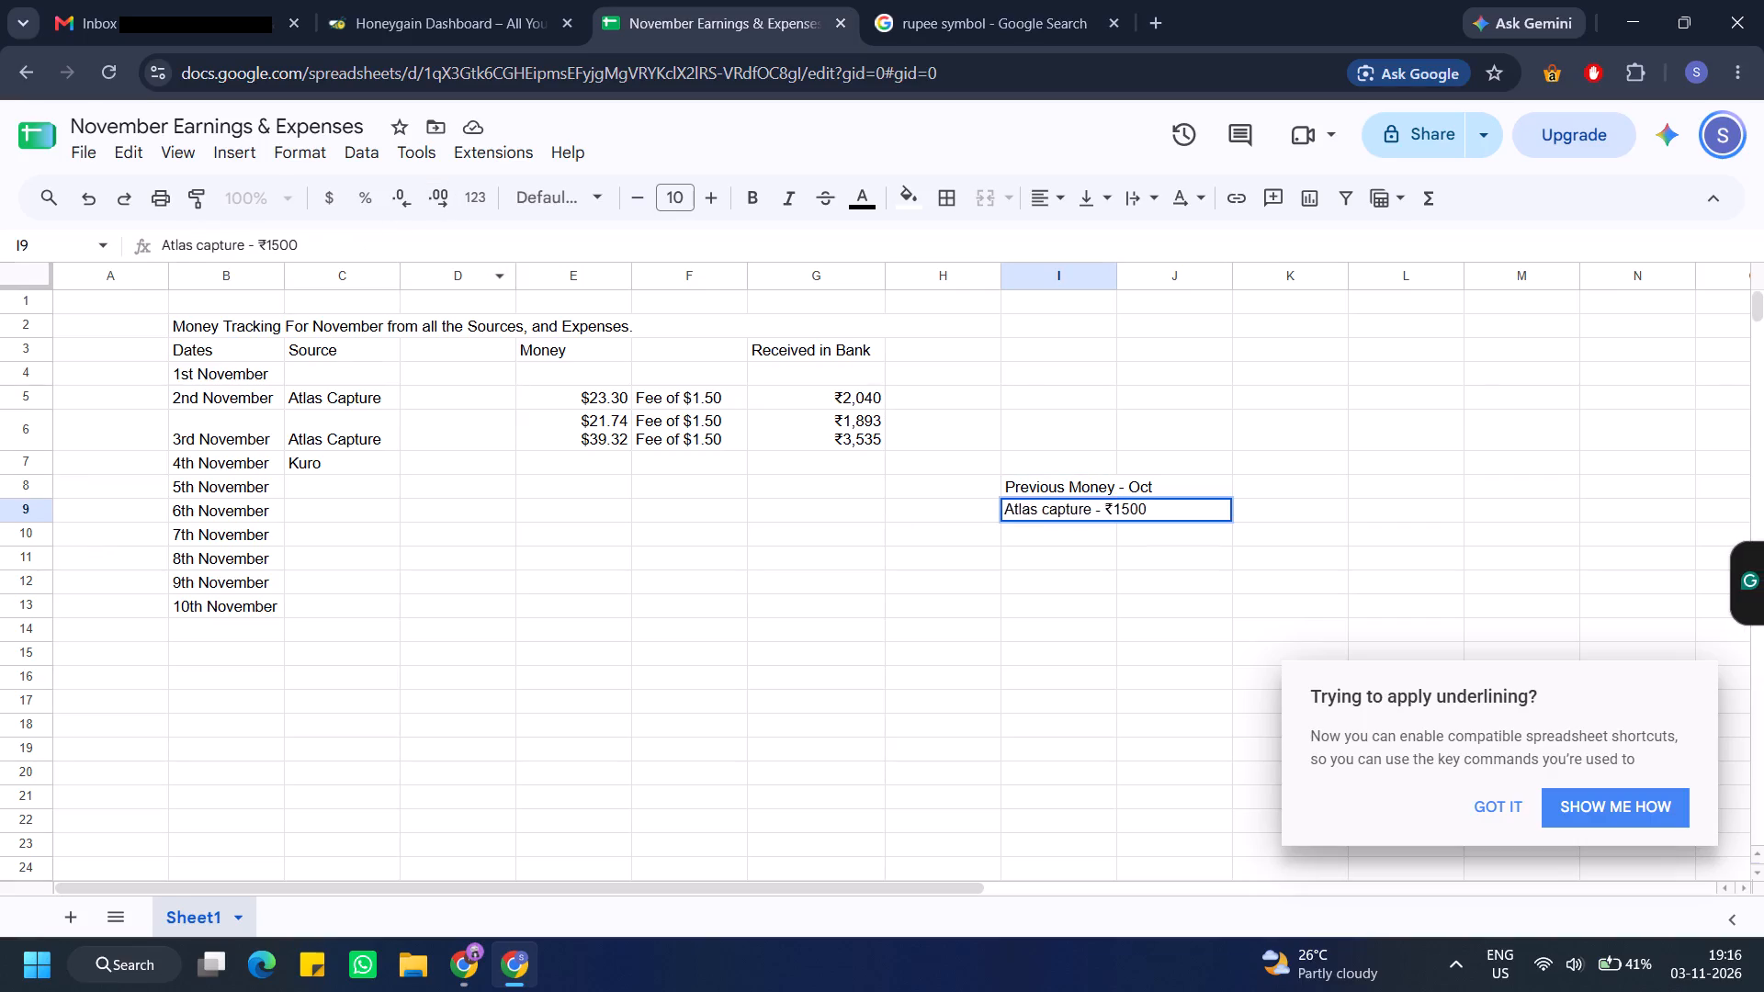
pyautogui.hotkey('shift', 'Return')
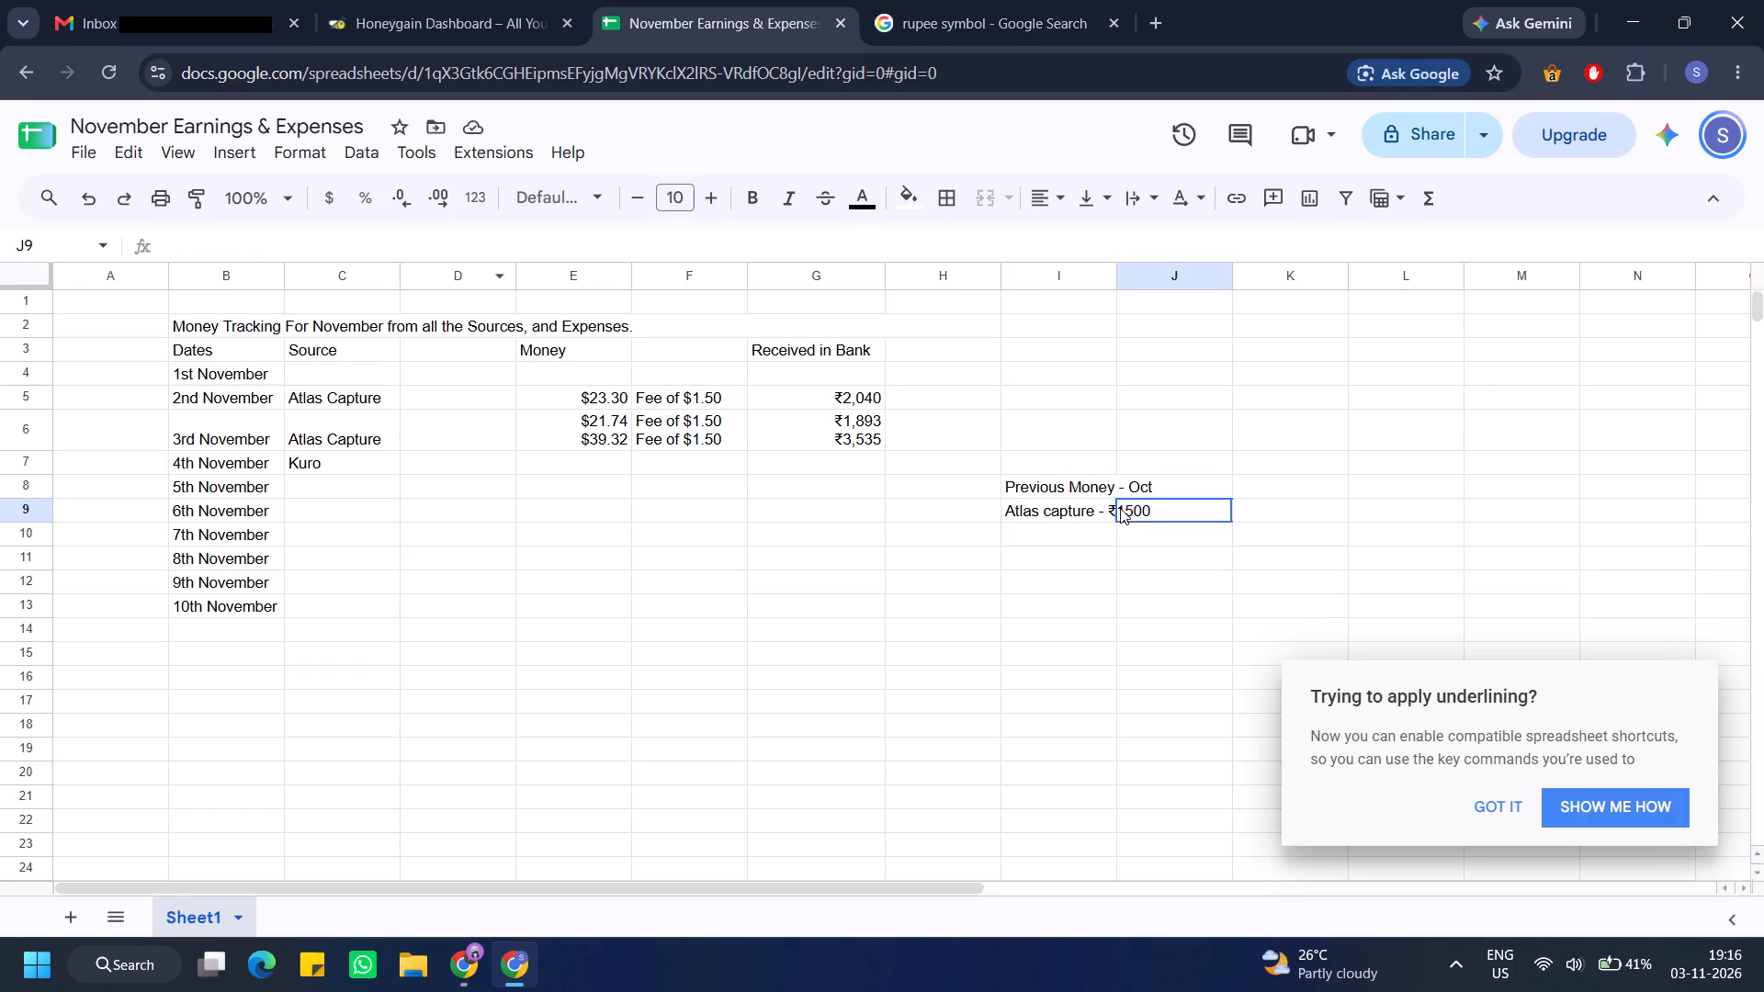
# Widen column I so the October heading and Atlas capture entry fit inside it.
pyautogui.click(1120, 508)
pyautogui.click(1080, 502)
pyautogui.moveTo(1121, 279); pyautogui.dragTo(1210, 282)
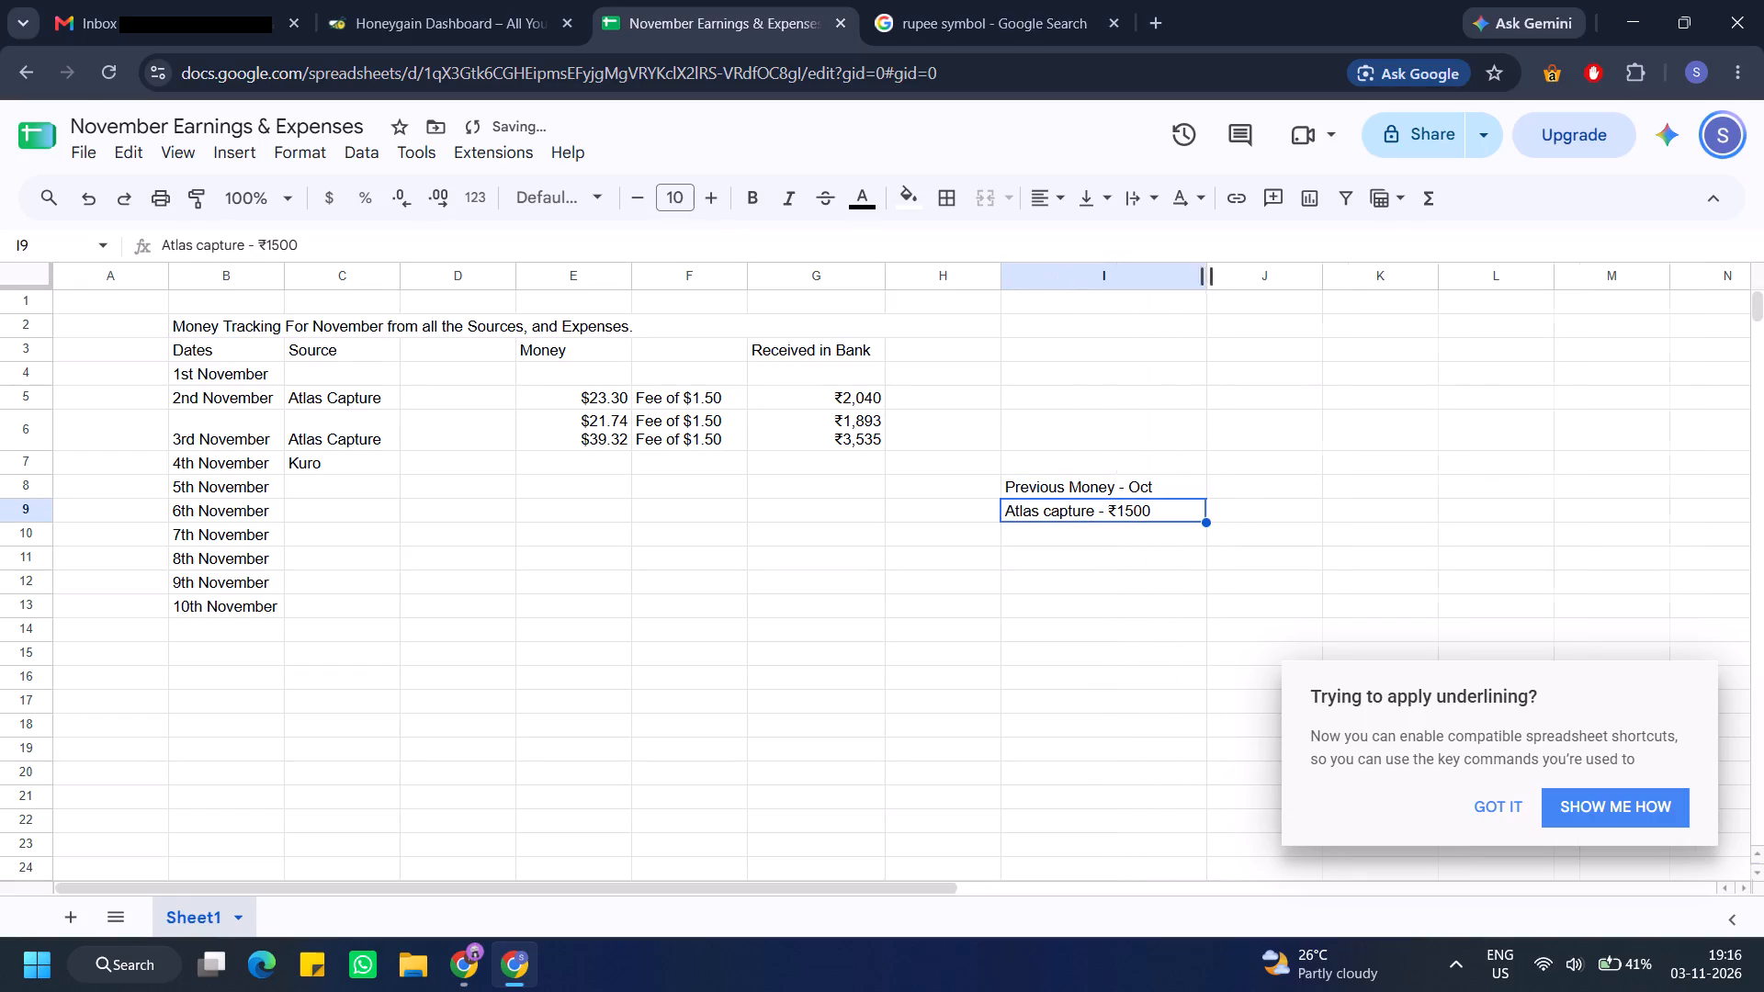
# Enter "Kuro - ₹4000" in cell I10, taking the rupee symbol from the Google search results.
pyautogui.click(1091, 526)
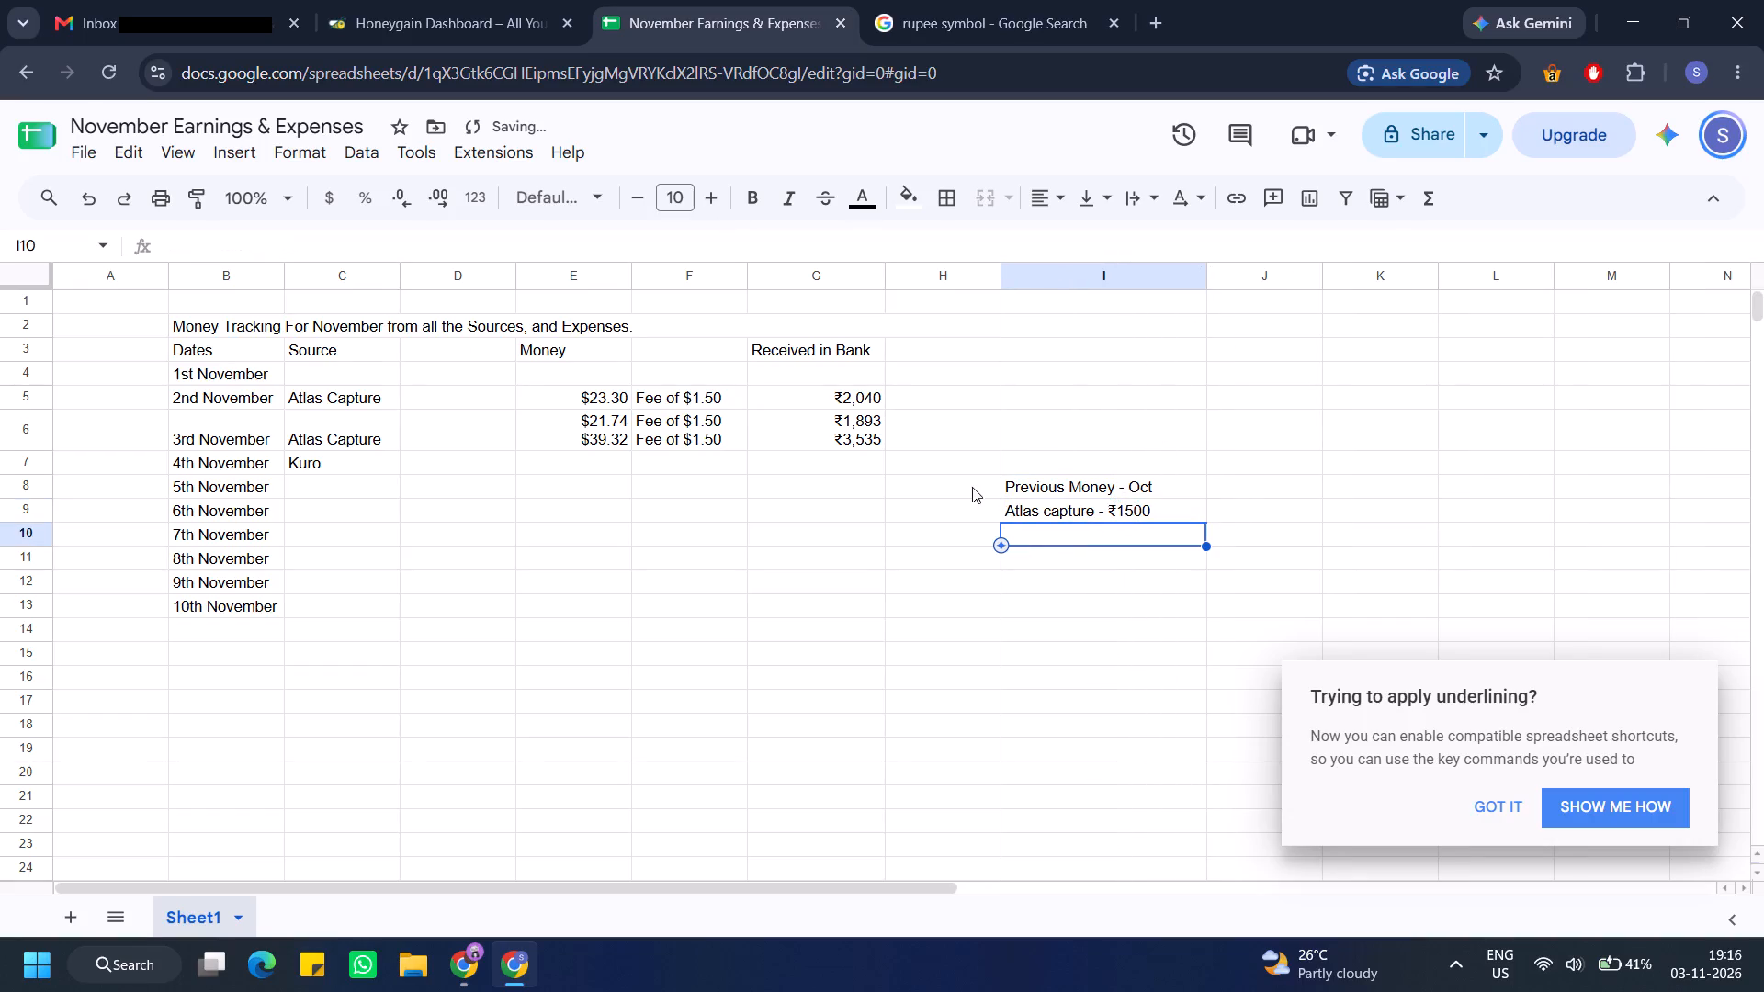
pyautogui.doubleClick(1043, 533)
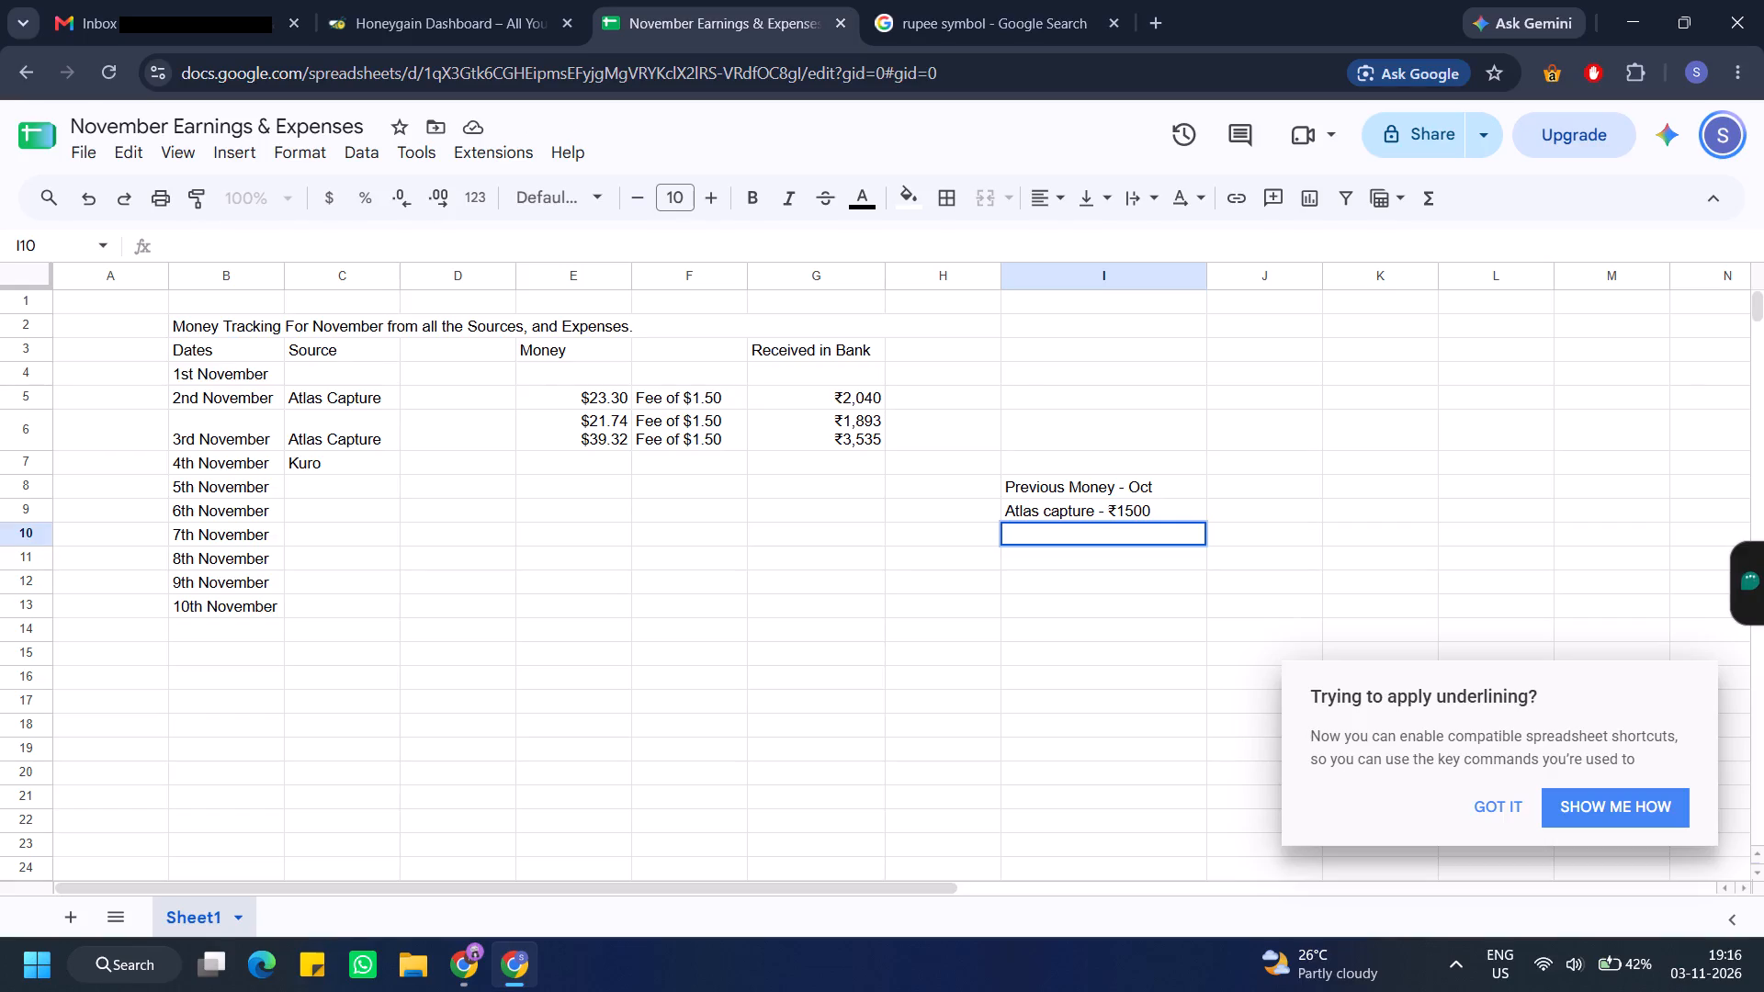
pyautogui.write('4000')
pyautogui.press('BackSpace')
pyautogui.hotkey('ctrl', 'v')
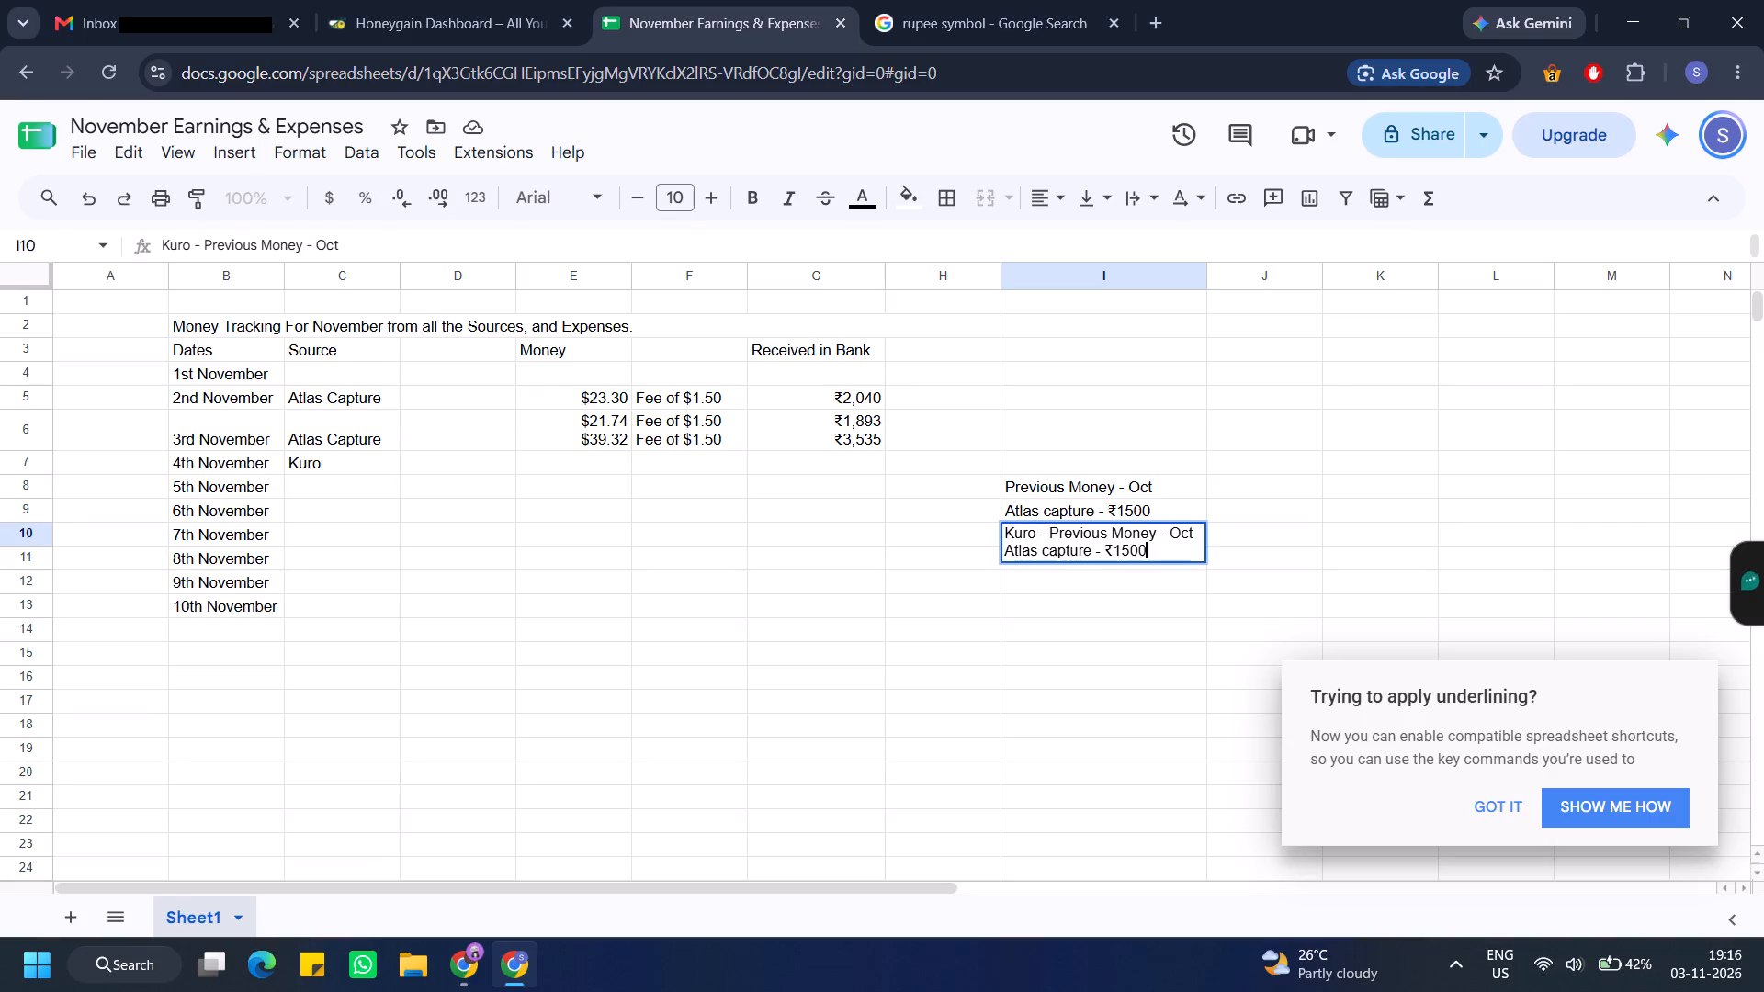
pyautogui.hotkey('ctrl', 'z')
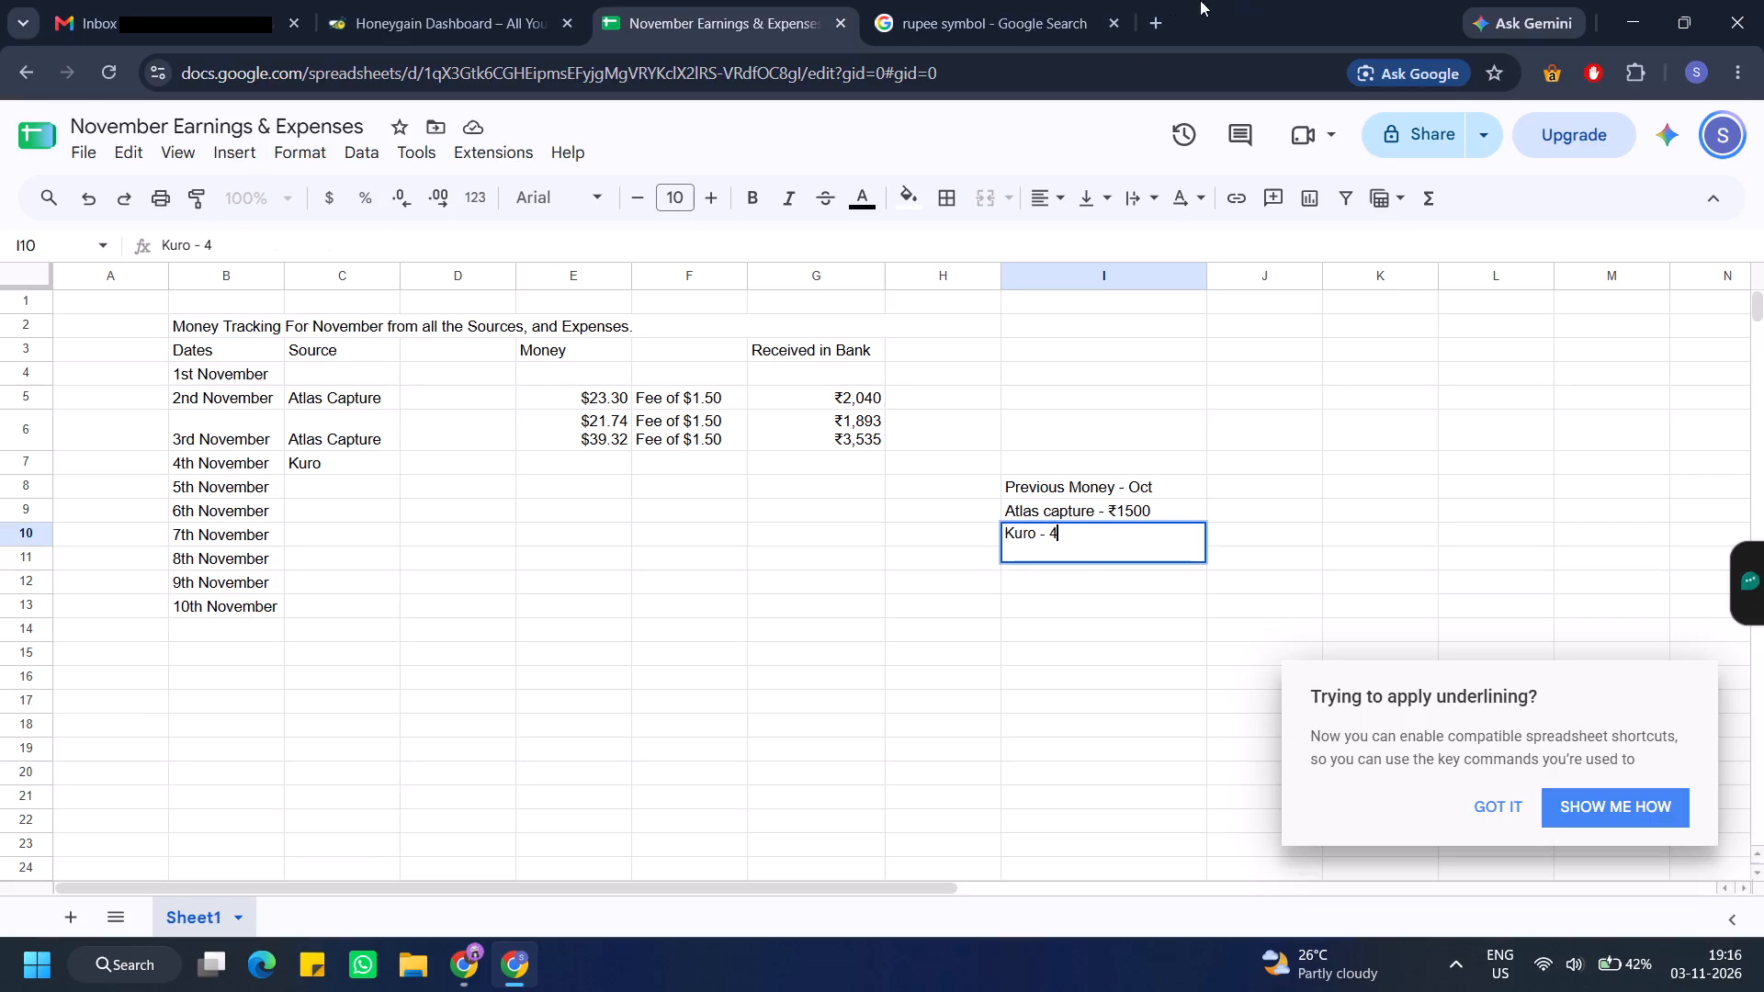
pyautogui.click(1085, 0)
pyautogui.click(326, 376)
pyautogui.click(319, 382)
pyautogui.click(766, 0)
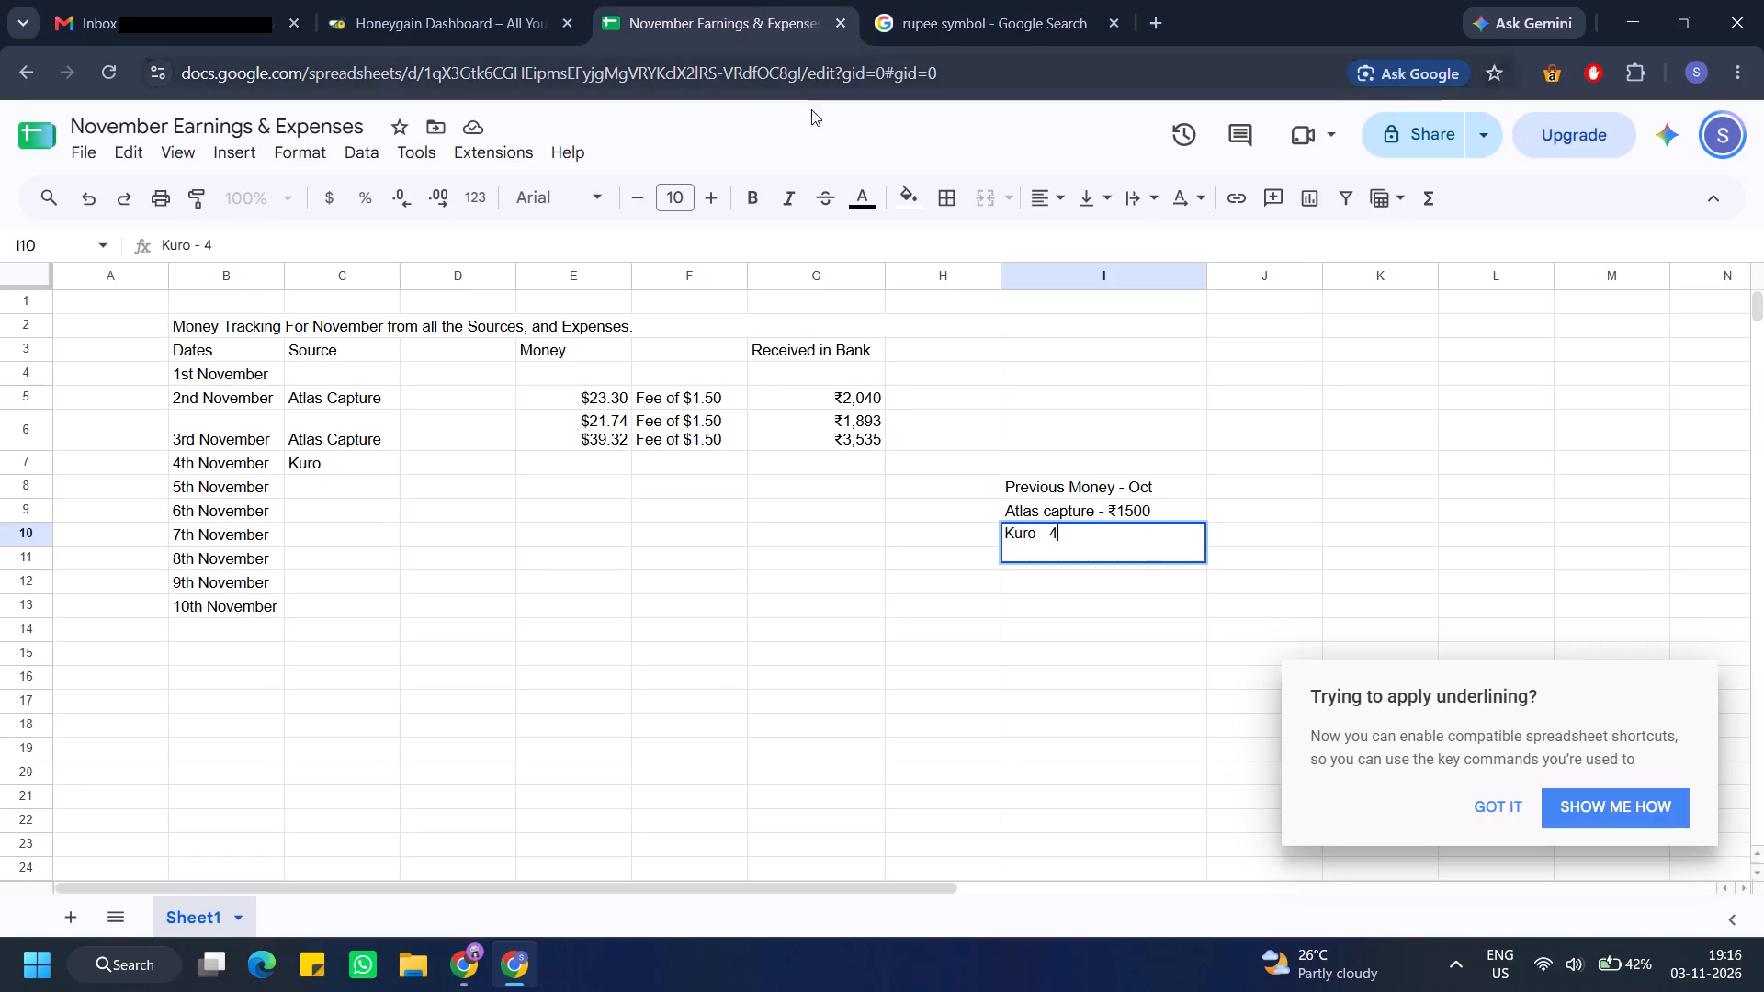
pyautogui.press('BackSpace')
pyautogui.hotkey('ctrl', 'v')
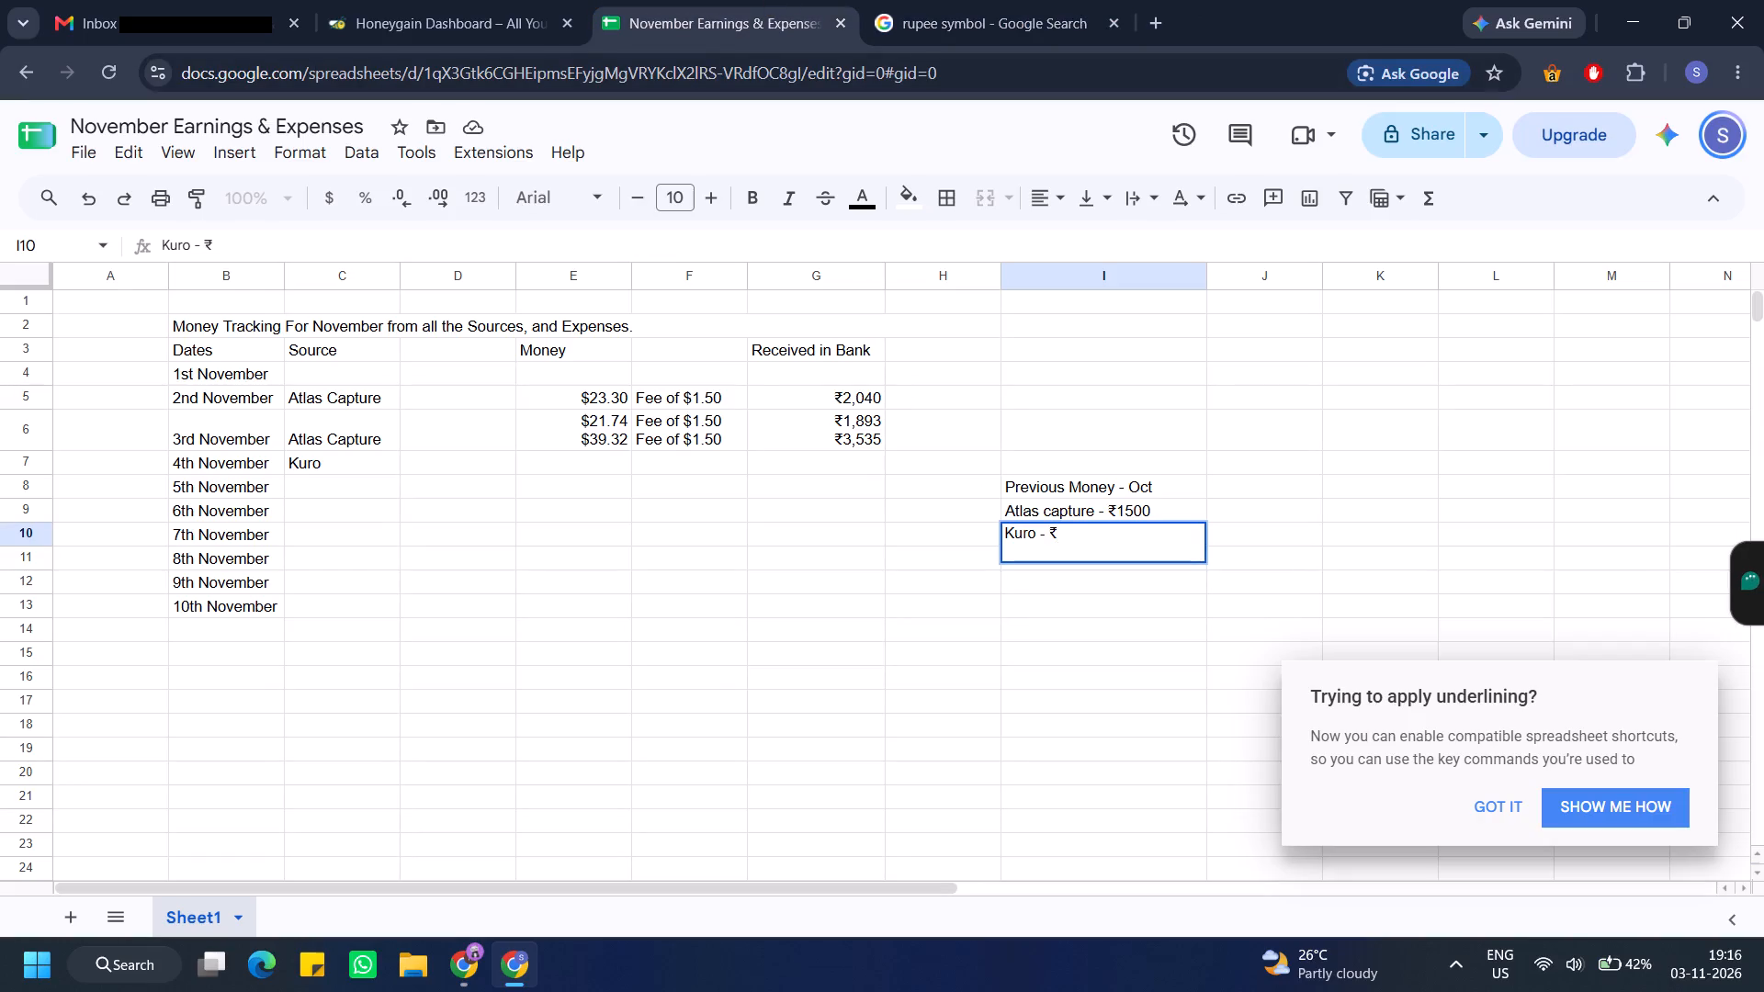
pyautogui.write('4000')
pyautogui.press('Return')
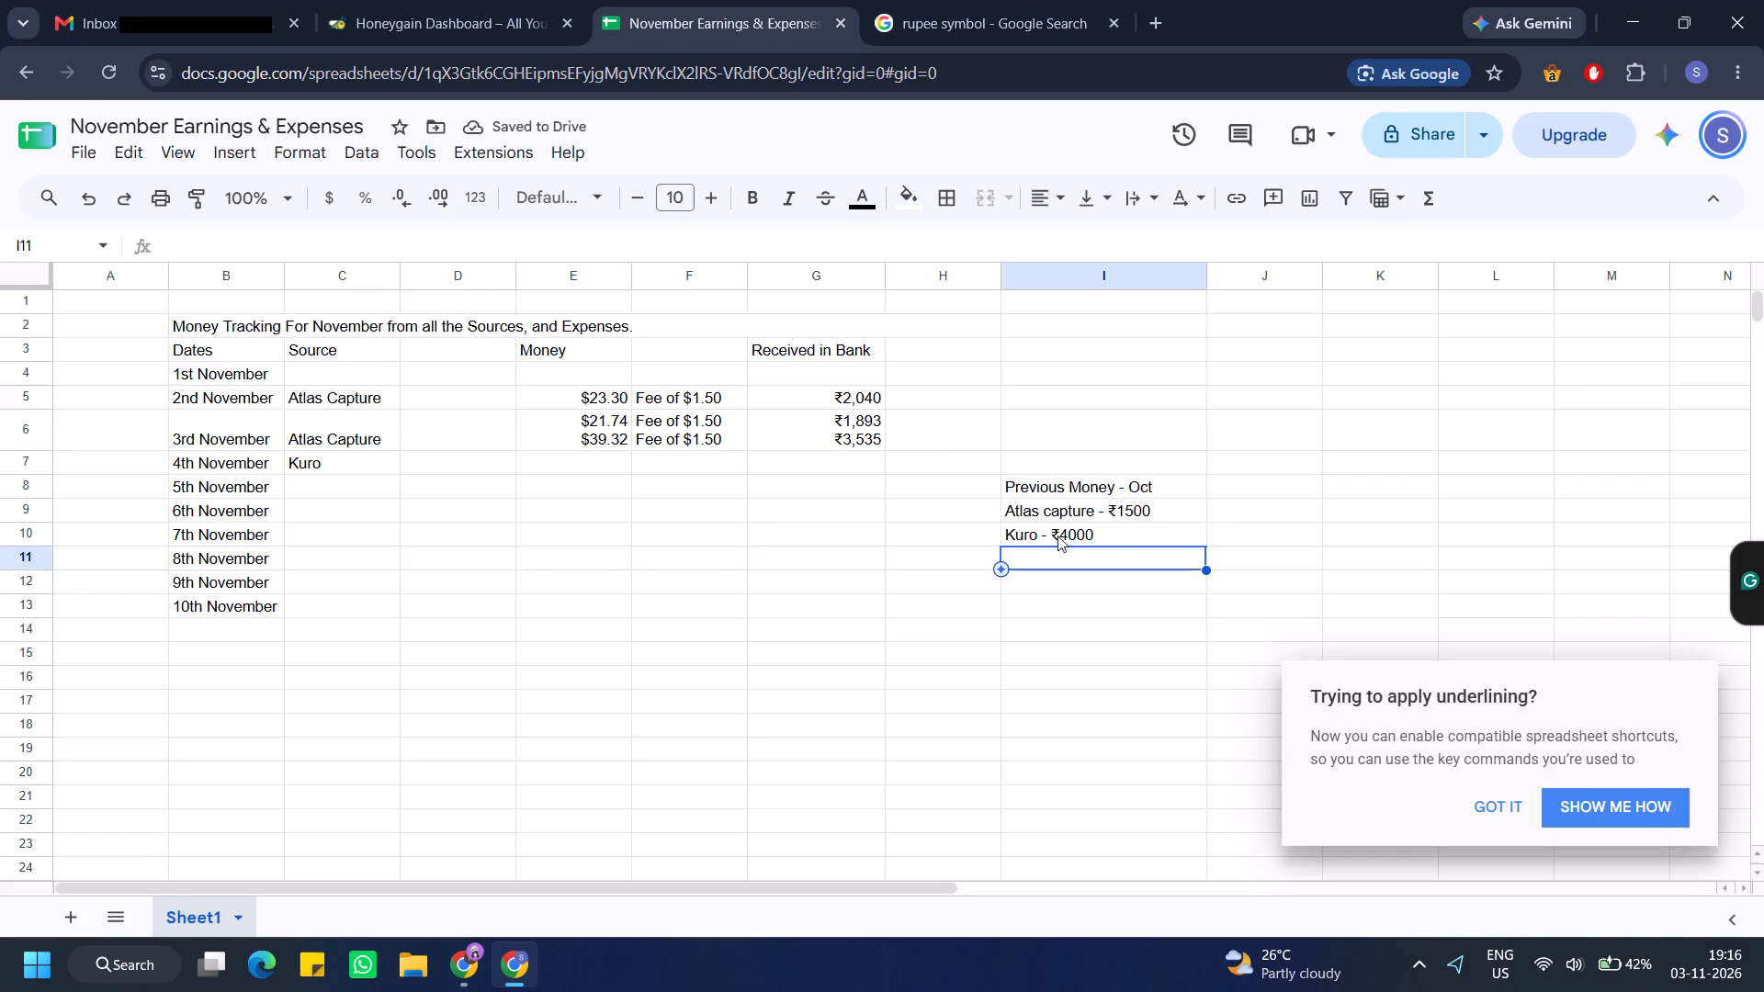
# Move the Previous Money - Oct list, with its Atlas capture and Kuro entries, up so it starts in cell I3.
pyautogui.moveTo(1057, 544); pyautogui.dragTo(1043, 498)
pyautogui.hotkey('ctrl', 'z')
pyautogui.click(1043, 552)
pyautogui.moveTo(1048, 576); pyautogui.dragTo(1042, 497)
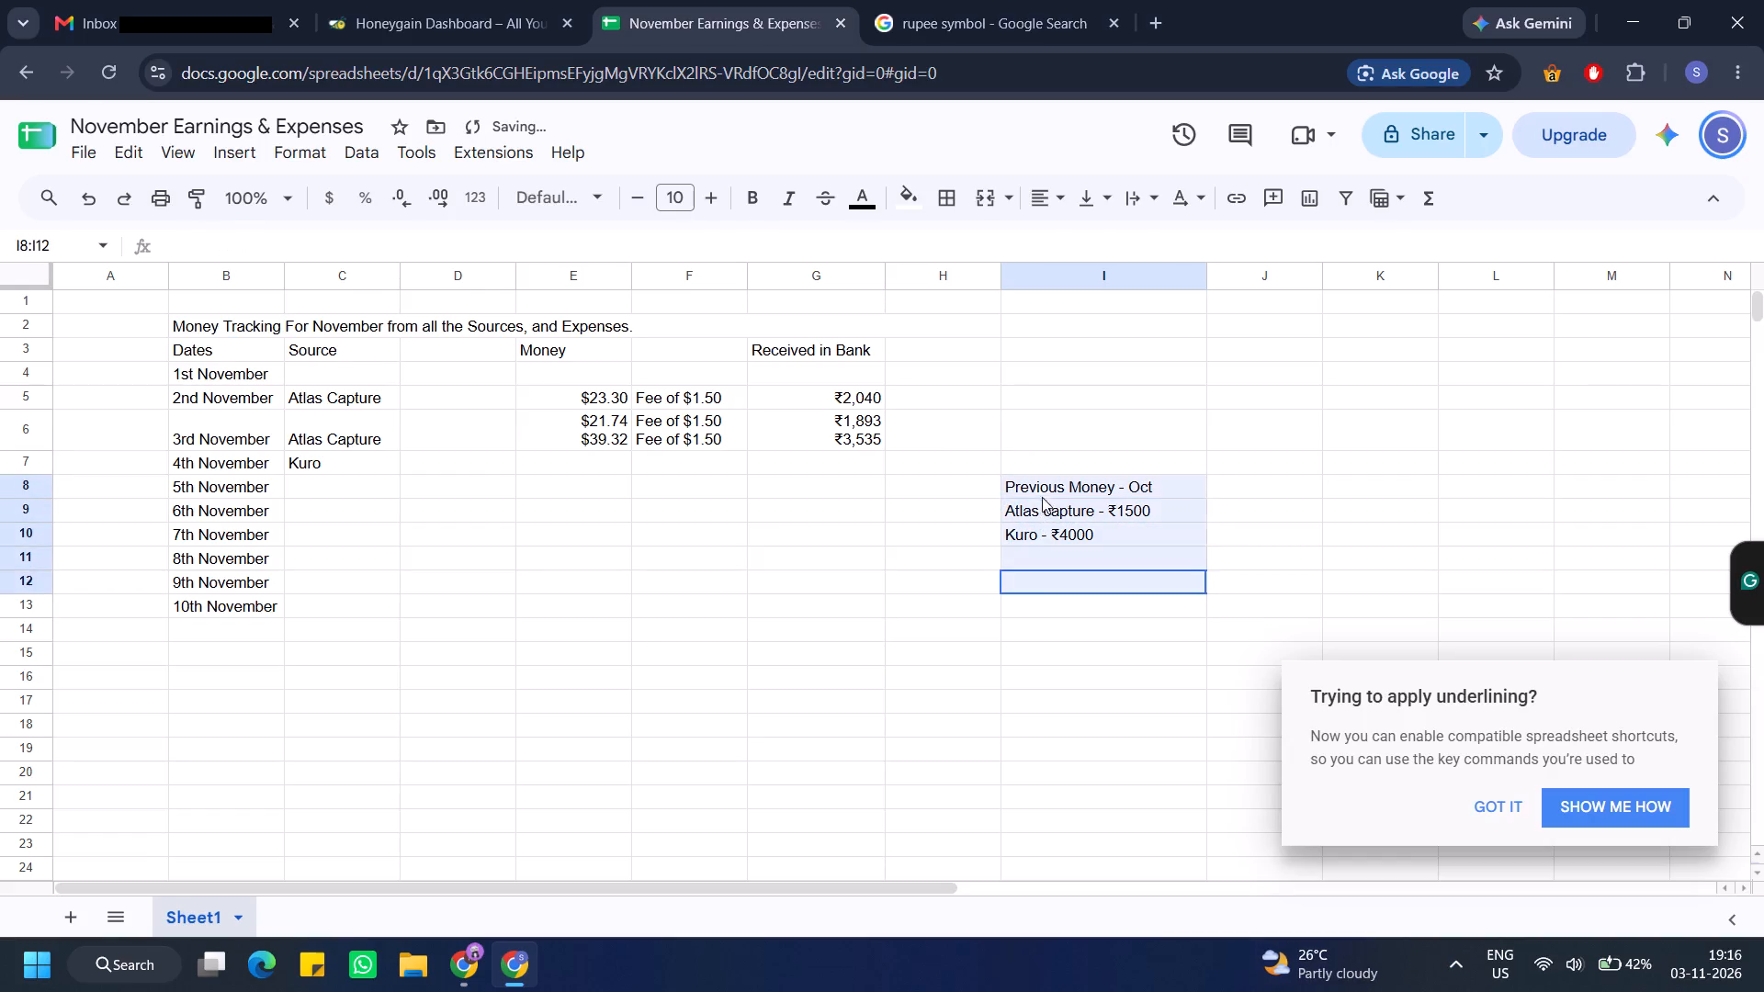
pyautogui.moveTo(1042, 497); pyautogui.dragTo(1040, 489)
pyautogui.hotkey('ctrl', 'x')
pyautogui.click(1031, 337)
pyautogui.click(1035, 353)
pyautogui.hotkey('ctrl', 'v')
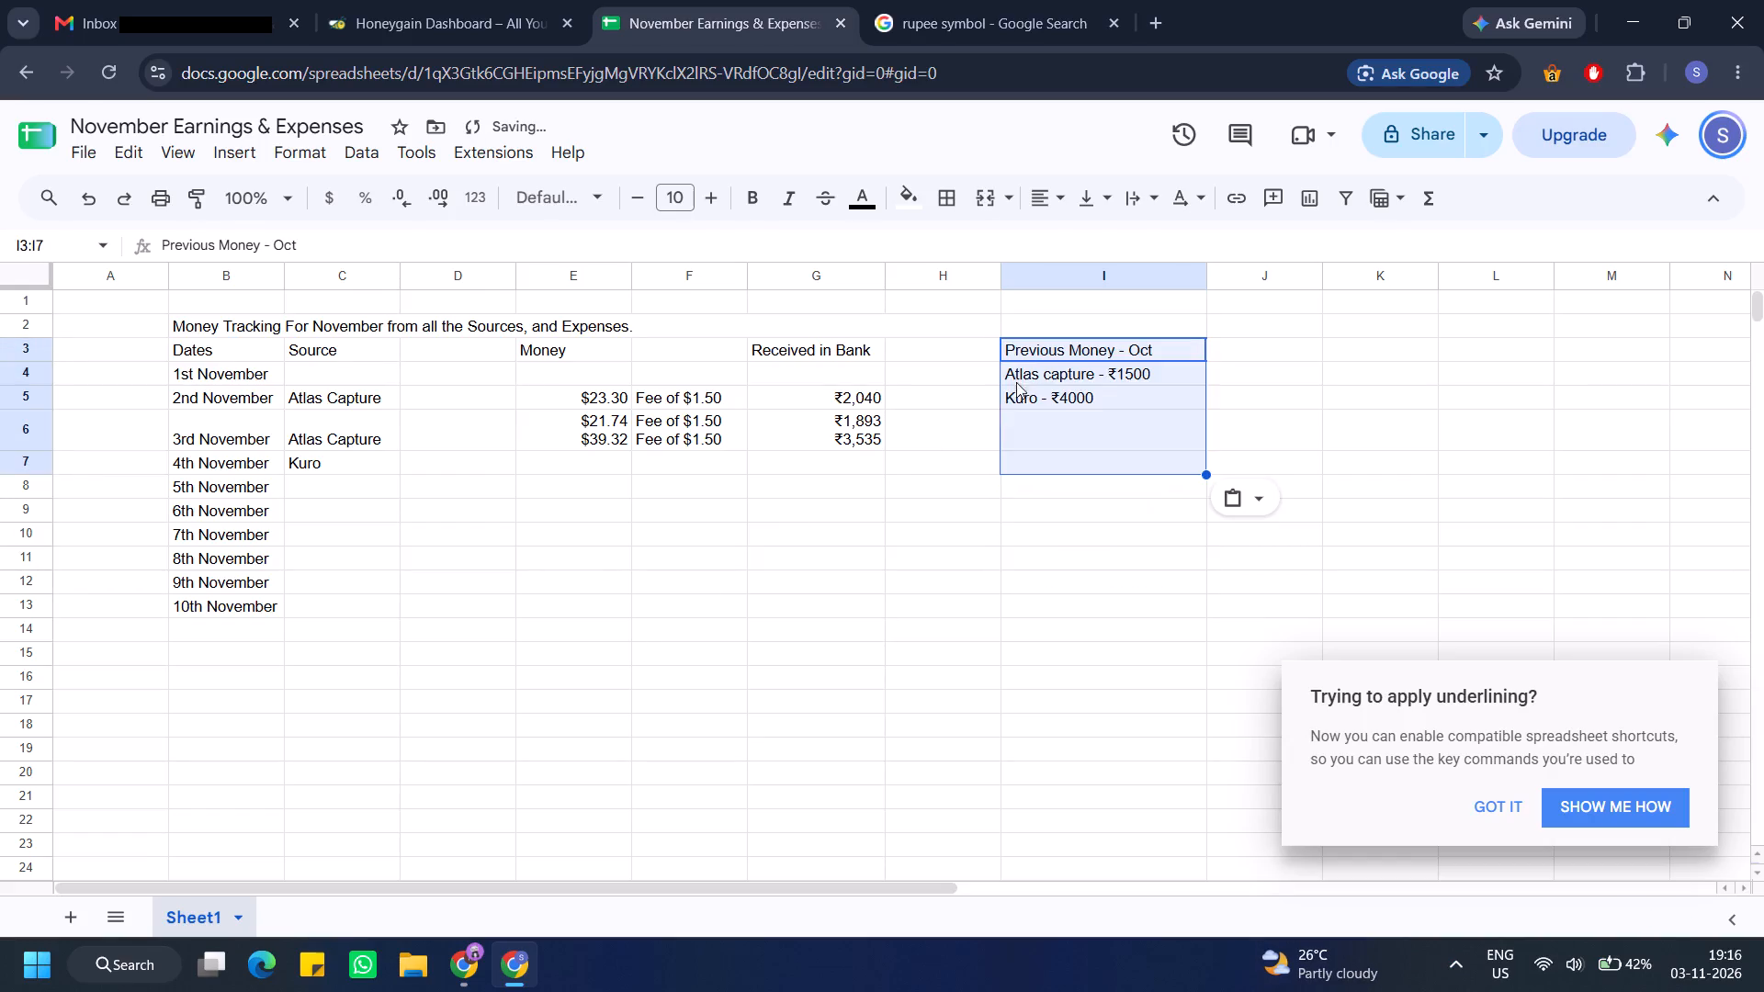
pyautogui.click(1053, 411)
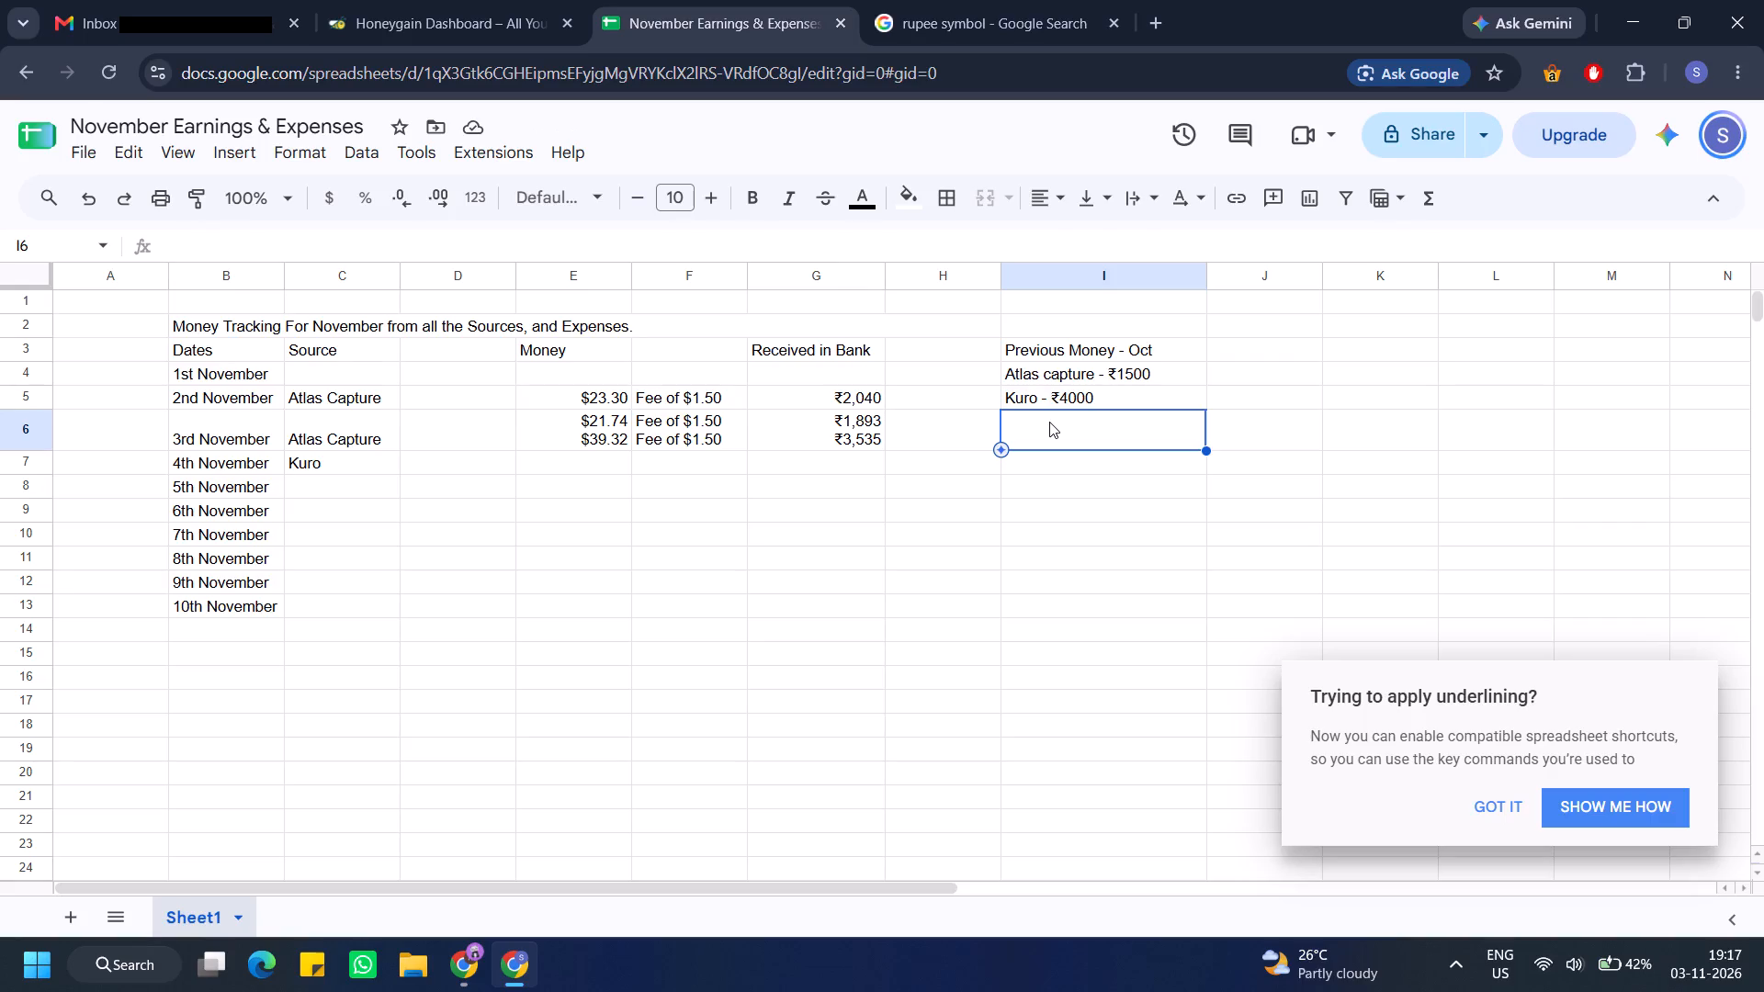
# Align the contents of the 3rd November row (row 6) to the top of their cells.
pyautogui.click(246, 426)
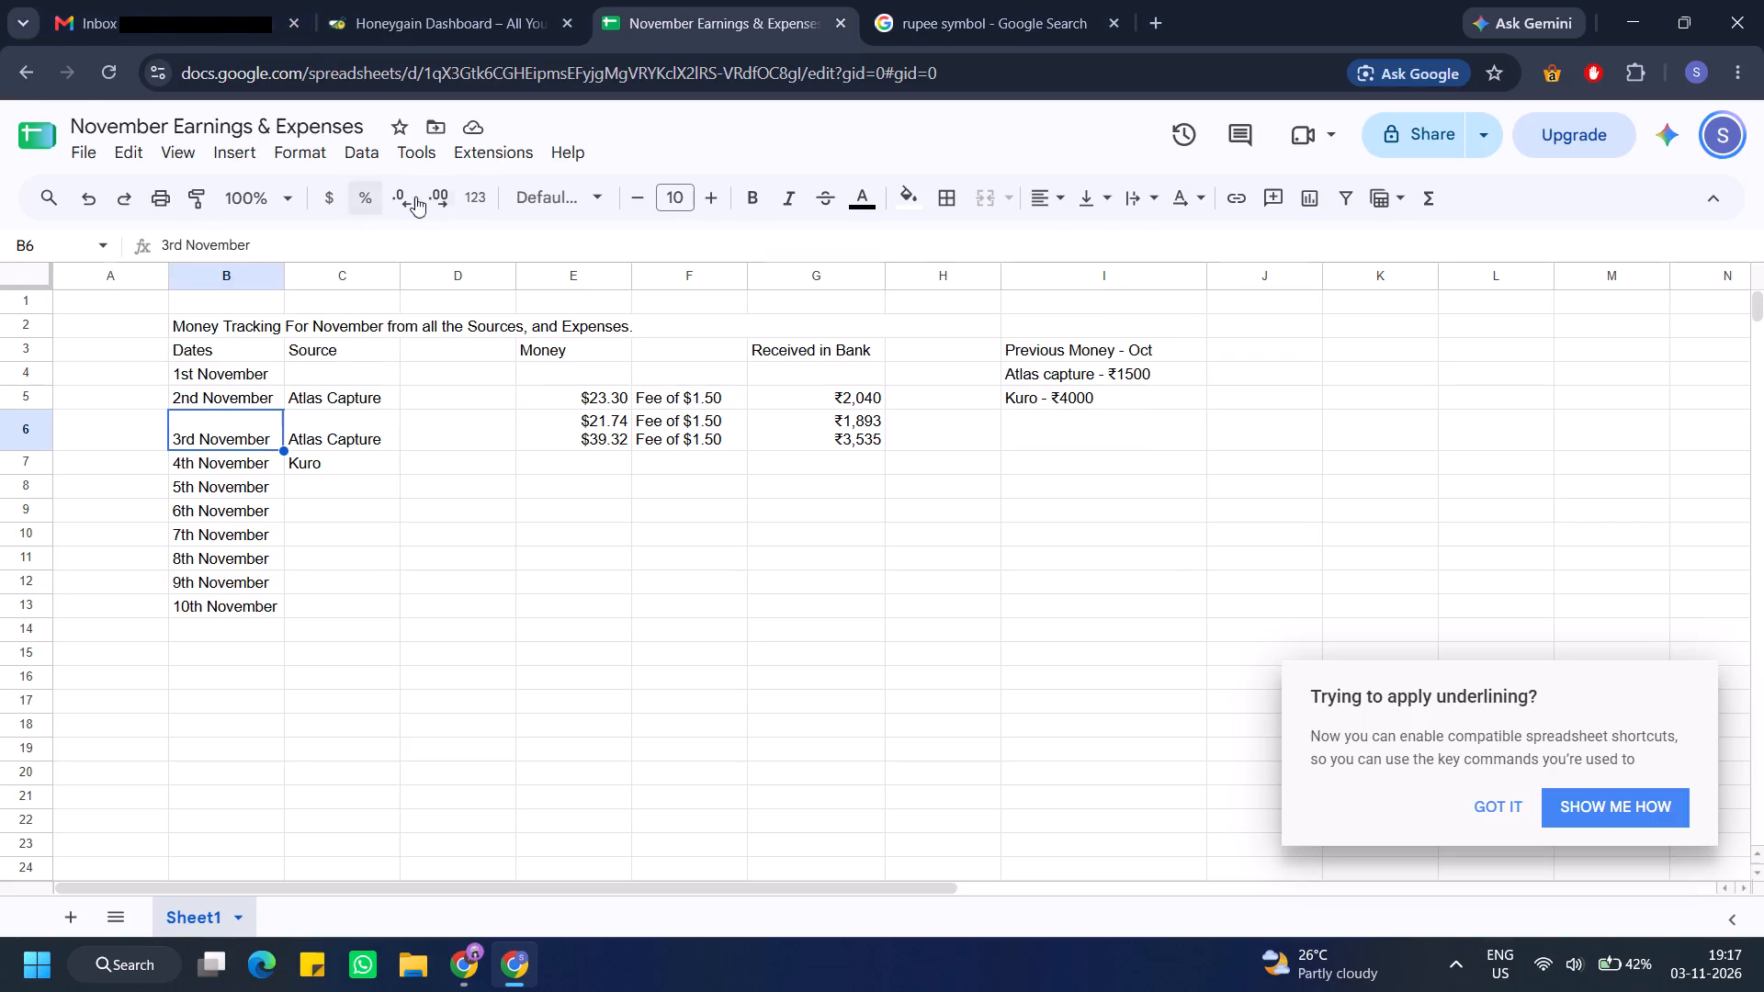
pyautogui.click(1103, 200)
pyautogui.click(1102, 231)
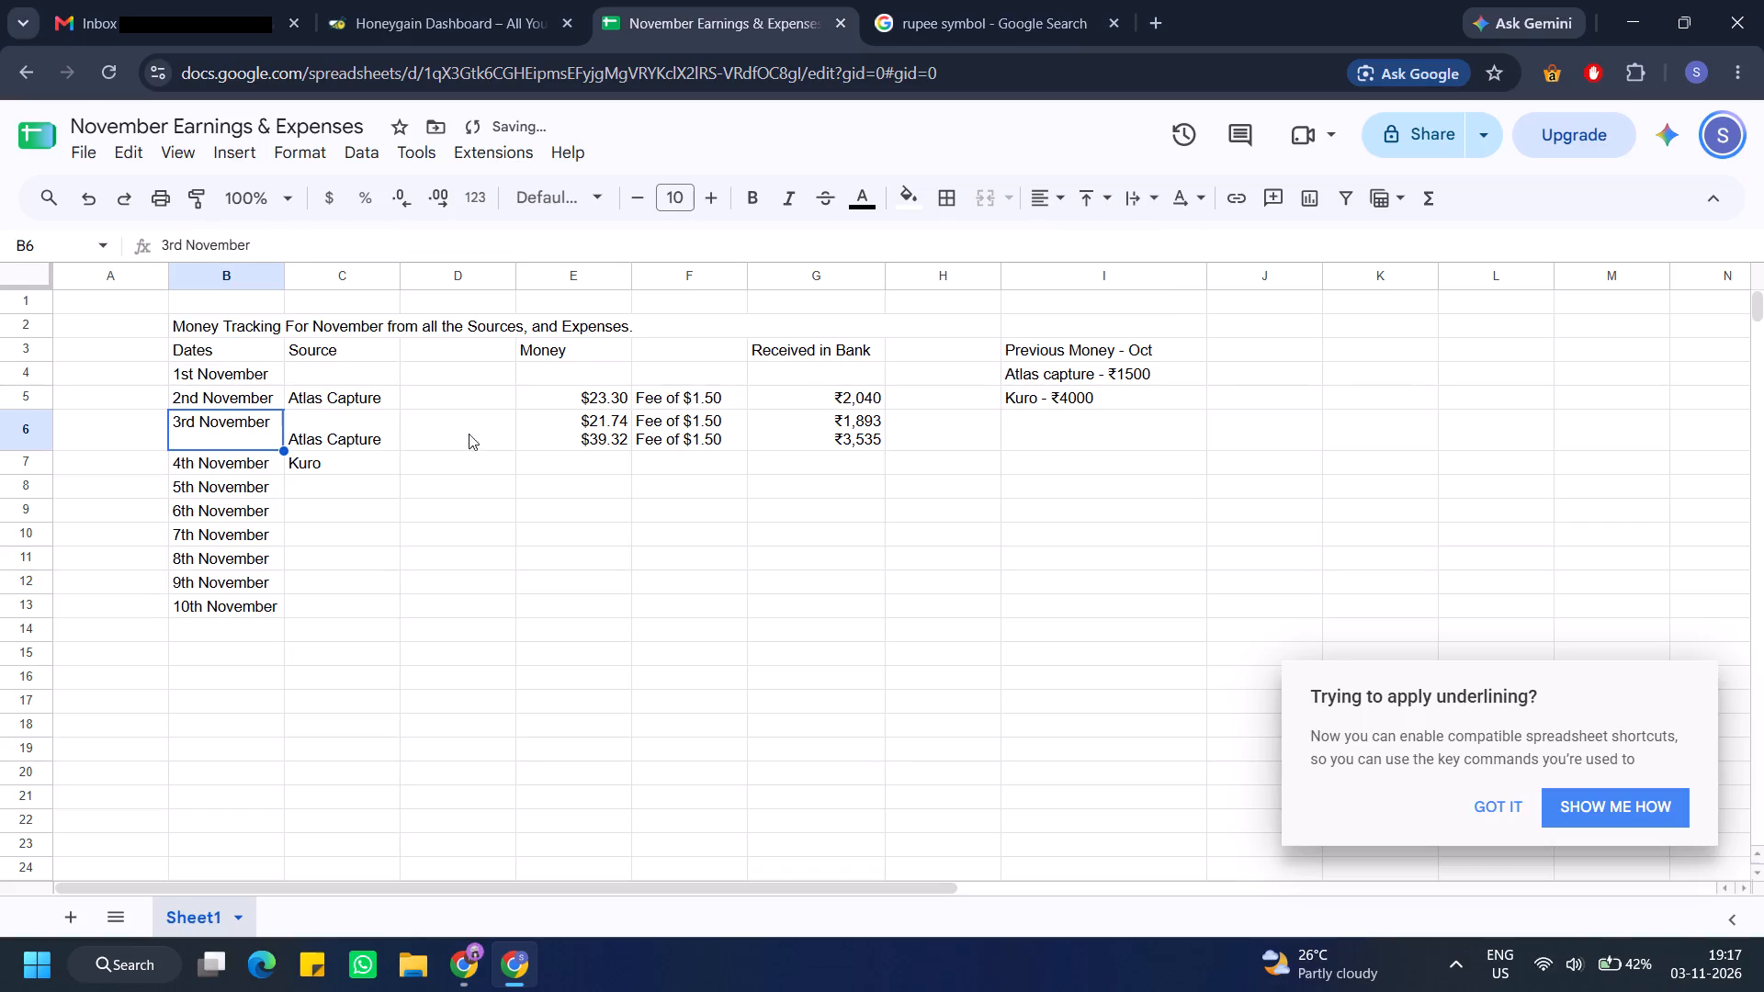
pyautogui.click(385, 428)
pyautogui.click(28, 431)
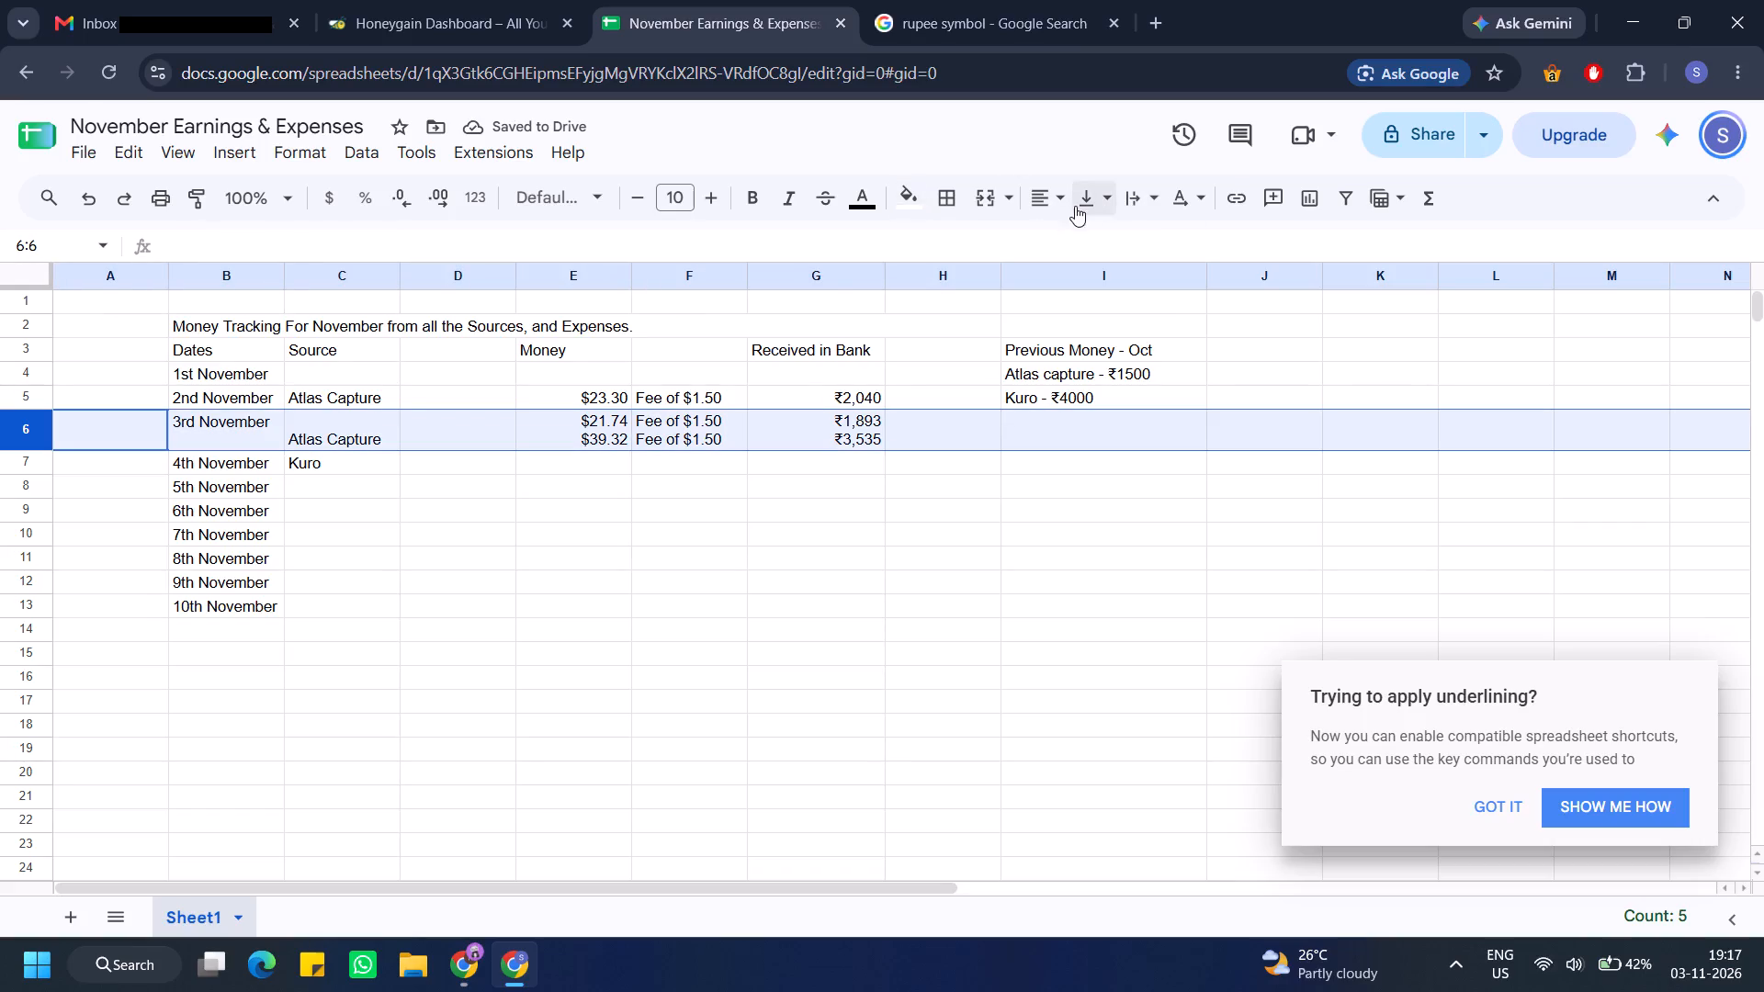
pyautogui.click(1075, 201)
pyautogui.click(1102, 232)
pyautogui.click(711, 525)
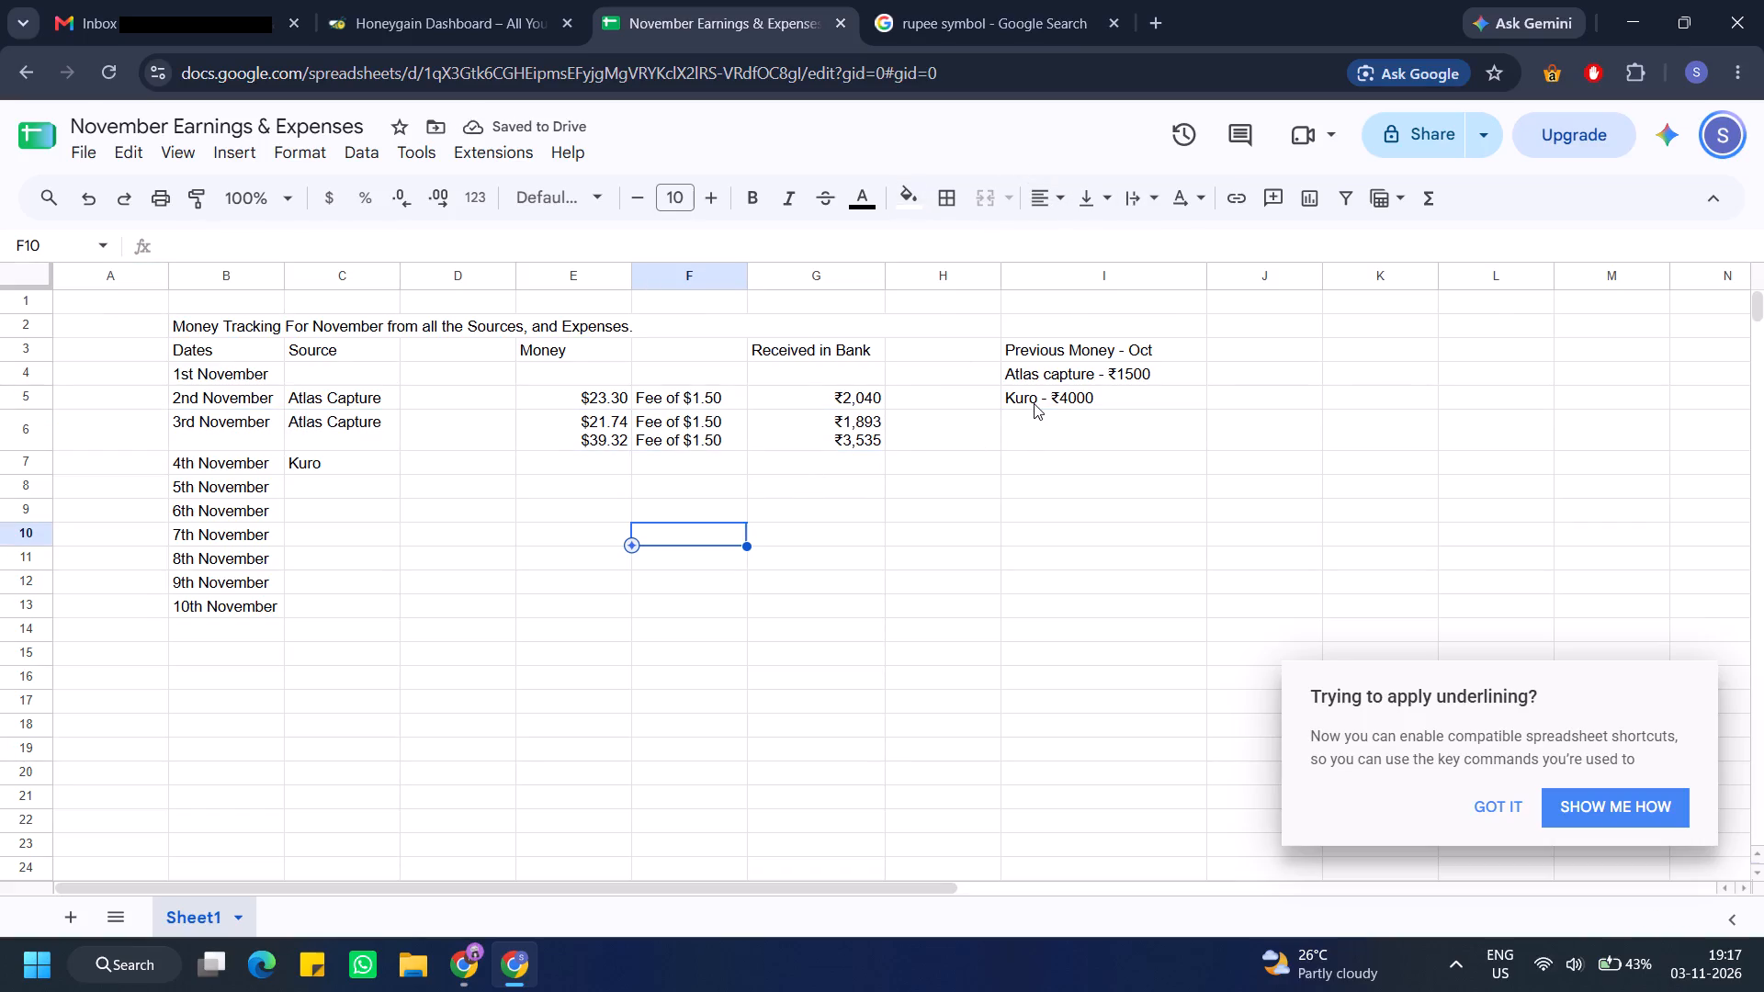
# Enter "----" as the 1st November source in cell C4 and centre it horizontally.
pyautogui.click(316, 370)
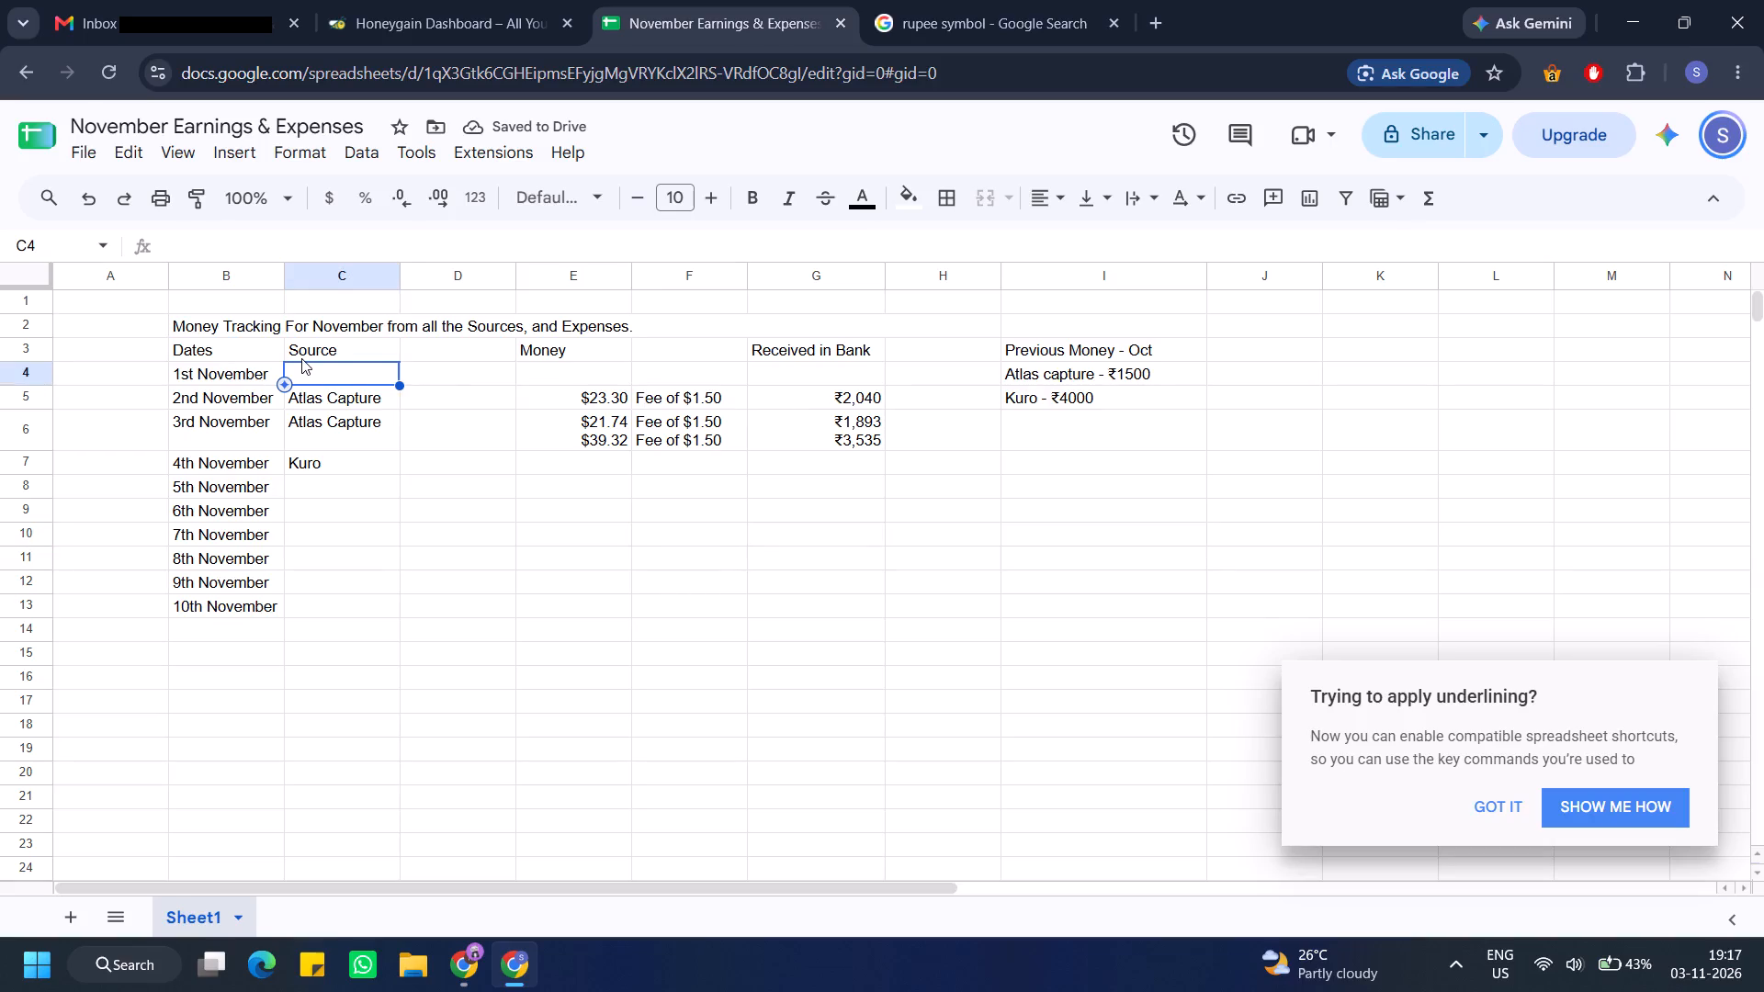
pyautogui.press('-')
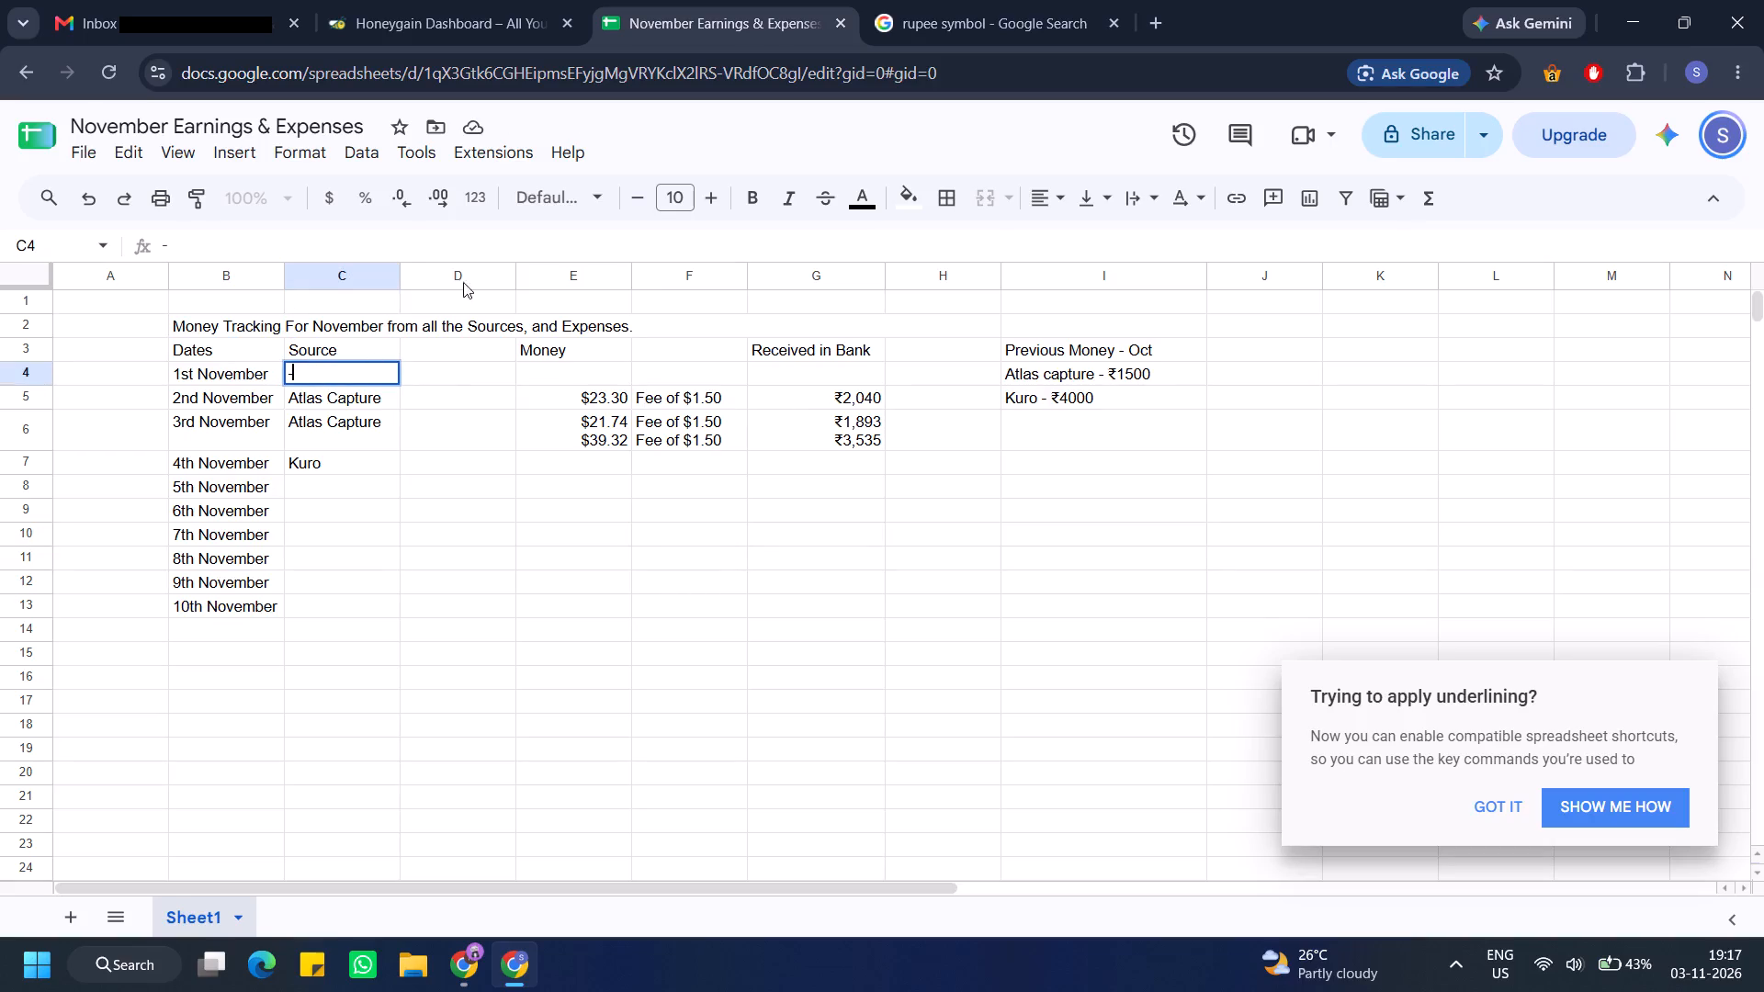
pyautogui.click(1048, 189)
pyautogui.click(1070, 241)
pyautogui.click(542, 517)
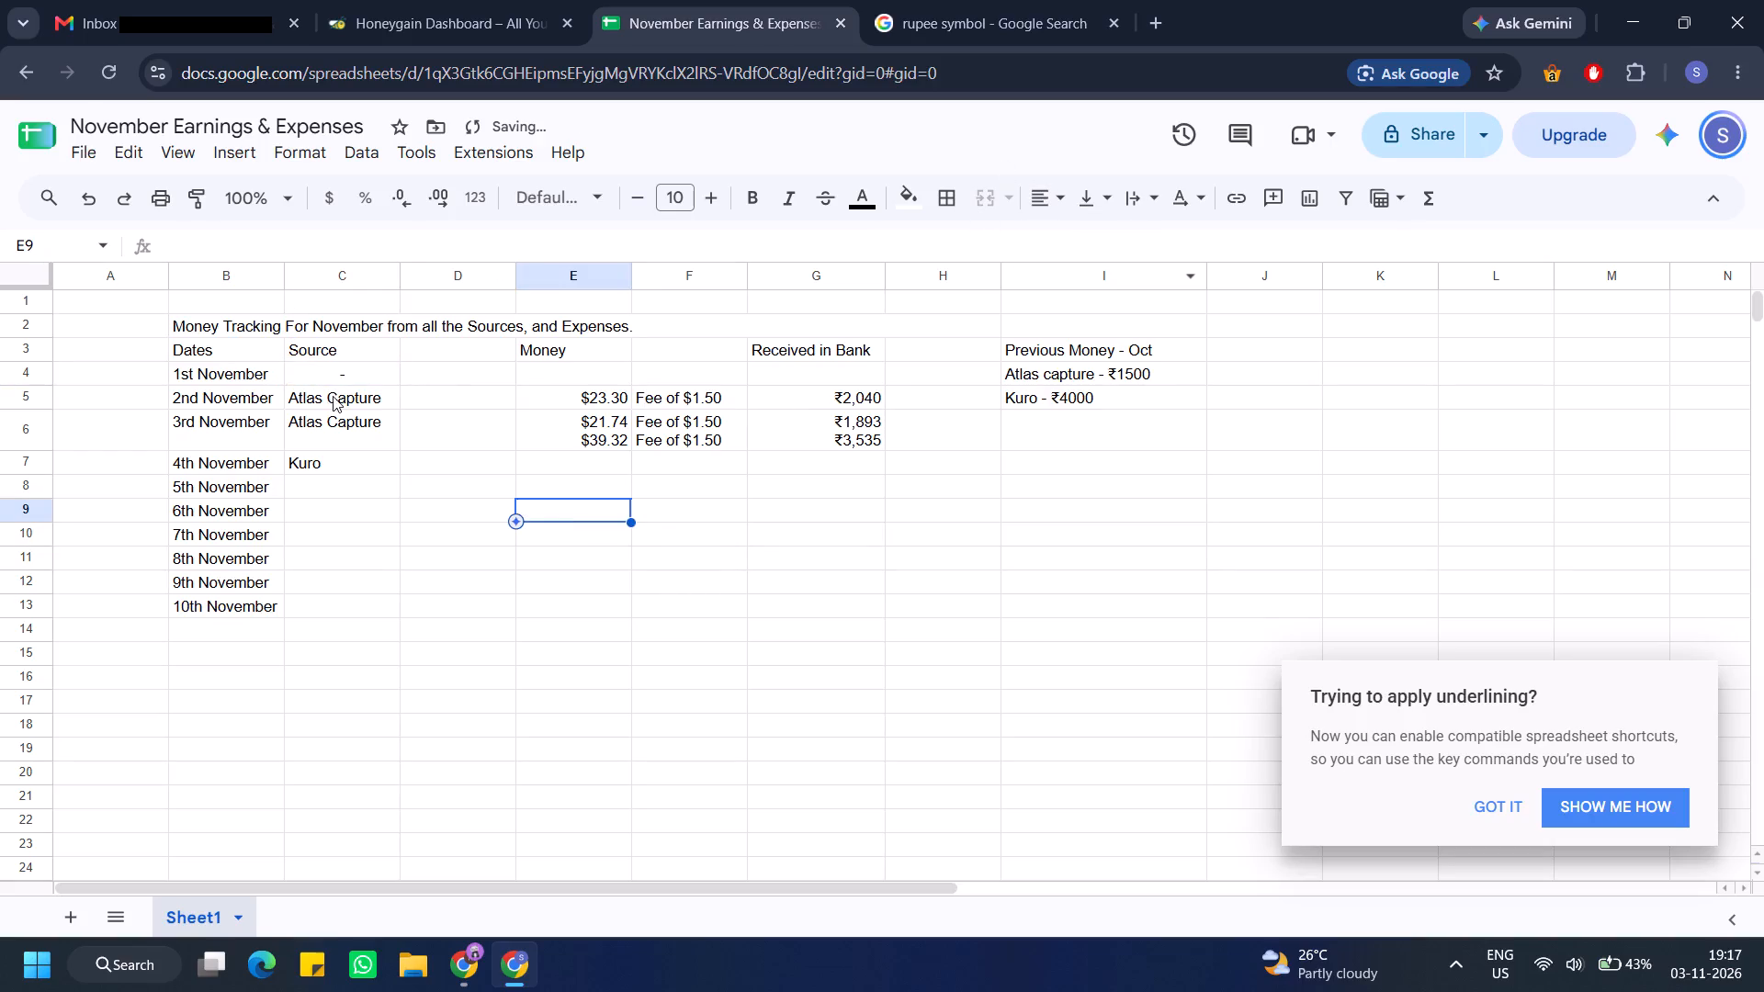
pyautogui.click(327, 378)
pyautogui.doubleClick(364, 370)
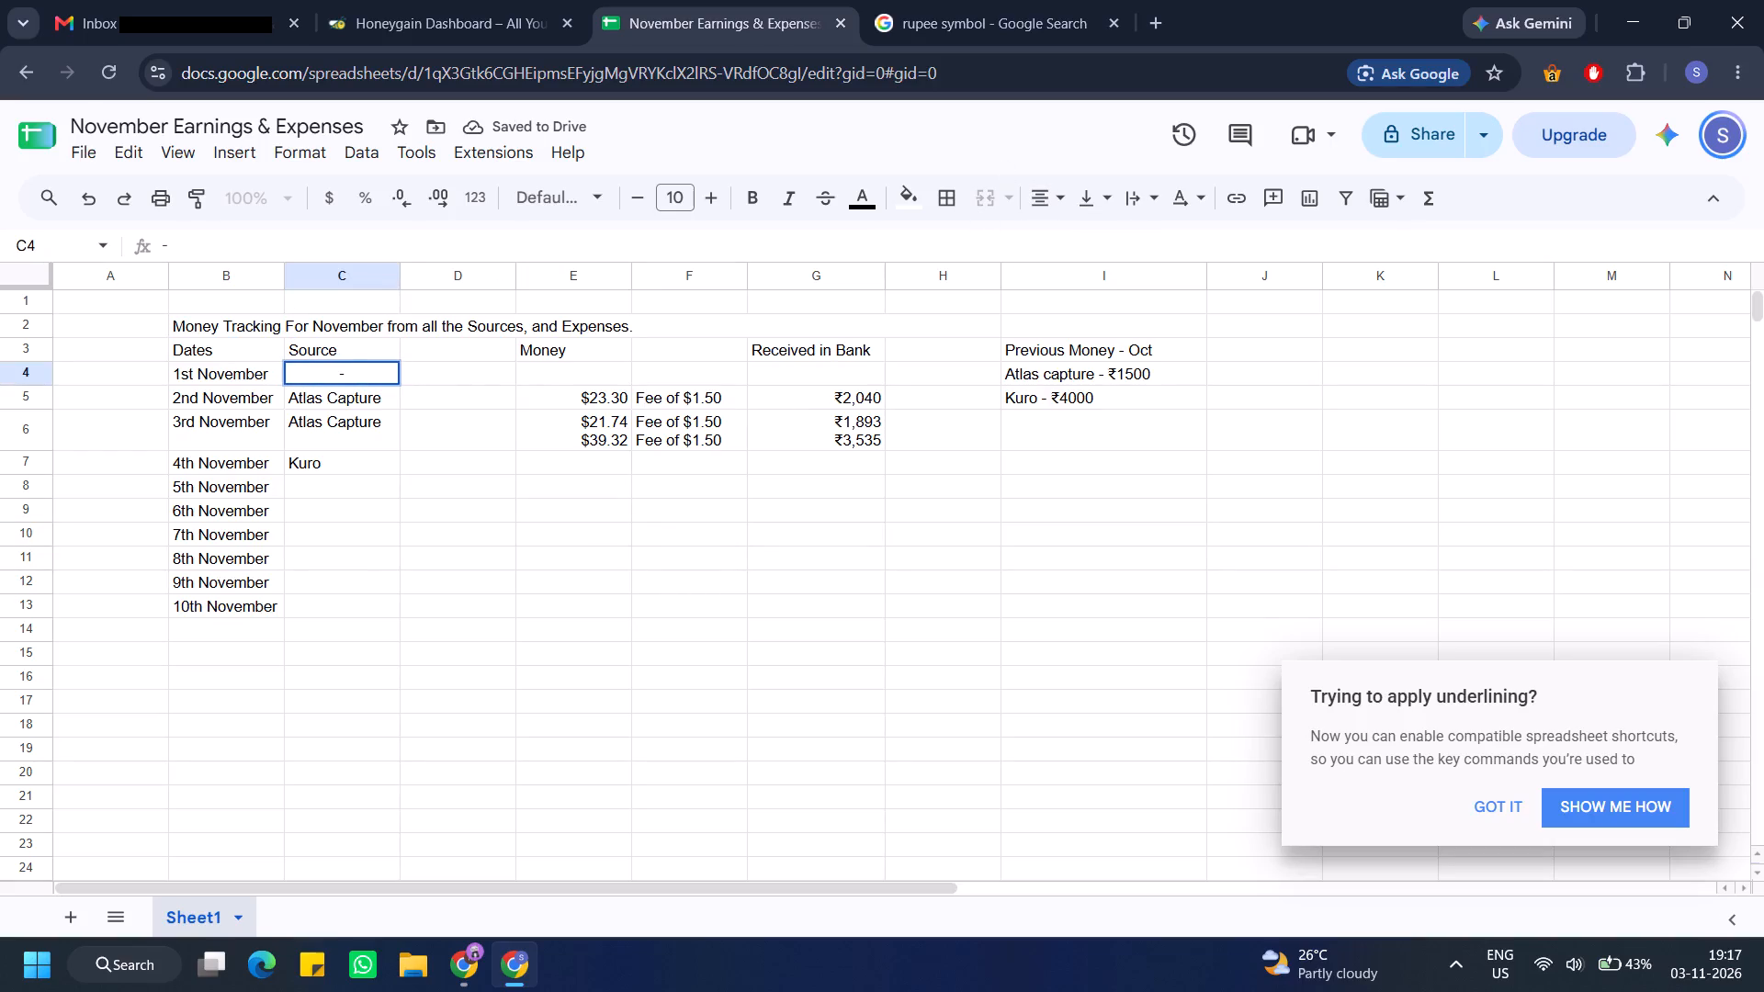
pyautogui.write('---')
pyautogui.click(410, 412)
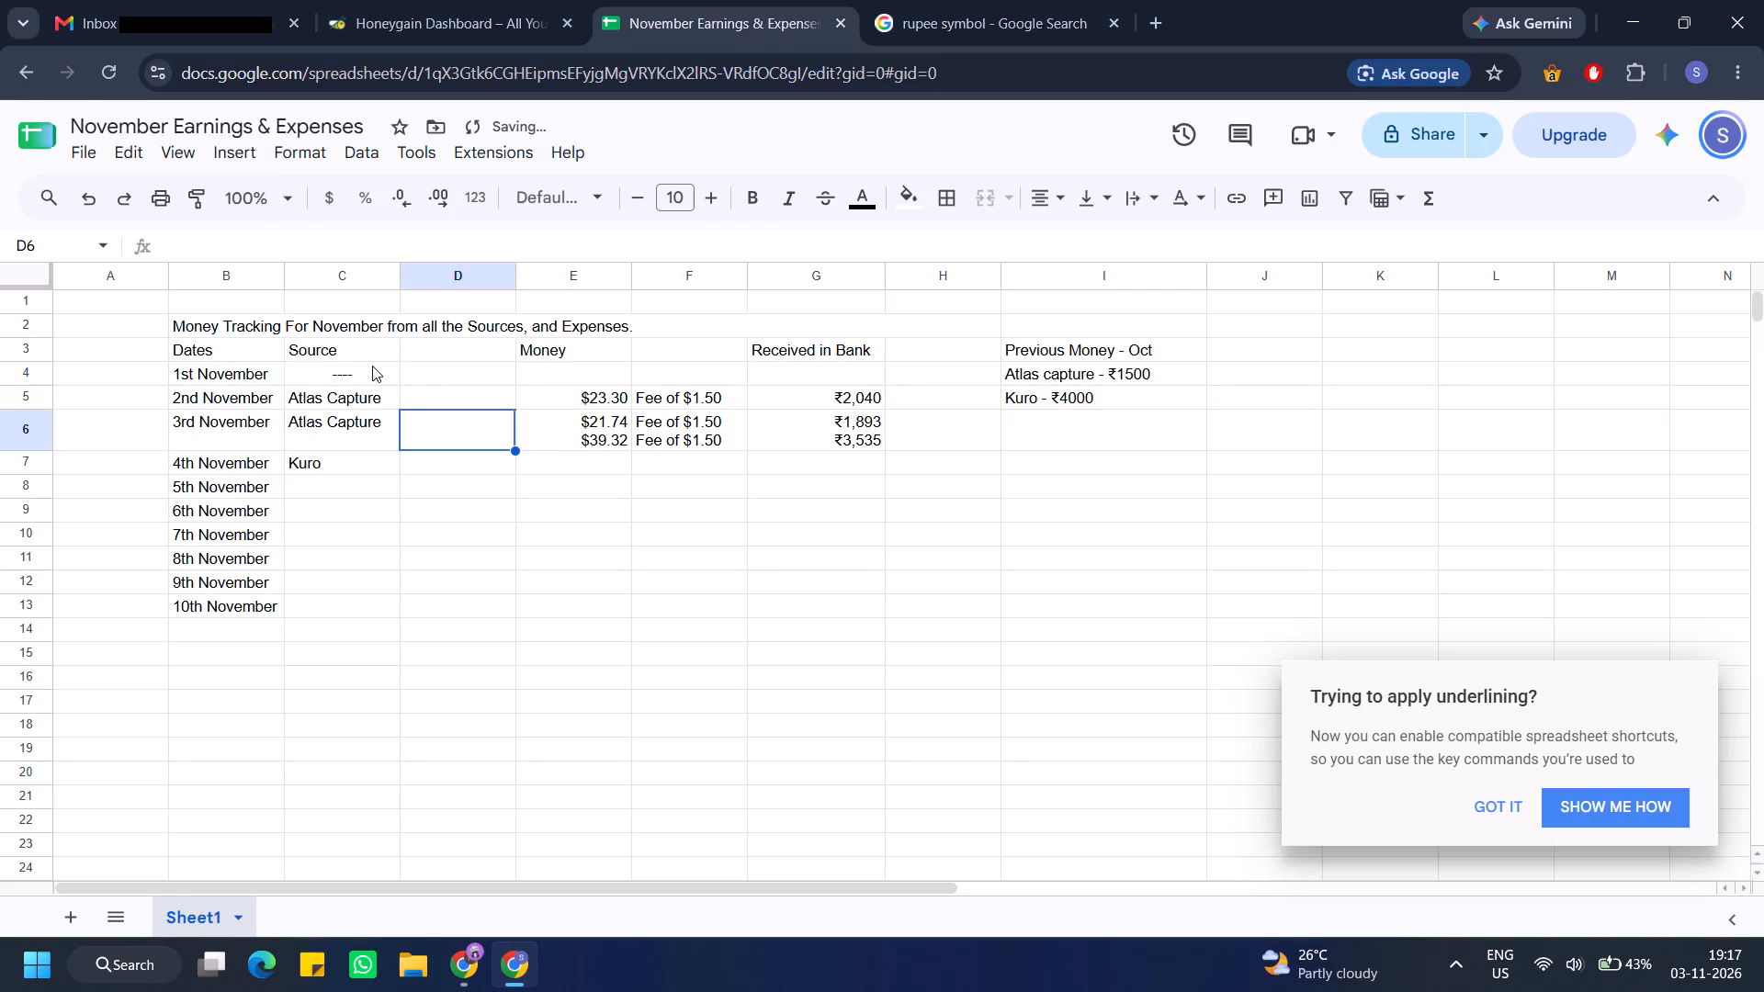
# Copy the dashes from C4 into the 1st November Money and Received in Bank cells, E4 and G4.
pyautogui.click(372, 371)
pyautogui.click(522, 381)
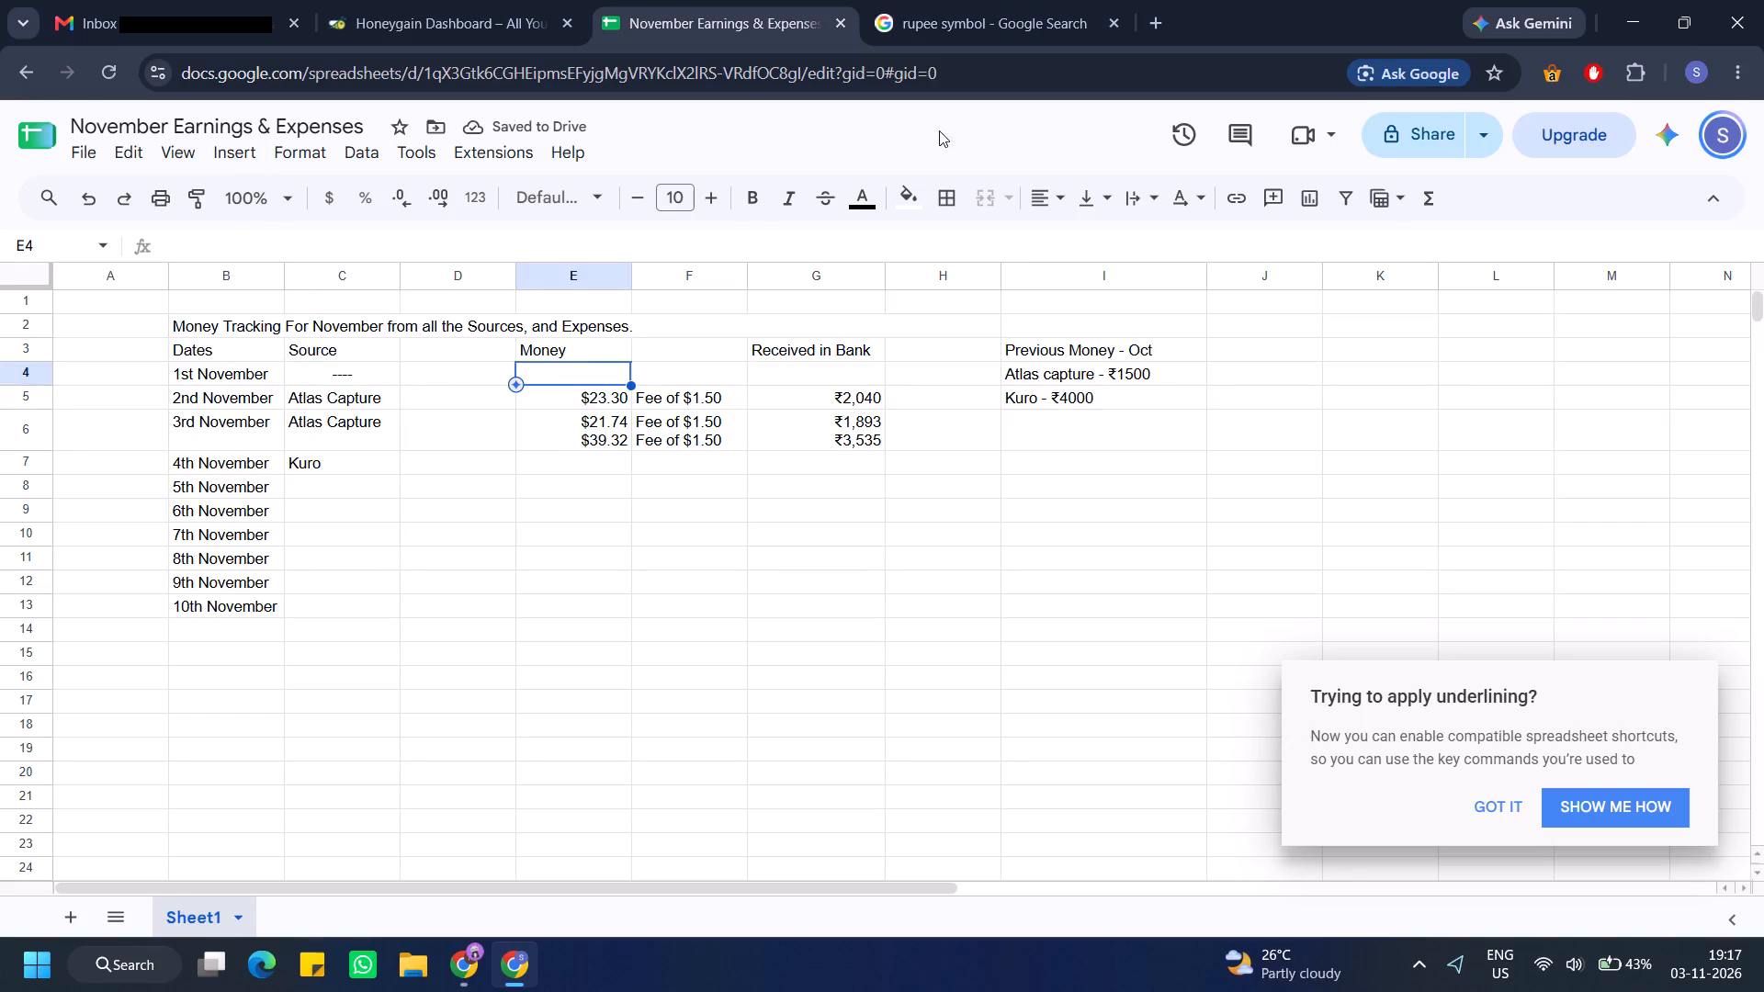
pyautogui.click(335, 370)
pyautogui.hotkey('ctrl', 'c')
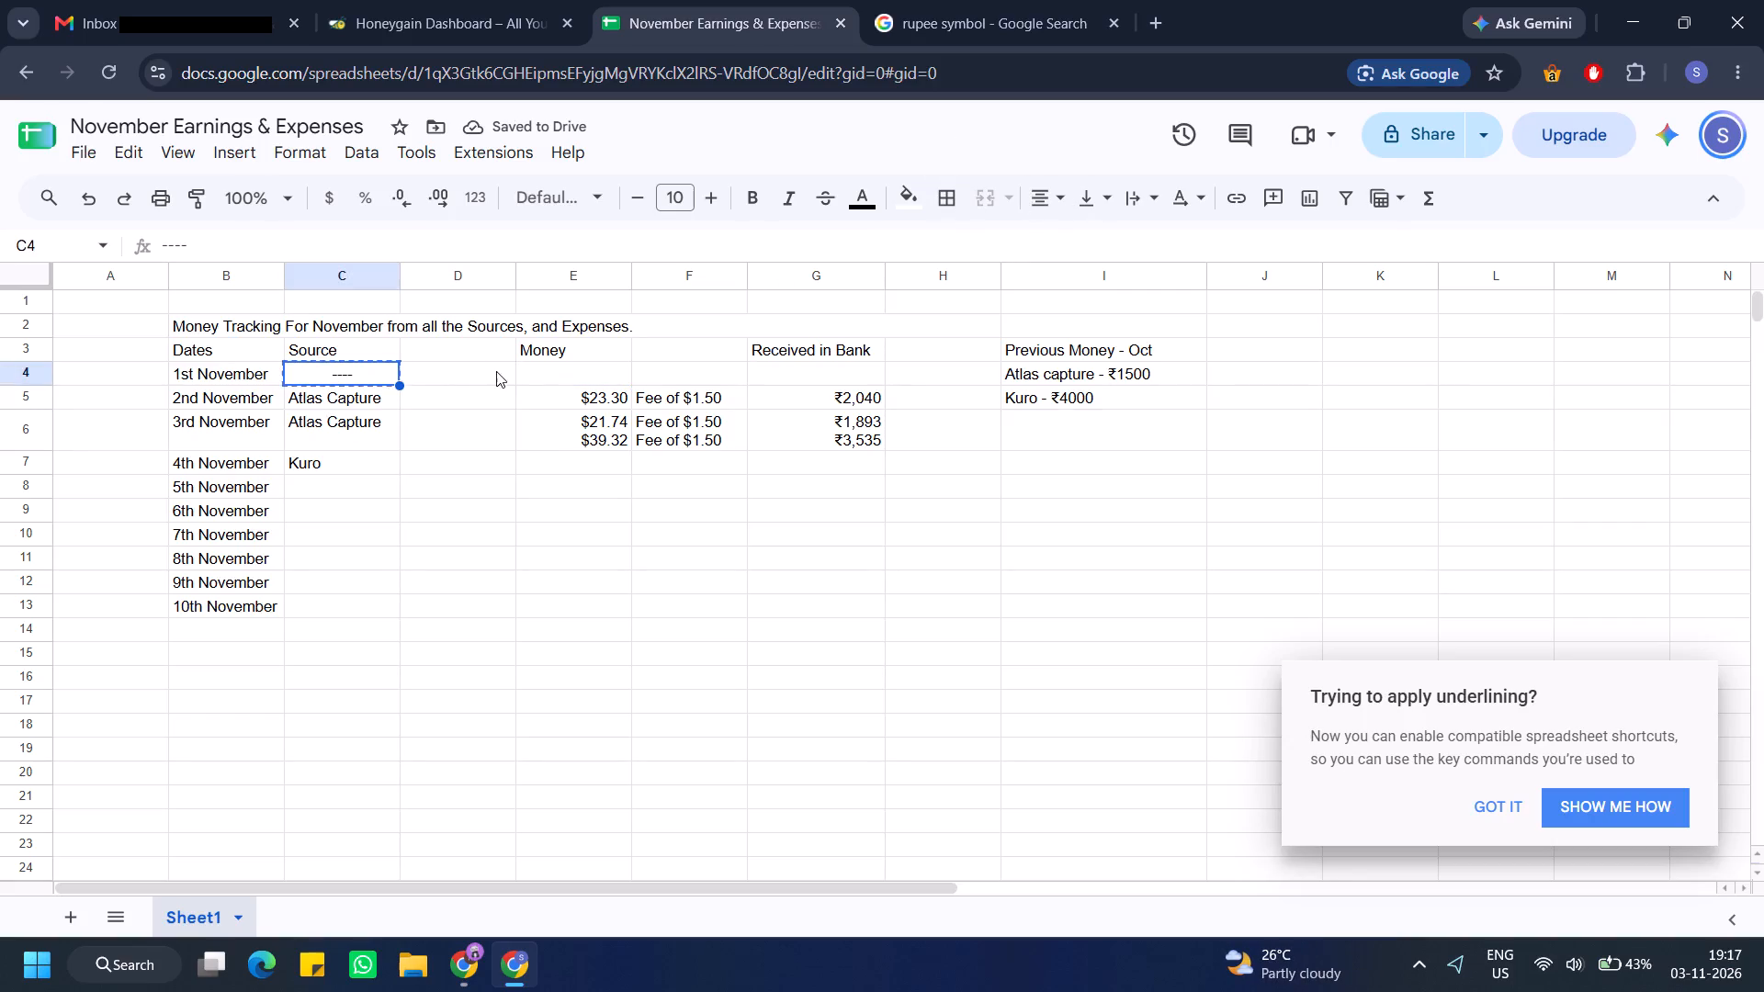
pyautogui.click(544, 370)
pyautogui.hotkey('ctrl', 'v')
pyautogui.click(794, 369)
pyautogui.hotkey('ctrl', 'v')
pyautogui.click(667, 541)
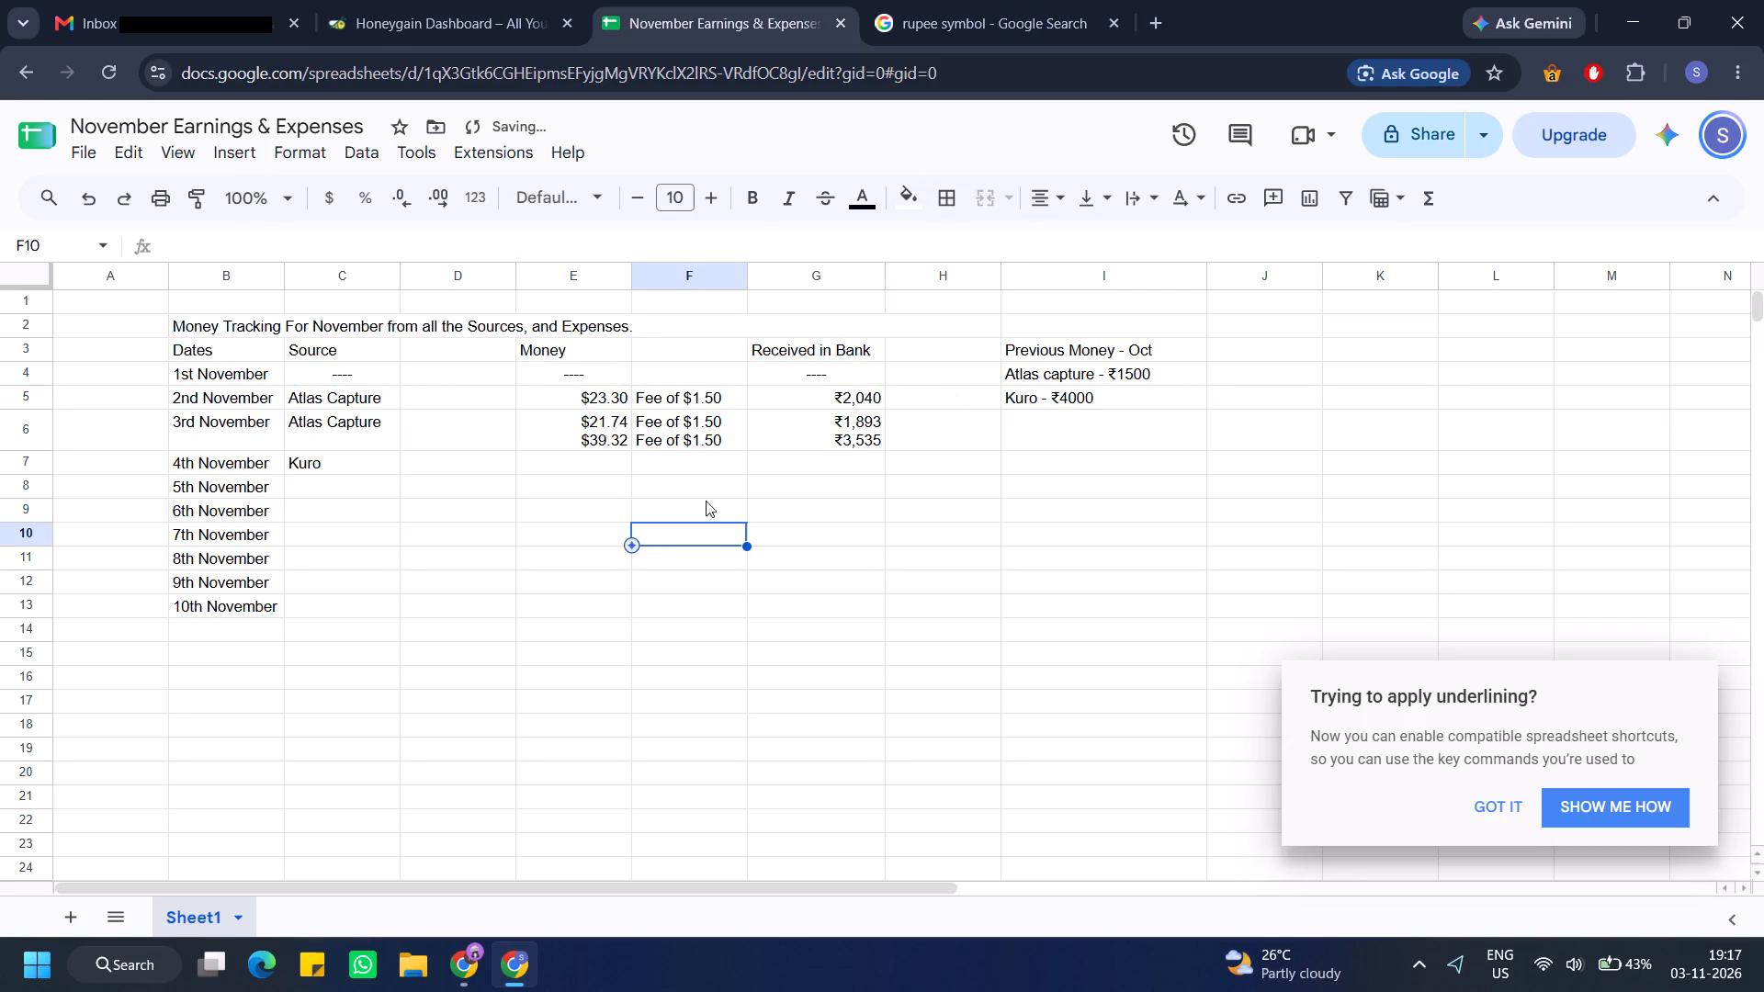
# Make the header row (row 3) bold and set its font size to 14.
pyautogui.click(369, 468)
pyautogui.click(354, 501)
pyautogui.moveTo(219, 333); pyautogui.dragTo(361, 332)
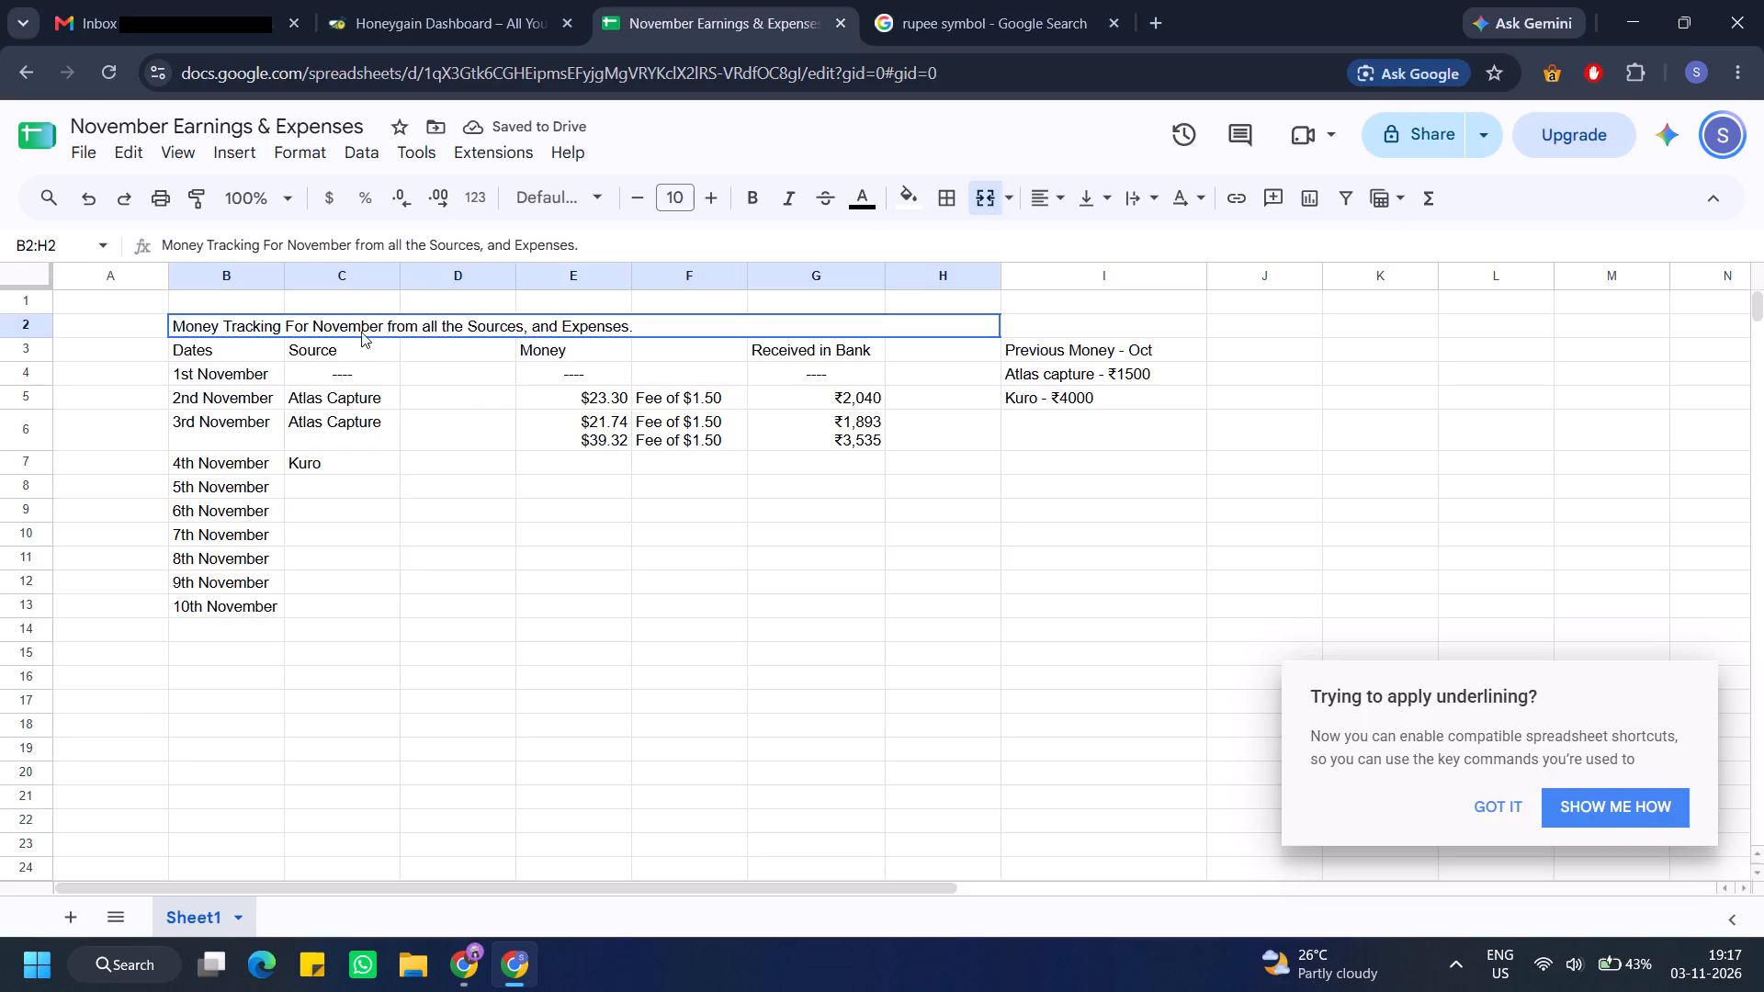
pyautogui.moveTo(361, 332); pyautogui.dragTo(396, 330)
pyautogui.click(21, 353)
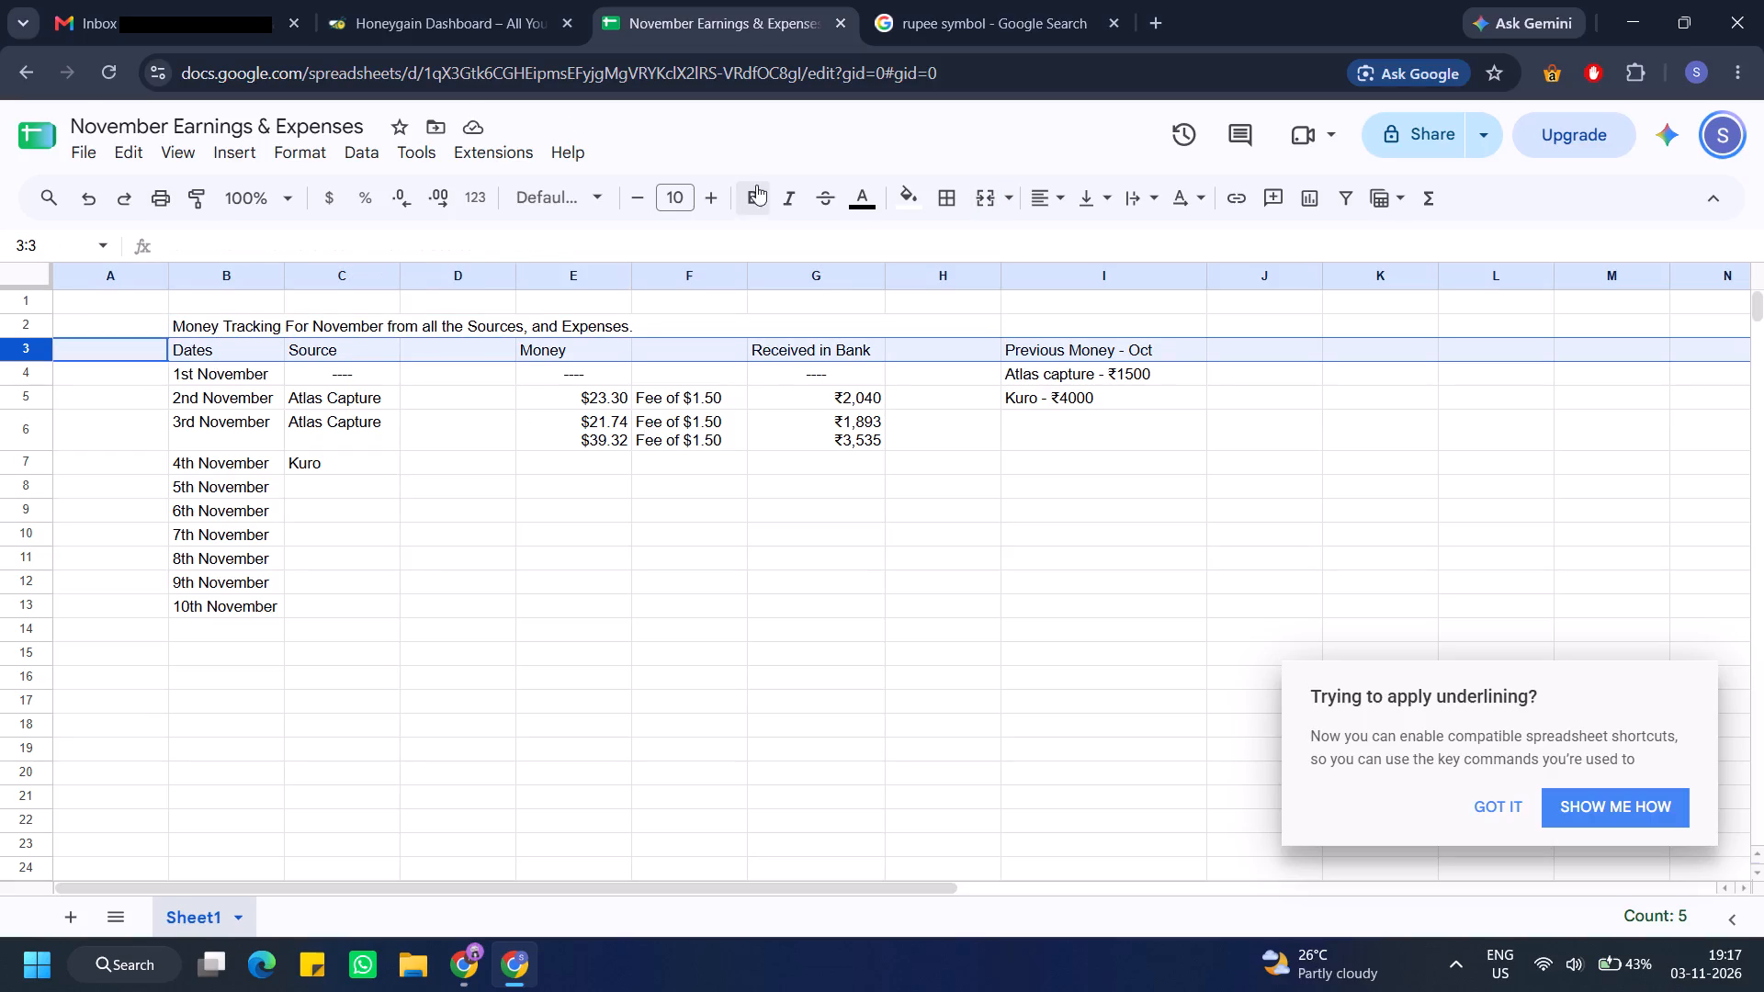
pyautogui.click(758, 194)
pyautogui.tripleClick(699, 197)
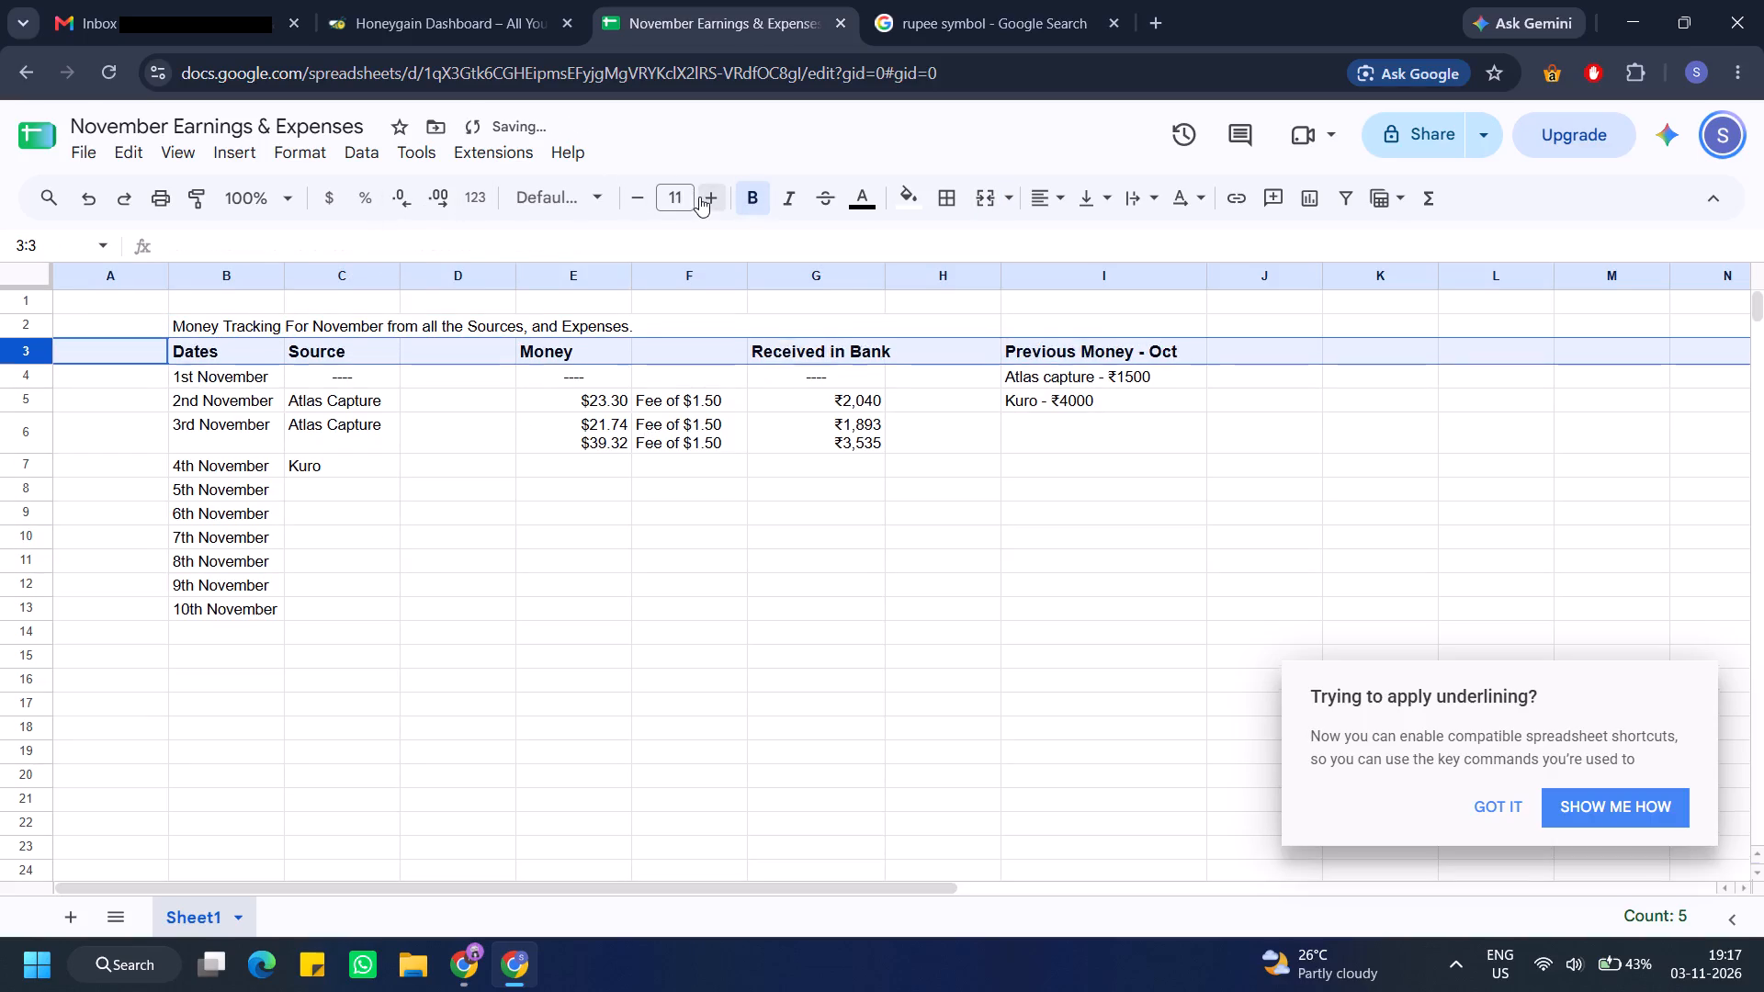
pyautogui.tripleClick(700, 197)
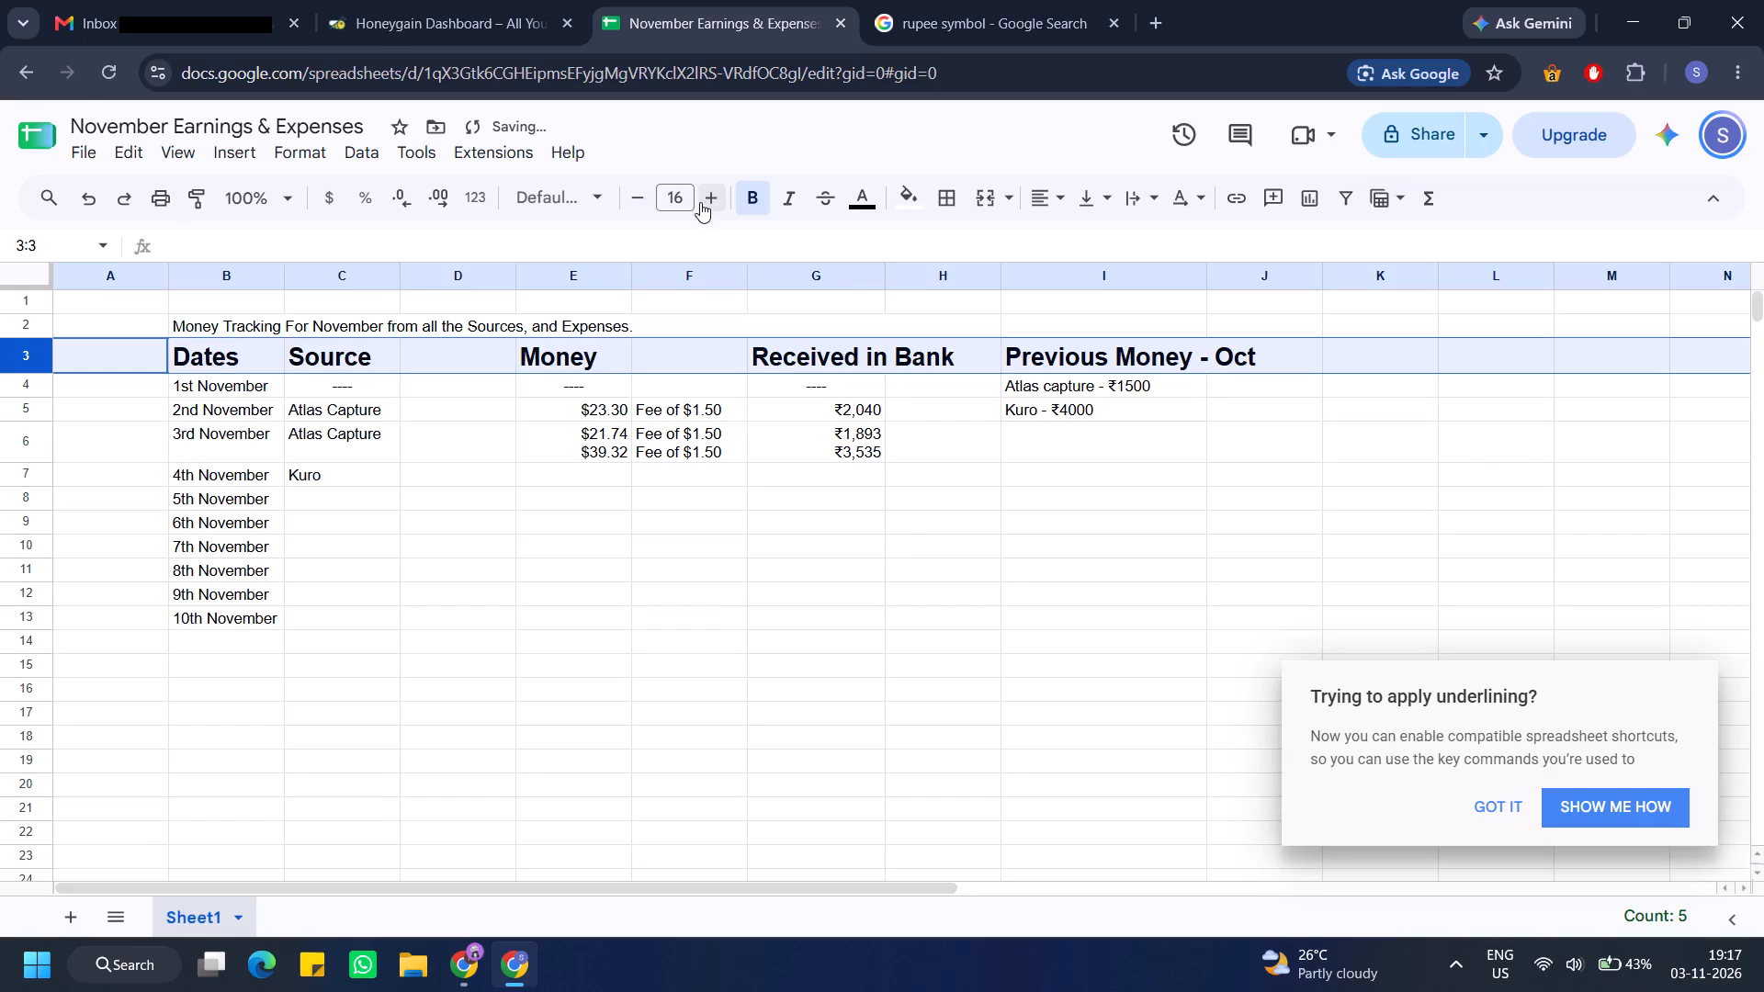
pyautogui.doubleClick(645, 197)
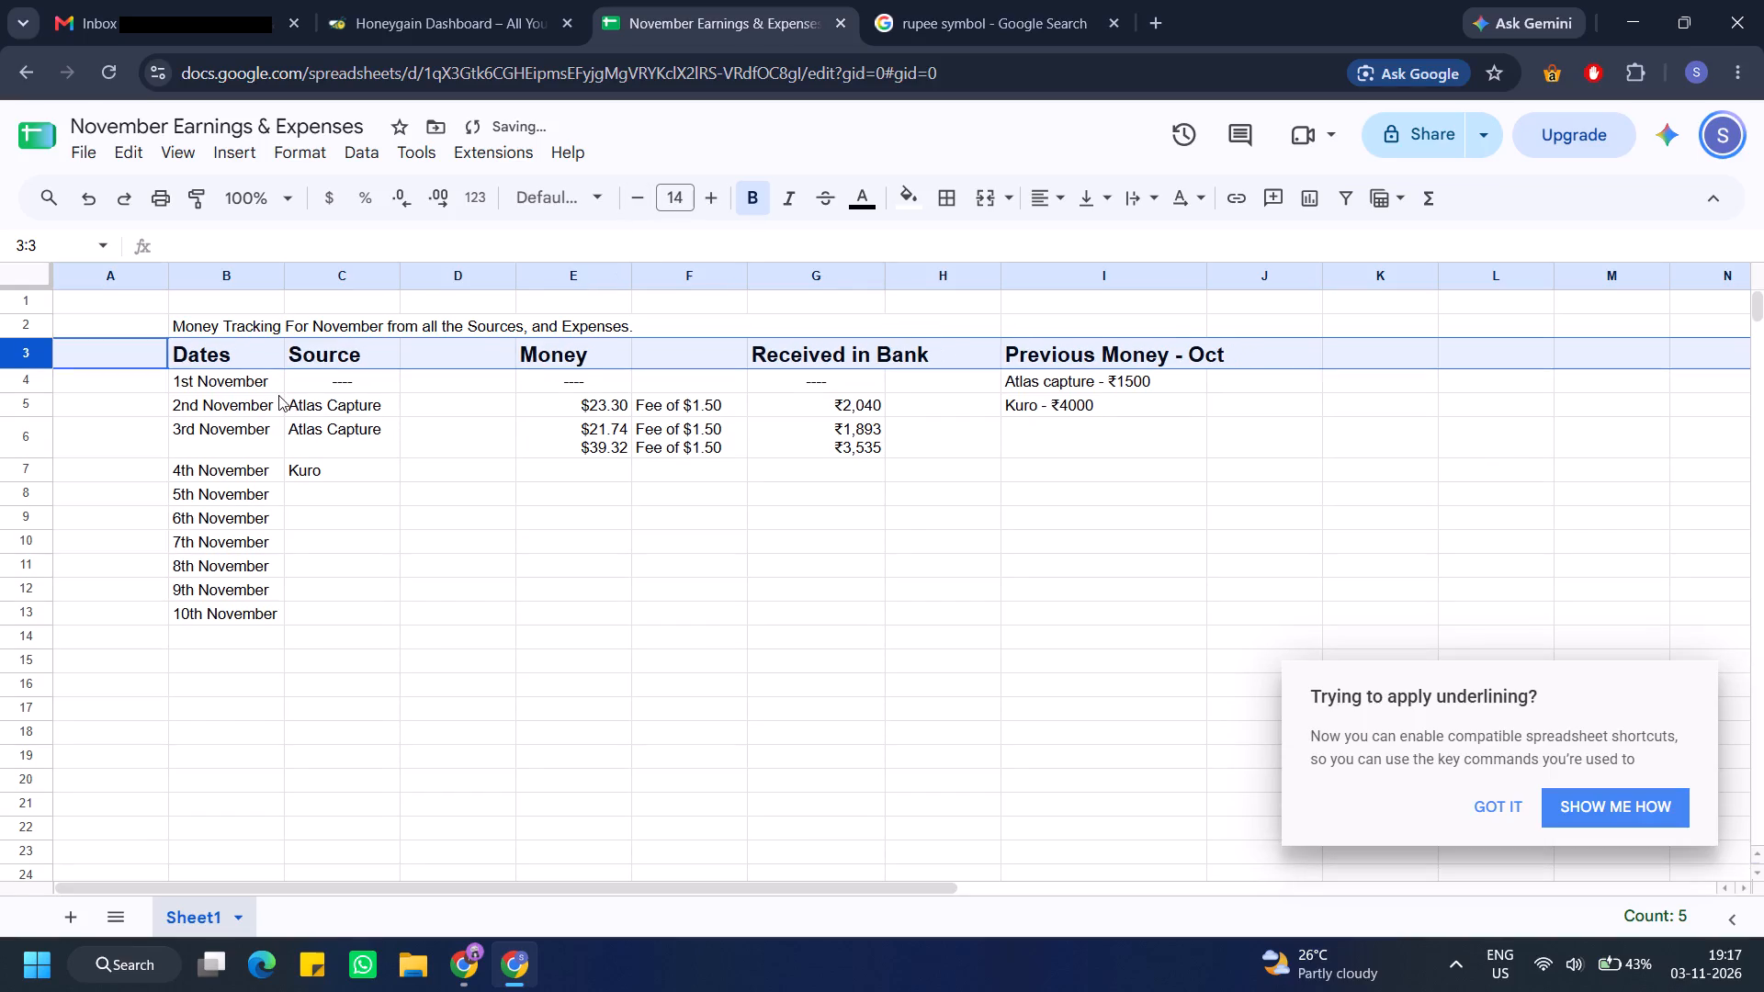
# Increase the font size of the 1st to 10th November dates in B4:B13 by one point.
pyautogui.click(278, 395)
pyautogui.moveTo(259, 382); pyautogui.dragTo(235, 603)
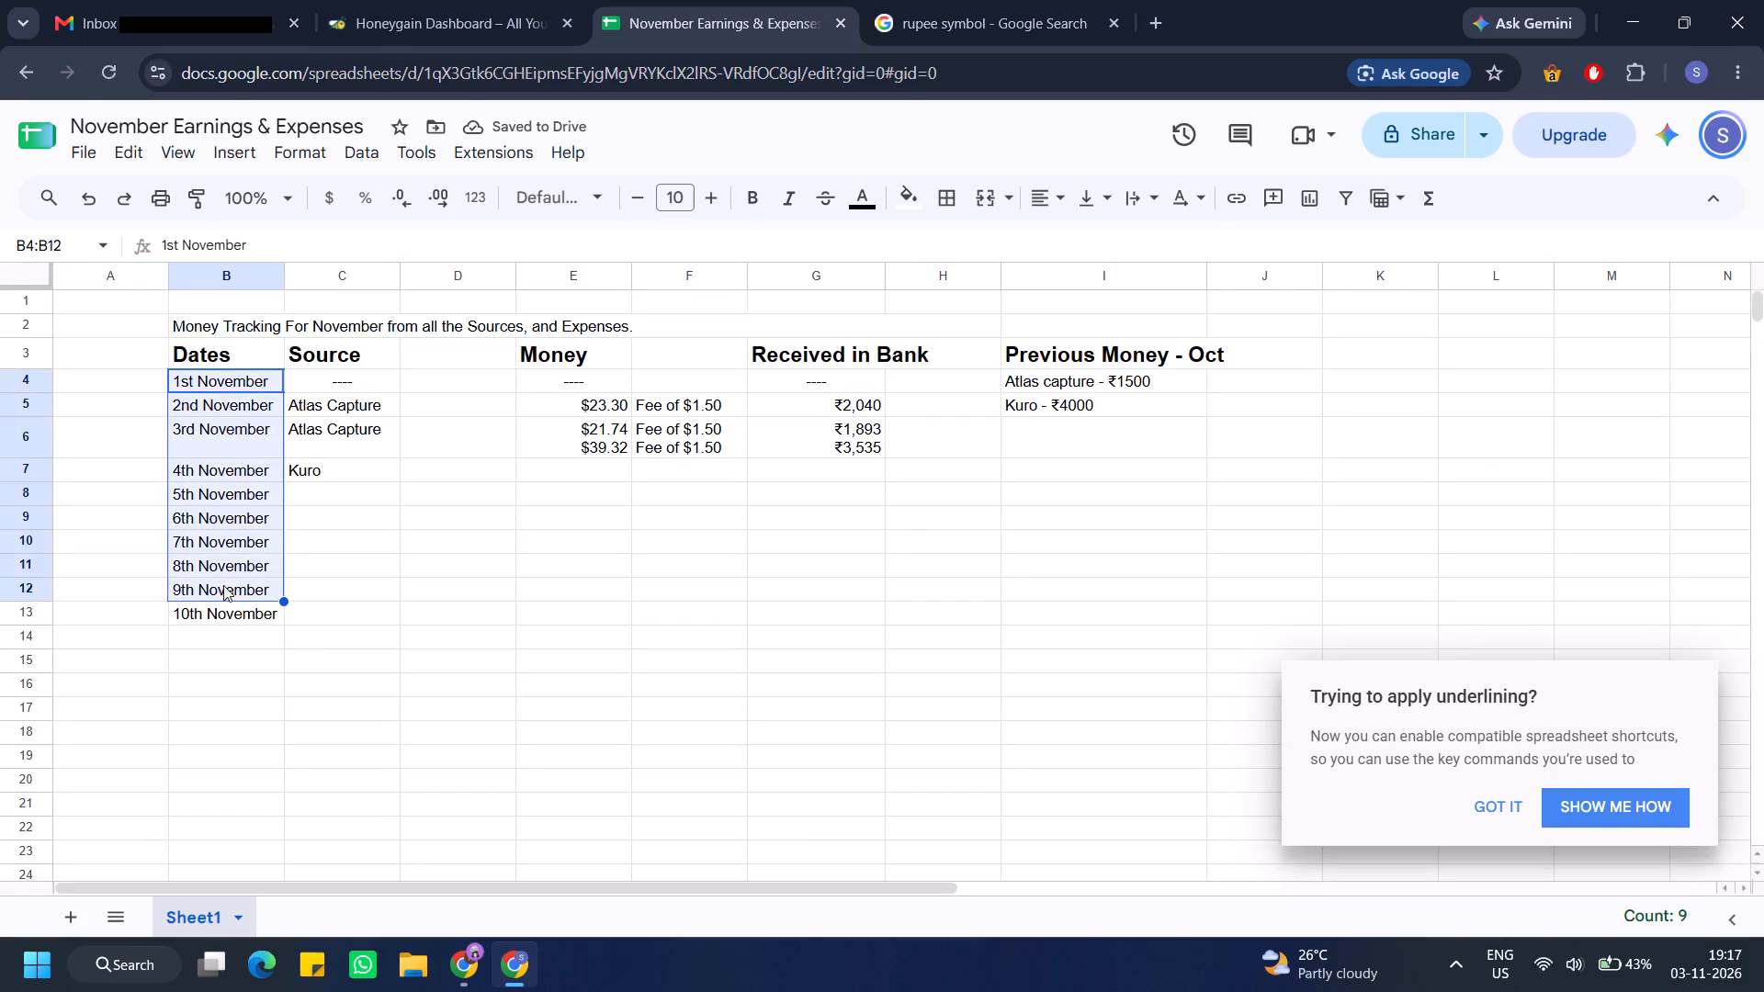
pyautogui.click(223, 585)
pyautogui.moveTo(217, 614); pyautogui.dragTo(236, 385)
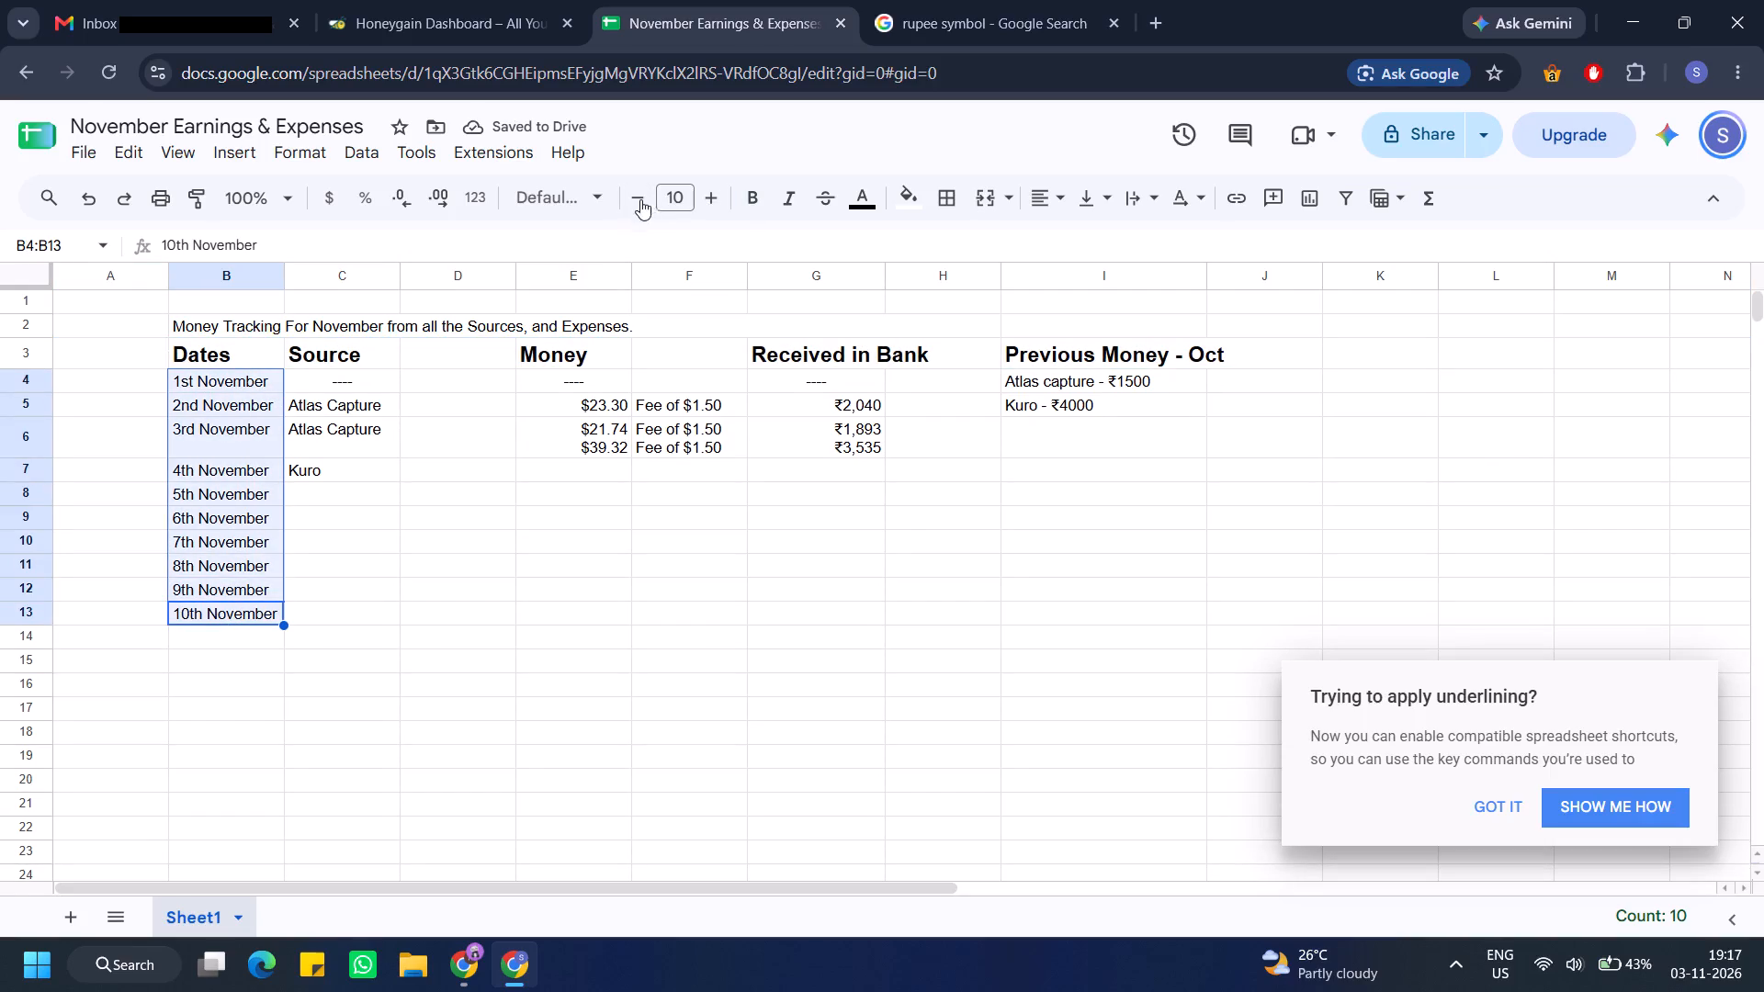
pyautogui.click(708, 195)
pyautogui.click(605, 549)
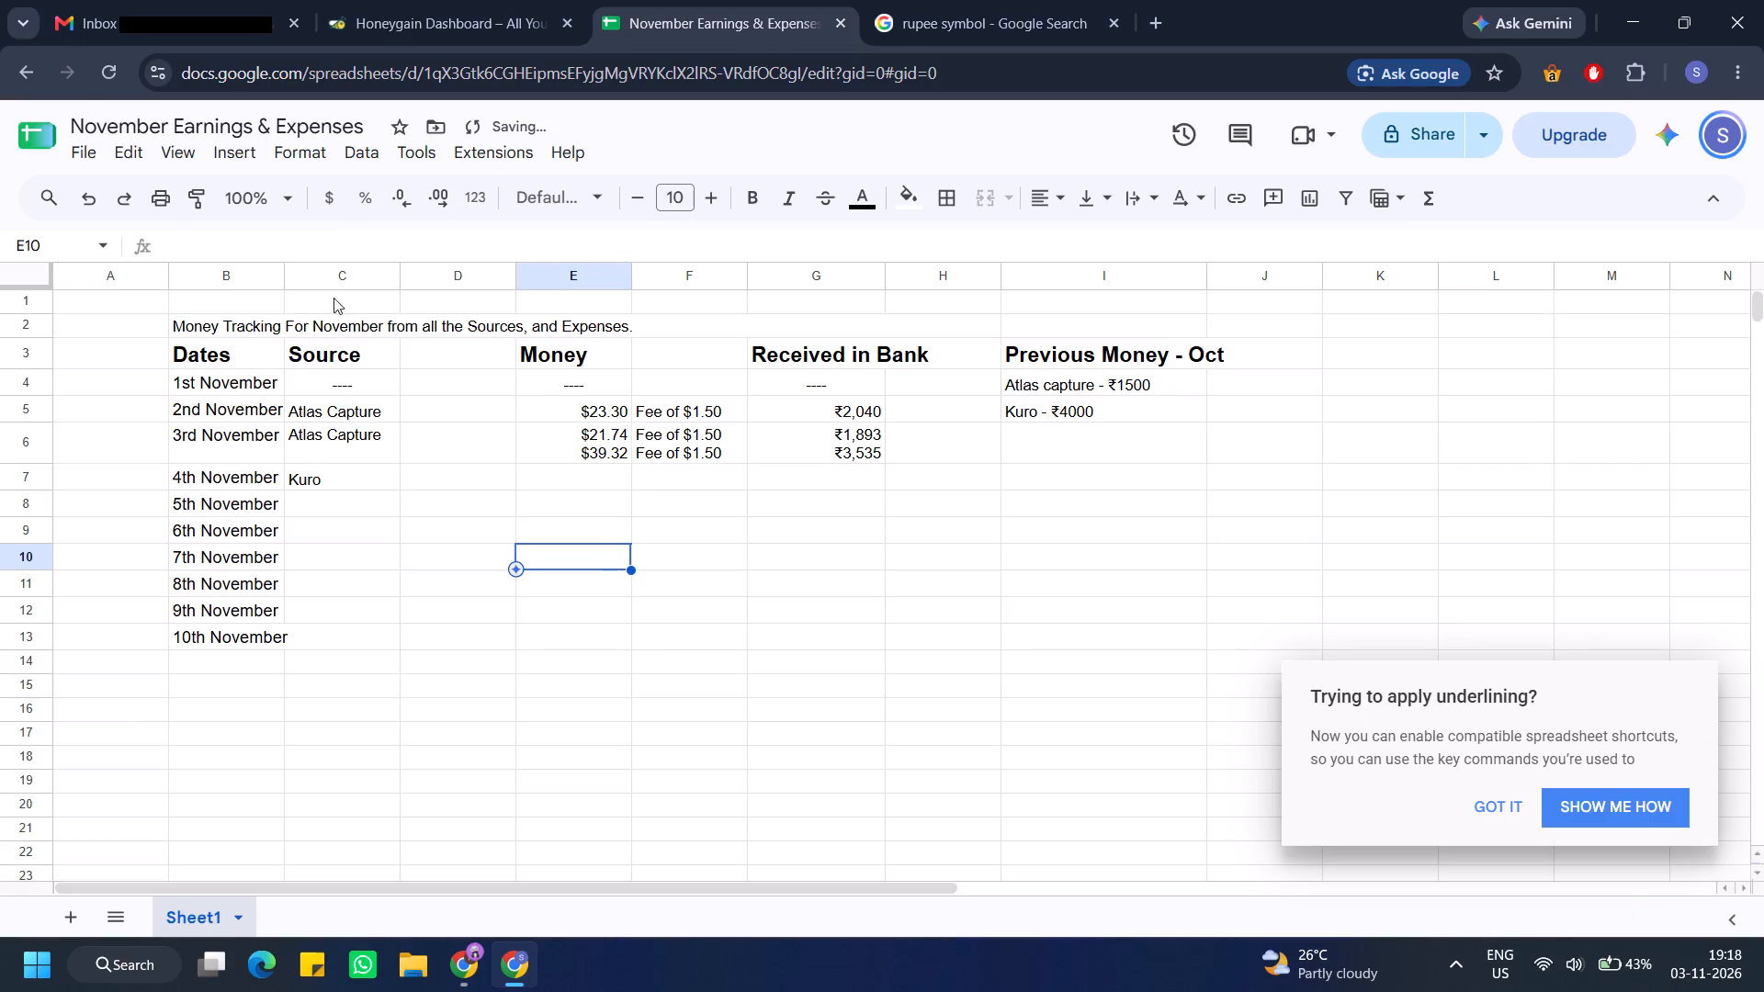
# Widen column B so the enlarged dates fit inside it.
pyautogui.moveTo(286, 273); pyautogui.dragTo(311, 283)
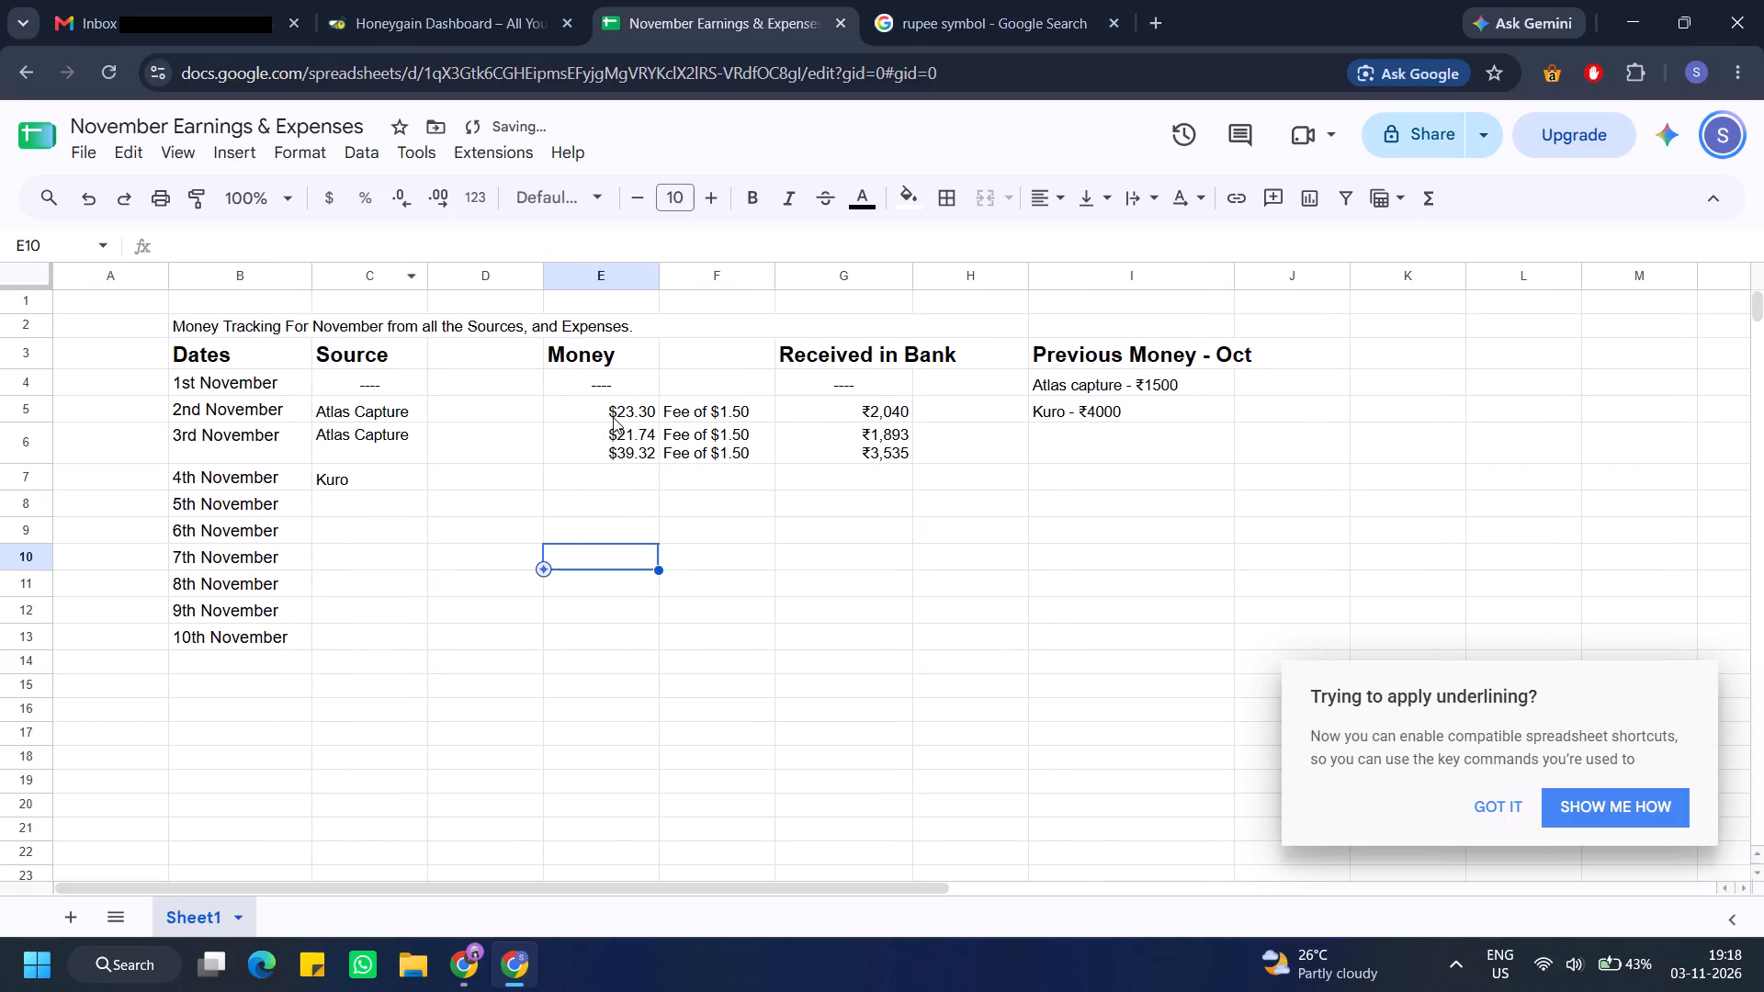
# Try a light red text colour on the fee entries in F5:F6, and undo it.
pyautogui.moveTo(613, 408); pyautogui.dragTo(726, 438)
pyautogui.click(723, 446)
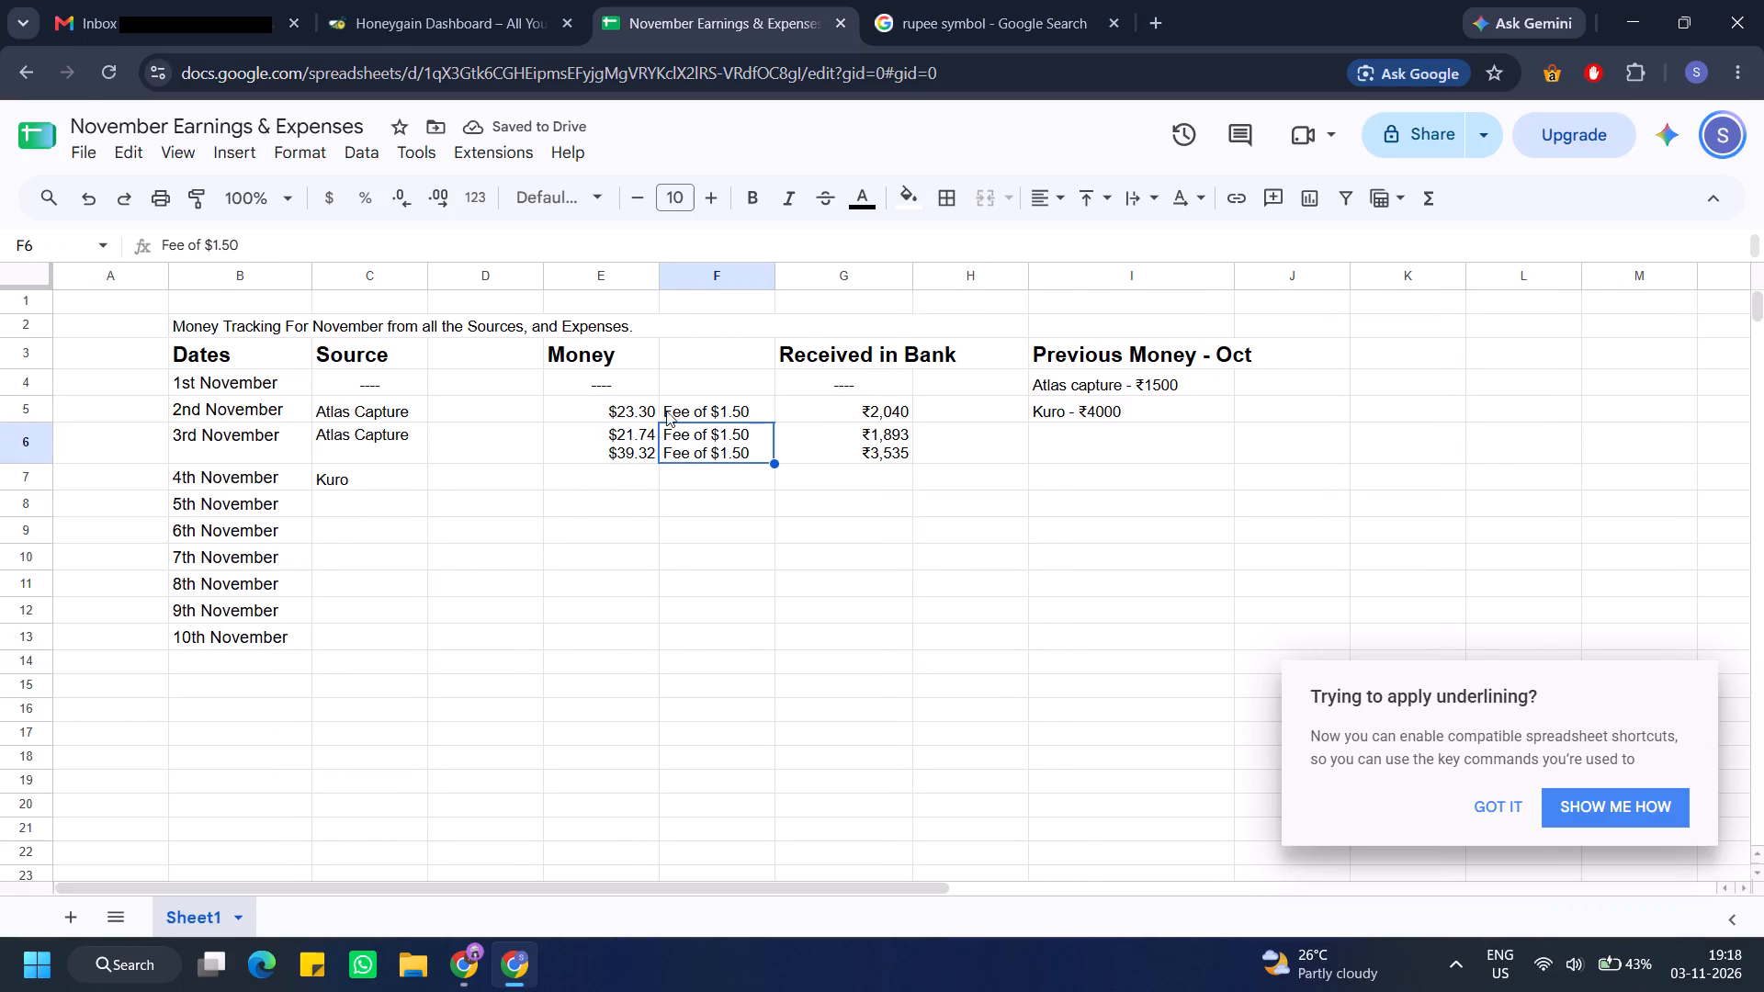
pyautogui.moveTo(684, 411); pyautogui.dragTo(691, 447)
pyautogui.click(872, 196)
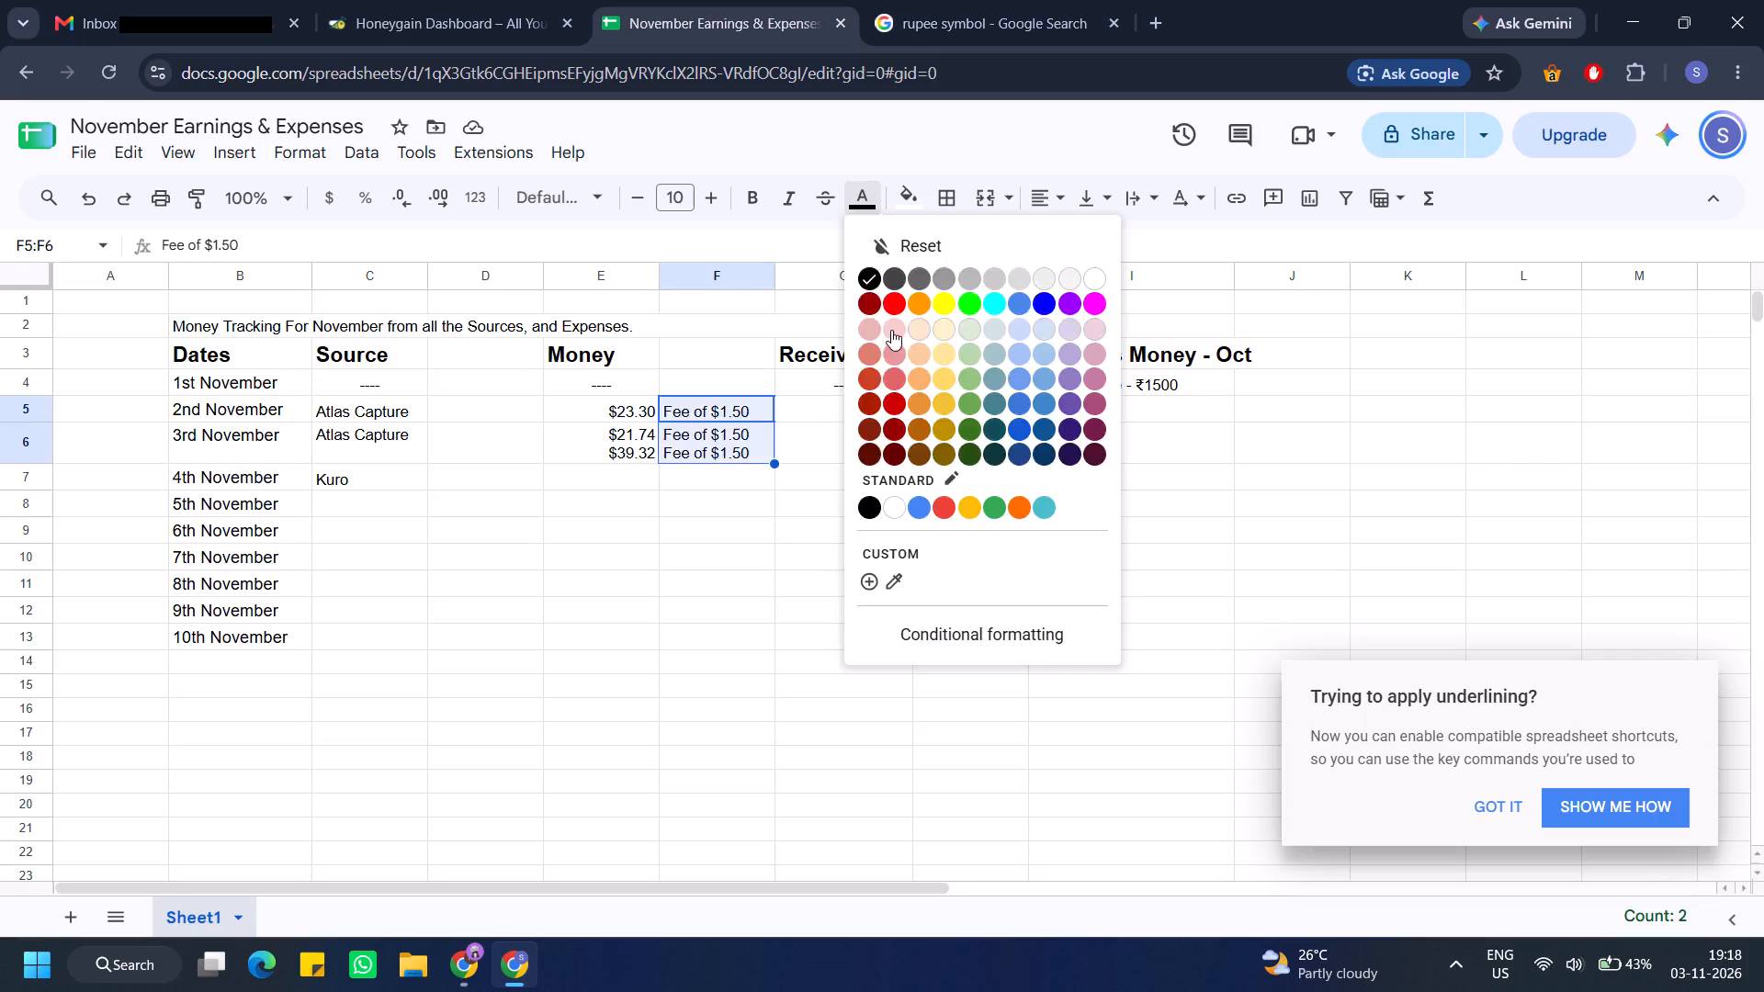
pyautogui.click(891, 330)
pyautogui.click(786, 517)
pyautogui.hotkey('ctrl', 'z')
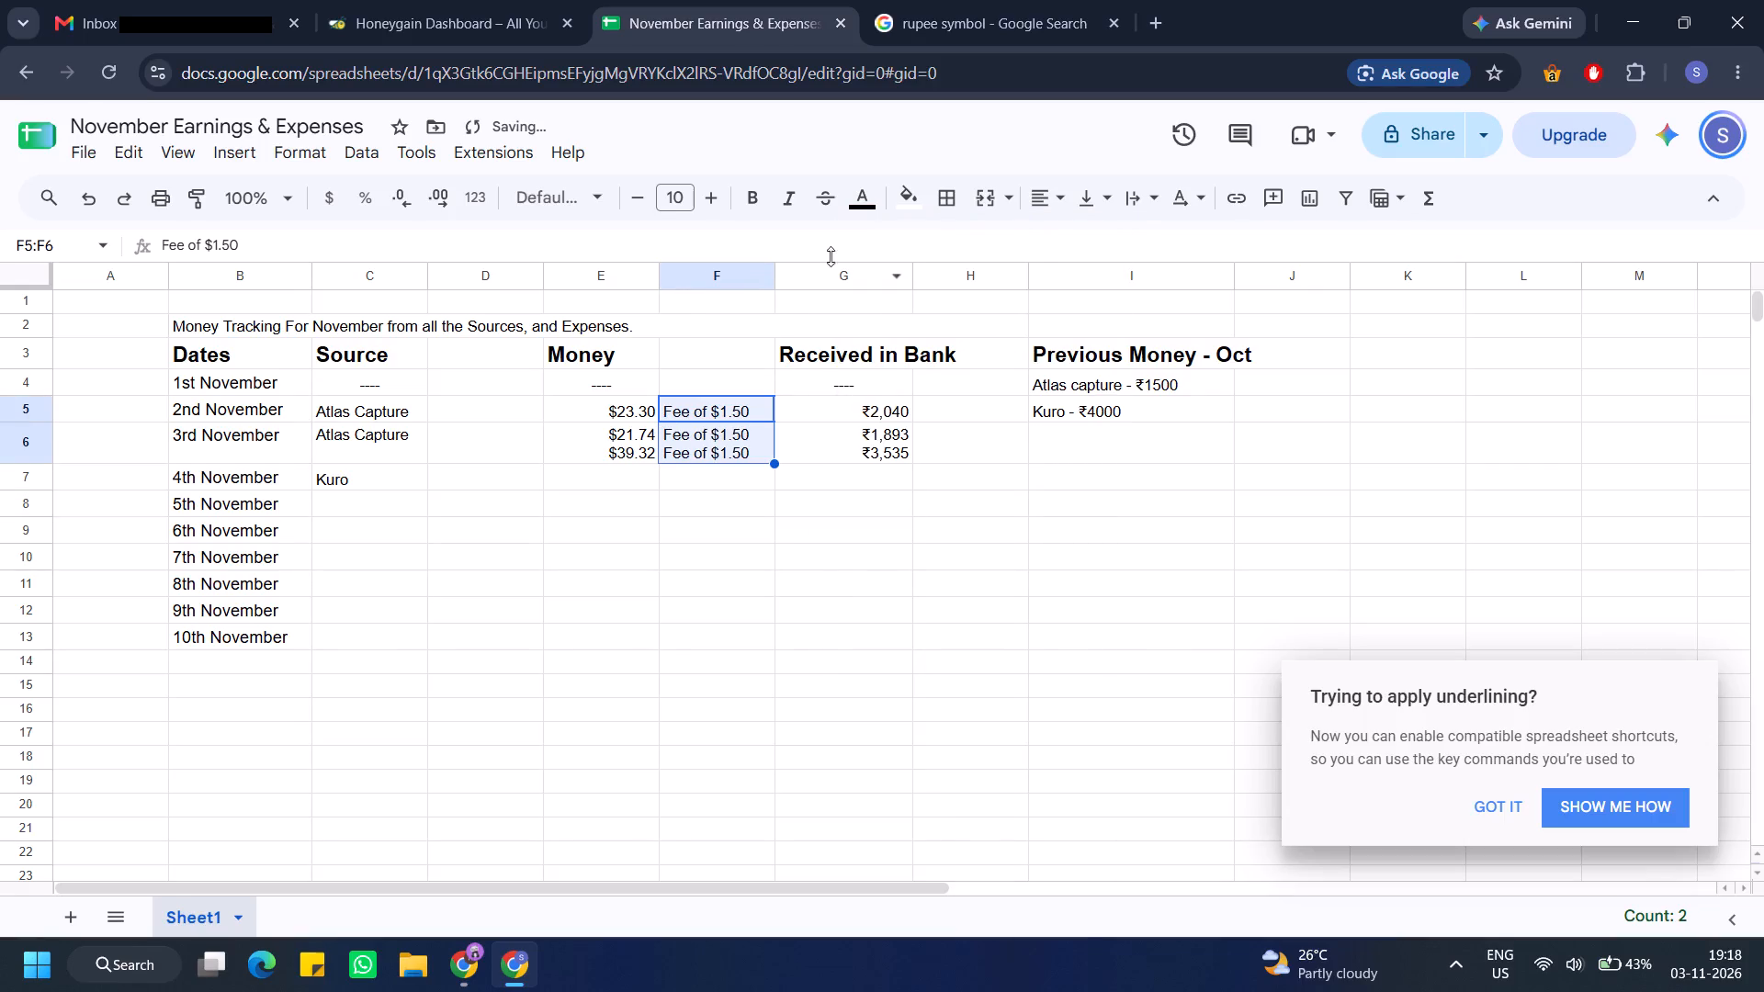
# Fill the fee entries in F5:F6 with the palest light red.
pyautogui.click(910, 201)
pyautogui.click(945, 327)
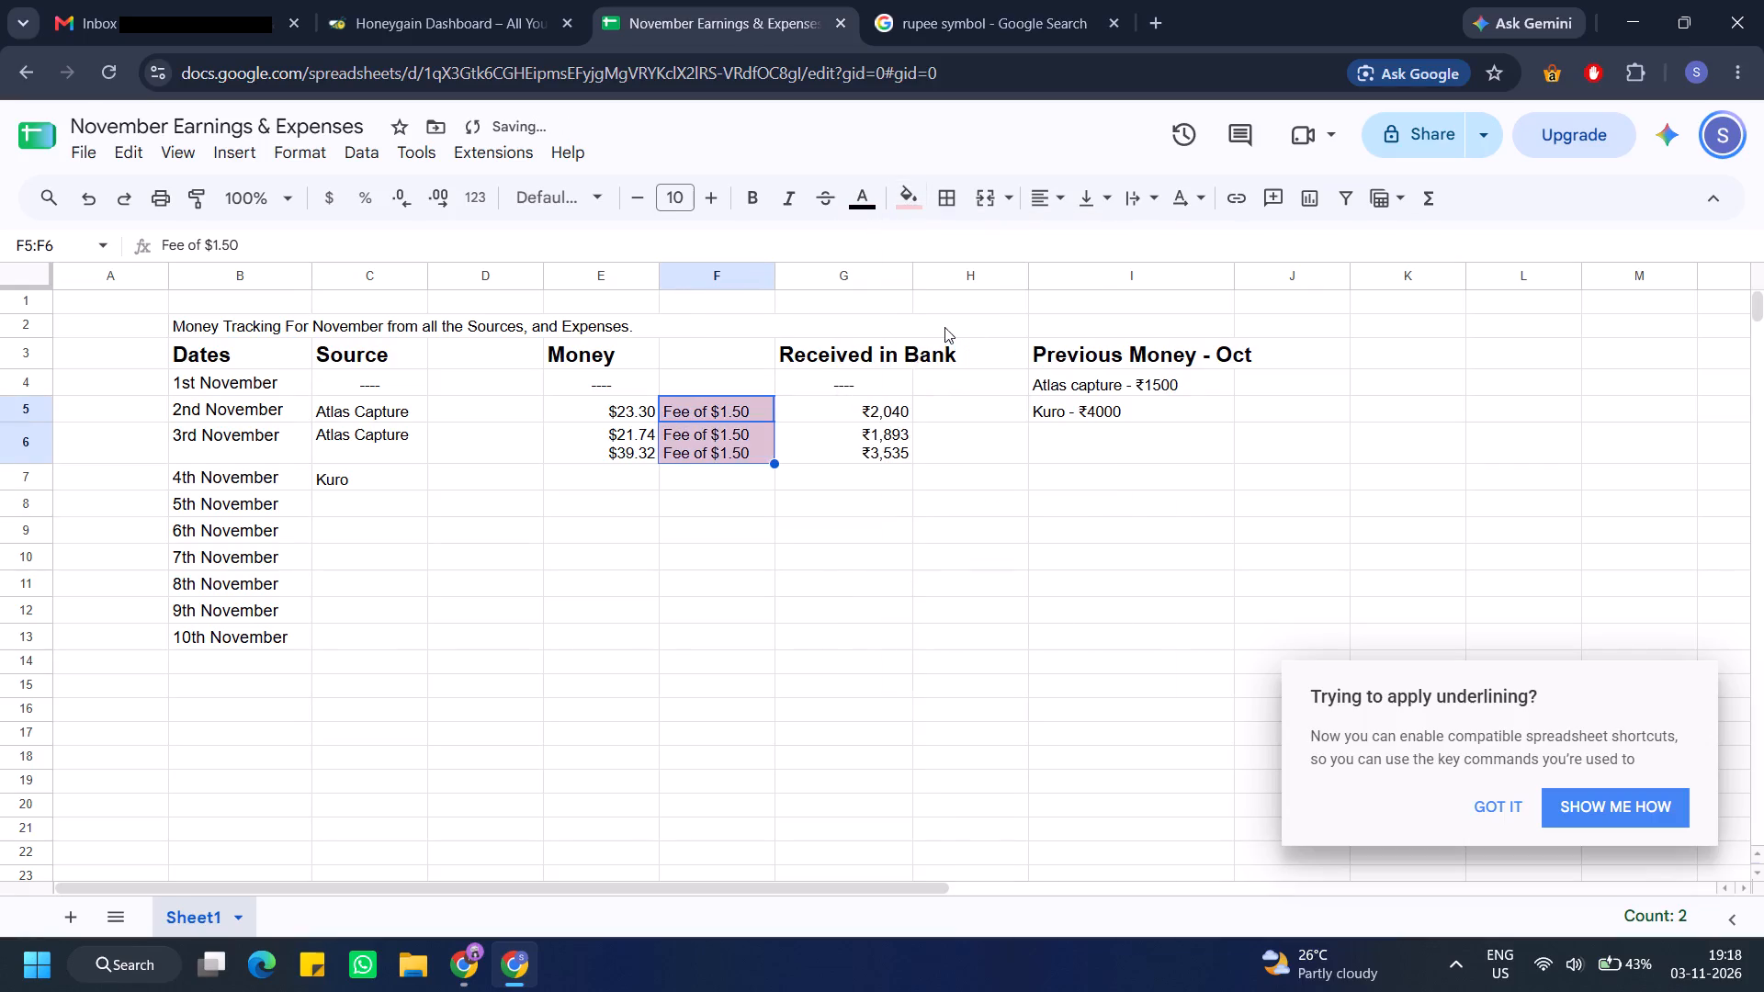
pyautogui.click(712, 522)
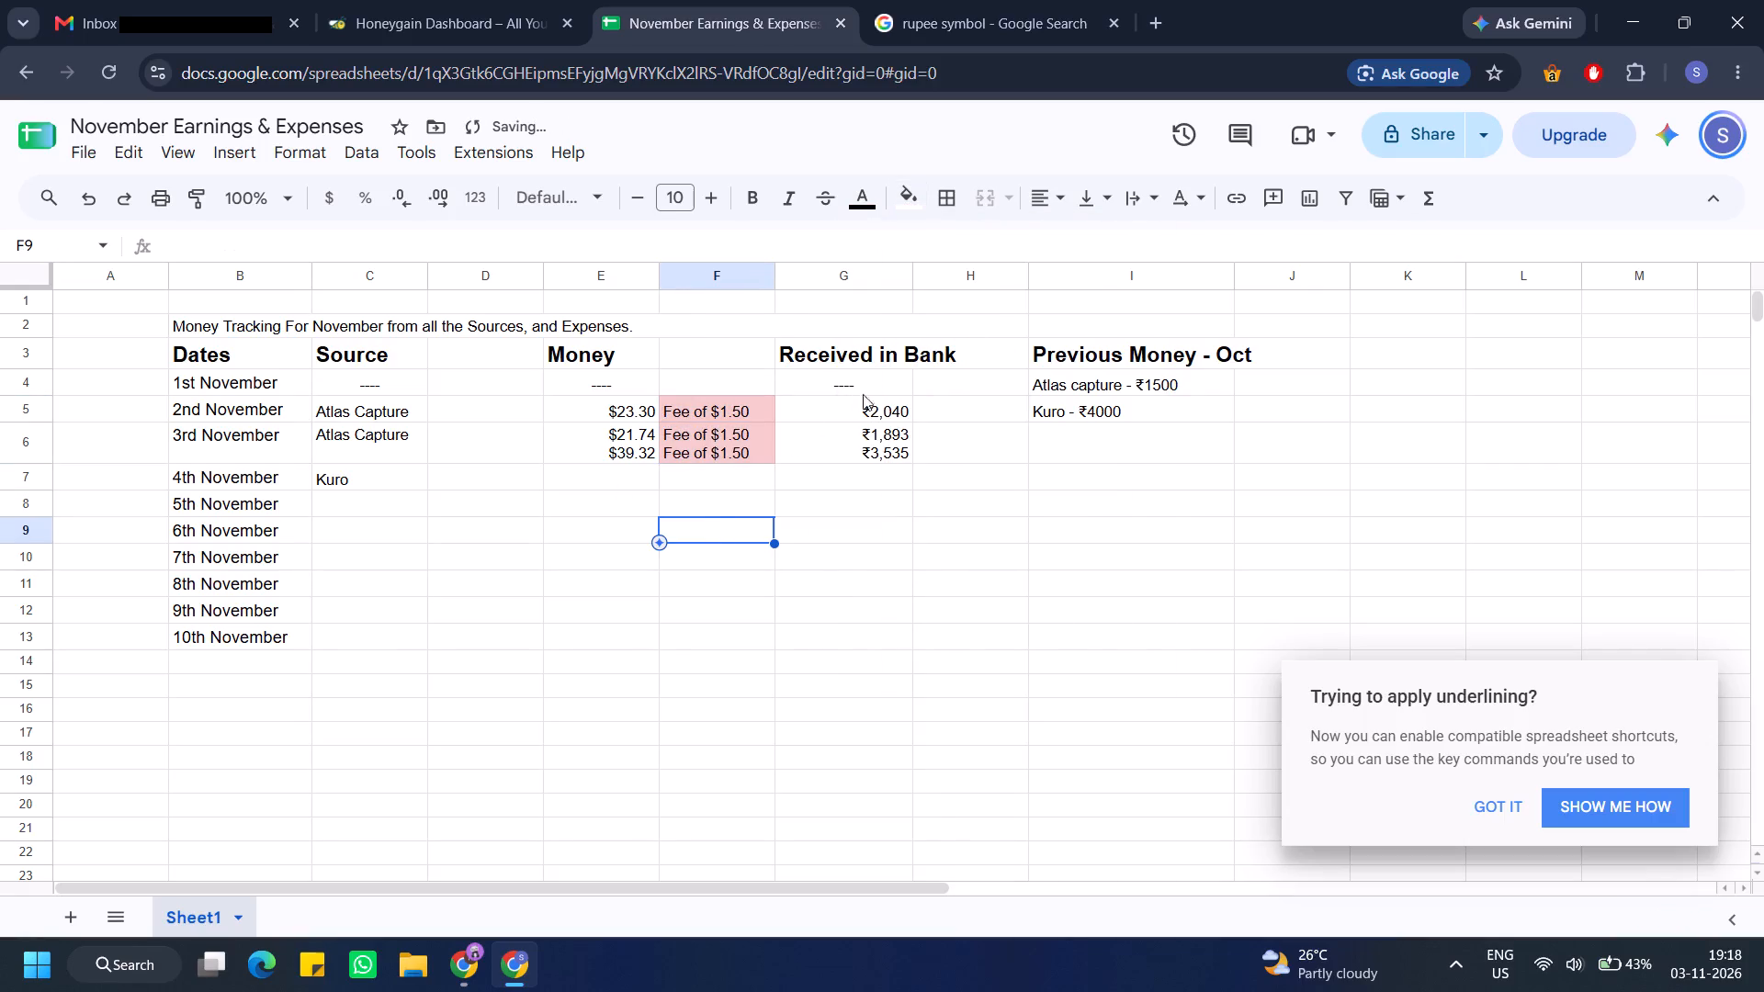
# Widen column G so the Received in Bank heading fits inside it.
pyautogui.moveTo(914, 282); pyautogui.dragTo(973, 287)
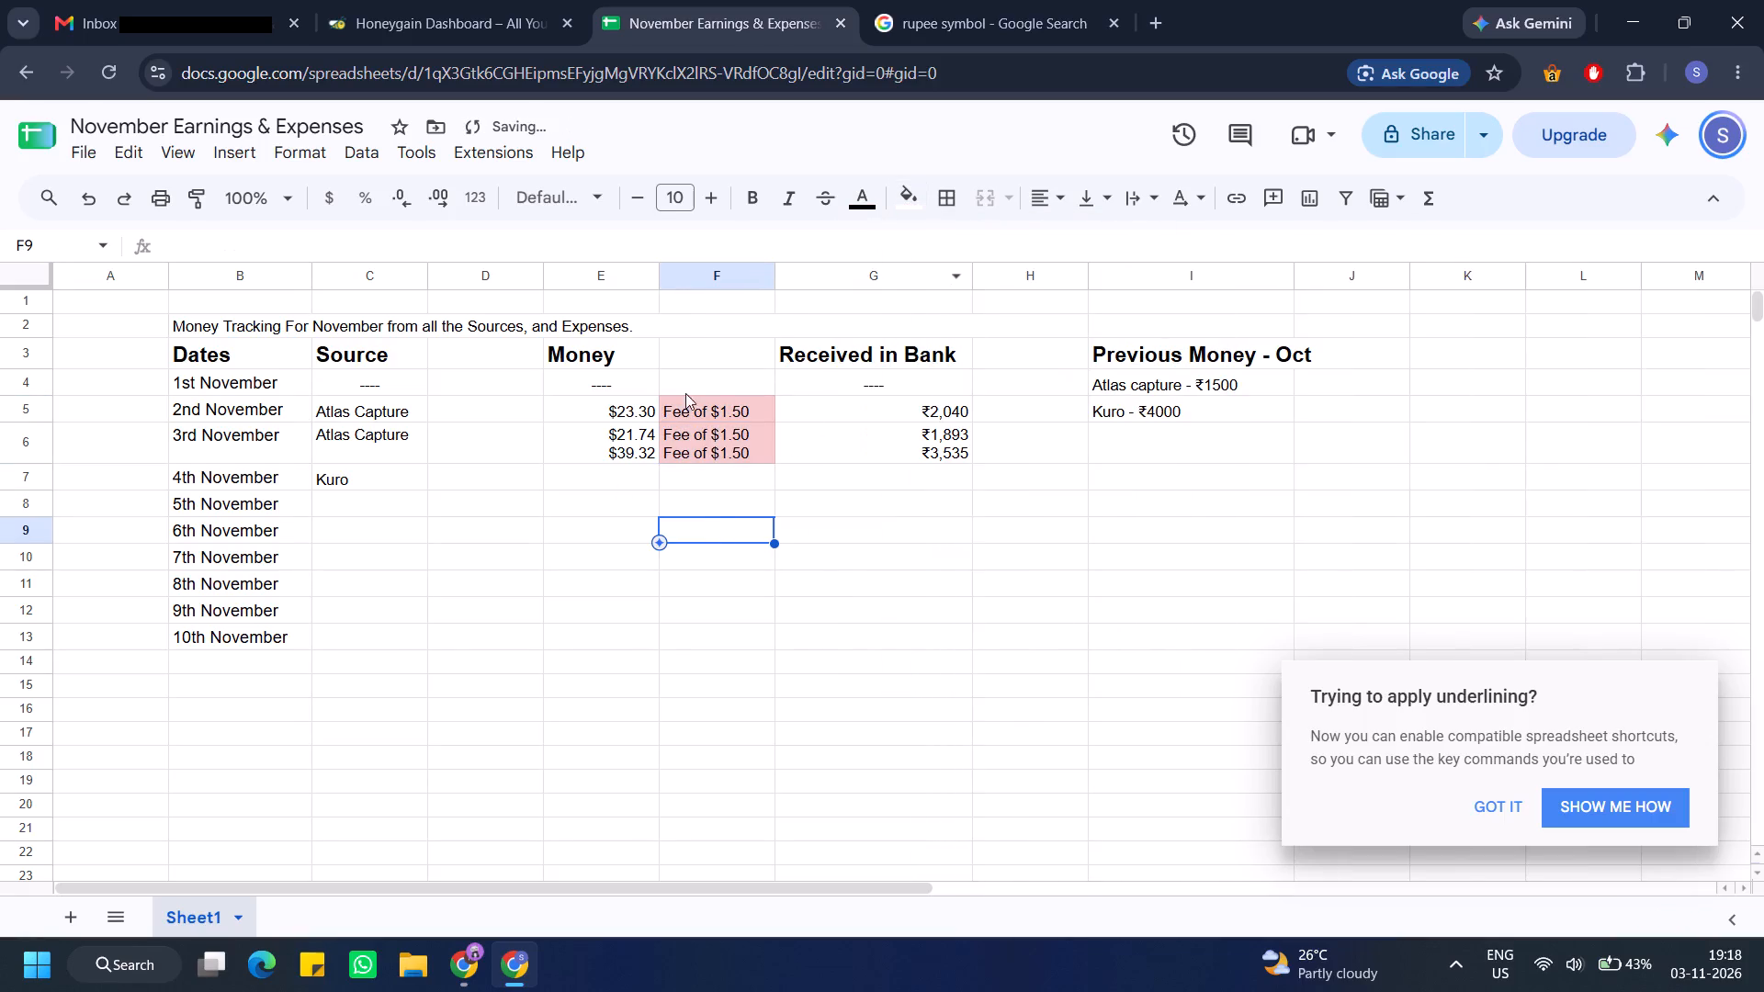
# Fill the dollar amounts in E5:E6 with the palest light green.
pyautogui.moveTo(645, 404); pyautogui.dragTo(629, 443)
pyautogui.click(915, 209)
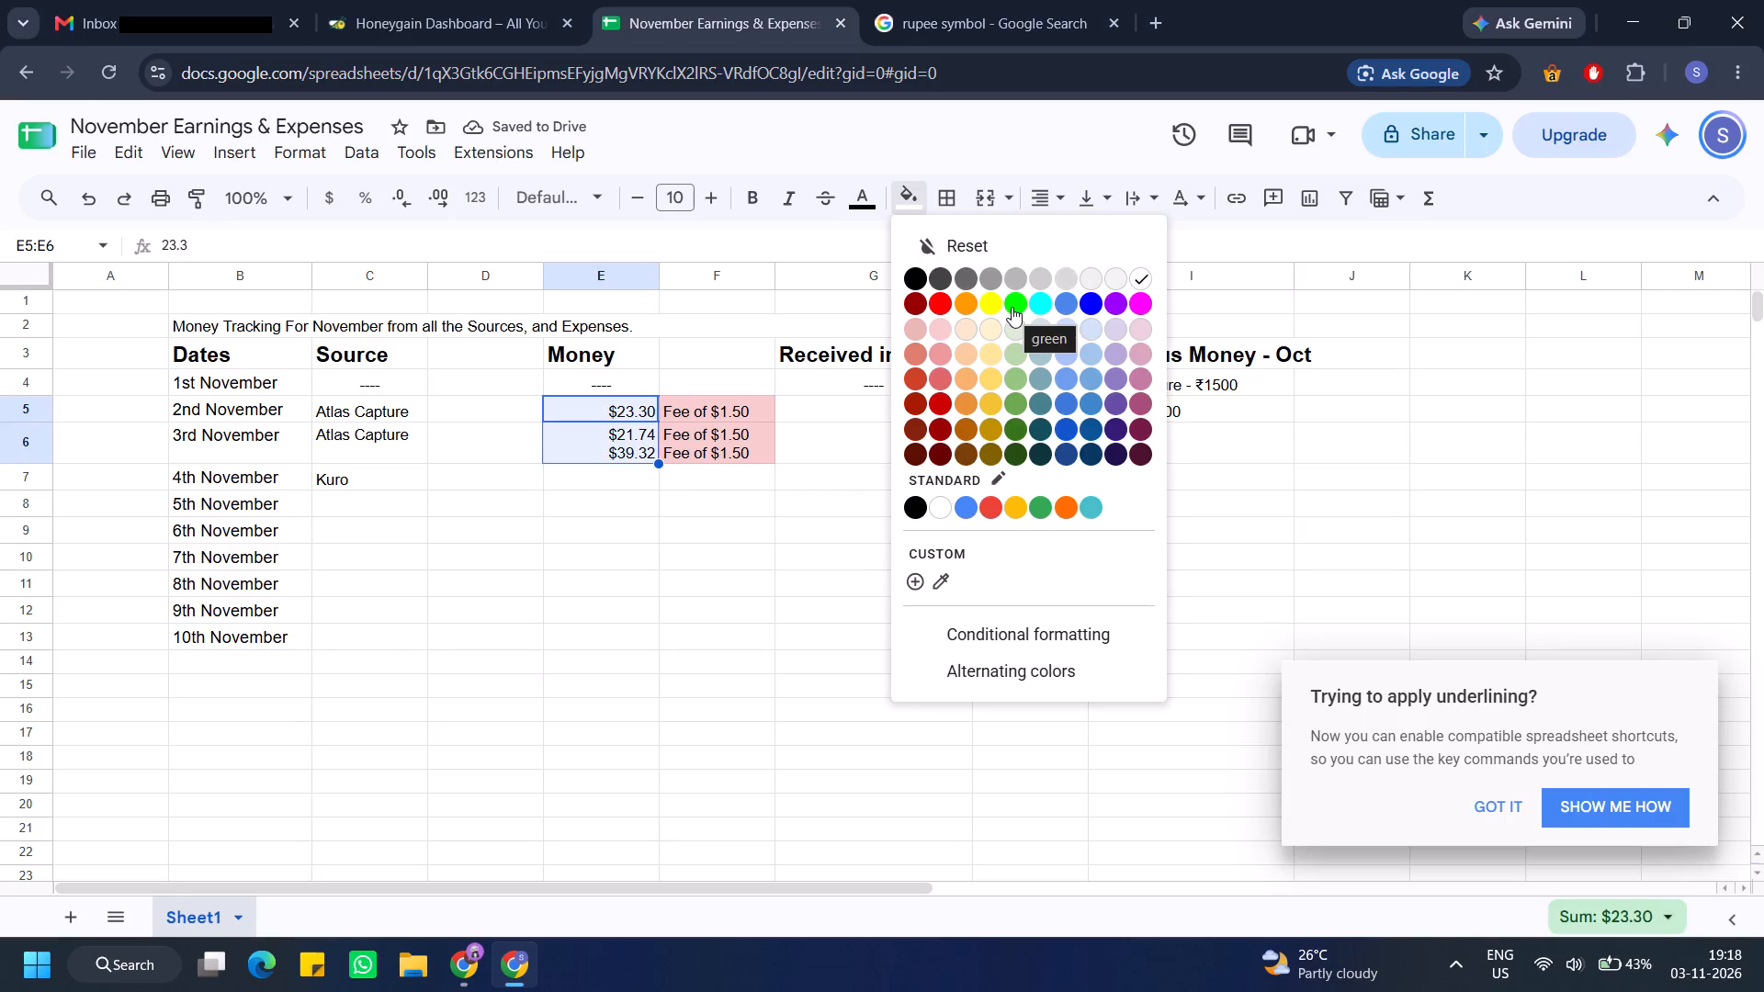
pyautogui.click(1015, 351)
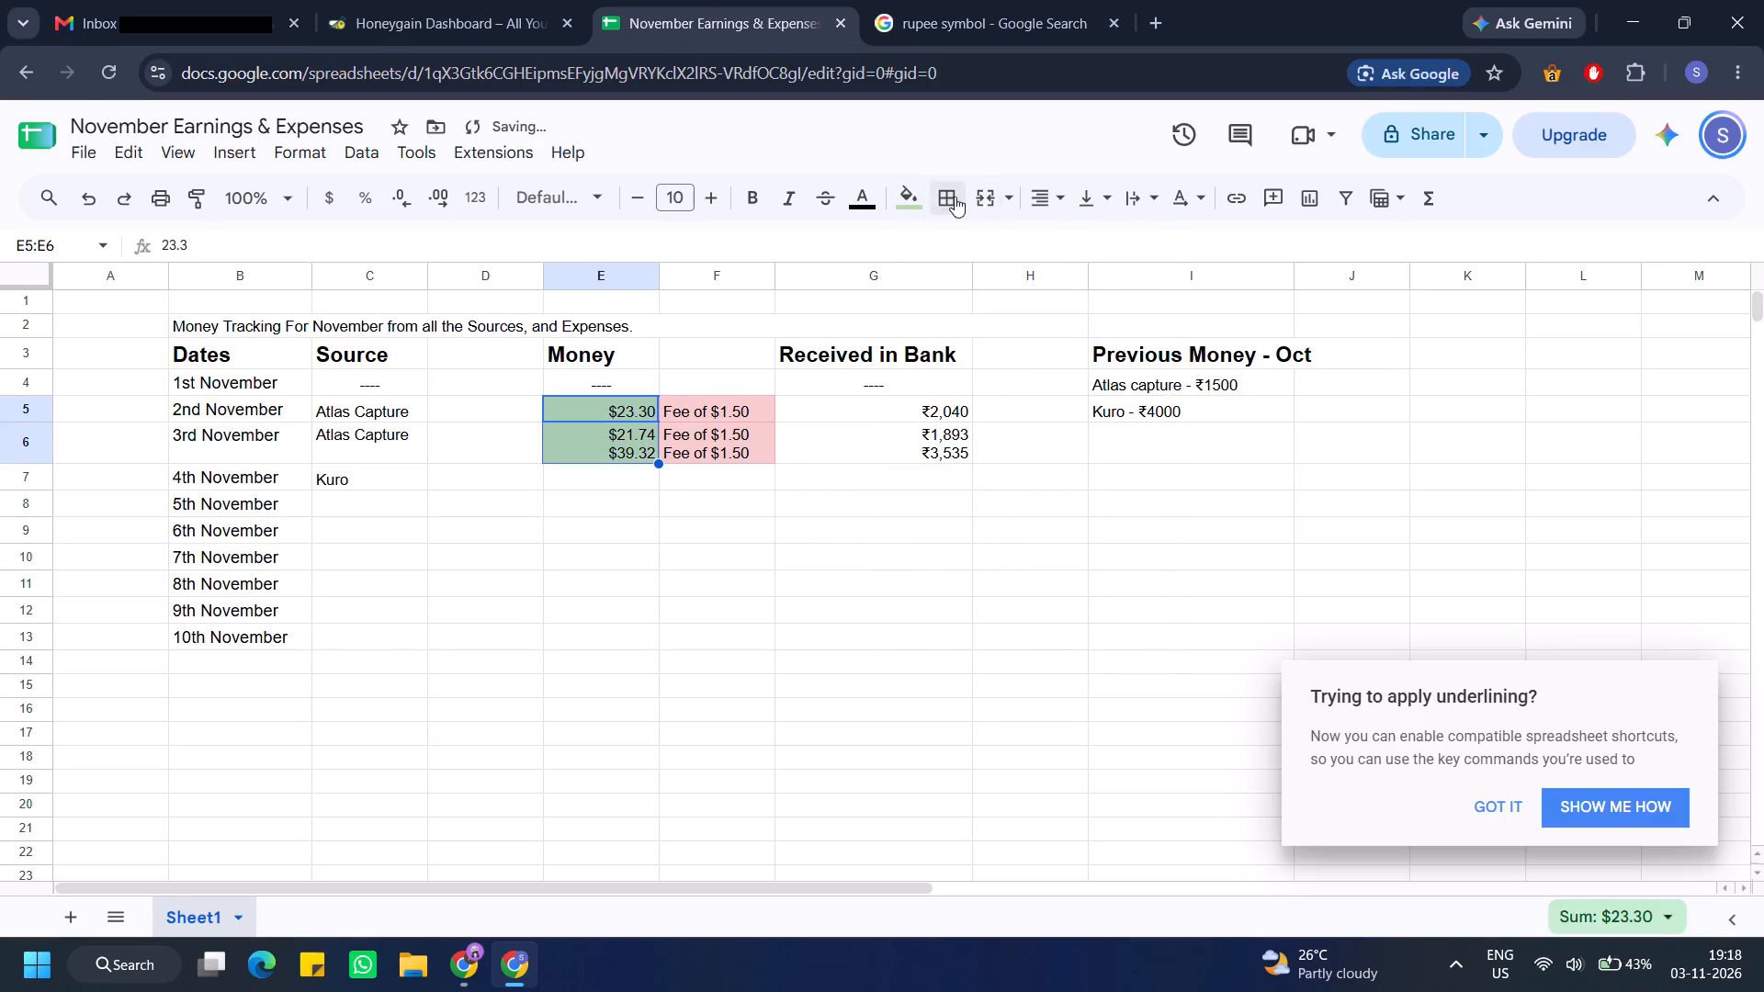
pyautogui.click(927, 193)
pyautogui.click(919, 195)
pyautogui.click(1016, 326)
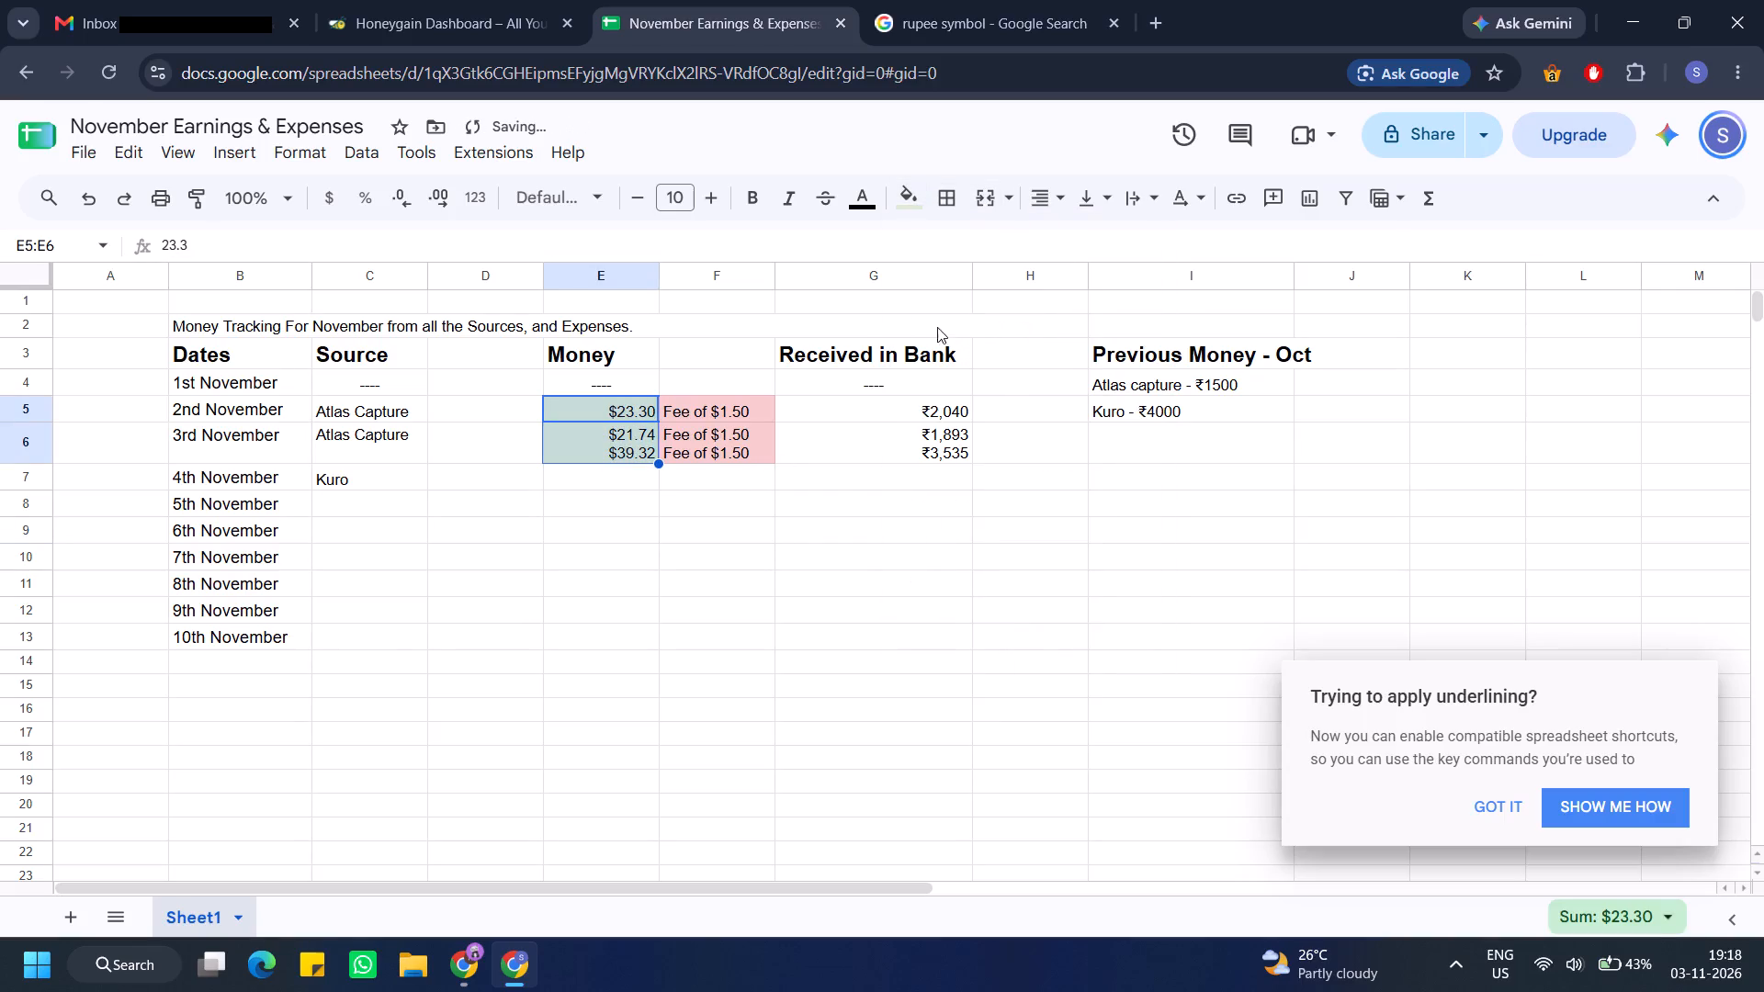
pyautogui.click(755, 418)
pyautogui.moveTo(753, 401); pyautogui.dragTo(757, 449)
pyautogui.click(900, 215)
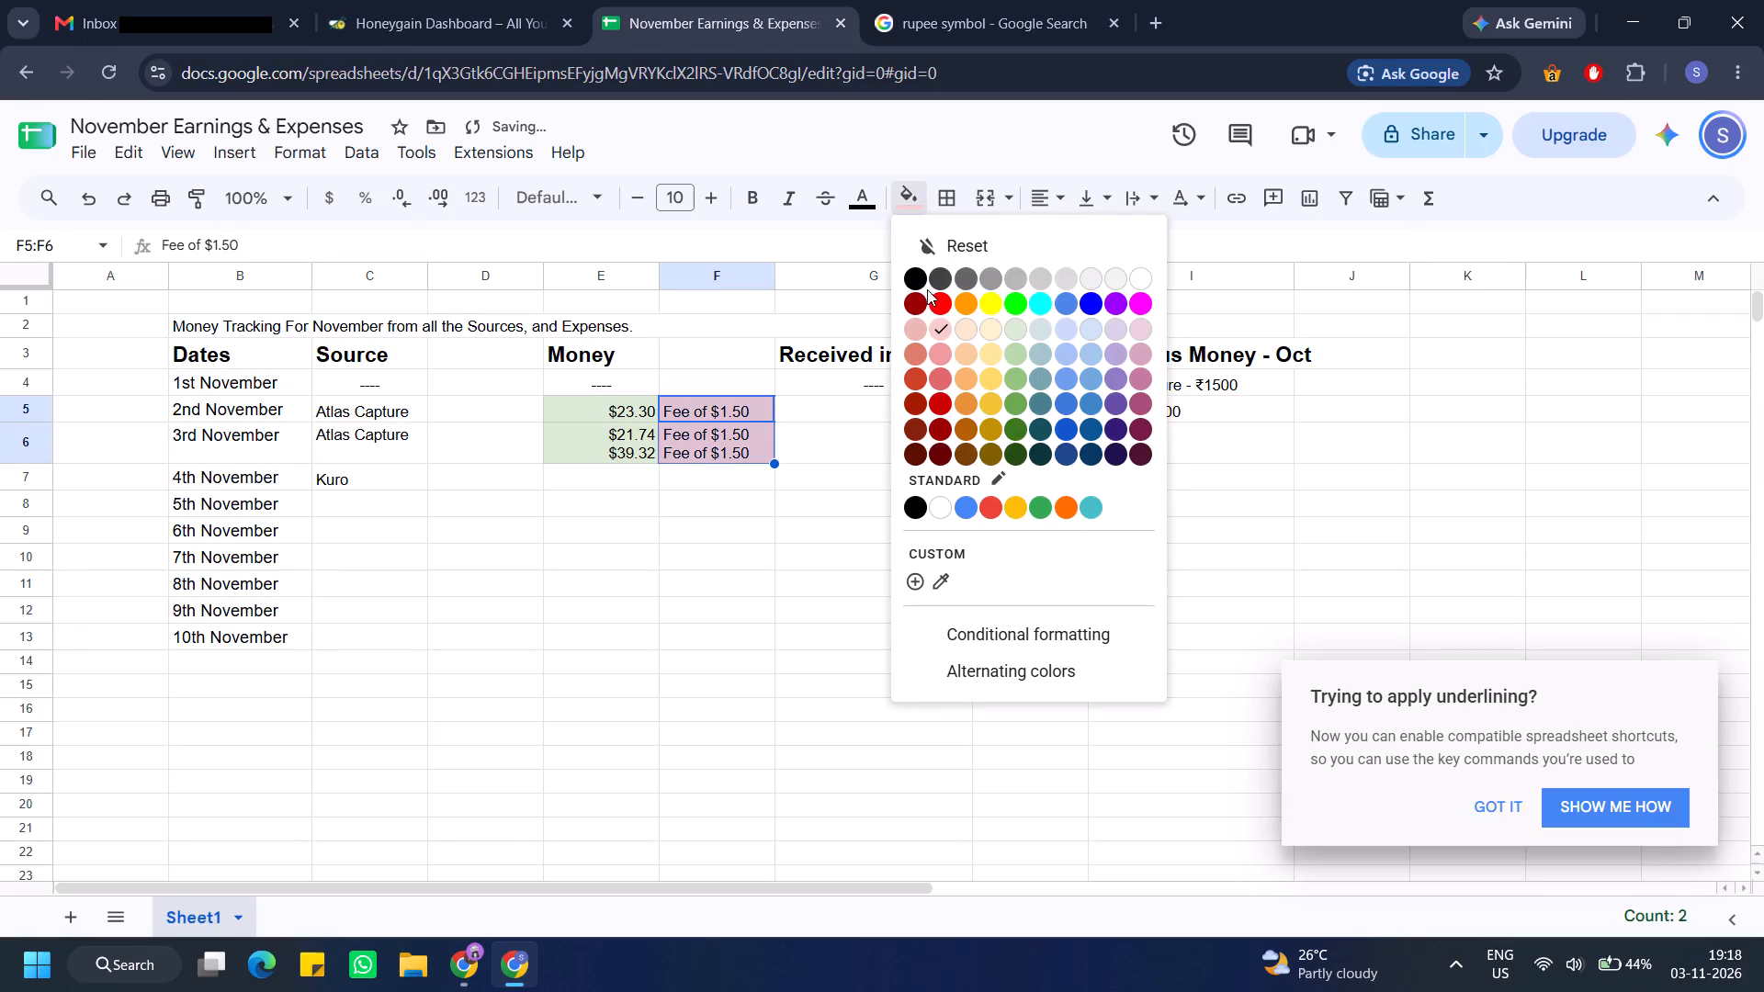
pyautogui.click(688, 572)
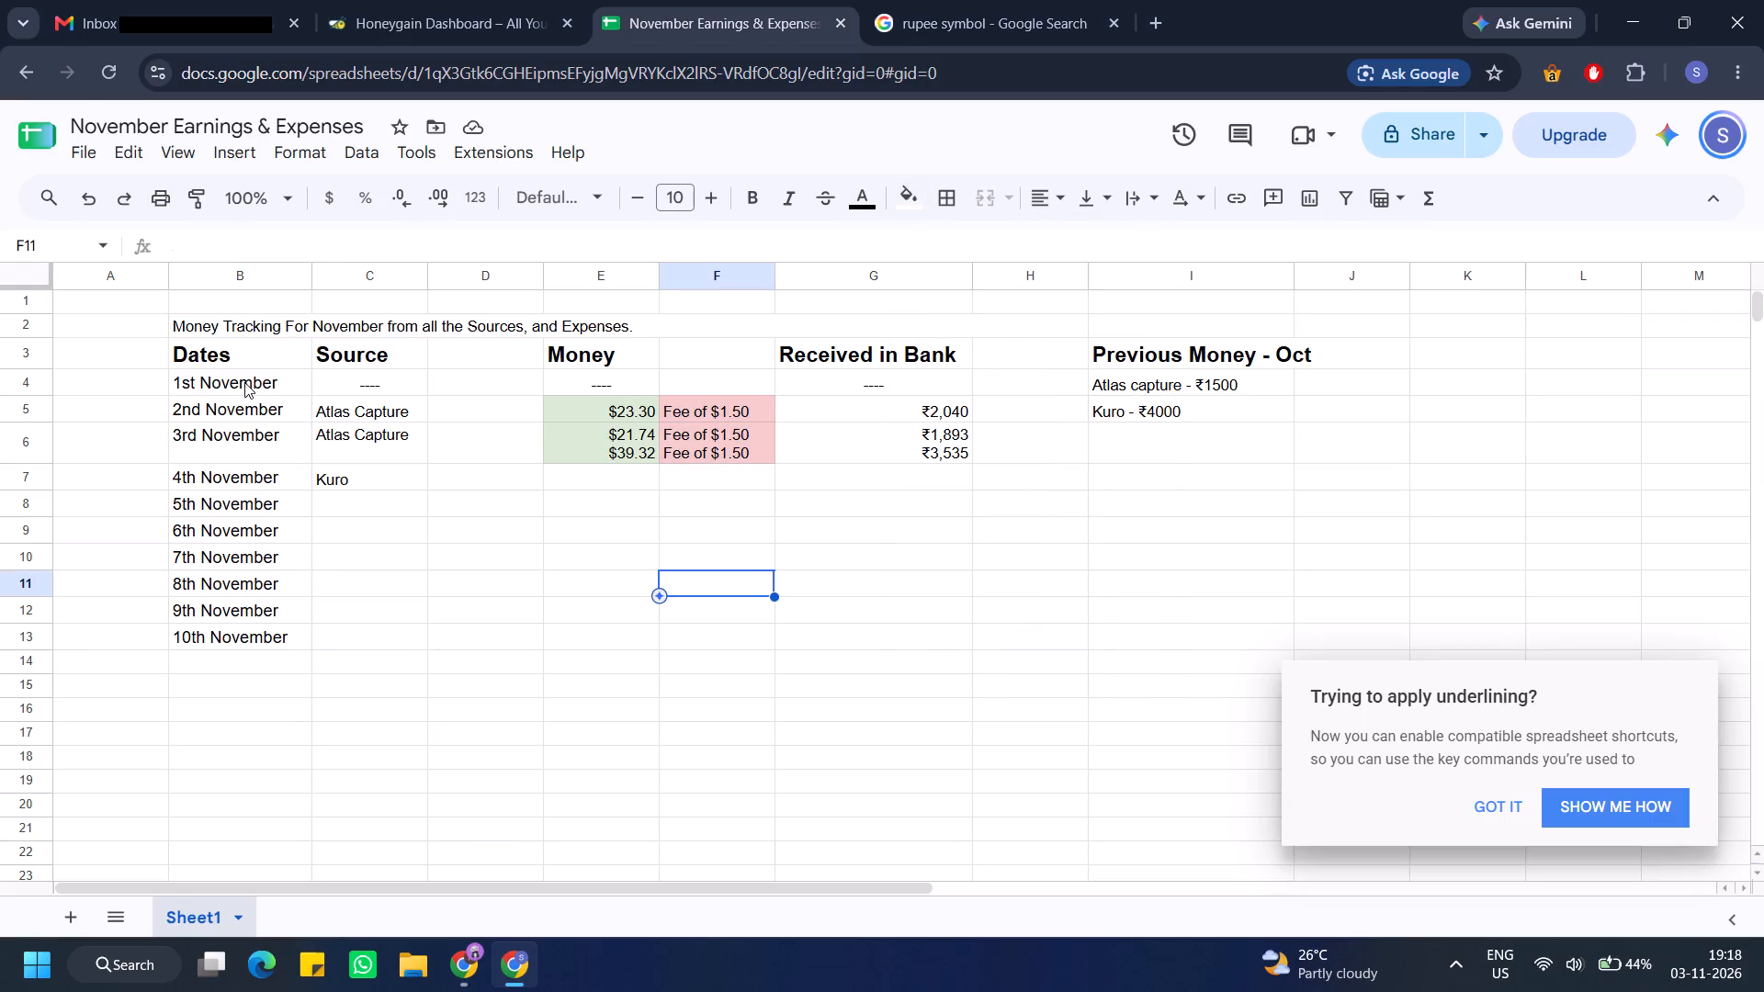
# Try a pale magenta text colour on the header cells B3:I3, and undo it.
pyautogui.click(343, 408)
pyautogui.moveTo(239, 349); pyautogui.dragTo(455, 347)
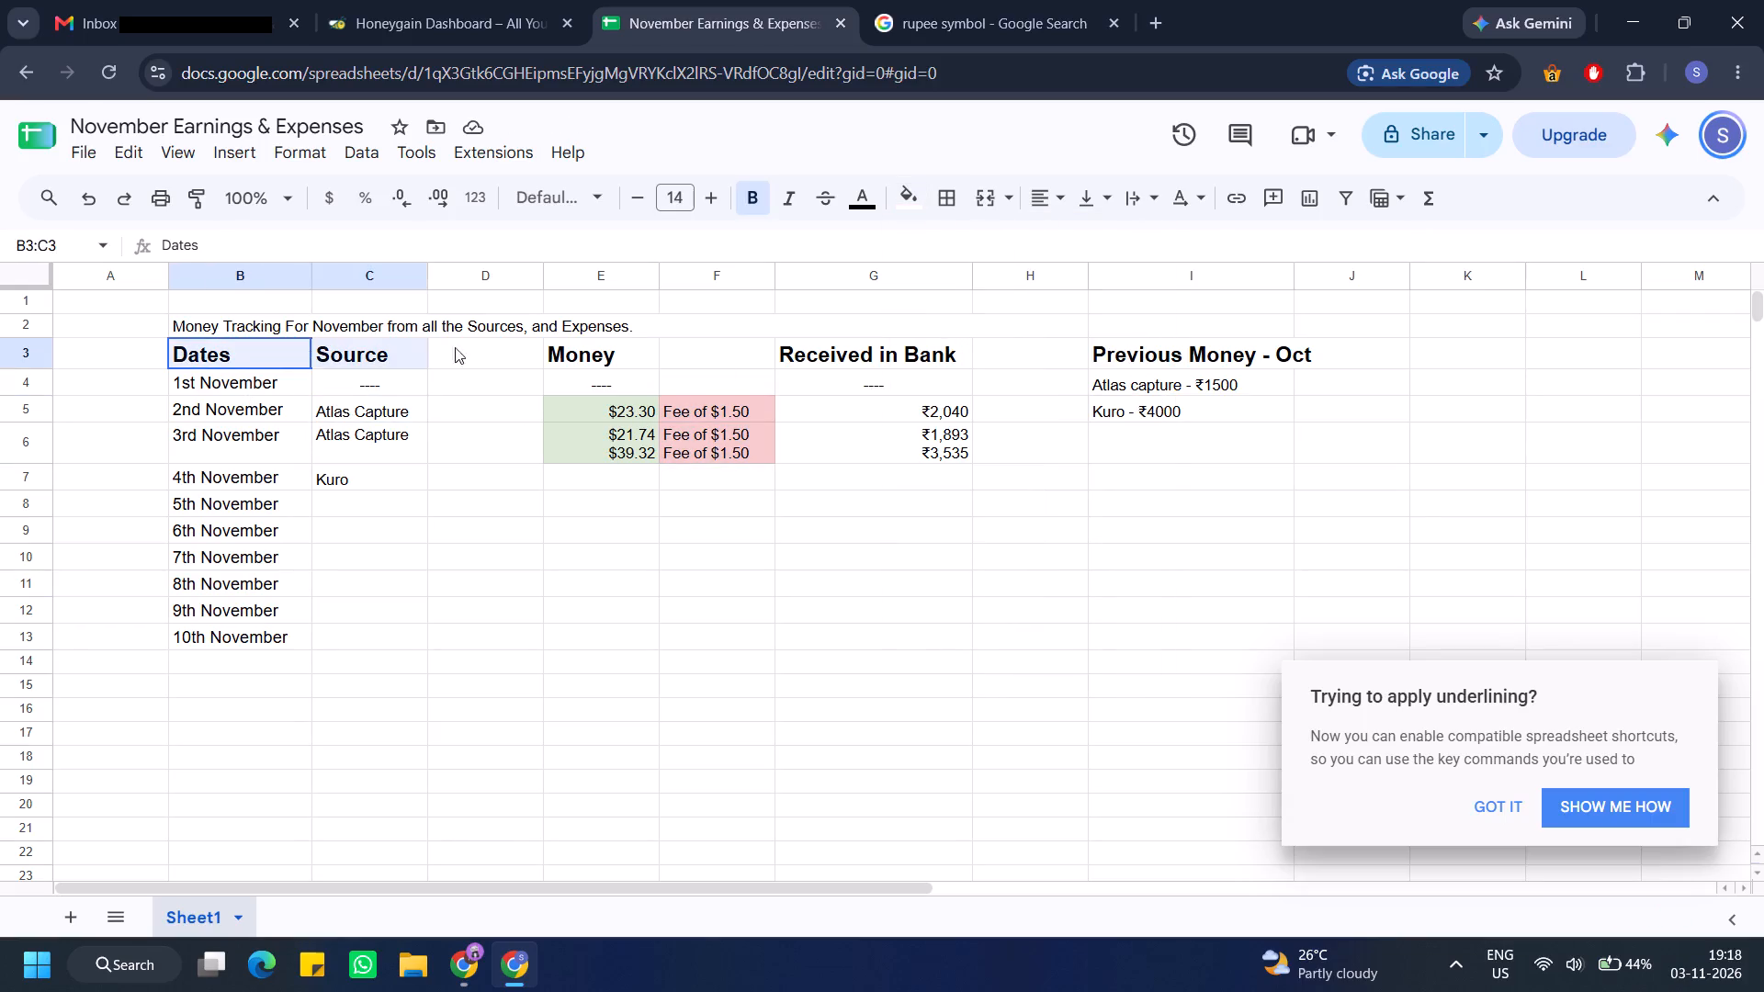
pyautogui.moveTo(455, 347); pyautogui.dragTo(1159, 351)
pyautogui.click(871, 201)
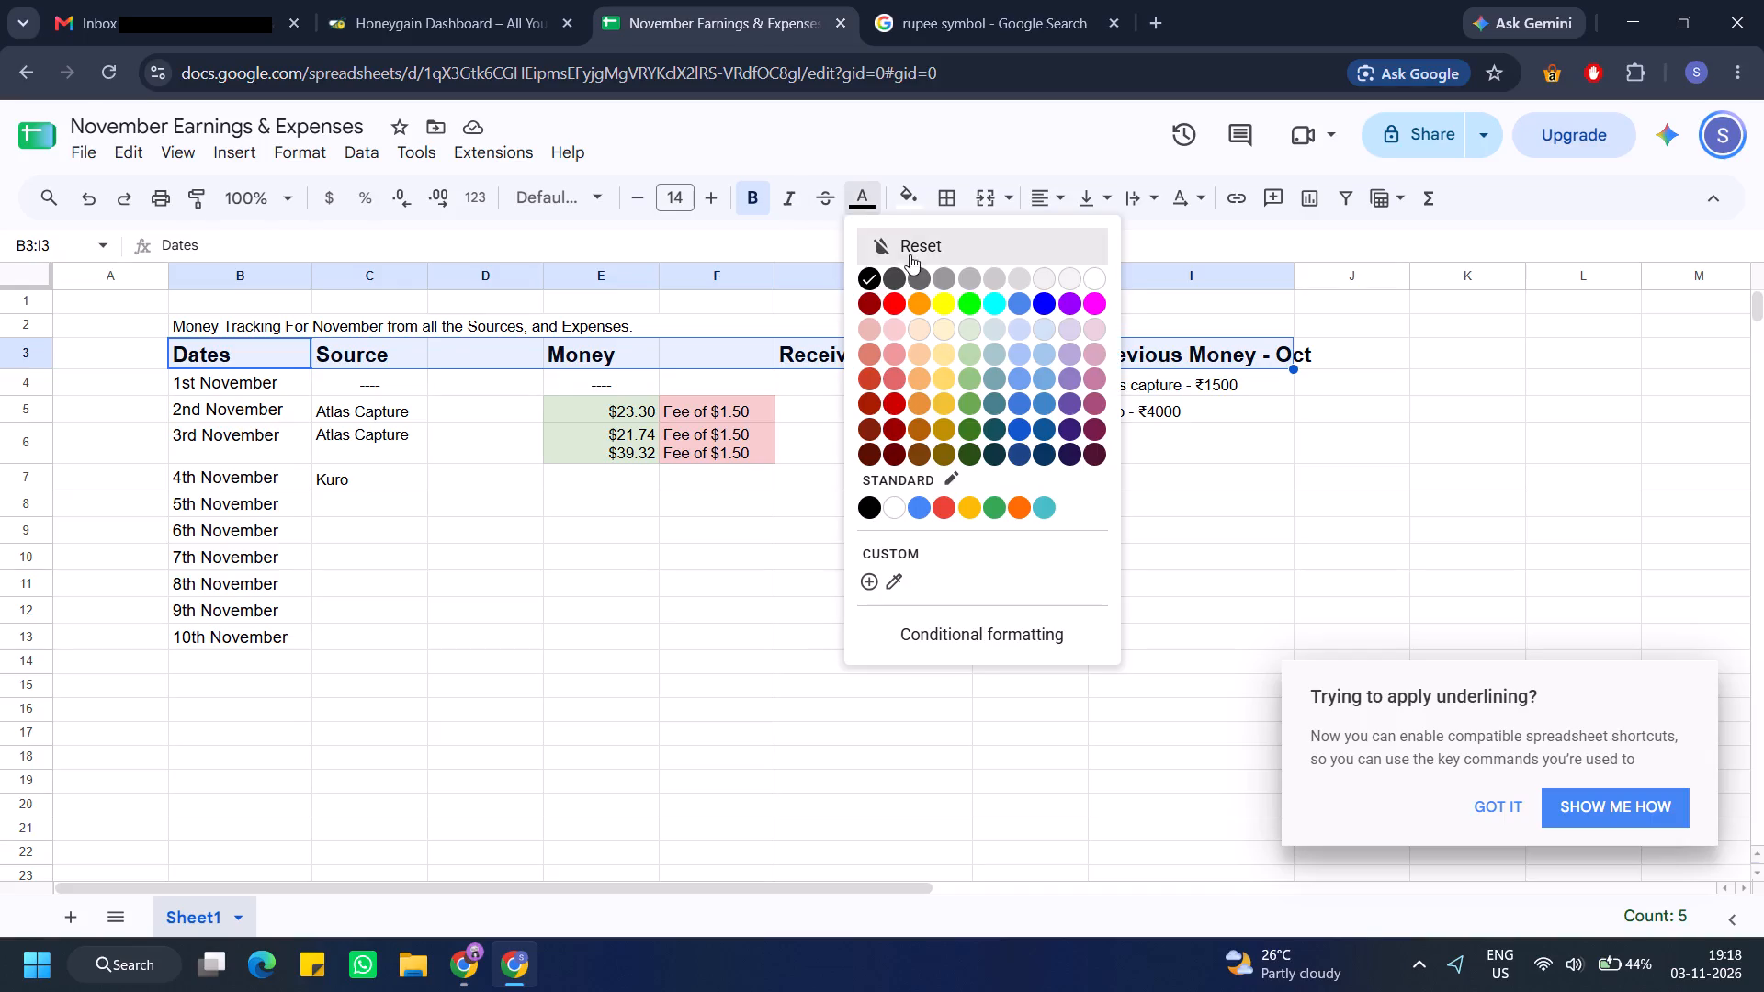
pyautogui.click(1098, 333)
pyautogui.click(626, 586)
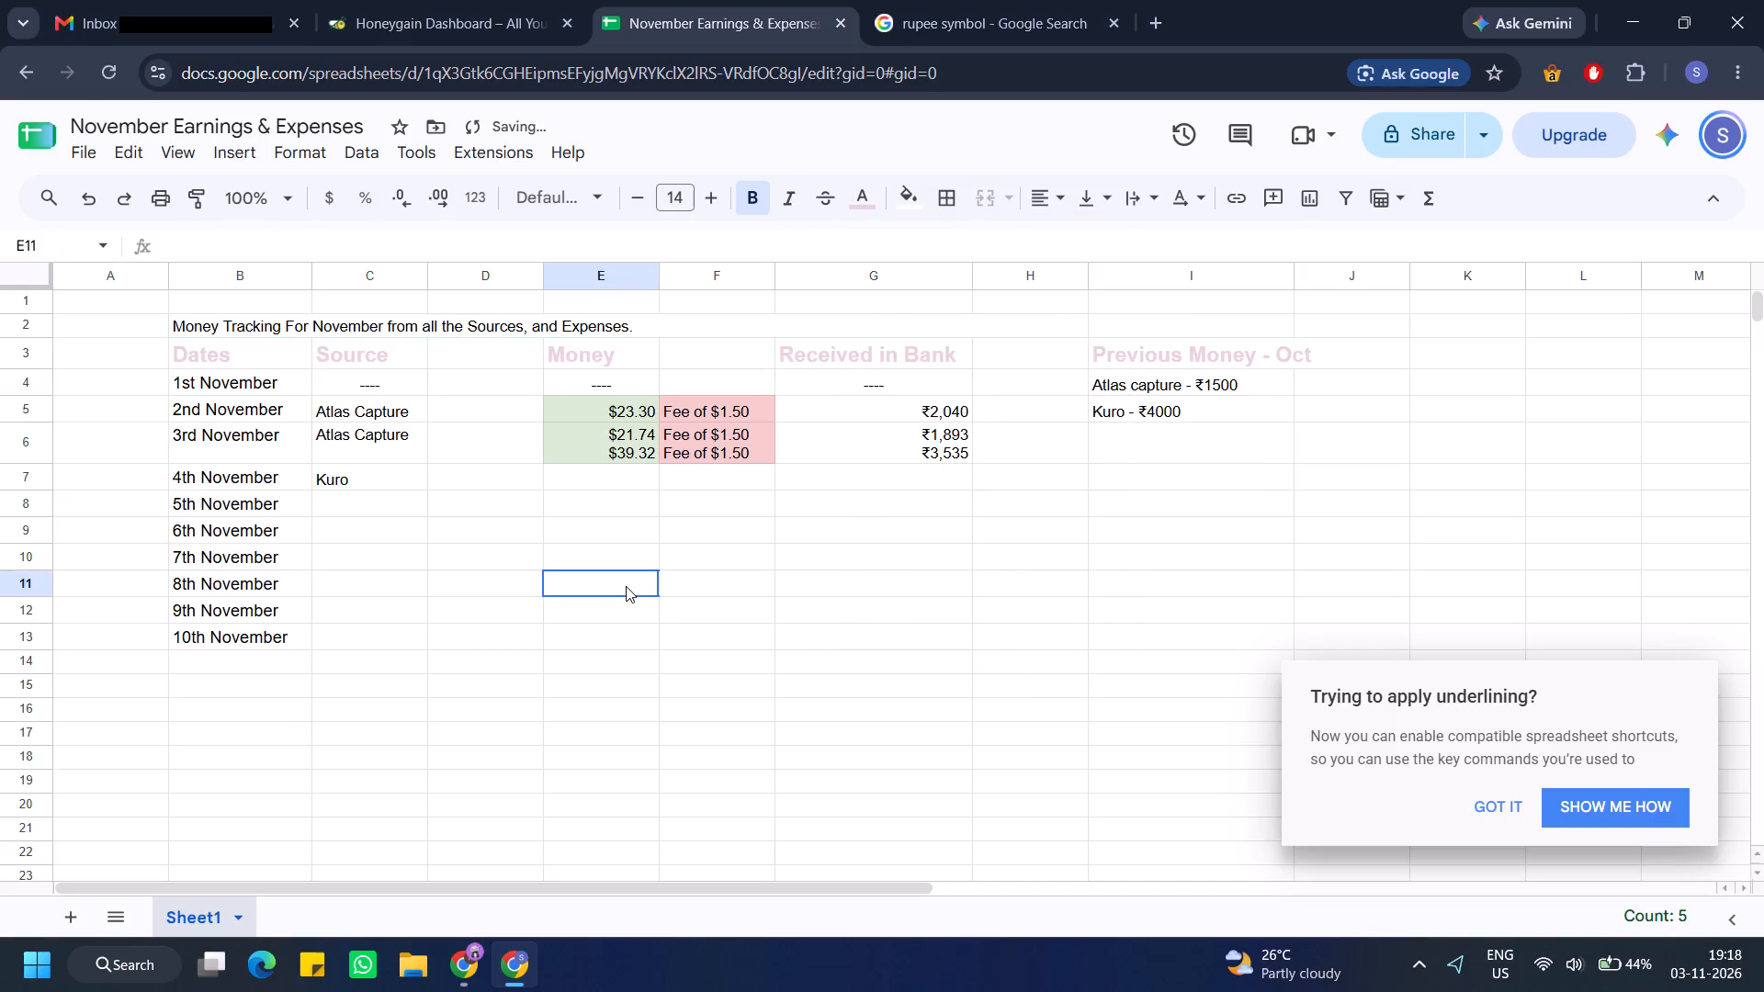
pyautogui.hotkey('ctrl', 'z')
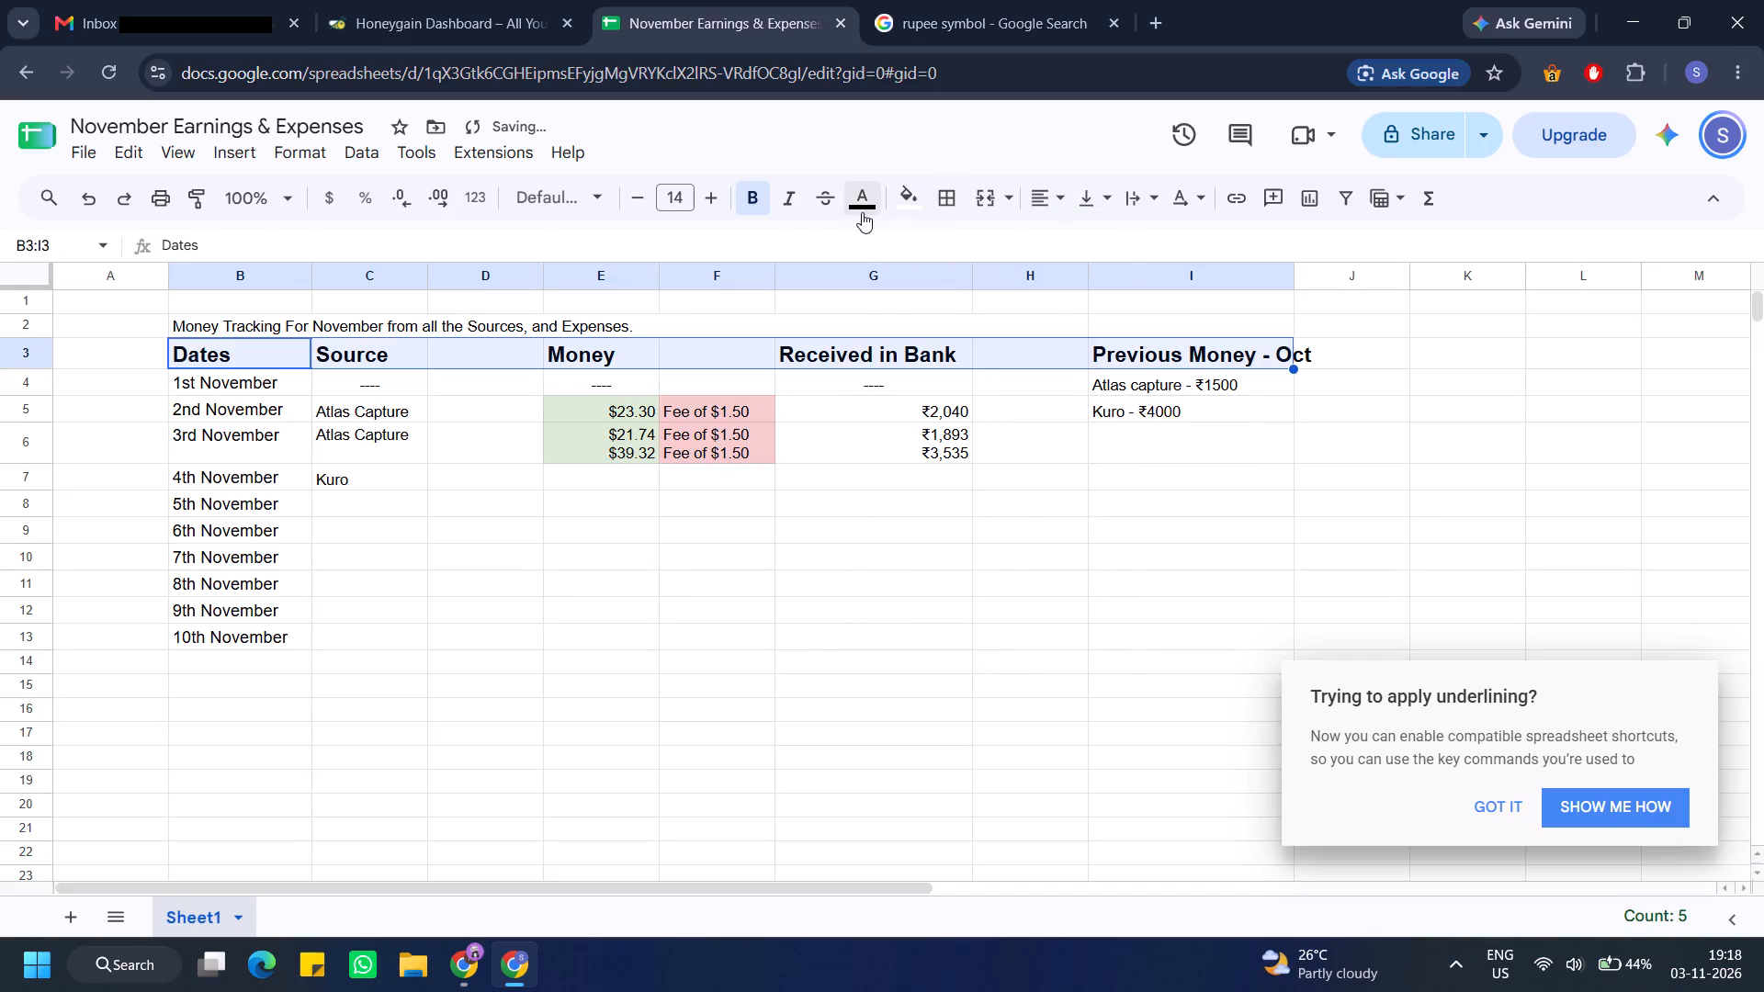
# Fill the header cells B3:I3 with the palest light magenta.
pyautogui.click(862, 212)
pyautogui.click(899, 191)
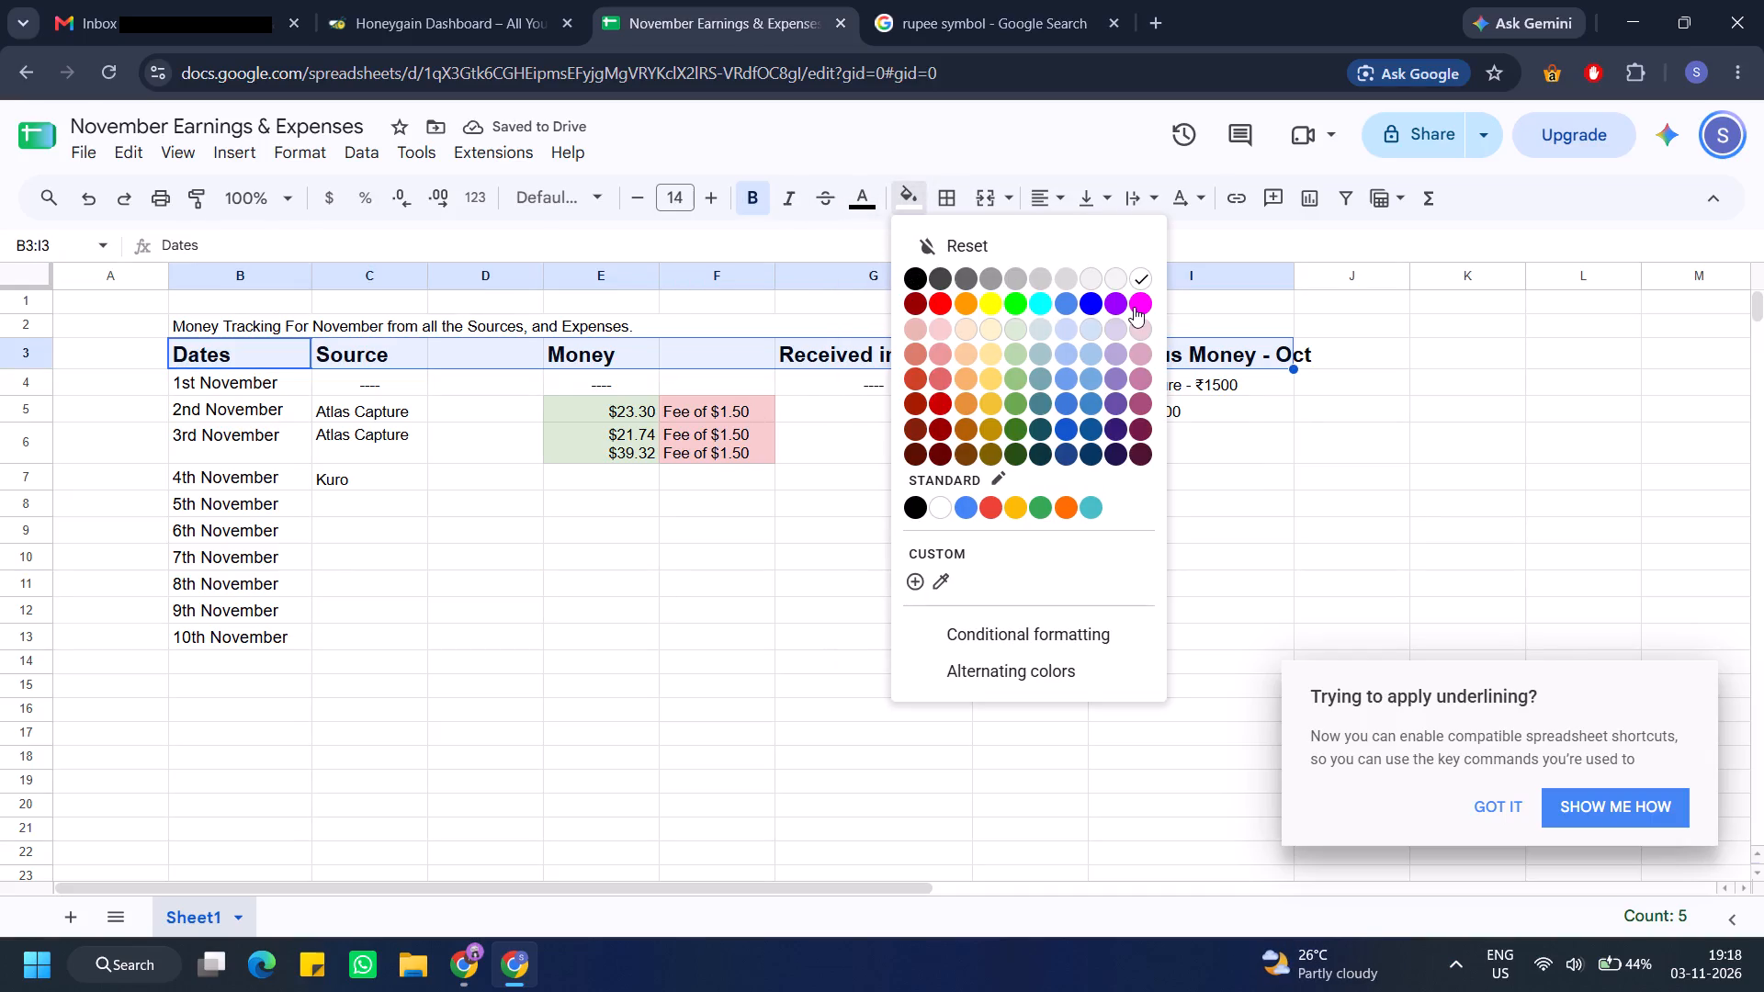
pyautogui.click(1147, 321)
pyautogui.click(875, 544)
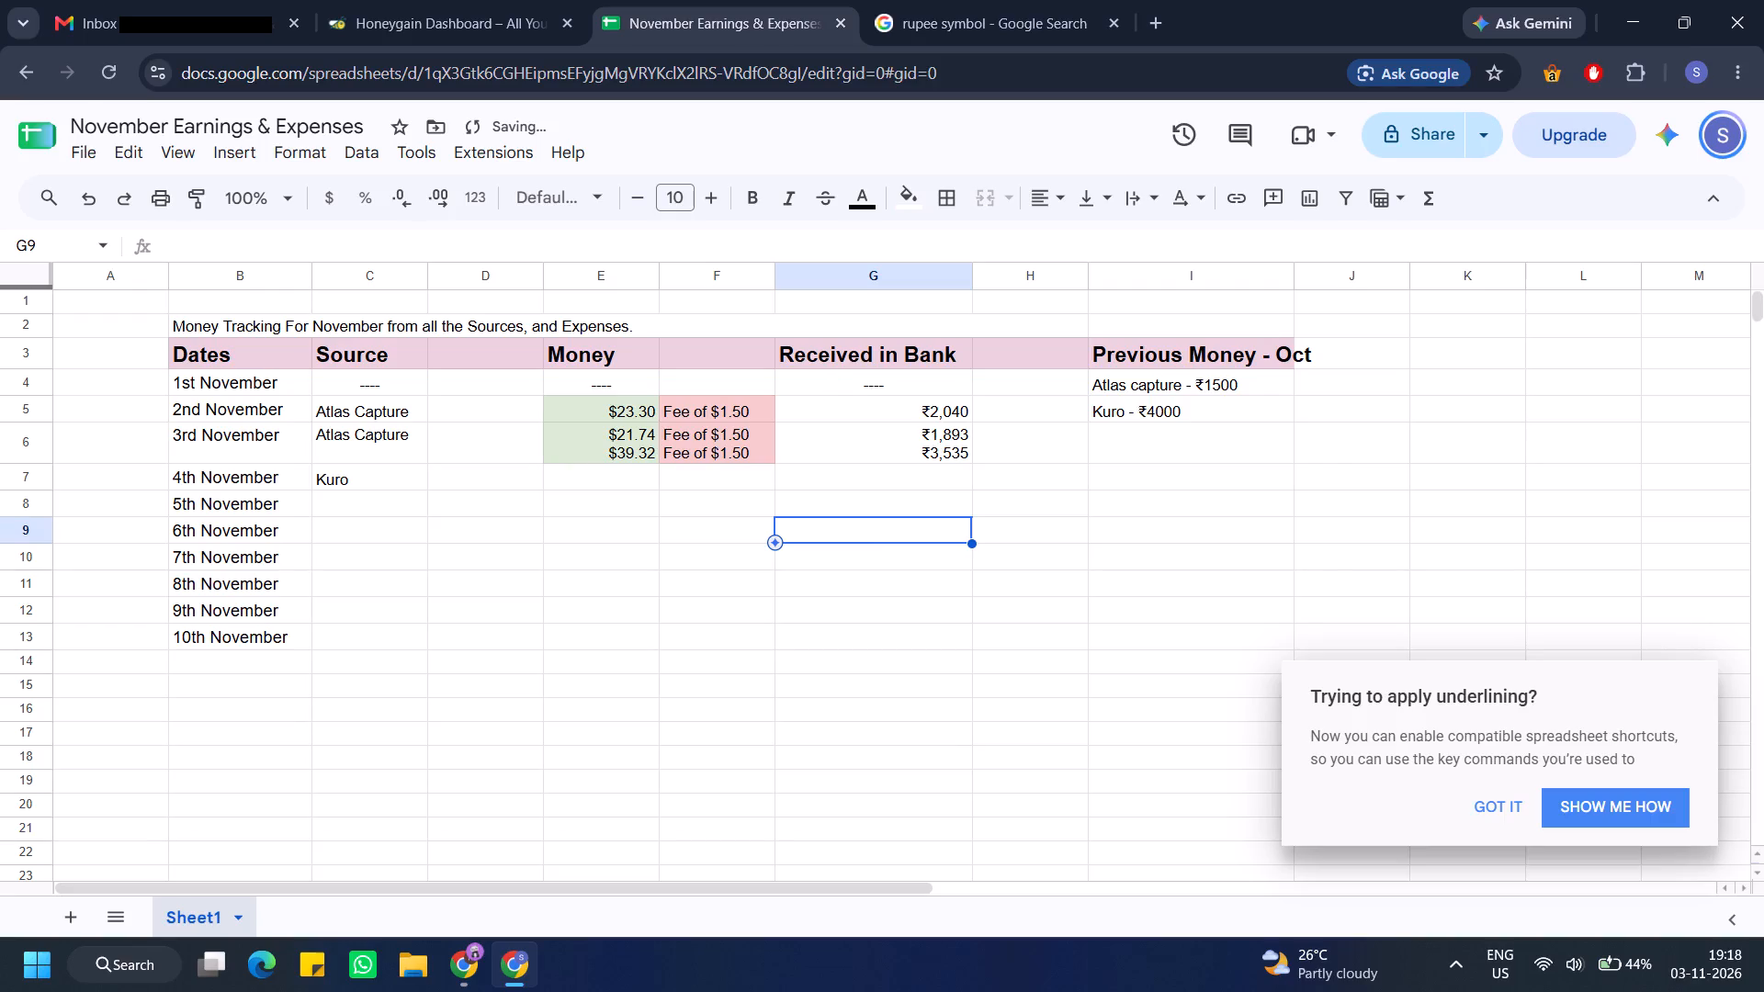
# Widen column I so the Previous Money - Oct heading fits inside it.
pyautogui.moveTo(1294, 275); pyautogui.dragTo(1344, 275)
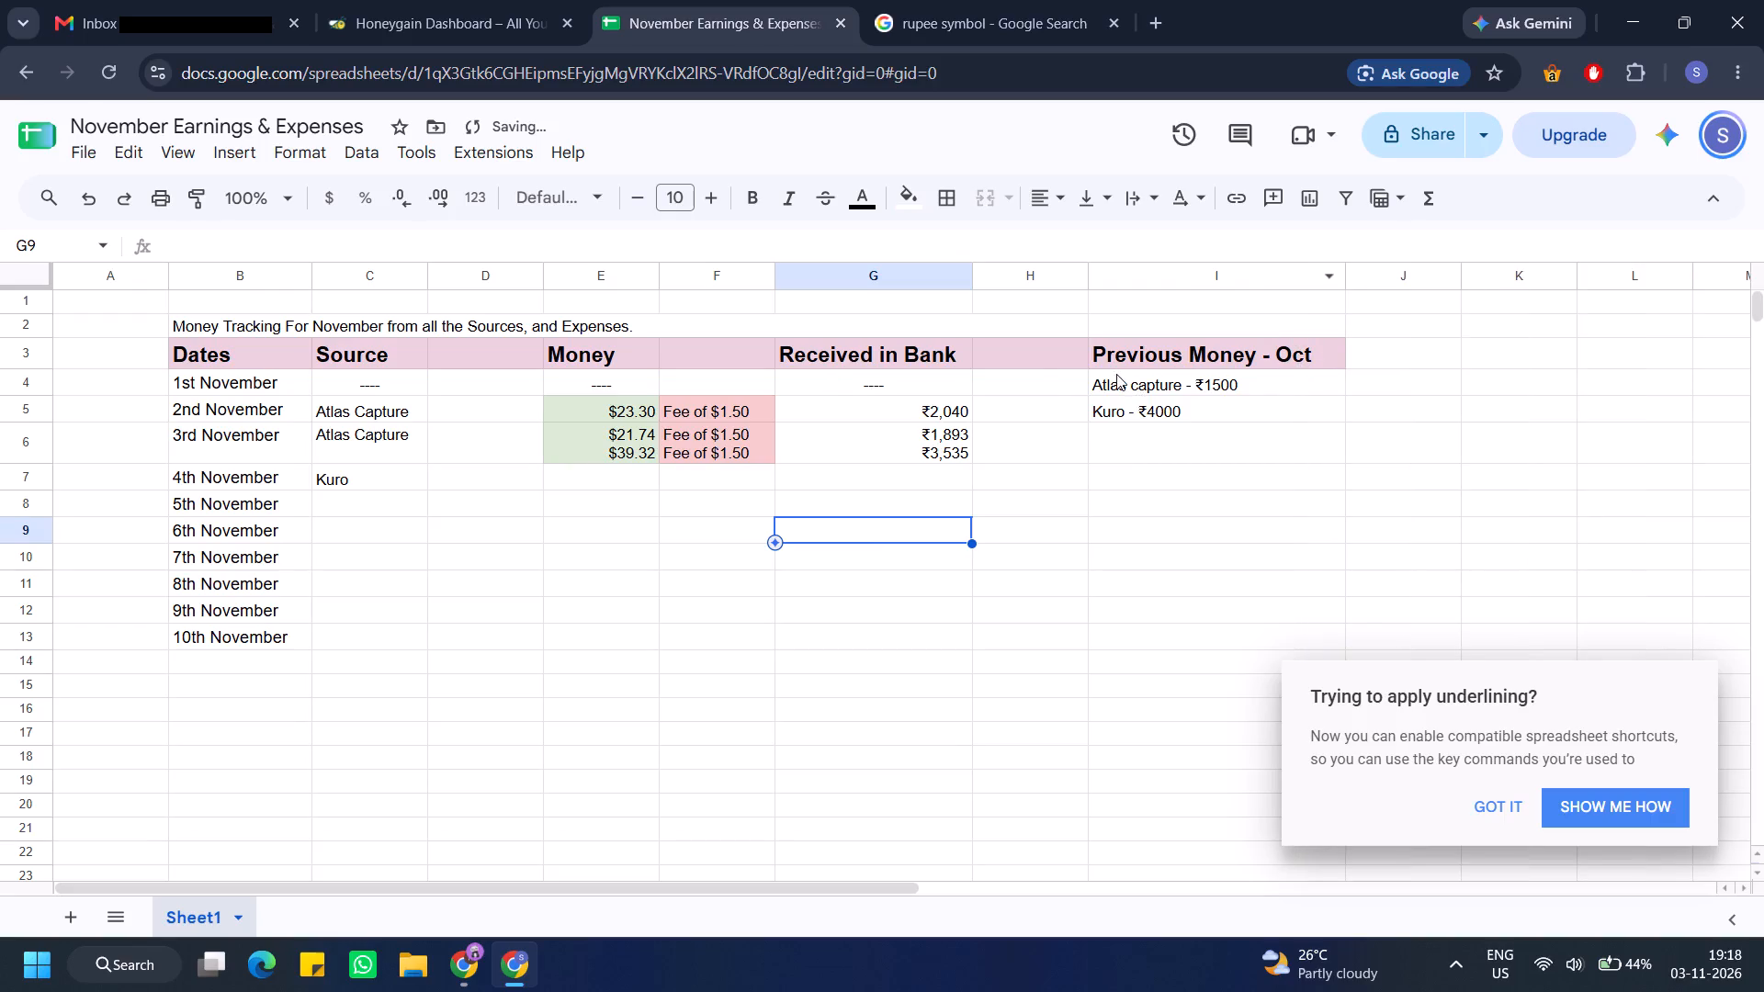
# Reset the fill colour of the empty header cell H3 between the main table and the October list.
pyautogui.click(1028, 350)
pyautogui.click(911, 189)
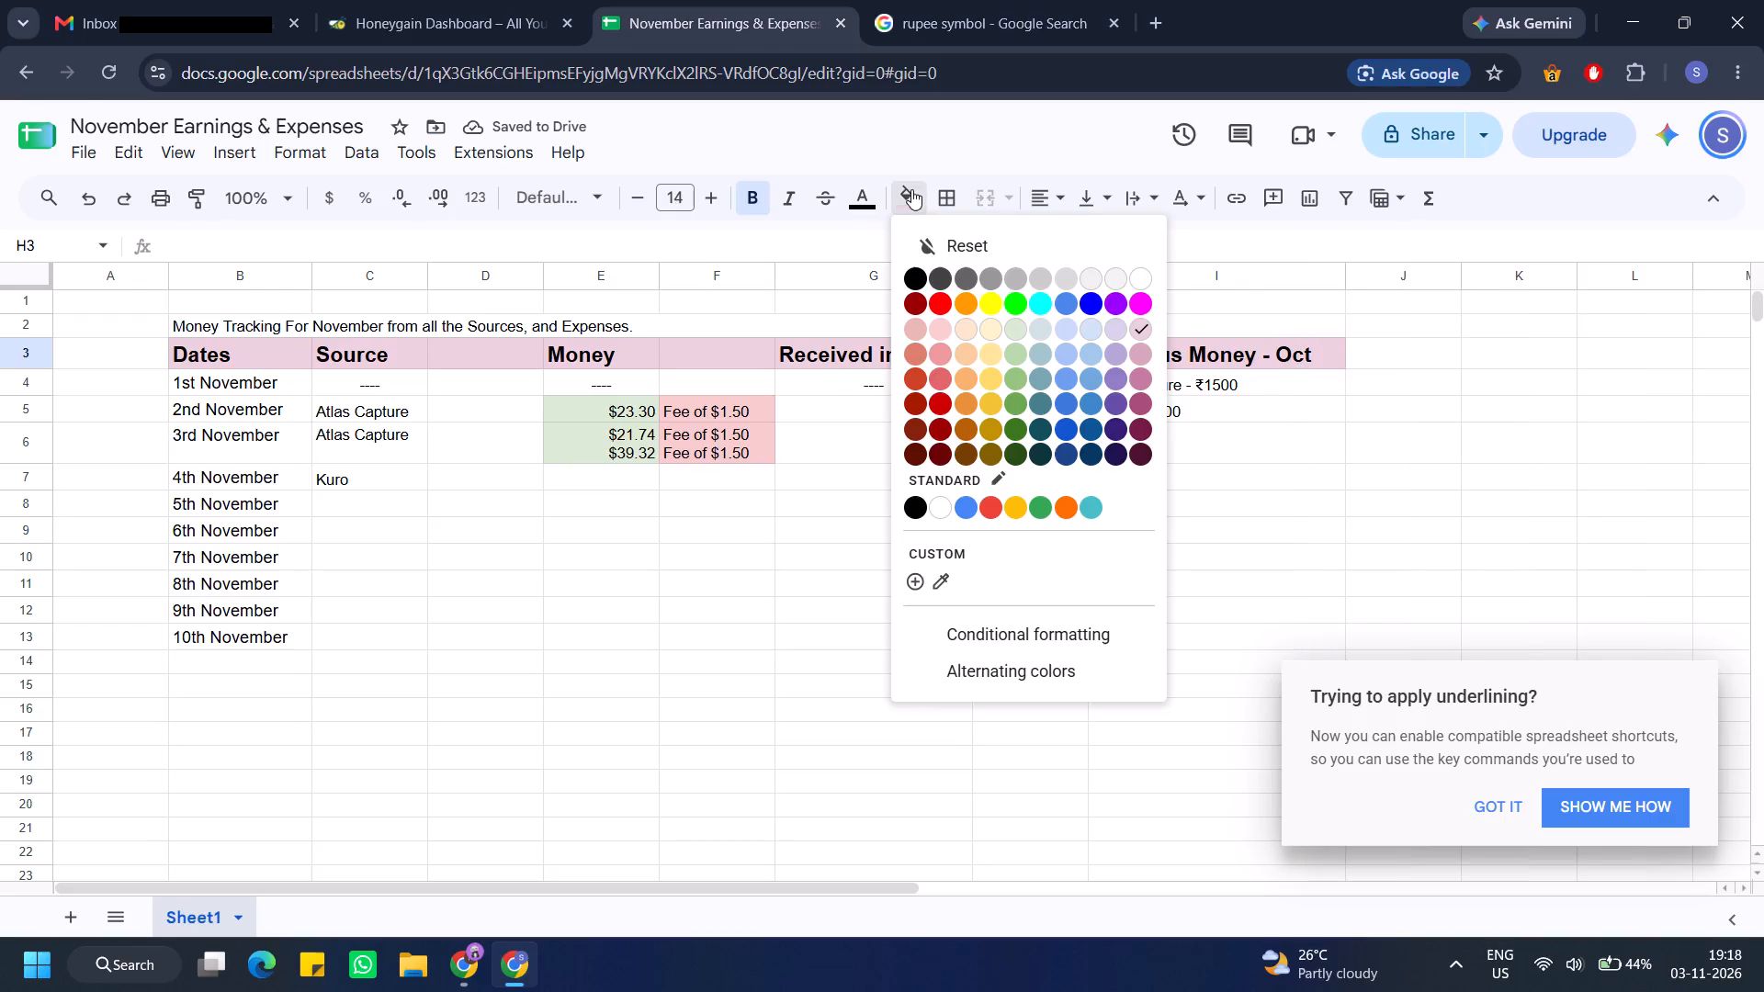
pyautogui.click(967, 251)
pyautogui.click(1036, 485)
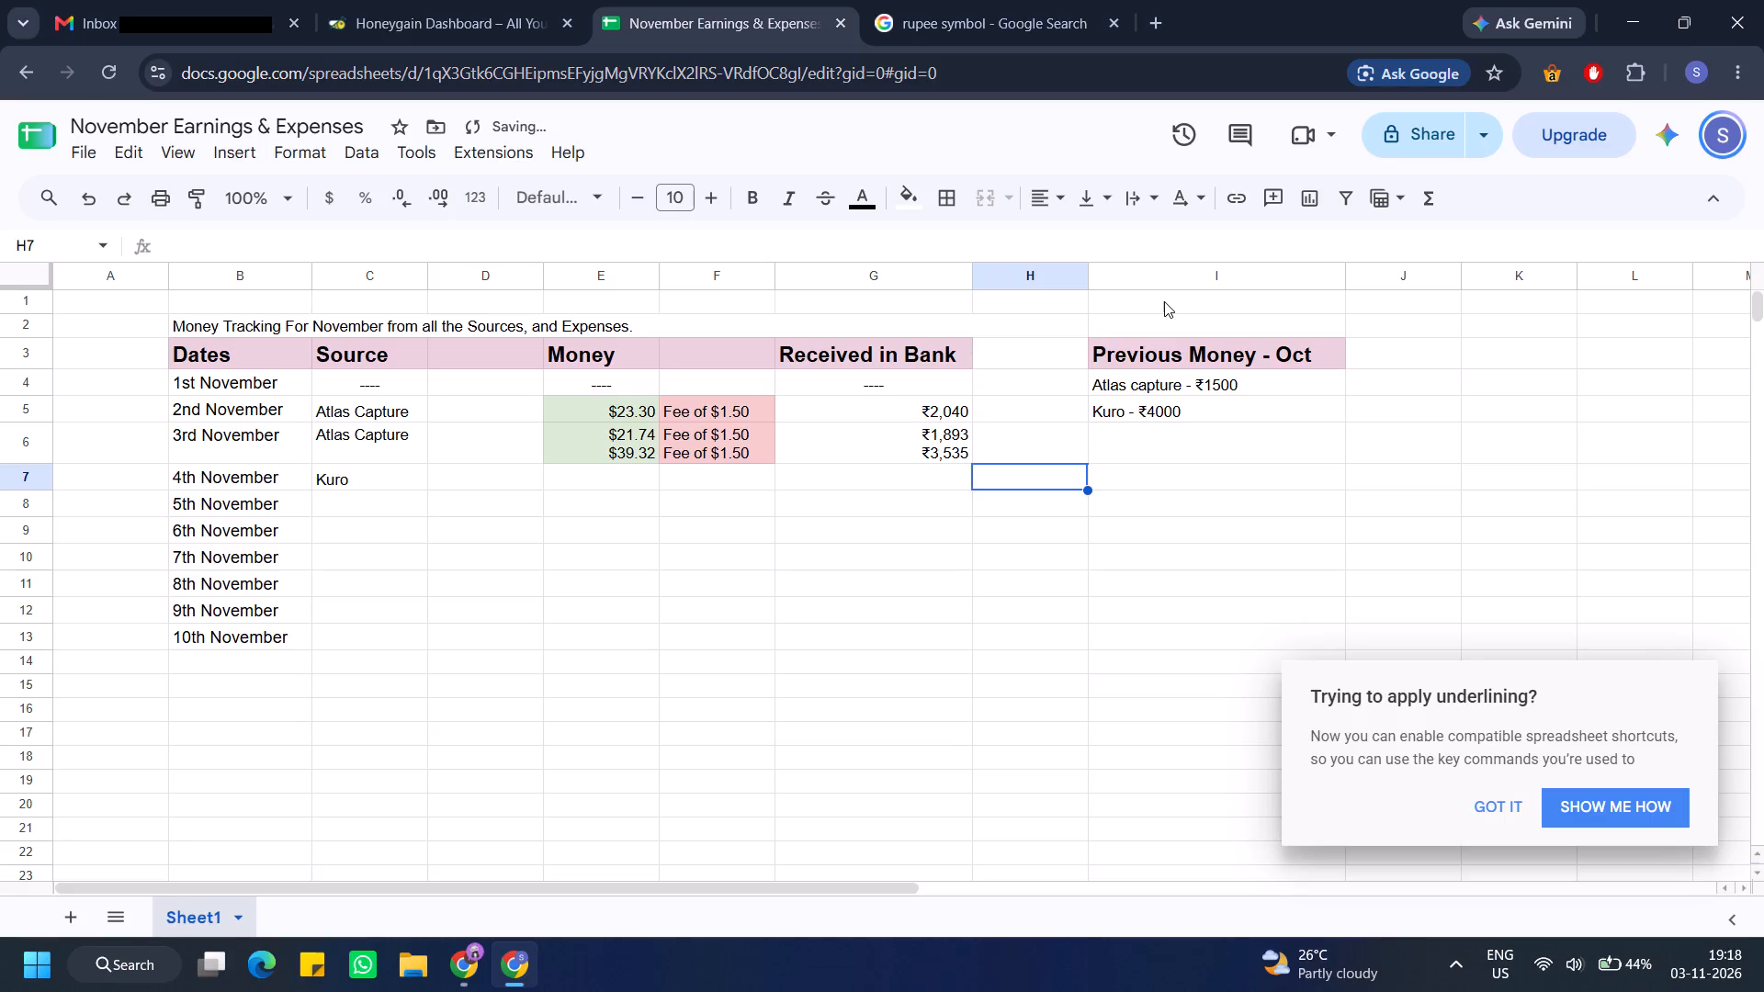